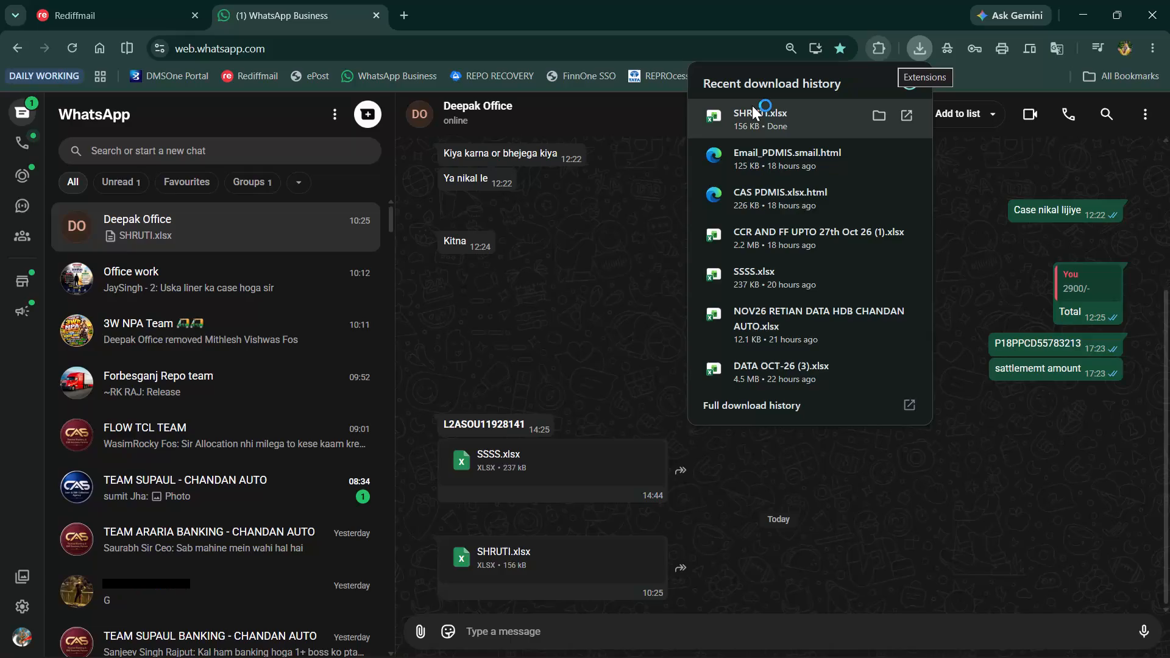
Open the downloaded SHRUTI.xlsx workbook in Excel and enable it for editing.
click(757, 114)
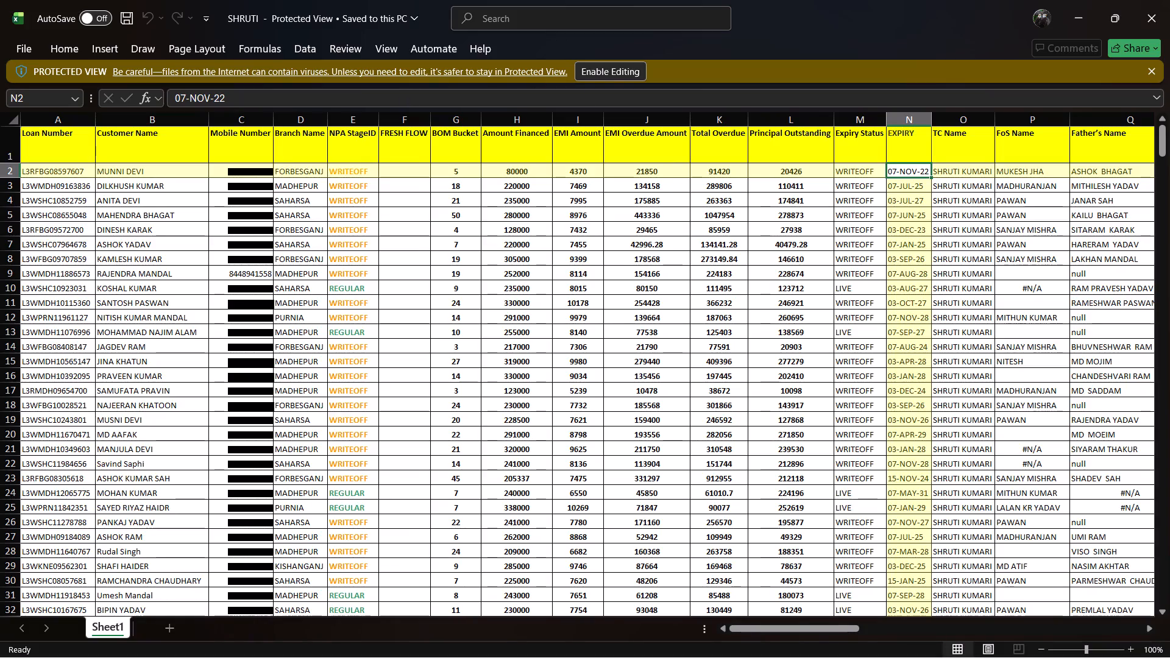
click(617, 65)
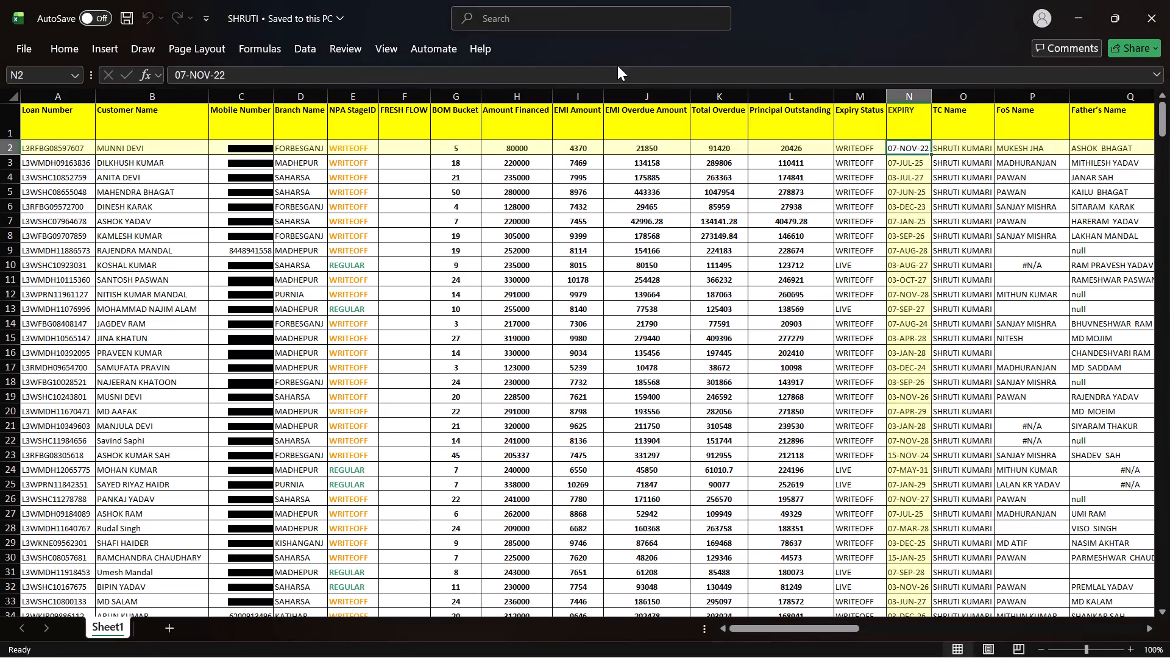
Freeze the top row of Sheet1 so the column headers stay in place while scrolling.
click(587, 195)
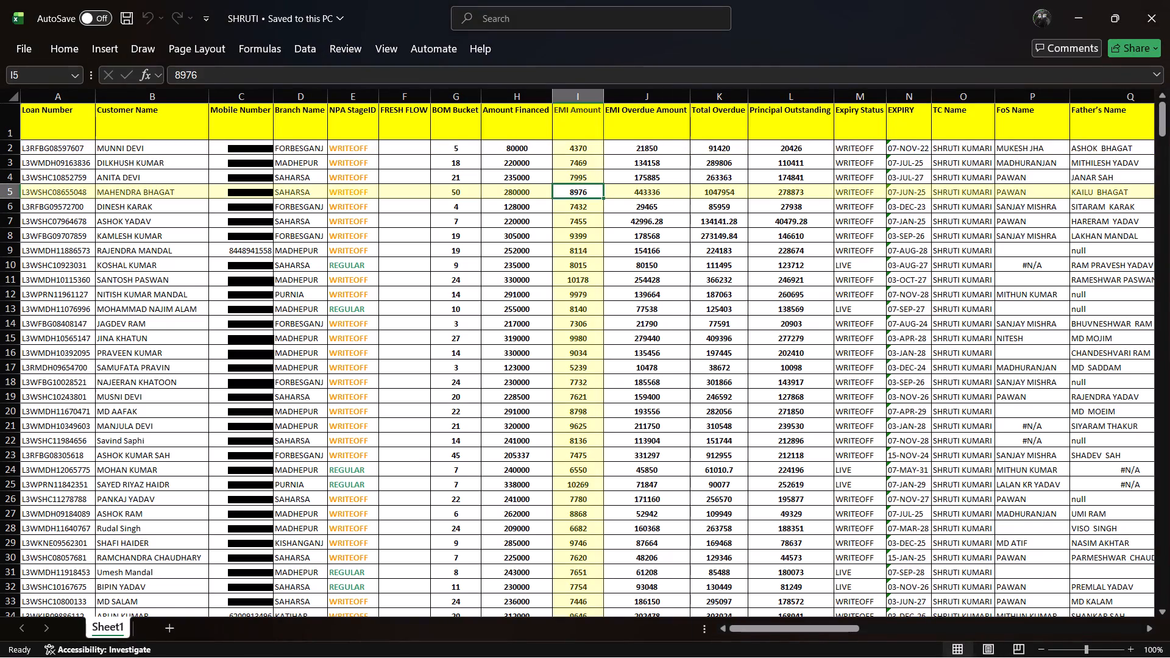
click(1091, 650)
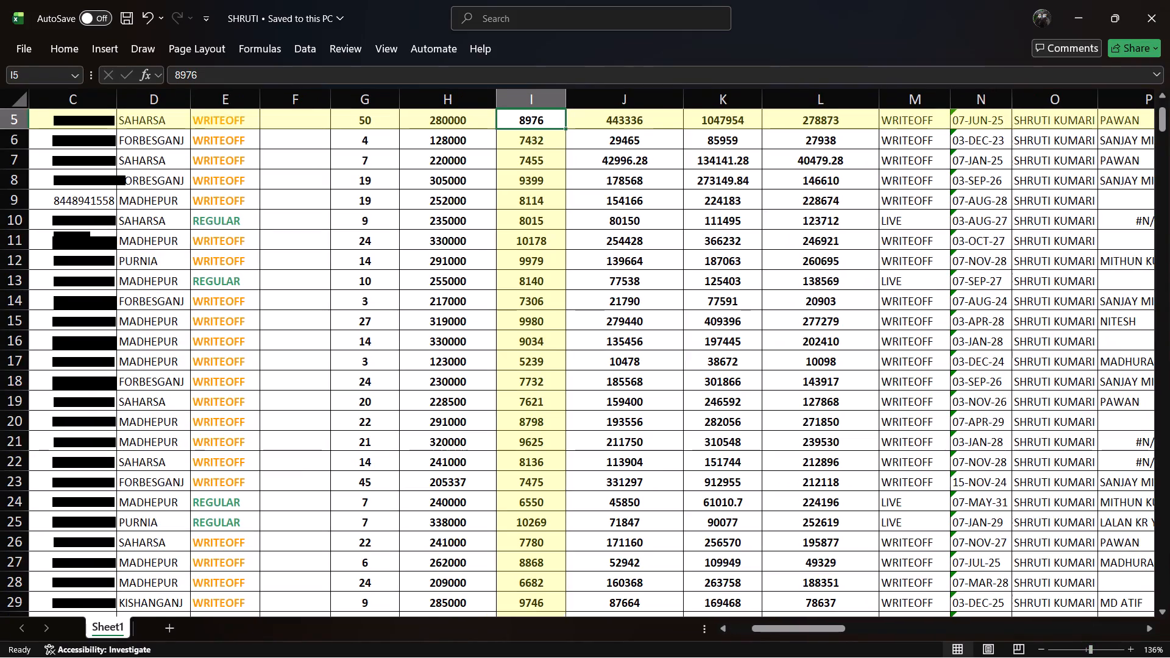
click(790, 127)
key(Up)
key(Up)
key(Up)
key(Up)
key(Up)
key(Up)
key(Up)
key(Up)
key(Up)
key(Up)
key(Up)
key(Up)
key(Up)
key(Up)
key(Up)
key(Up)
key(Up)
key(Up)
key(Up)
key(Up)
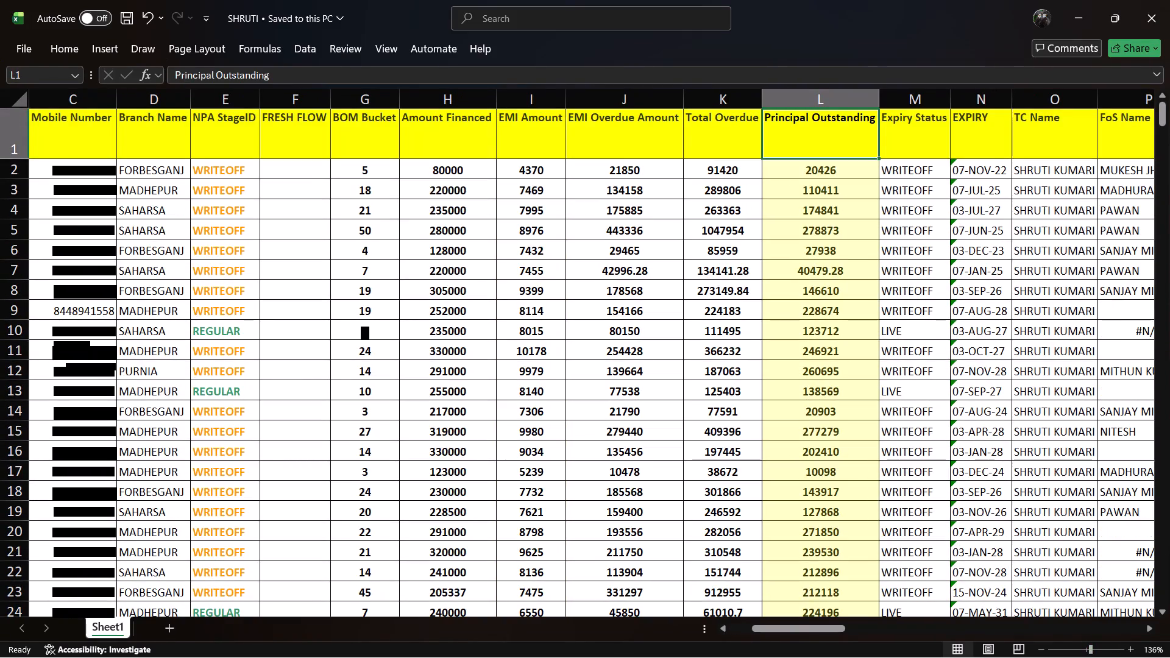
key(Left)
key(Left)
key(Left)
key(Left)
key(Left)
key(Left)
key(Left)
key(Left)
key(Left)
key(Left)
key(Left)
key(Left)
key(Left)
key(Left)
key(Left)
key(Left)
key(Left)
key(Left)
key(Left)
key(Left)
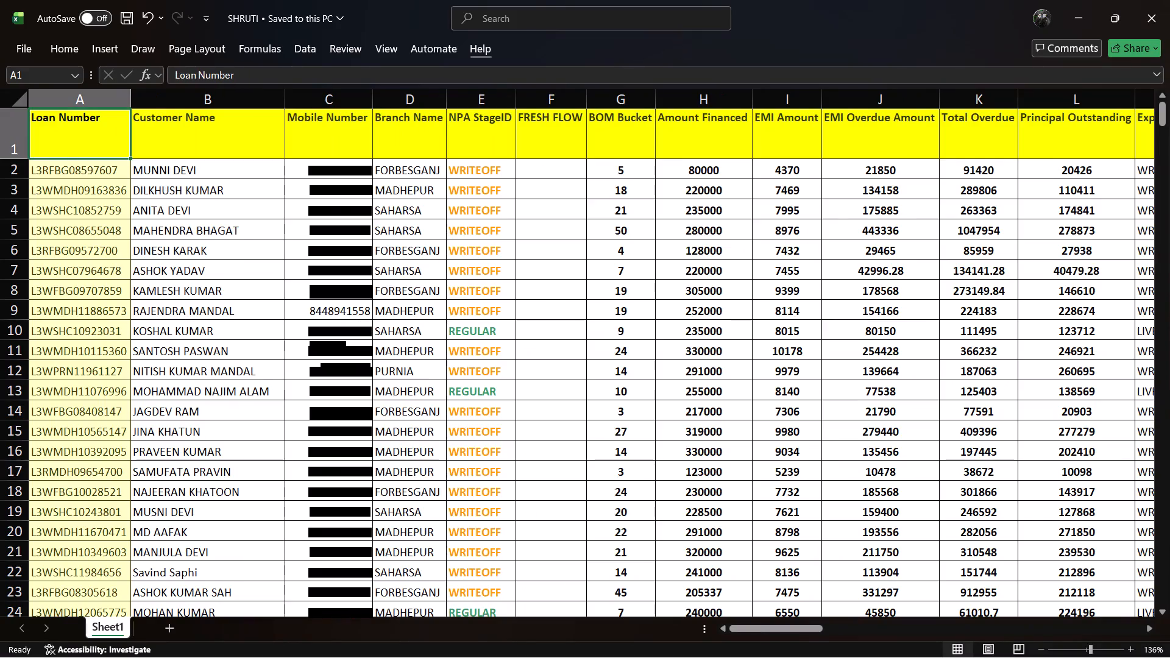
click(7, 122)
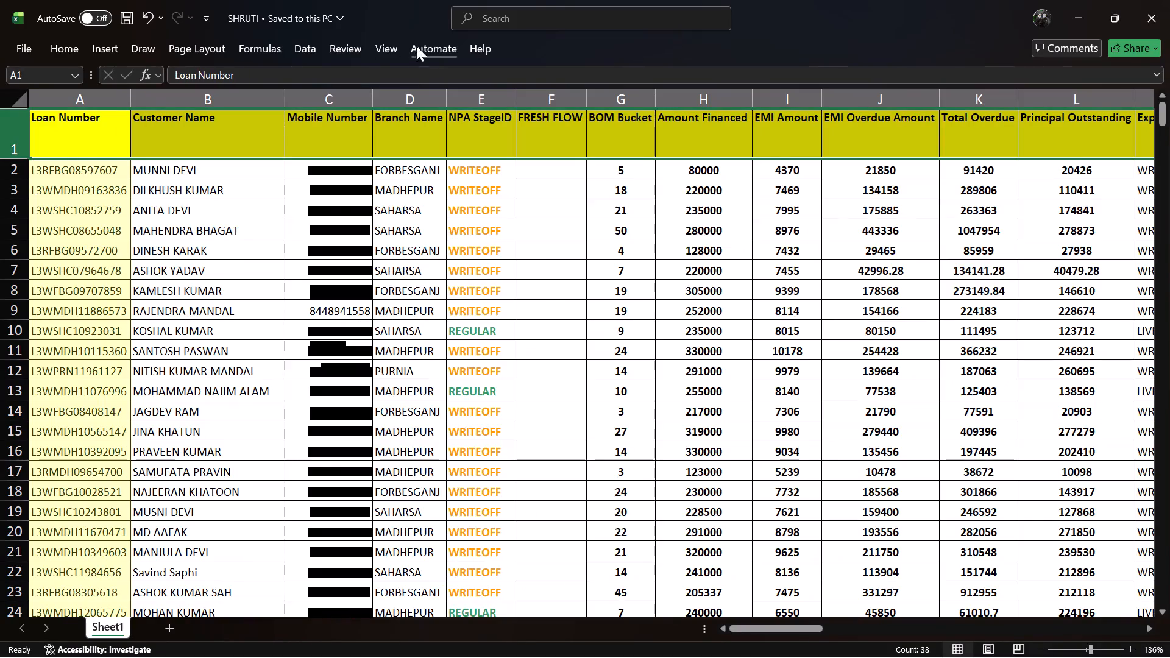
click(382, 47)
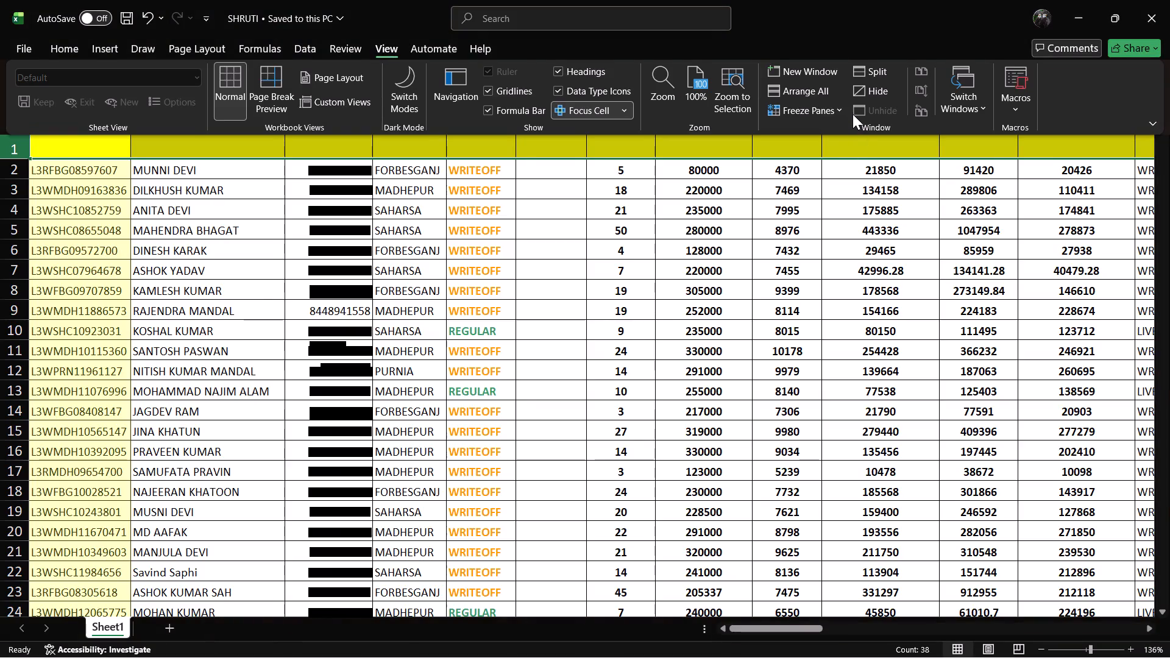
click(835, 110)
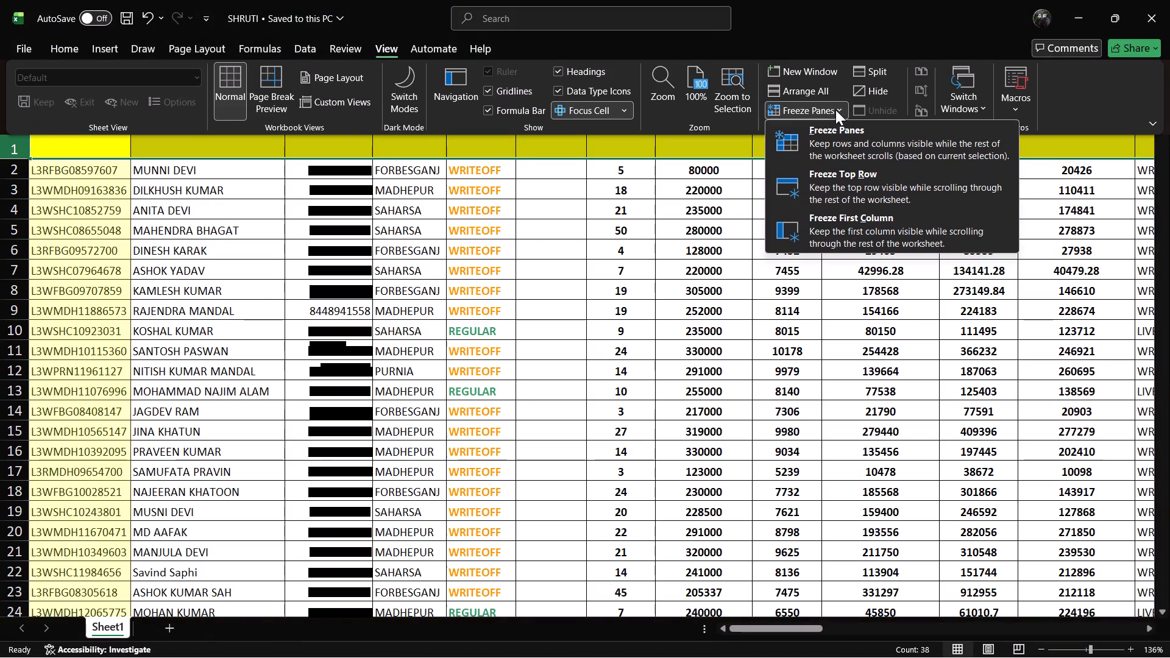
click(875, 179)
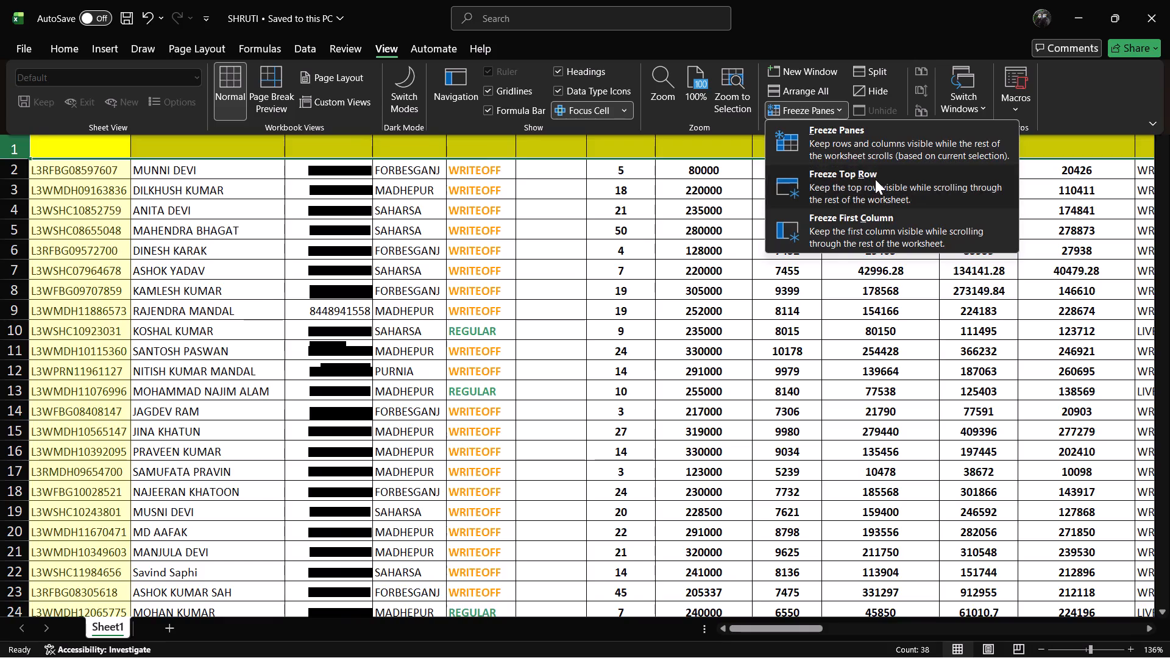
click(628, 271)
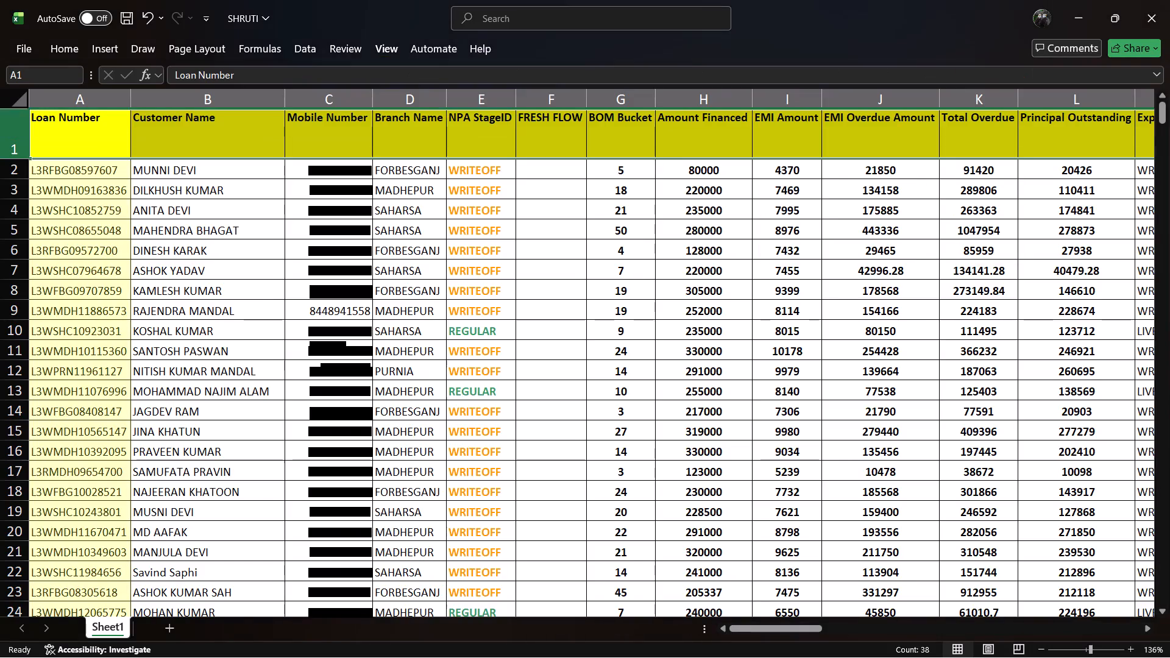
Centre the contents of all cells in the worksheet horizontally.
click(477, 163)
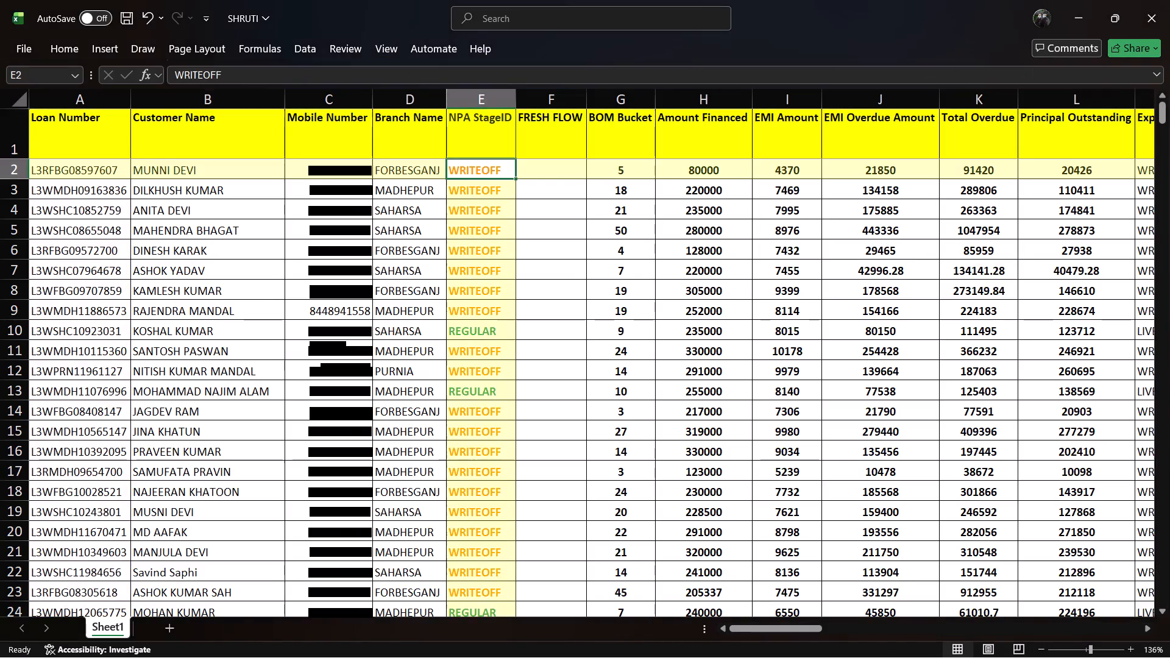
click(223, 168)
key(Left)
key(Left)
key(Left)
key(Left)
key(Left)
key(Left)
key(Left)
key(Left)
key(Left)
key(Left)
key(Left)
key(Left)
key(Left)
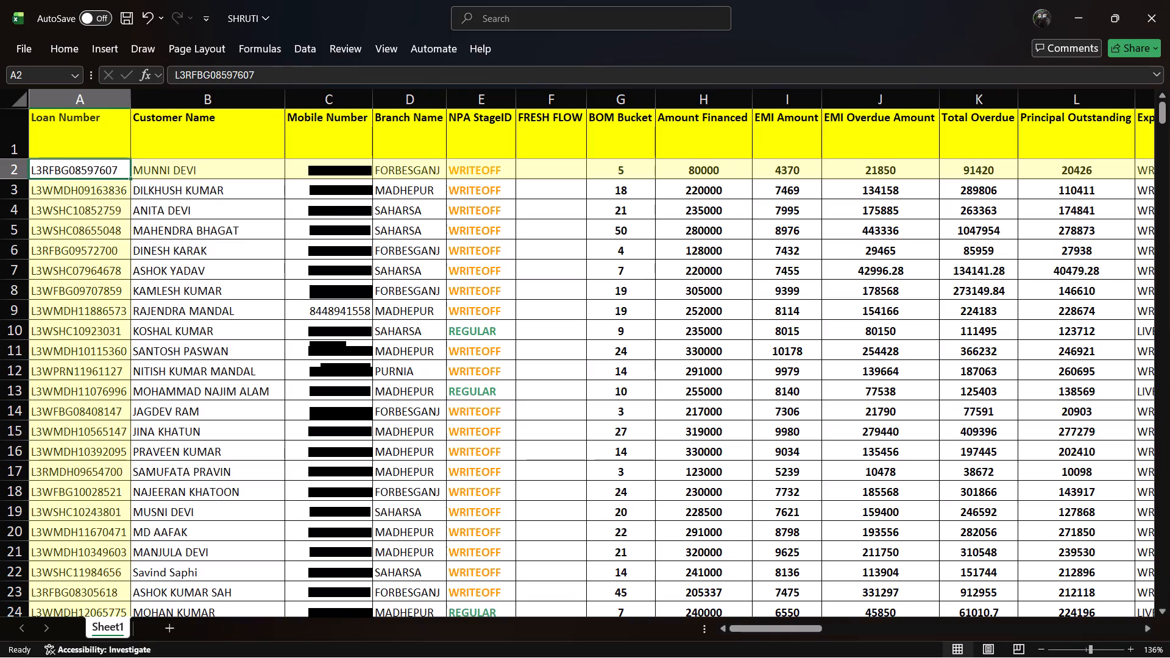
click(4, 99)
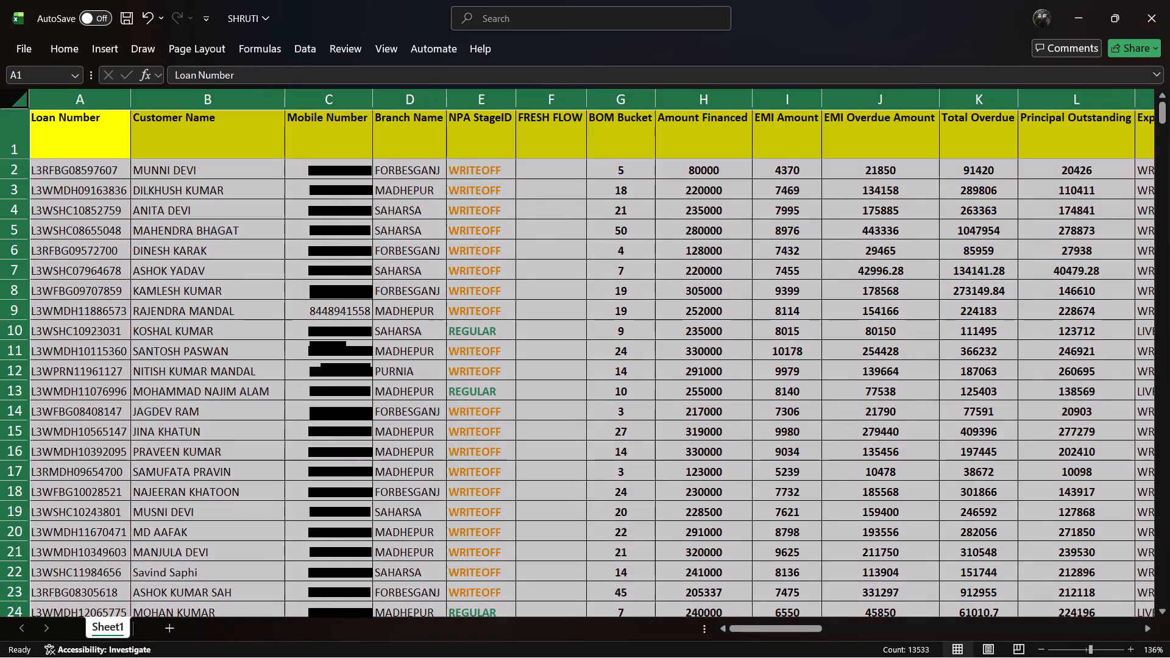
click(65, 46)
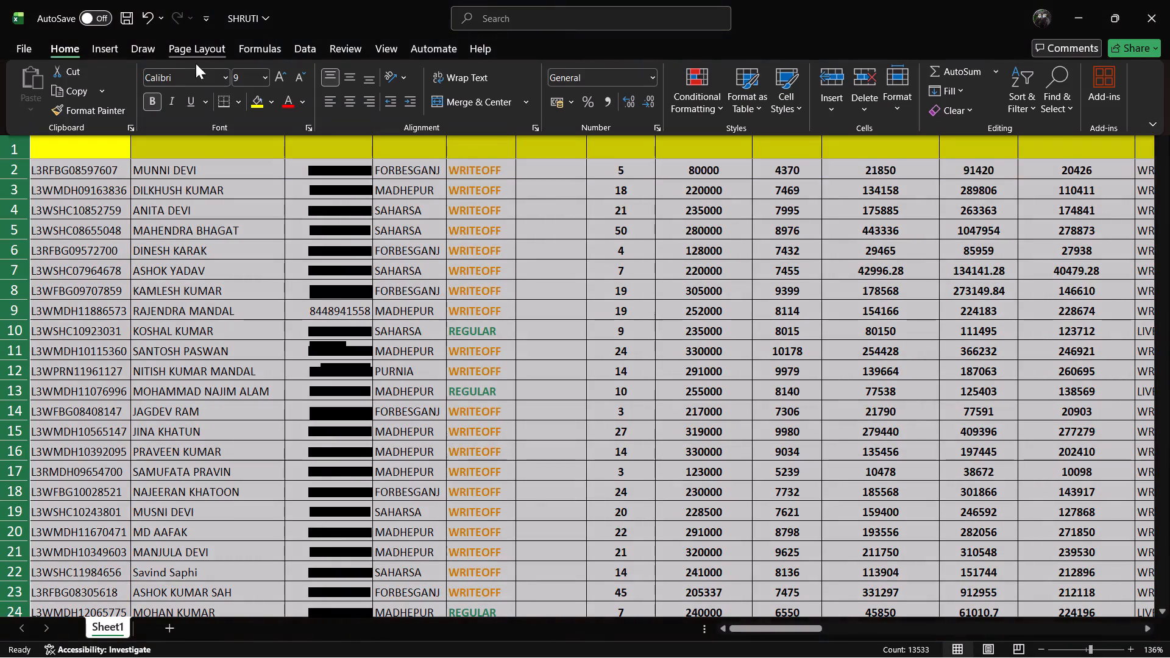
click(352, 102)
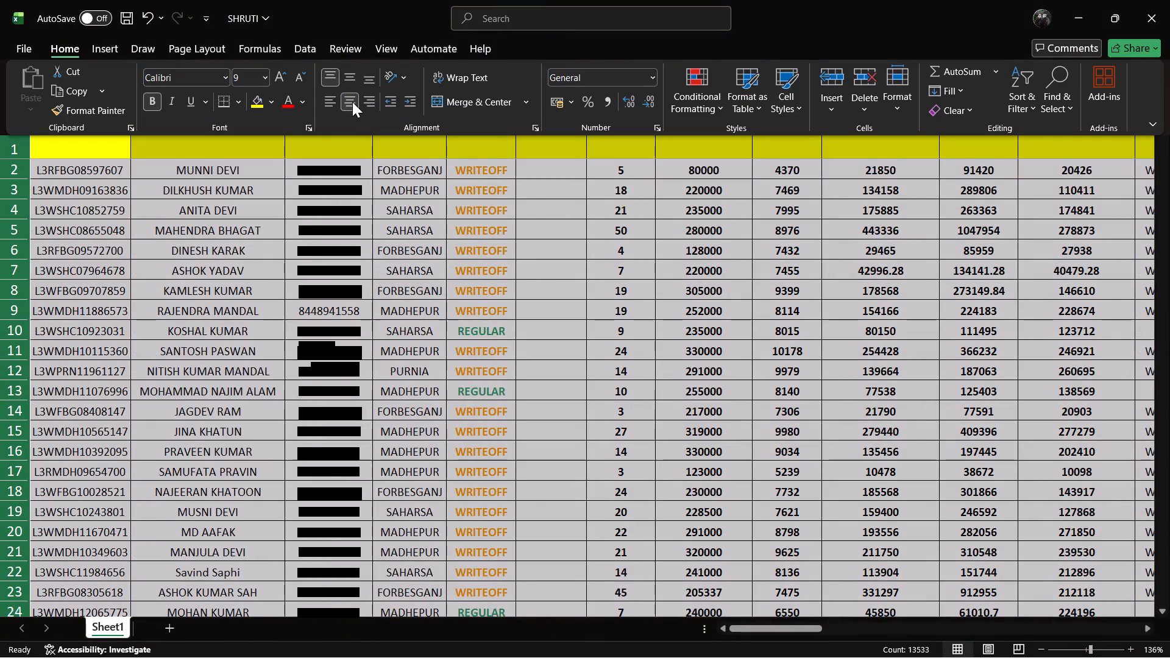
click(581, 292)
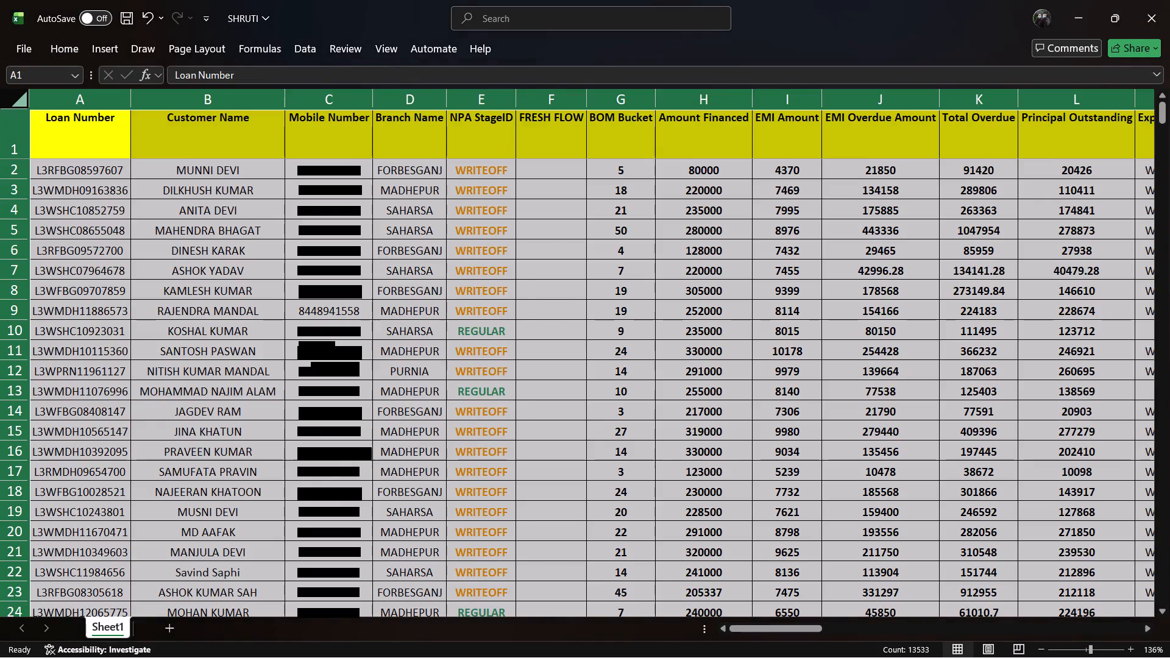
click(533, 214)
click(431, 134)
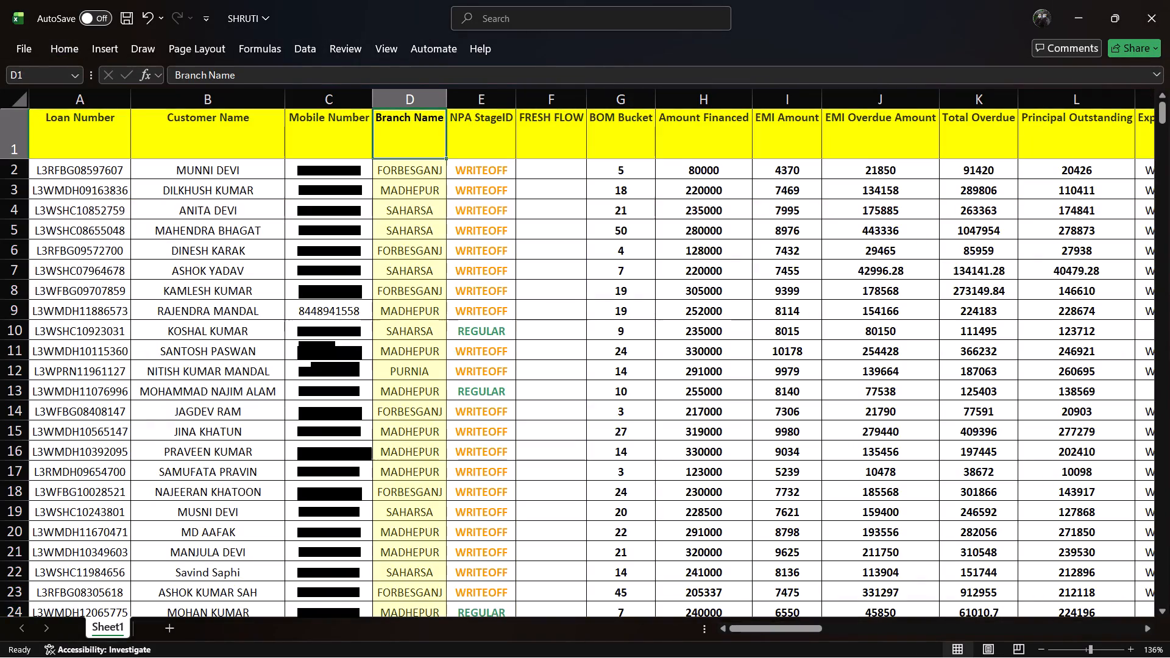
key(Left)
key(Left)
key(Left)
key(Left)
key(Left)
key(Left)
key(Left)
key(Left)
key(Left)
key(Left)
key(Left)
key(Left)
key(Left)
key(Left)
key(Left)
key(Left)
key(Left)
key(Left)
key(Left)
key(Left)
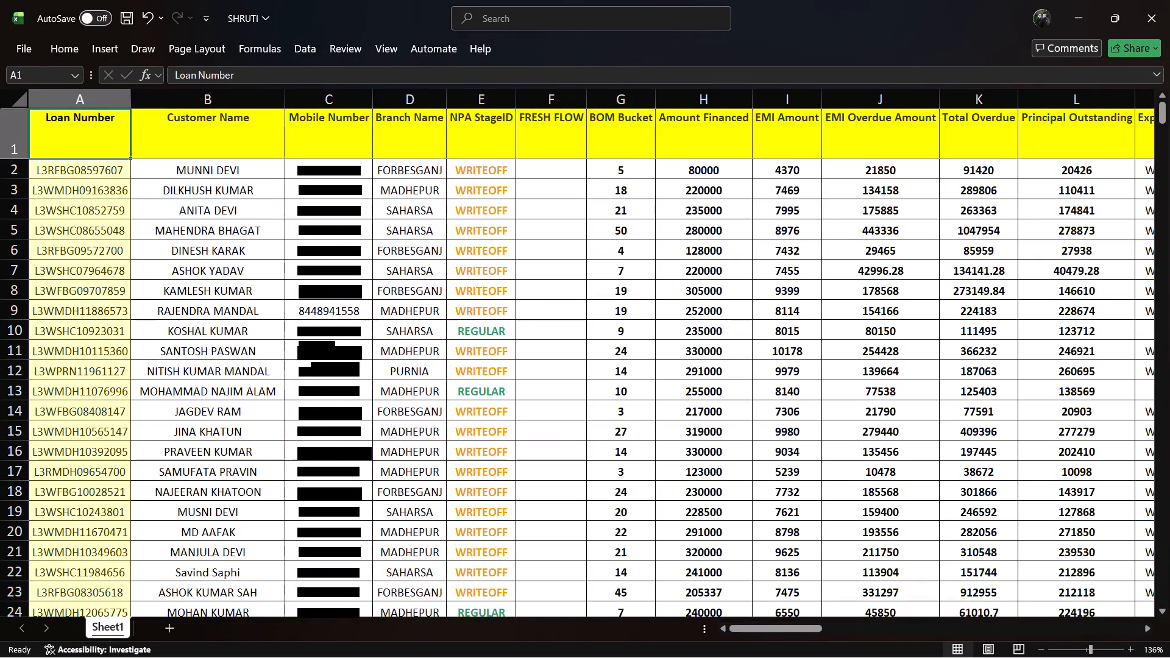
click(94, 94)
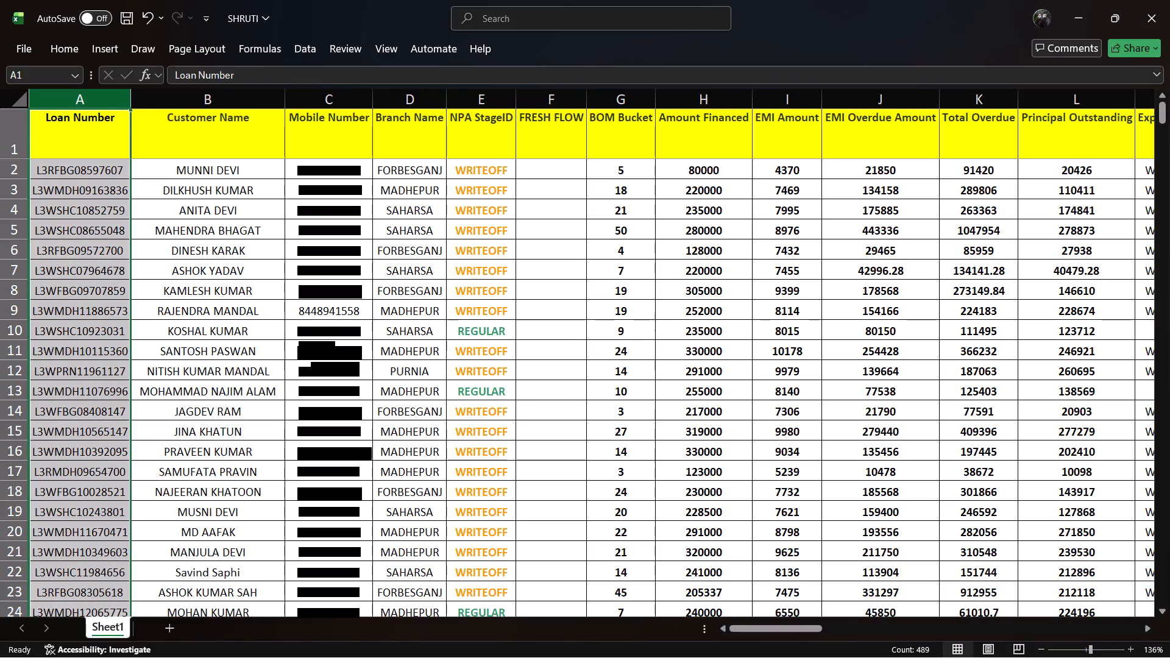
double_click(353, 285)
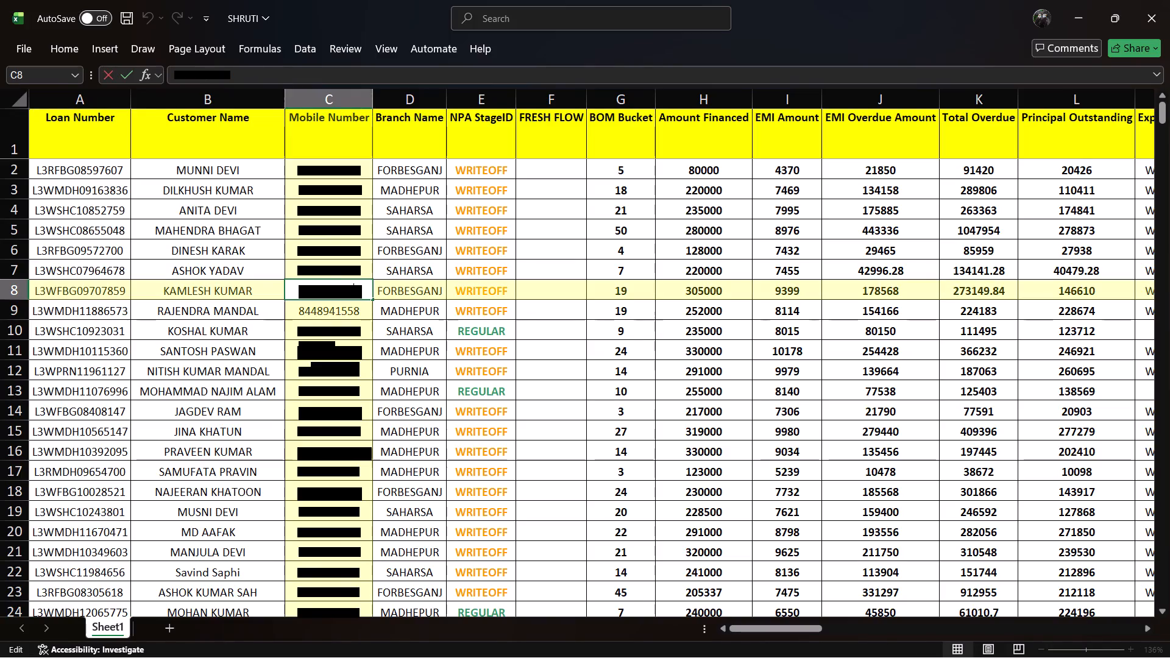
Examine all columns along row 2, from Loan Number through the customer, vehicle and reference details to the contact and PTP columns.
click(76, 172)
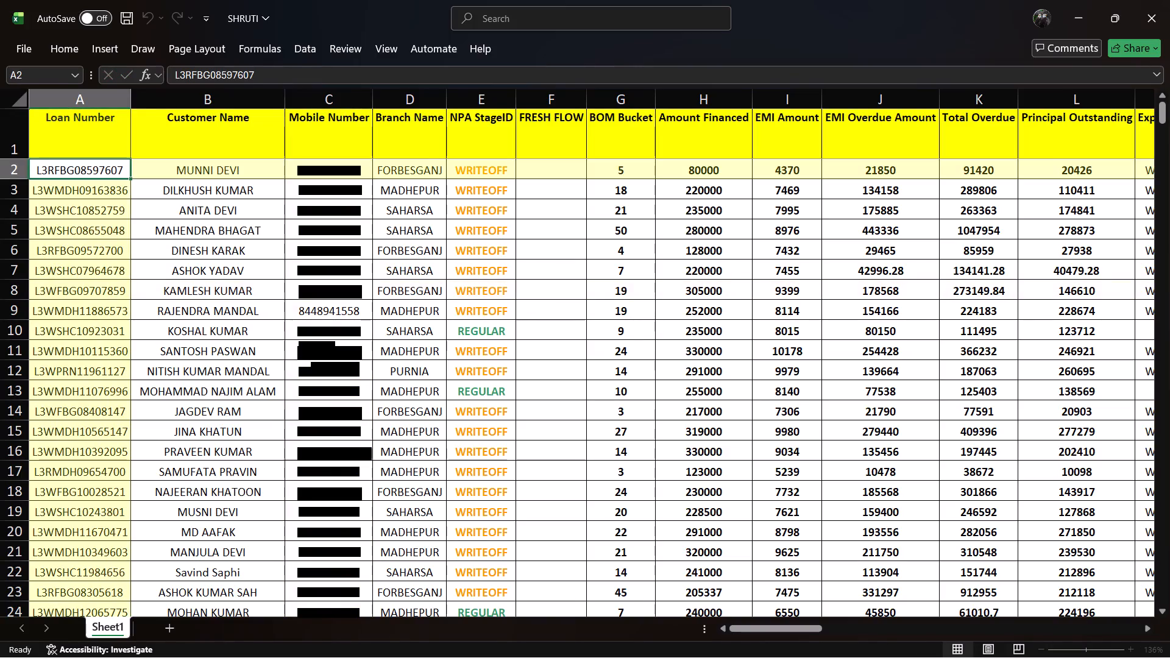
key(Right)
key(Right)
key(Right)
key(Right)
key(Right)
key(Right)
key(Right)
key(Right)
key(Right)
key(Right)
key(Right)
key(Right)
key(Right)
key(Right)
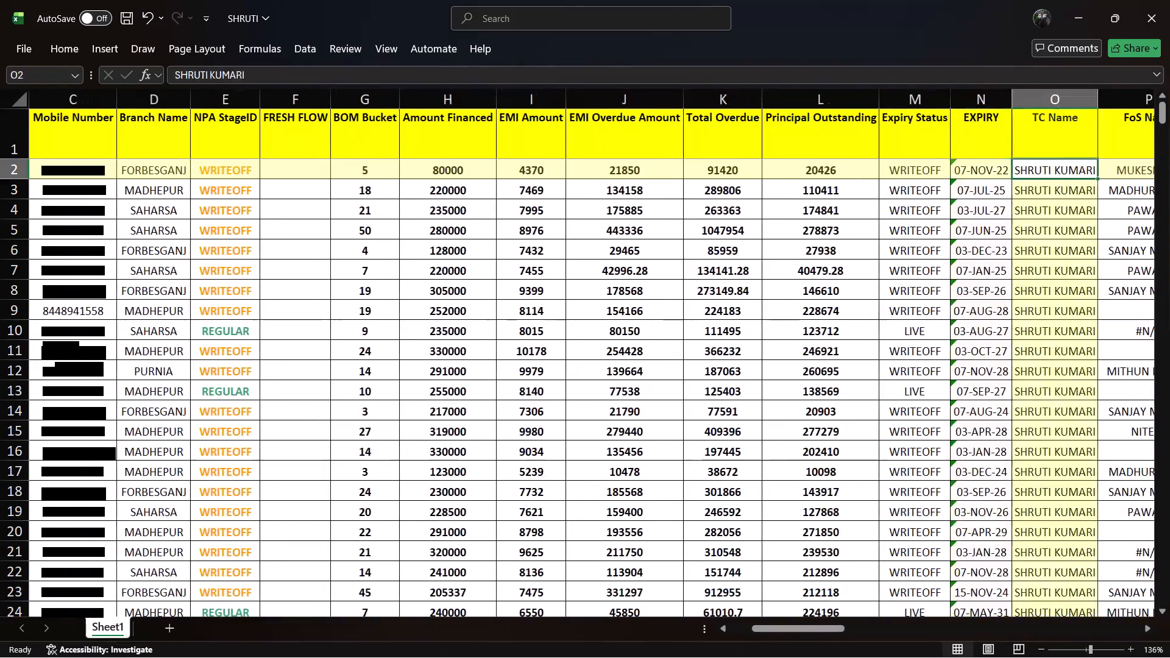
key(Right)
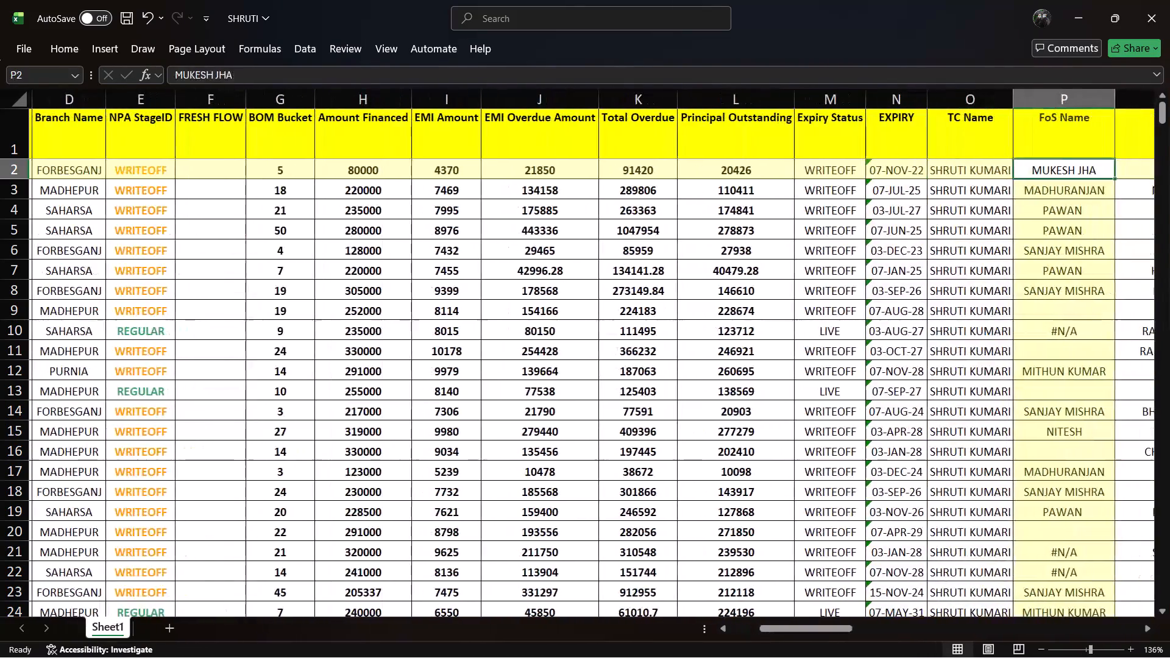
key(Right)
key(Right)
key(Right)
key(Right)
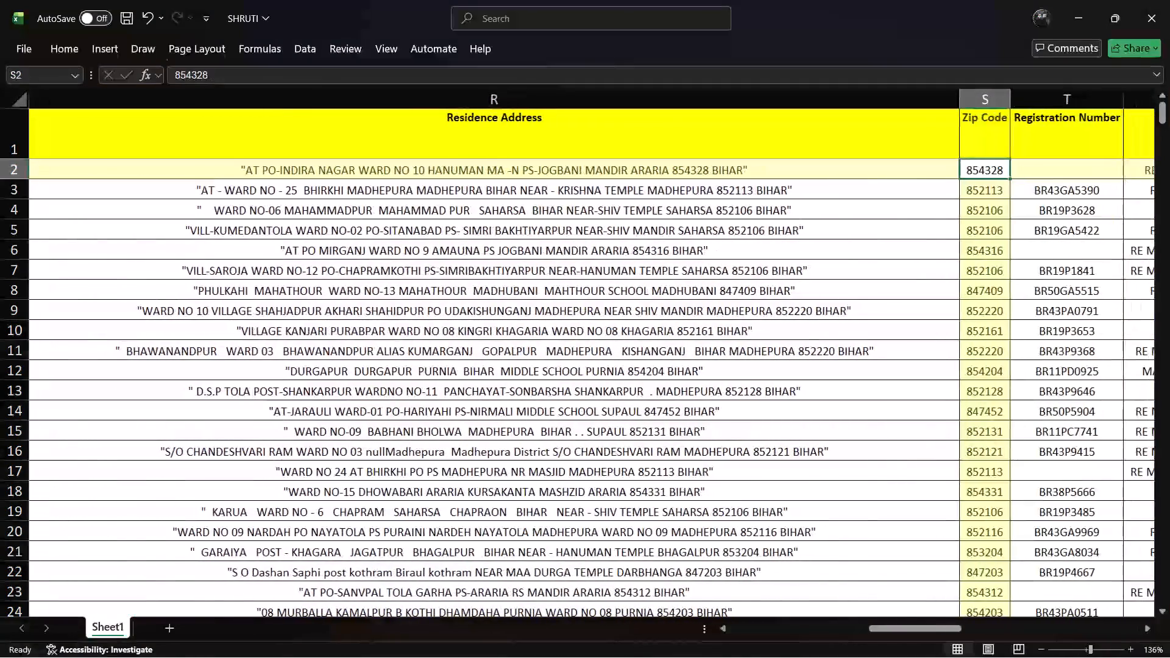
key(Right)
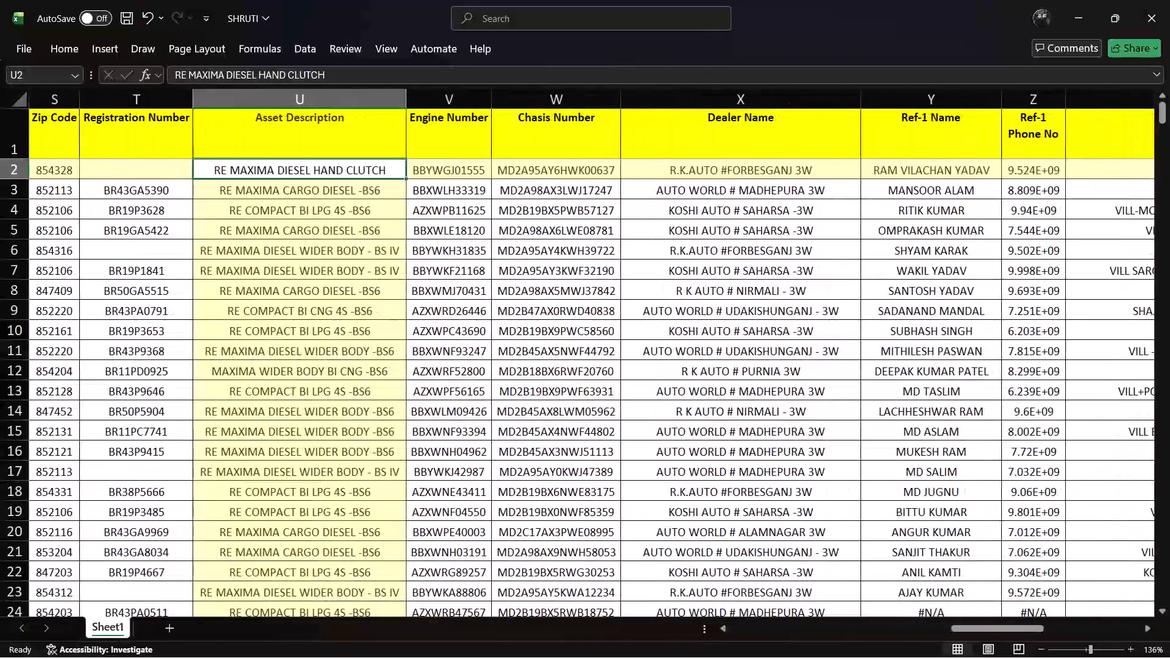
key(Right)
key(Right)
key(Right)
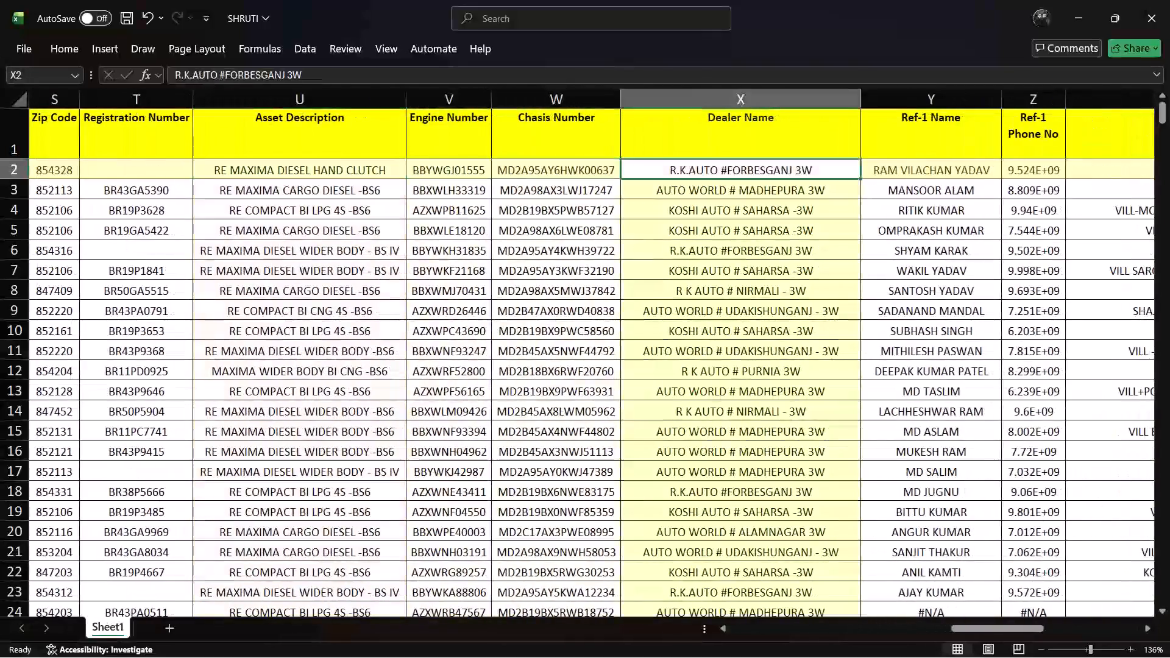
key(Right)
key(Right)
key(Right)
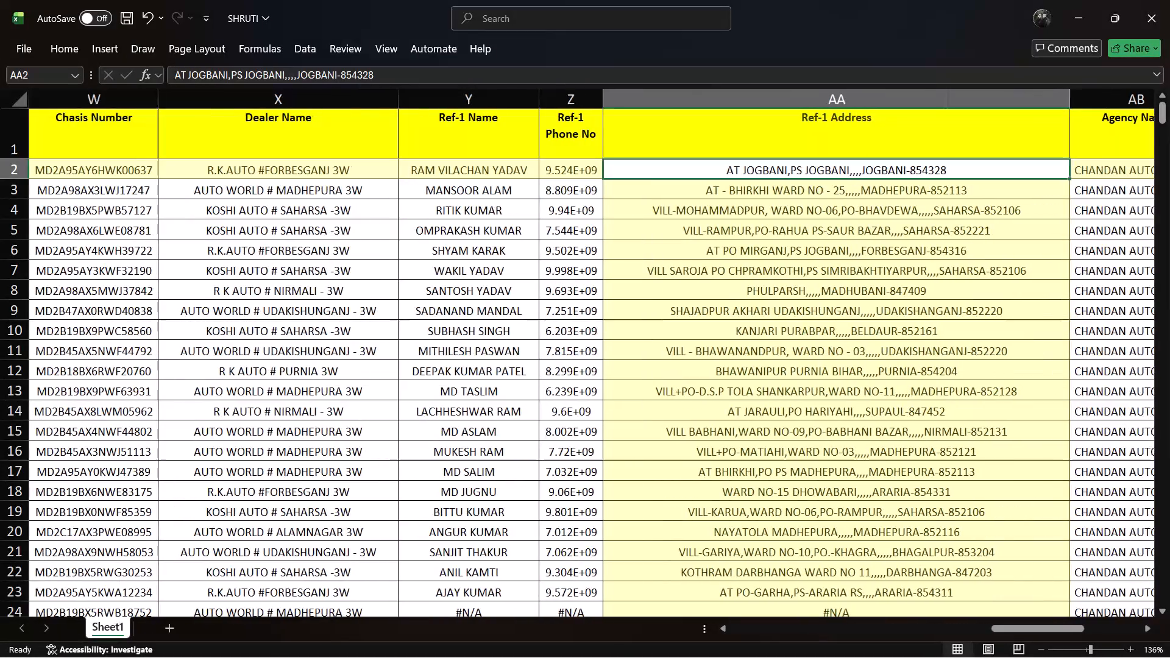
key(Right)
key(Right)
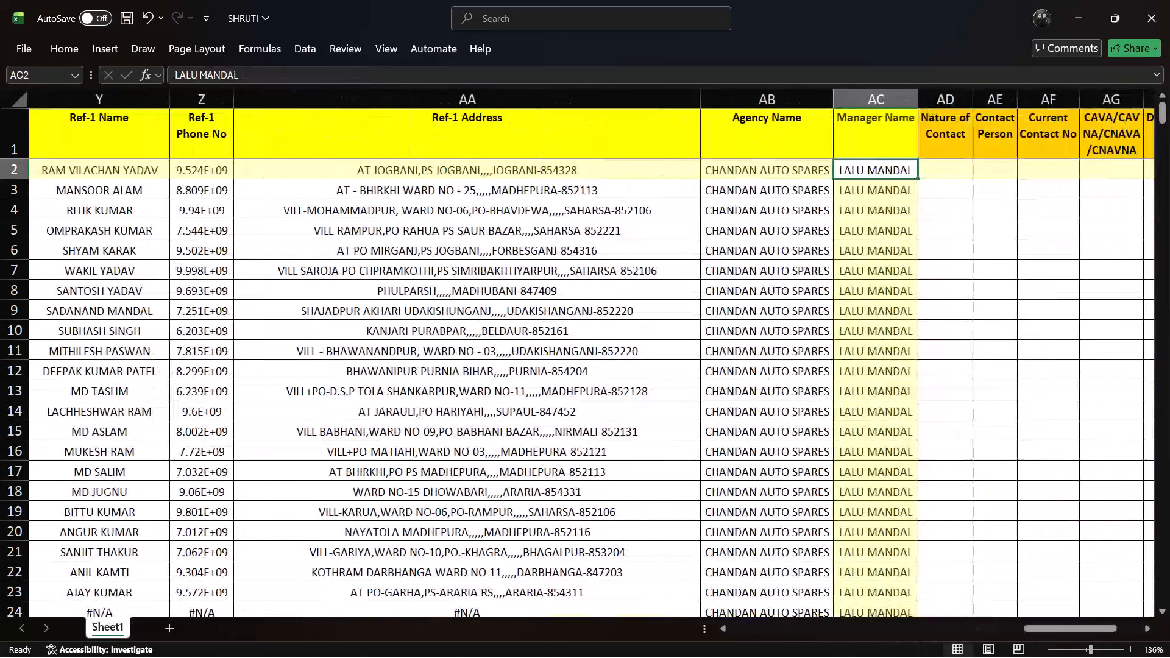
key(Right)
key(Right)
key(Right)
key(Right)
key(Right)
key(Right)
key(Right)
key(Right)
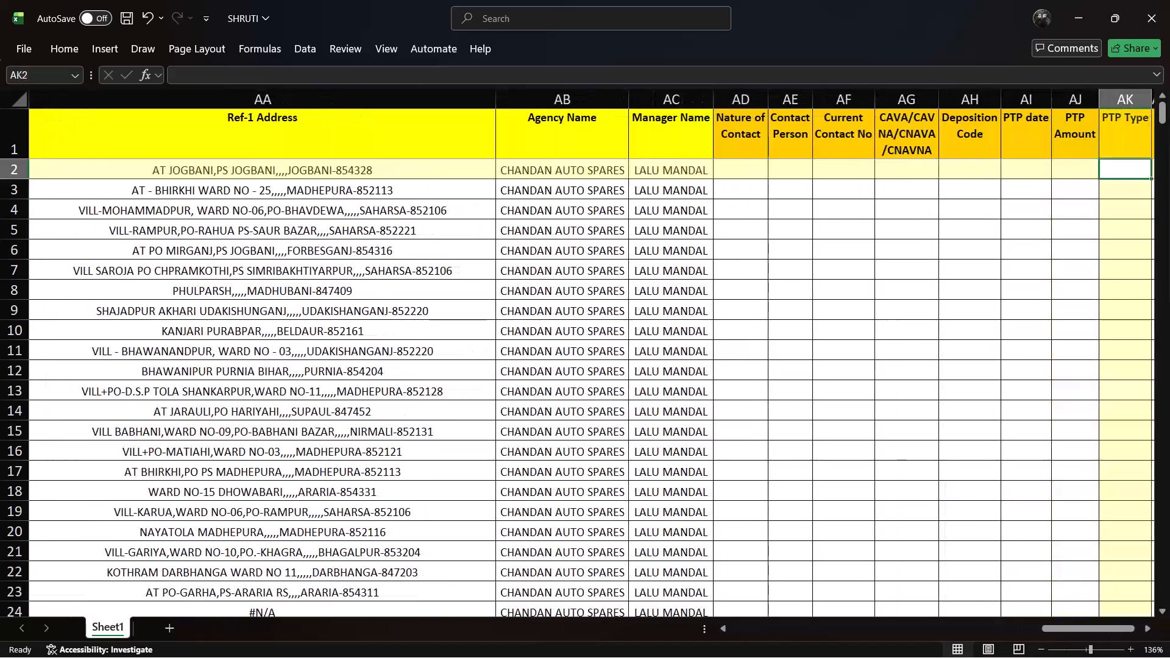
key(Right)
key(Right)
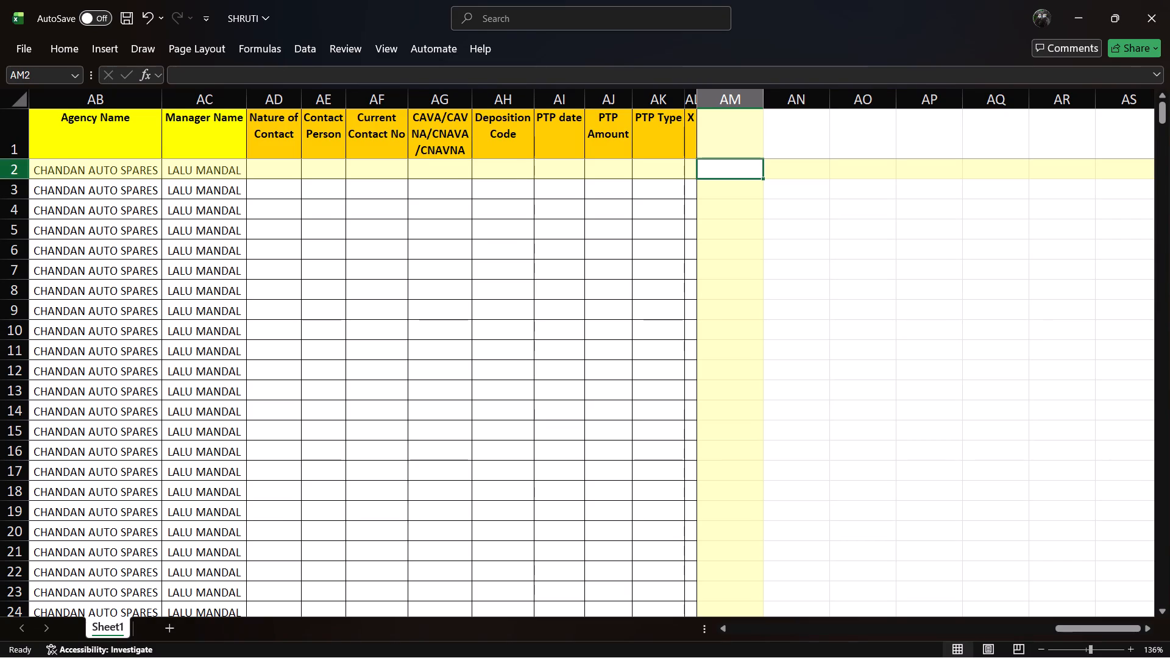
Review the header row backwards from the X and PTP Type columns to the Loan Number and Customer Name columns.
click(695, 147)
key(Left)
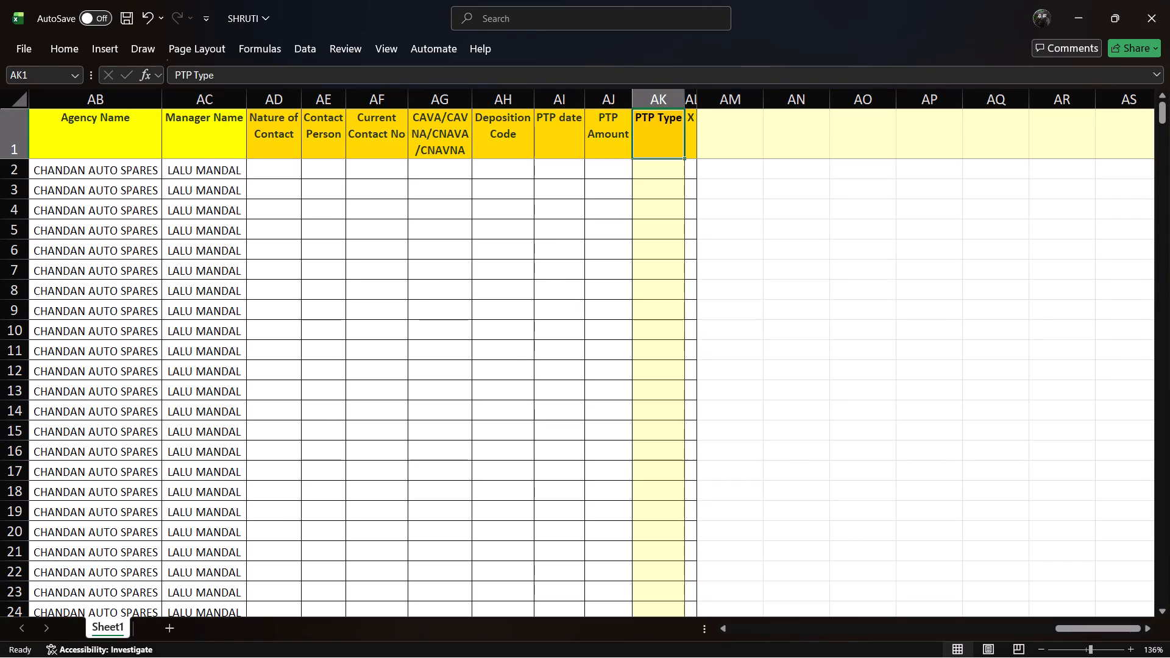
key(Left)
key(Left)
key(Left)
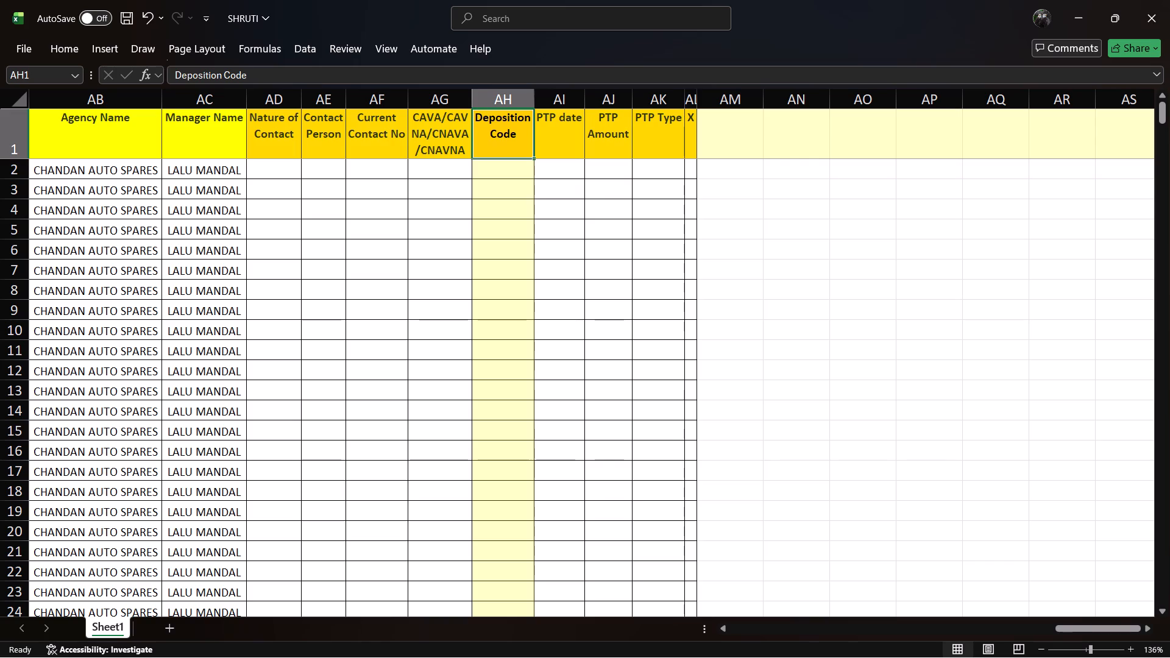
key(Left)
key(Left)
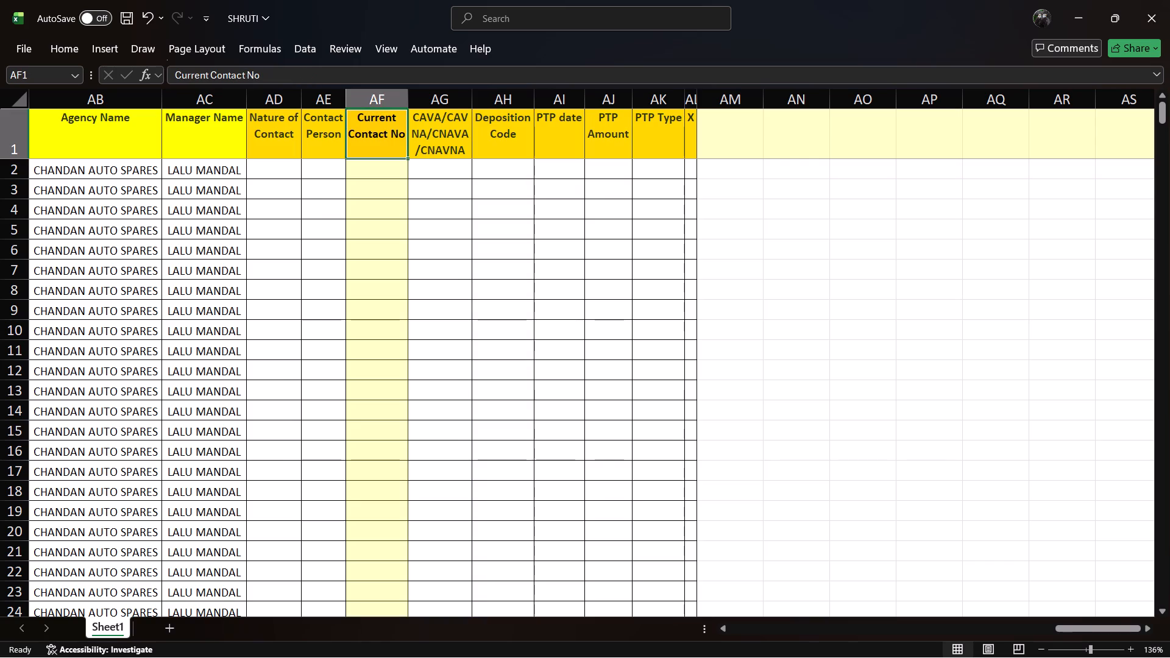
key(Left)
key(Left)
key(Left)
key(Left)
key(Left)
key(Left)
key(Left)
key(Left)
key(Left)
key(Left)
key(Left)
key(Left)
key(Left)
key(Left)
key(Left)
key(Left)
key(Left)
key(Left)
key(Left)
key(Left)
key(Left)
key(Left)
key(Left)
key(Left)
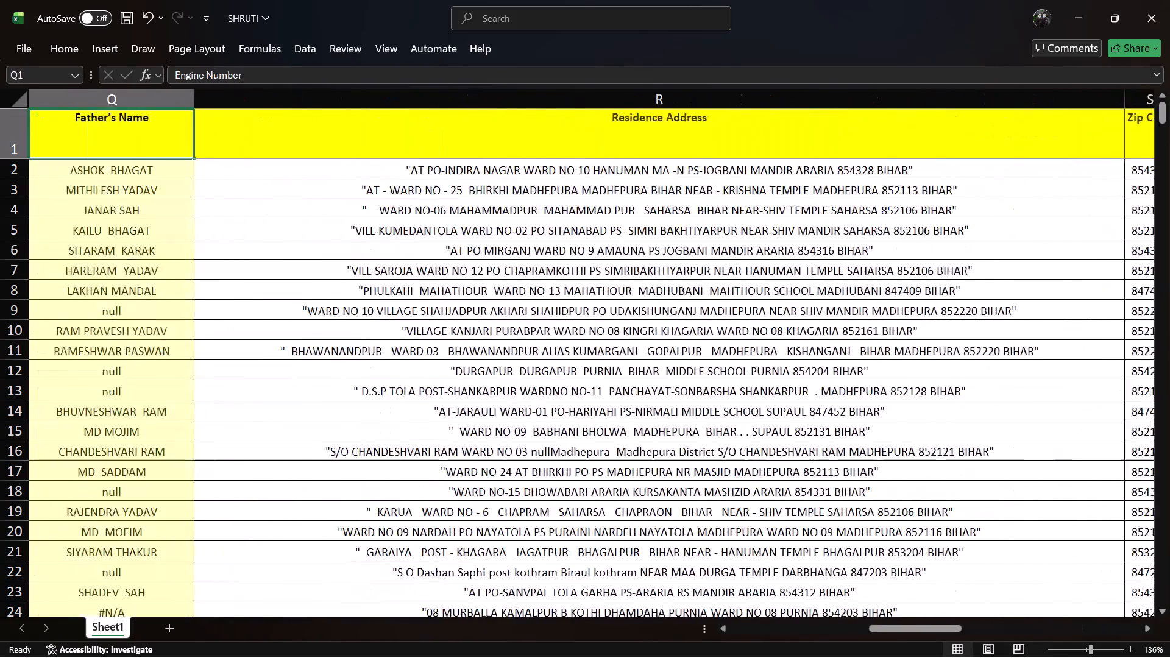
Examine each header in row 1 from Customer Name through the loan amounts, expiry, address, vehicle and reference columns to PTP Type and X.
key(Right)
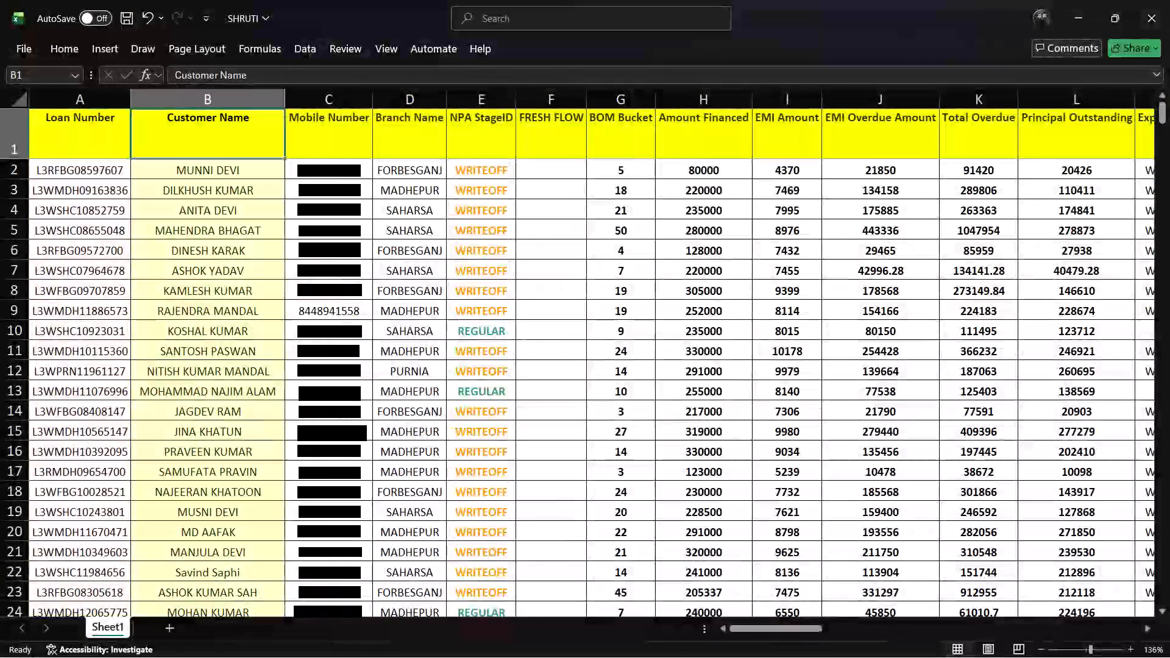
key(Right)
key(Right)
key(Right)
key(Right)
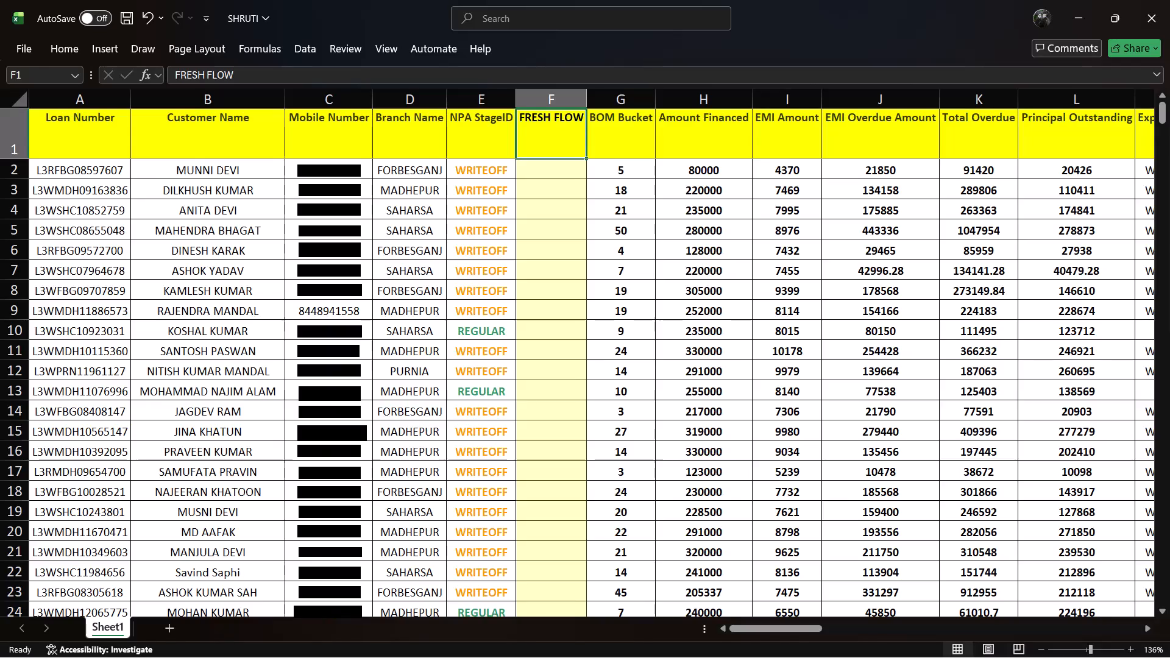
key(Right)
key(Right)
key(Right)
key(Right)
key(Right)
key(Right)
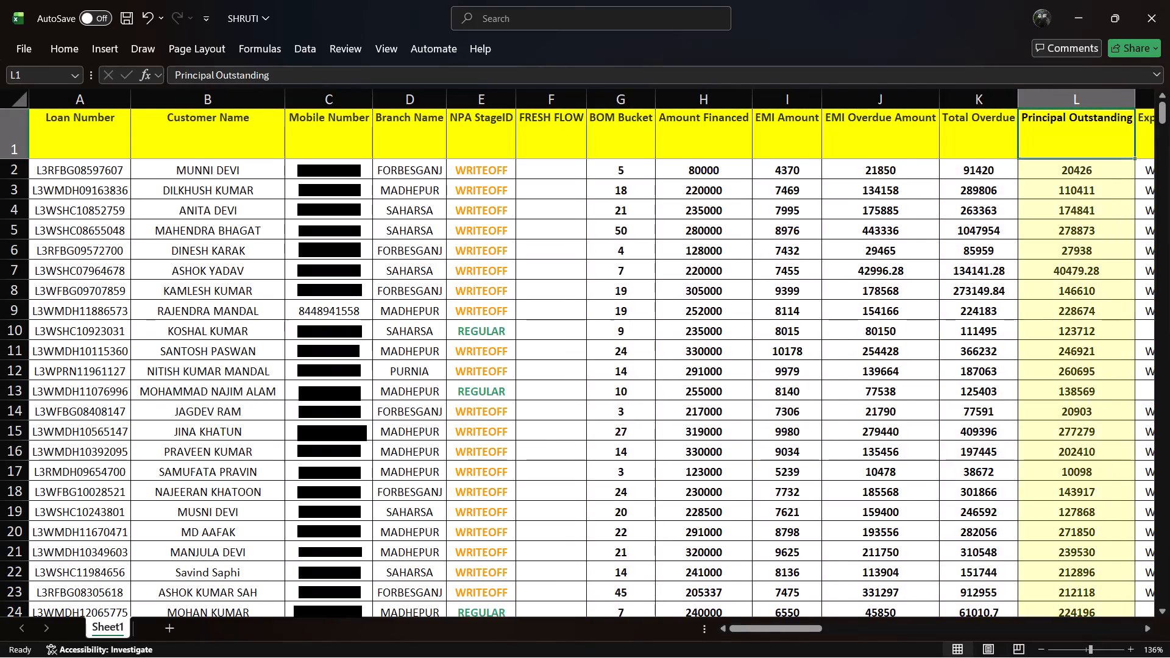
key(Right)
key(Right)
key(Right)
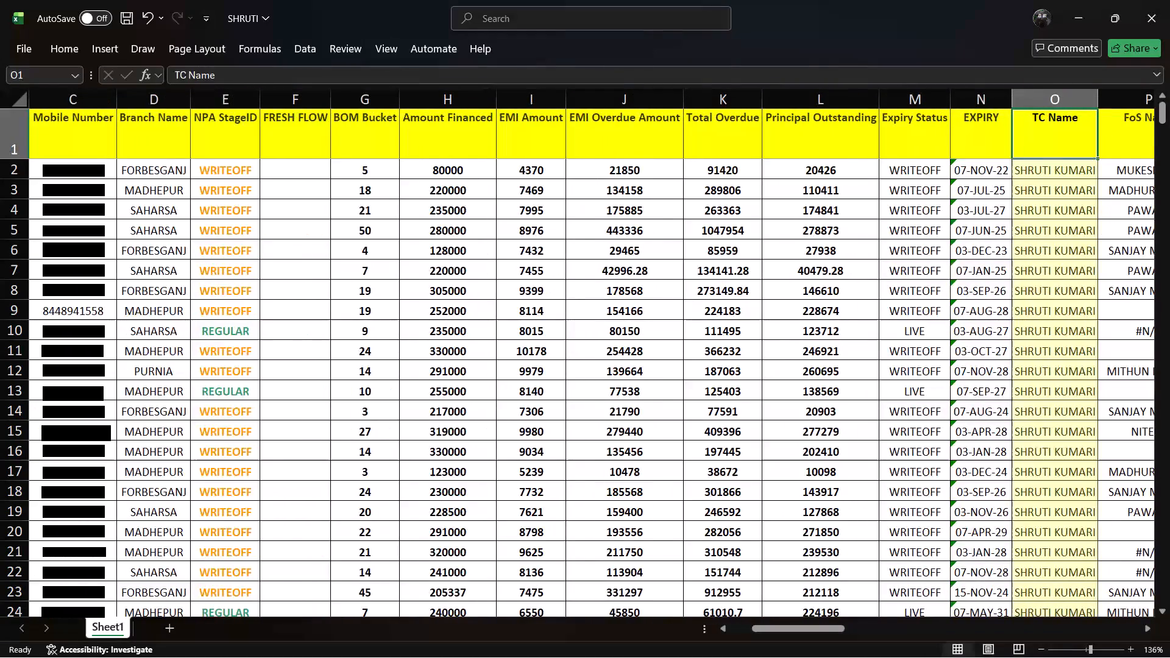
key(Right)
key(Right)
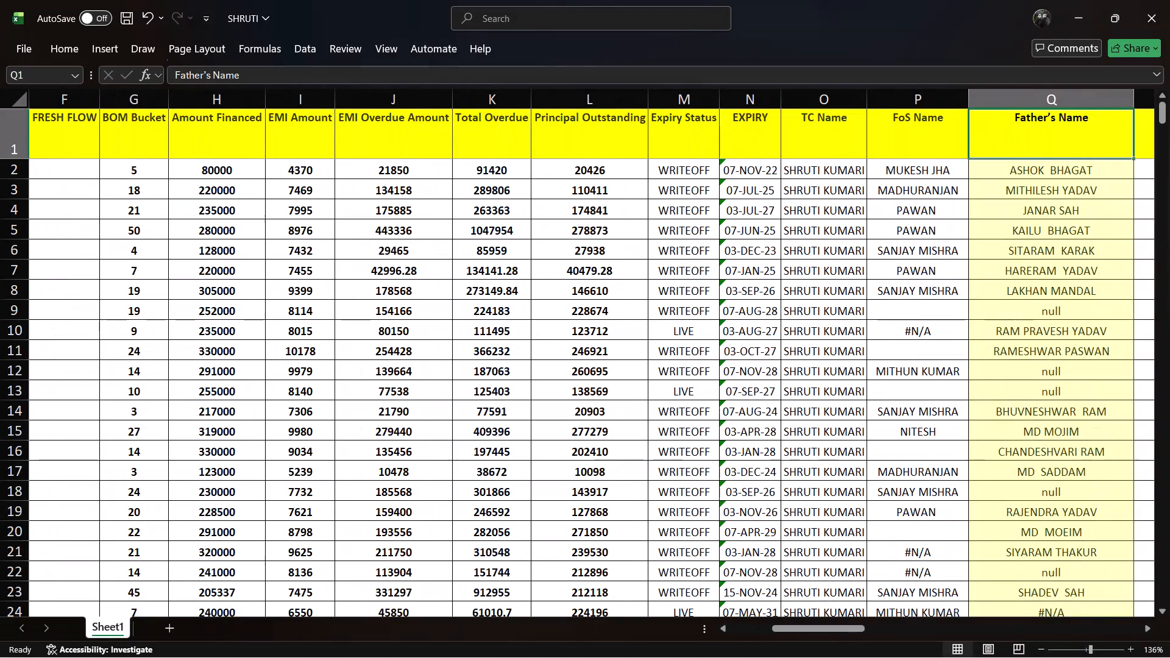
key(Right)
key(Right)
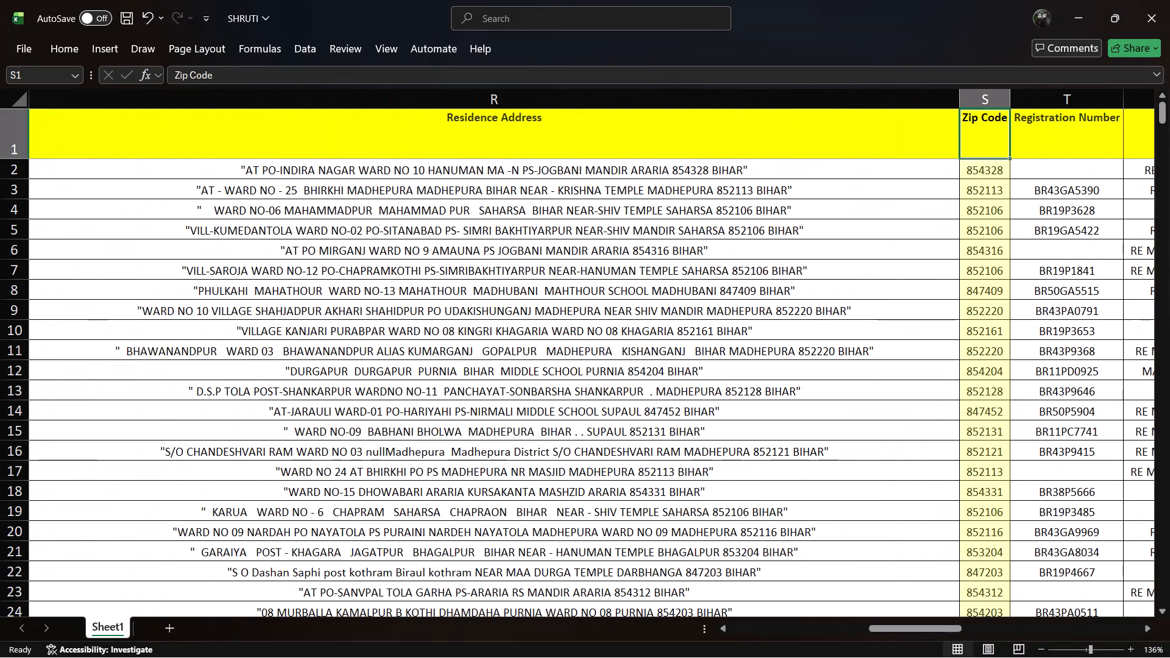
key(Right)
key(Right)
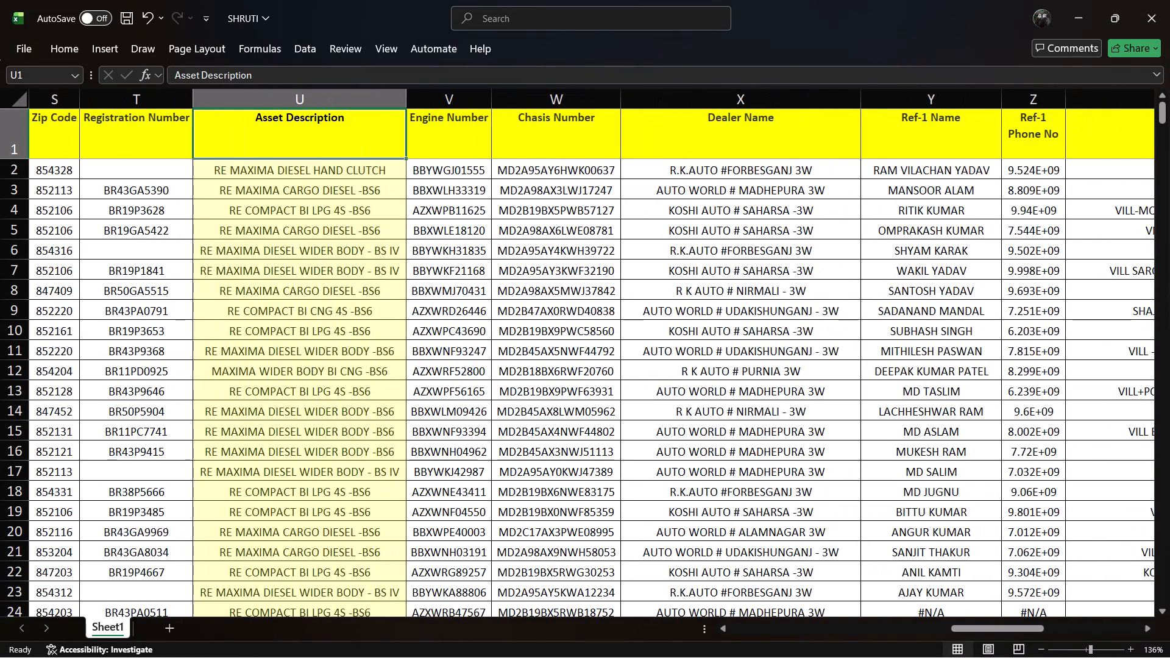
key(Right)
key(Right)
key(Right)
key(Right)
key(Right)
key(Right)
key(Right)
key(Right)
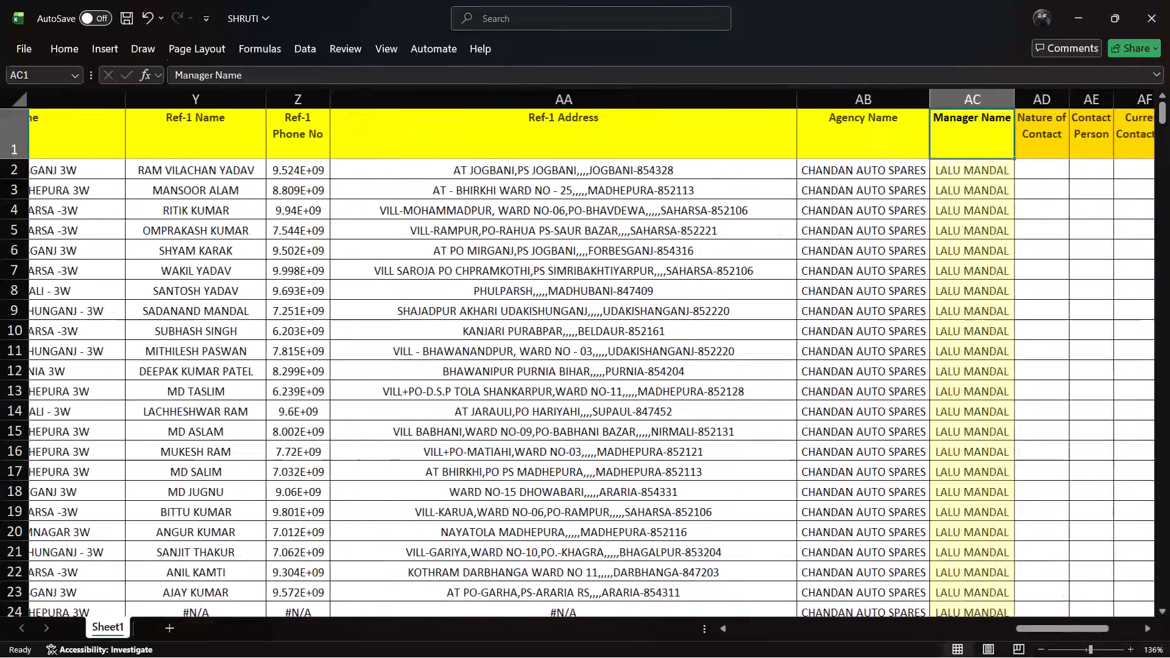
key(Right)
key(Right)
key(Right)
key(Right)
key(Right)
key(Right)
key(Right)
key(Right)
key(Right)
key(Right)
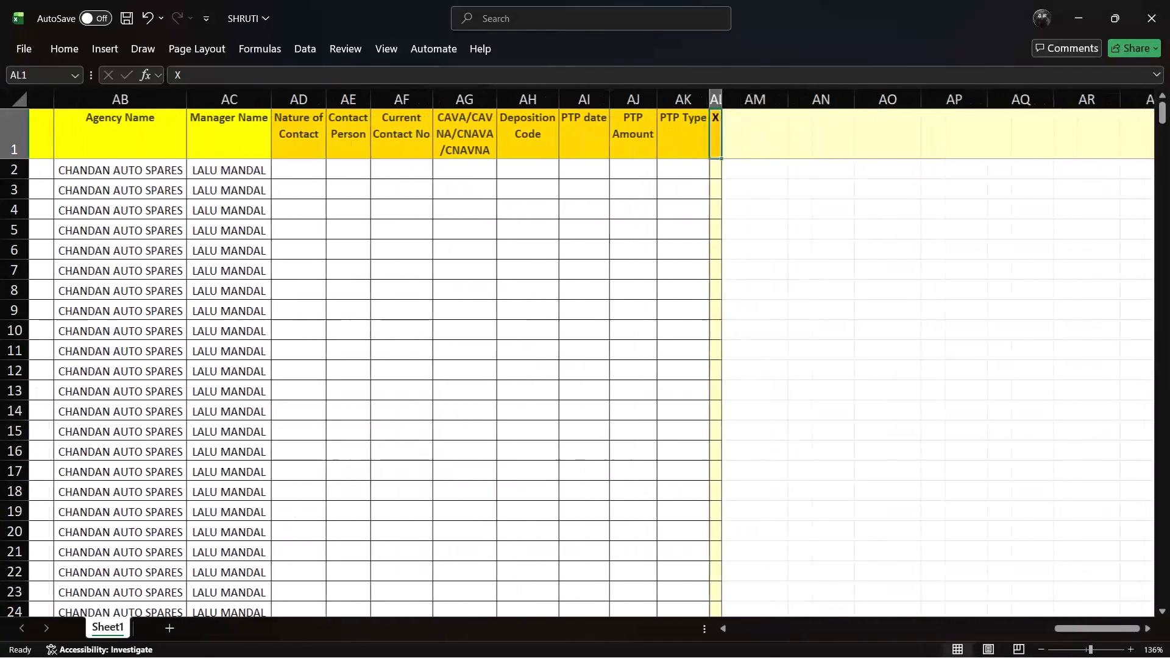
key(Right)
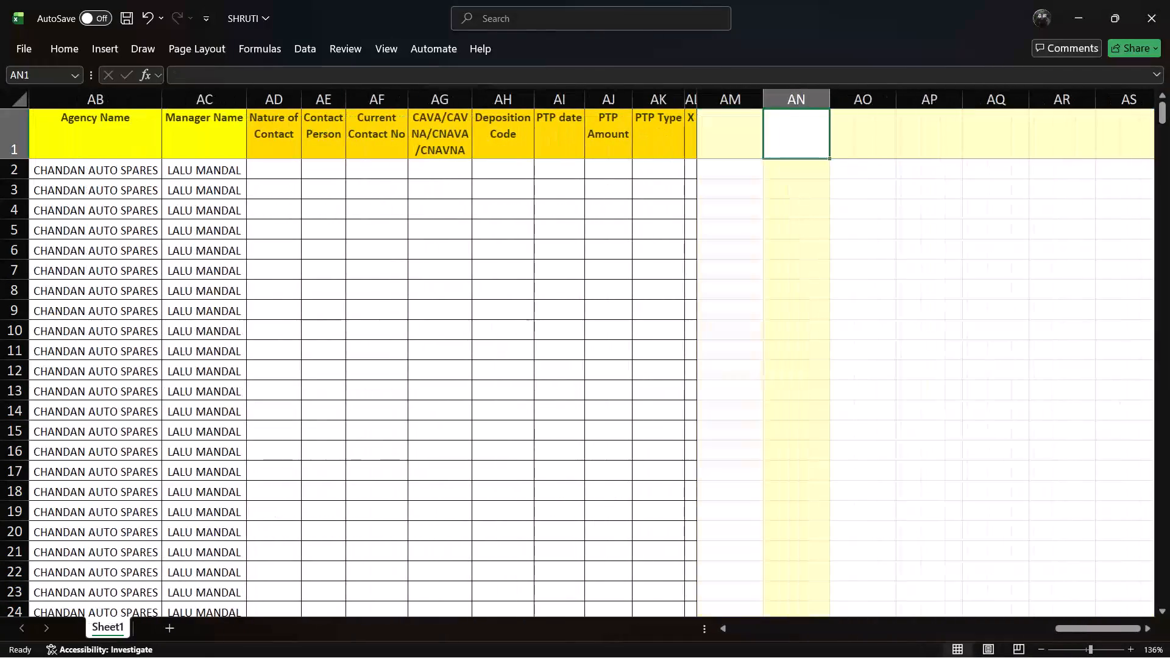
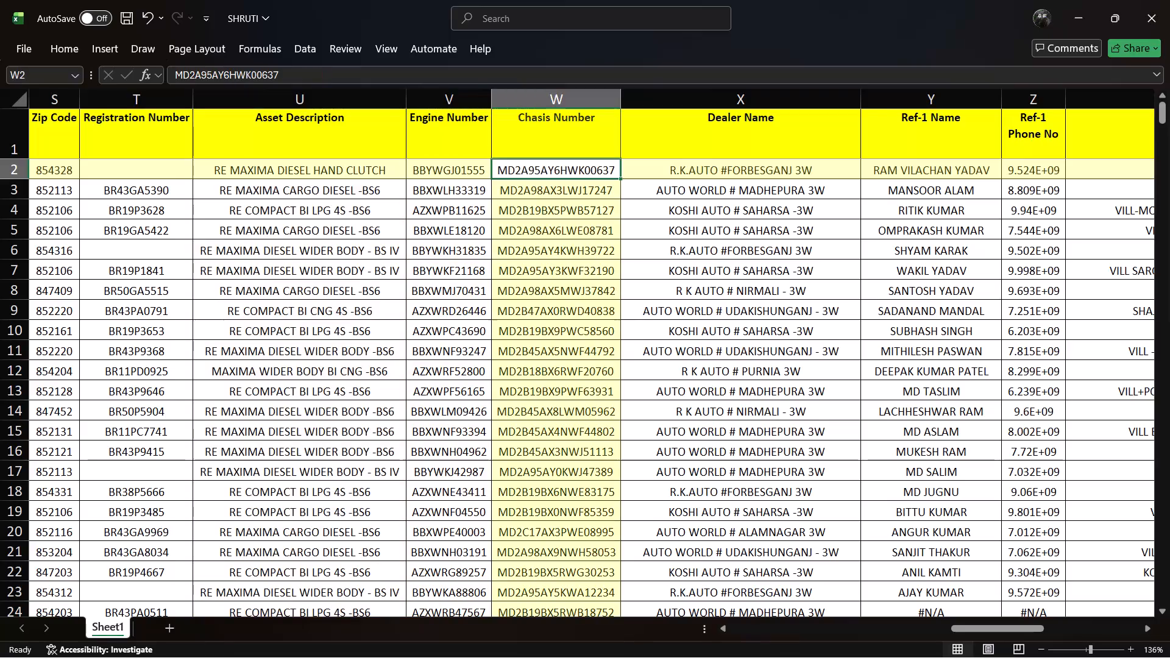
Widen the Ref-1 Phone No column so its header and the full phone numbers each fit on one line.
key(Right)
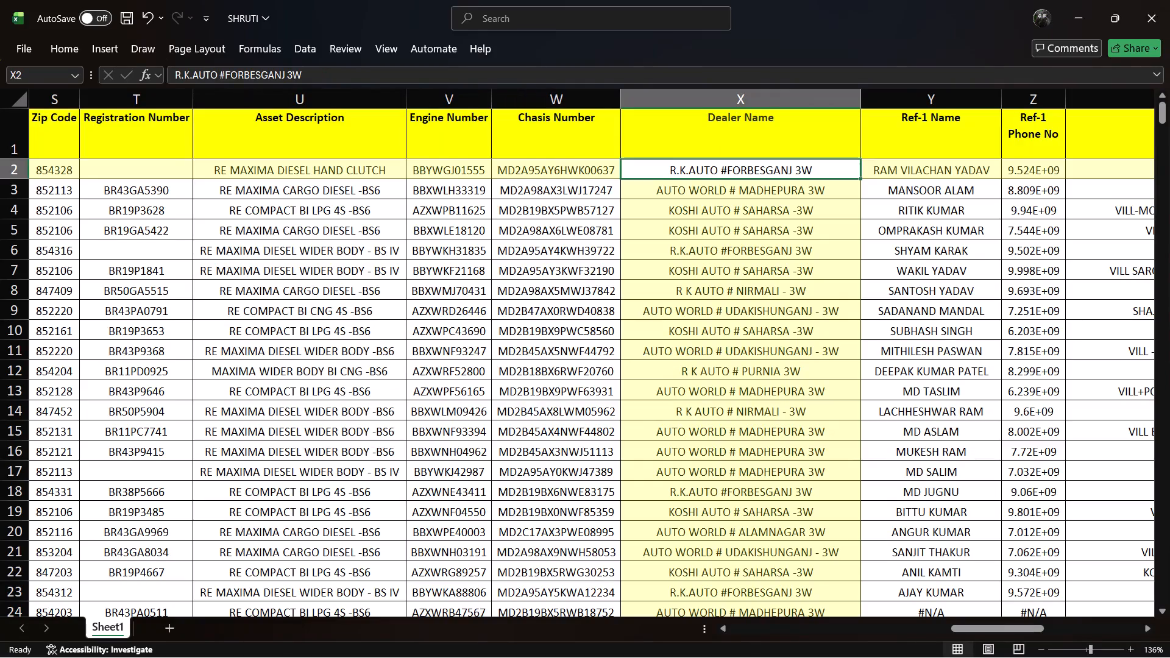
key(Right)
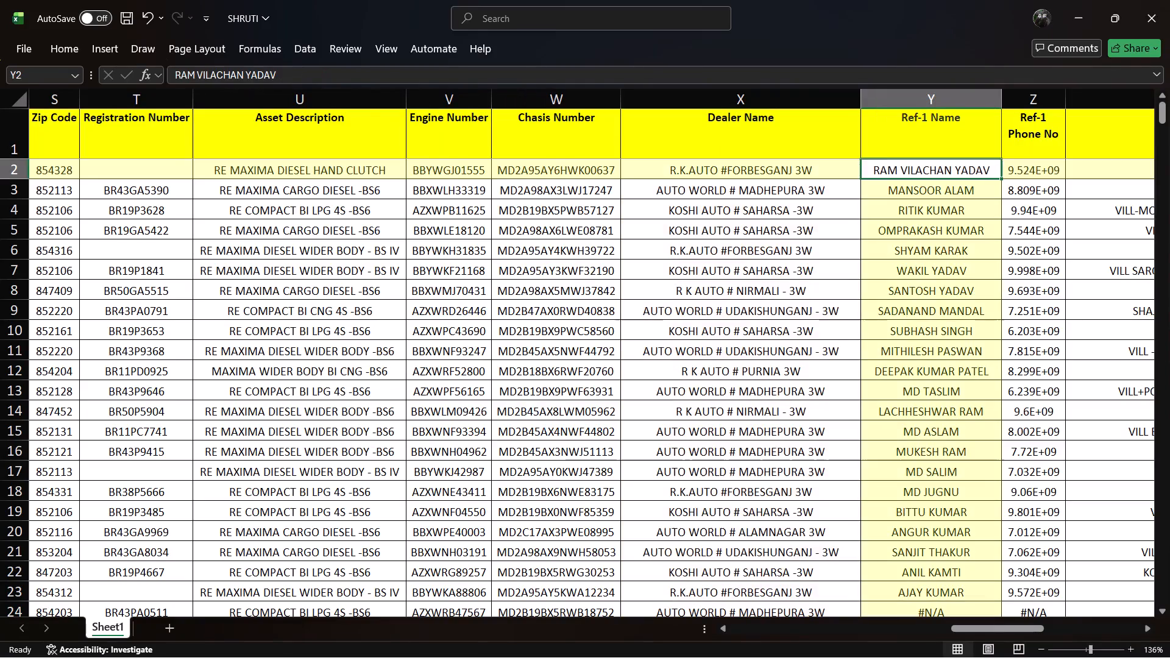
key(Right)
key(Right)
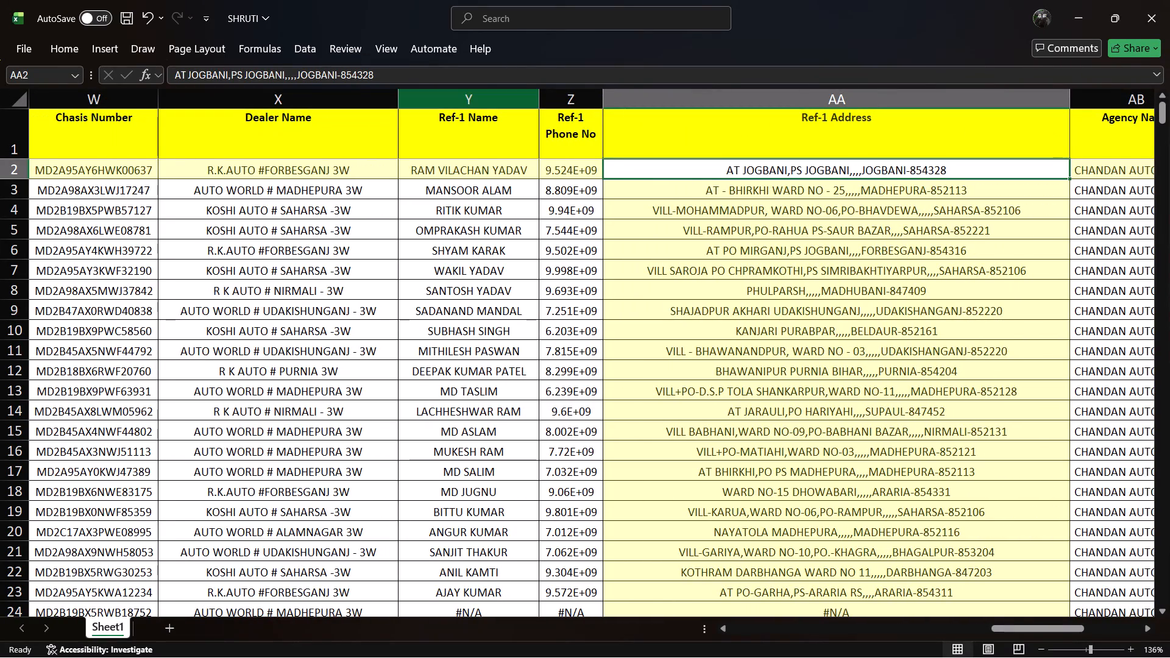
click(583, 97)
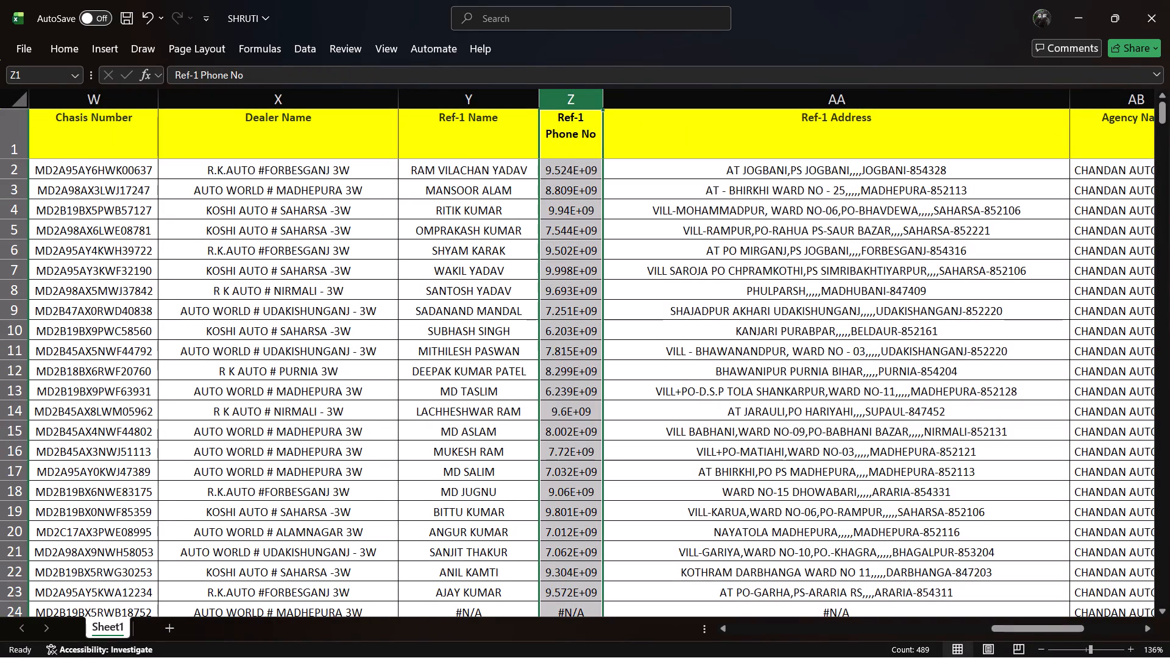
drag(600, 102, 622, 102)
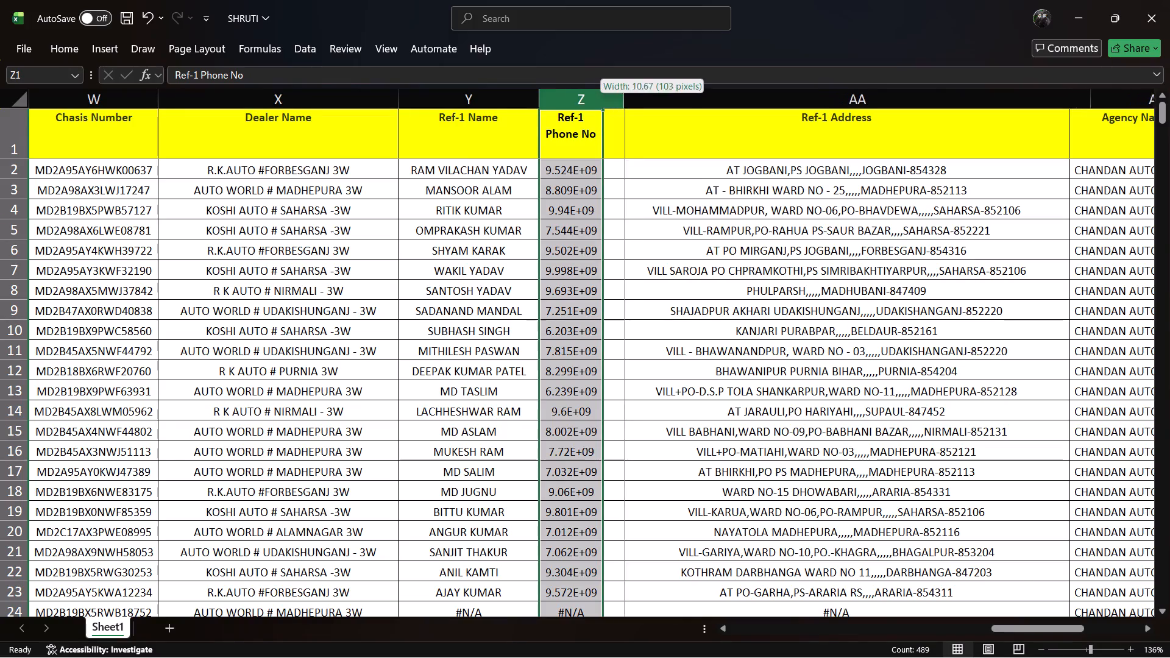
drag(622, 102, 633, 94)
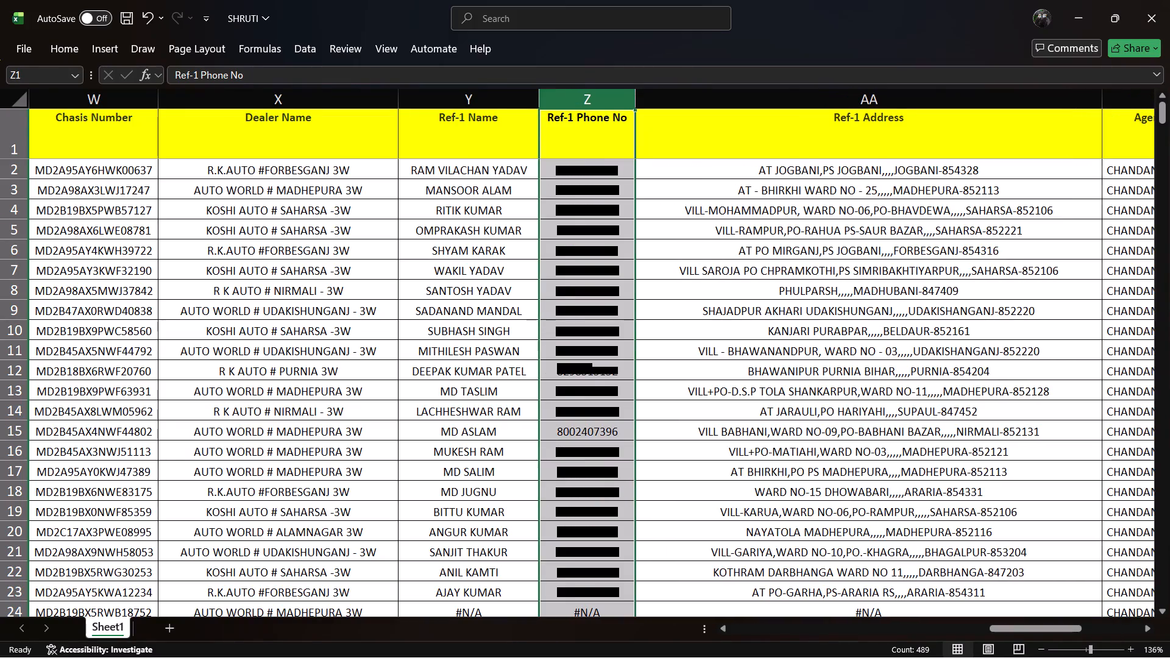
Examine the row 1 headers from Ref-1 Address through the agency, manager, contact and Deposition Code columns to PTP Type and X.
click(682, 139)
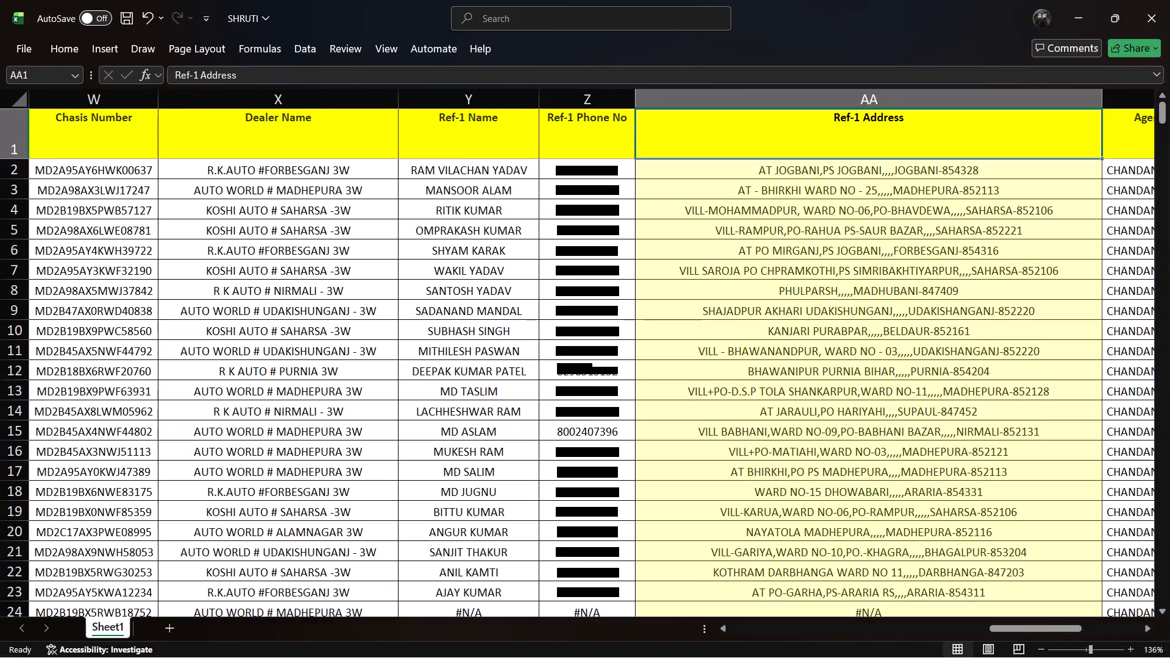
key(Right)
key(Right)
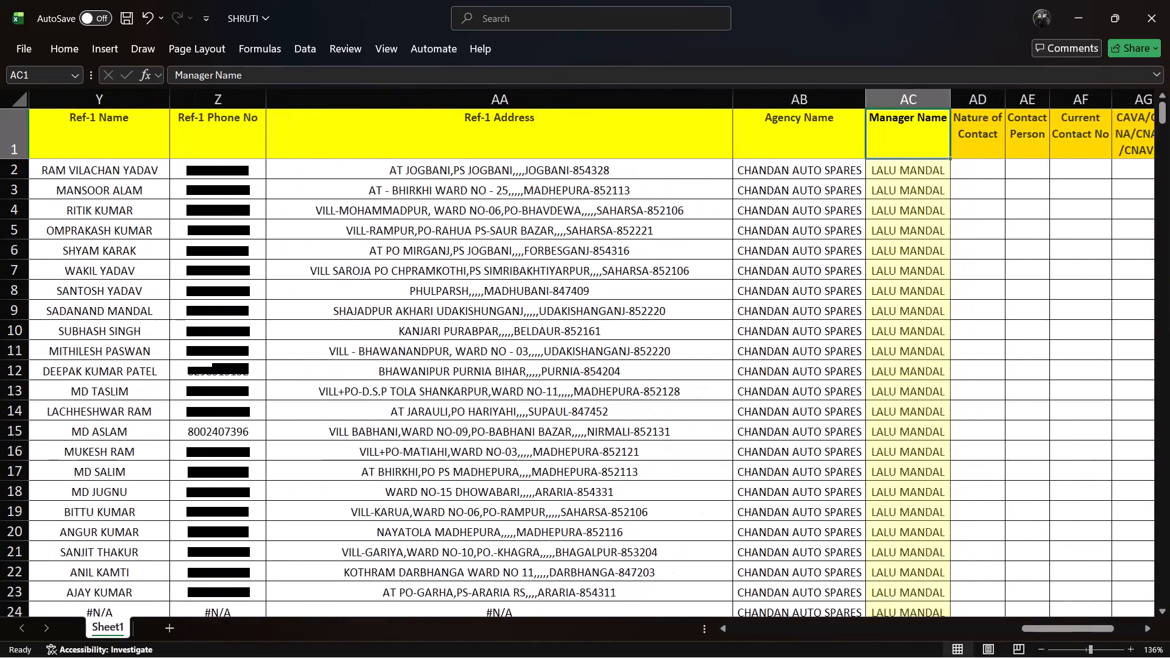
key(Right)
key(Right)
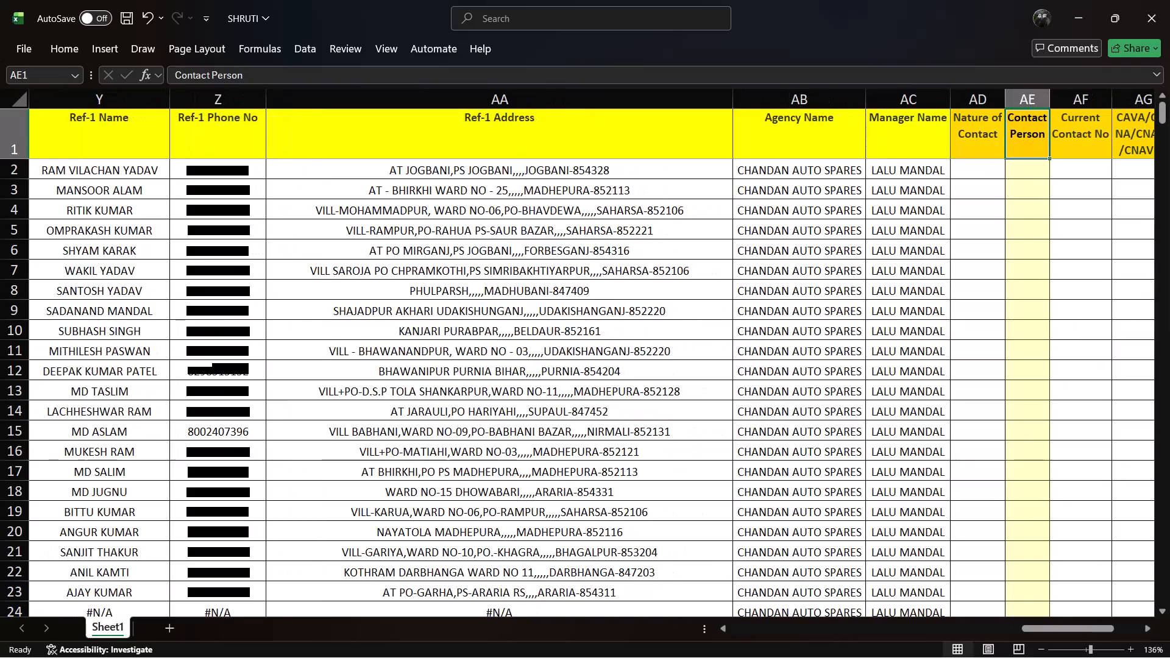
key(Right)
key(Right)
key(Right)
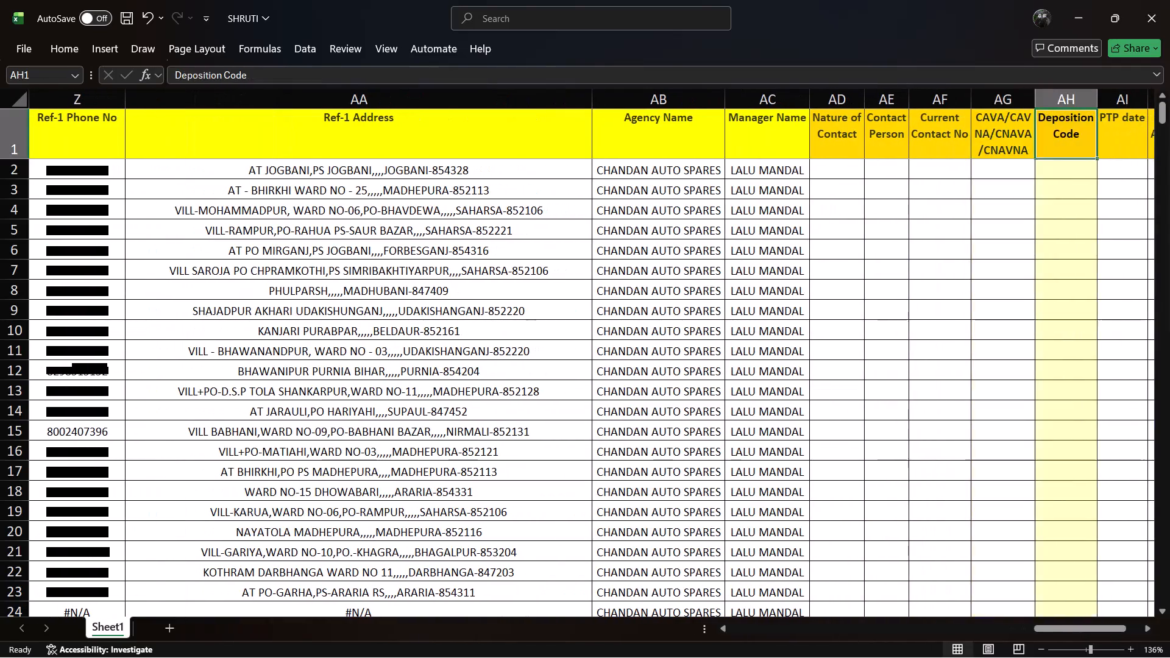
key(Right)
key(Right)
key(Right)
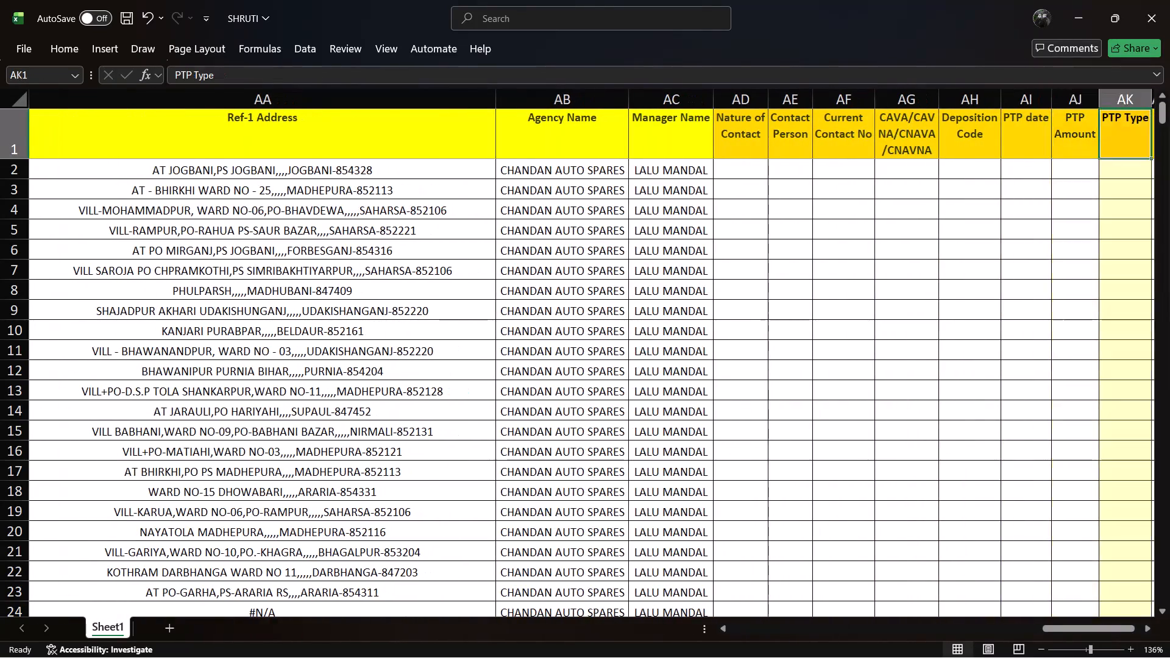
key(Right)
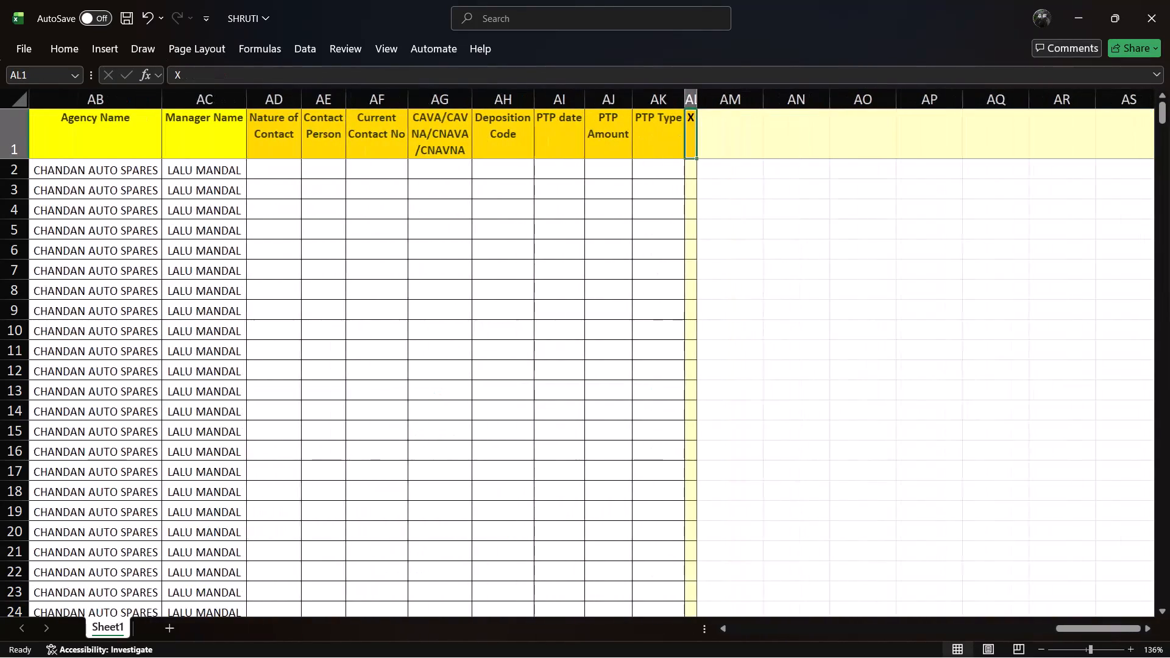
Review the header row backwards from X to the customer columns at the start of the worksheet.
key(Left)
key(Left)
key(Left)
key(Left)
key(Left)
key(Left)
key(Left)
key(Left)
key(Left)
key(Left)
key(Left)
key(Left)
key(Left)
key(Left)
key(Left)
key(Left)
key(Left)
key(Left)
key(Left)
key(Left)
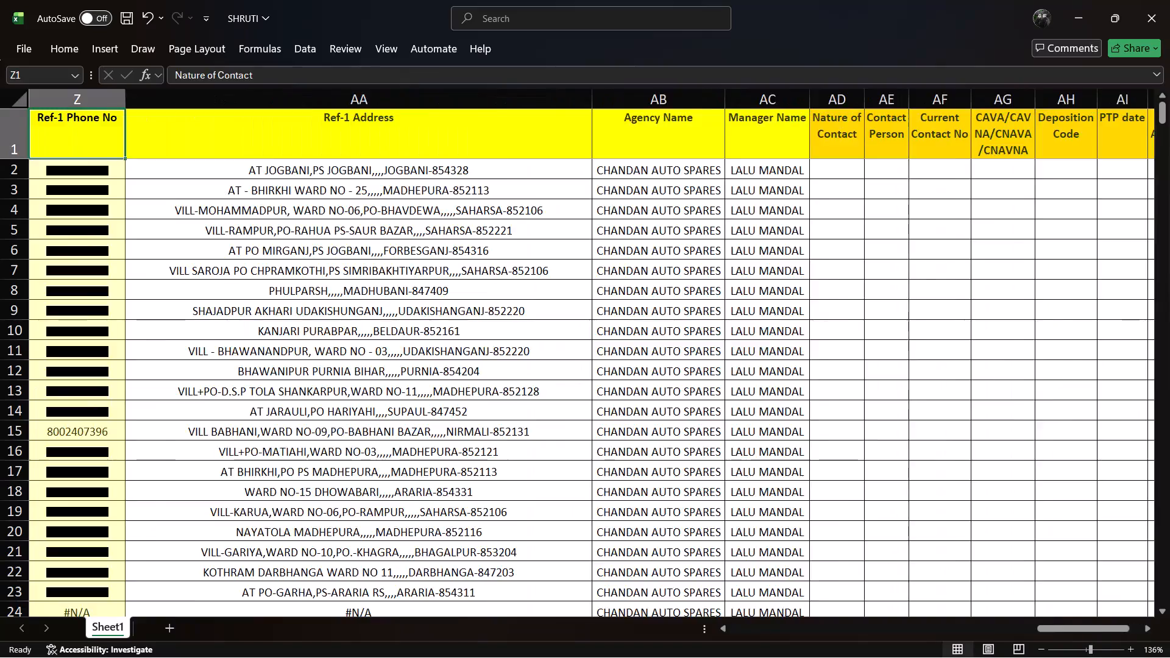
Examine the row 1 headers from Mobile Number through the branch, loan amount, overdue and expiry columns to Father's Name.
key(Right)
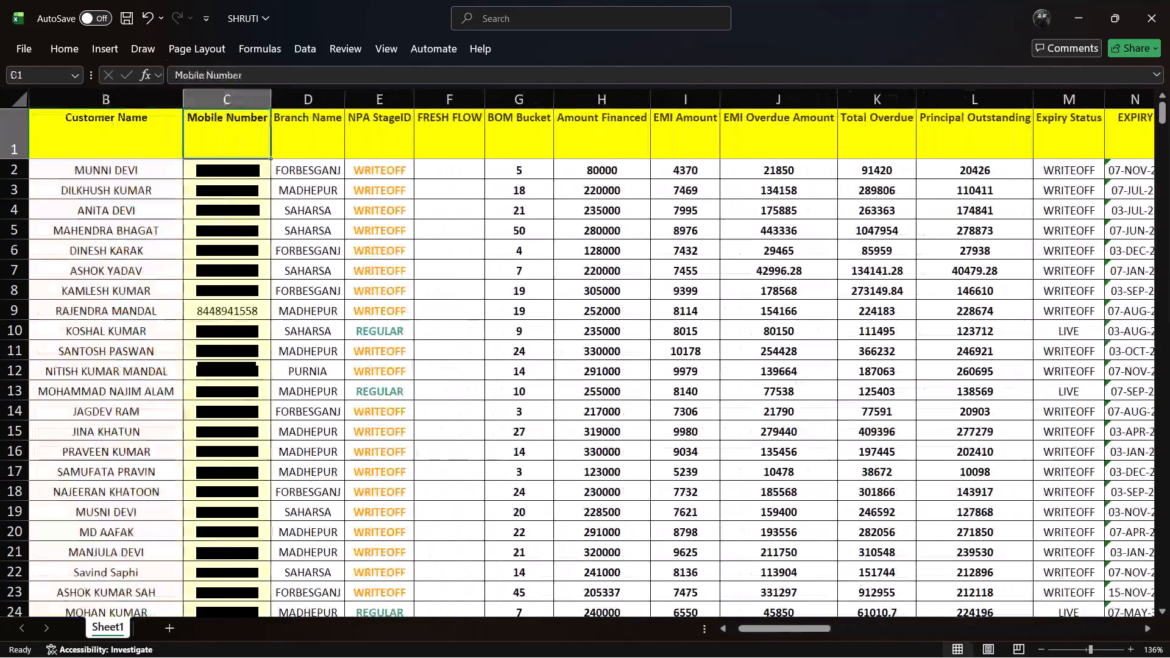
key(Right)
key(Right)
key(Right)
key(Right)
key(Right)
key(Right)
key(Right)
key(Right)
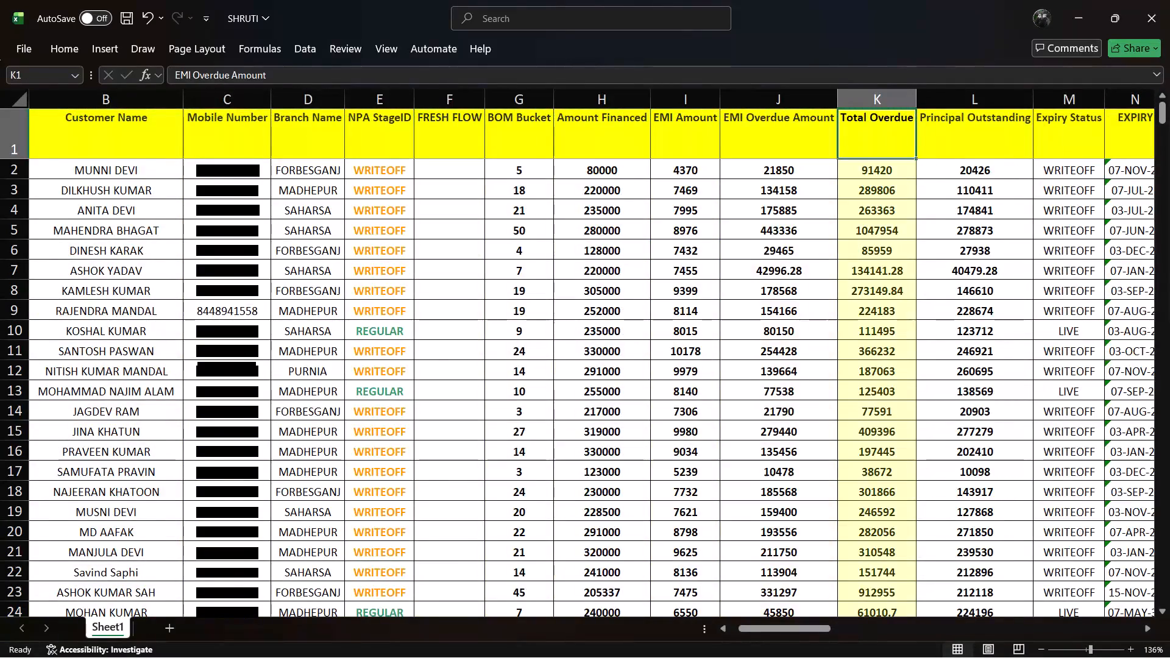
key(Right)
key(Right)
key(Right)
key(Right)
key(Right)
key(Right)
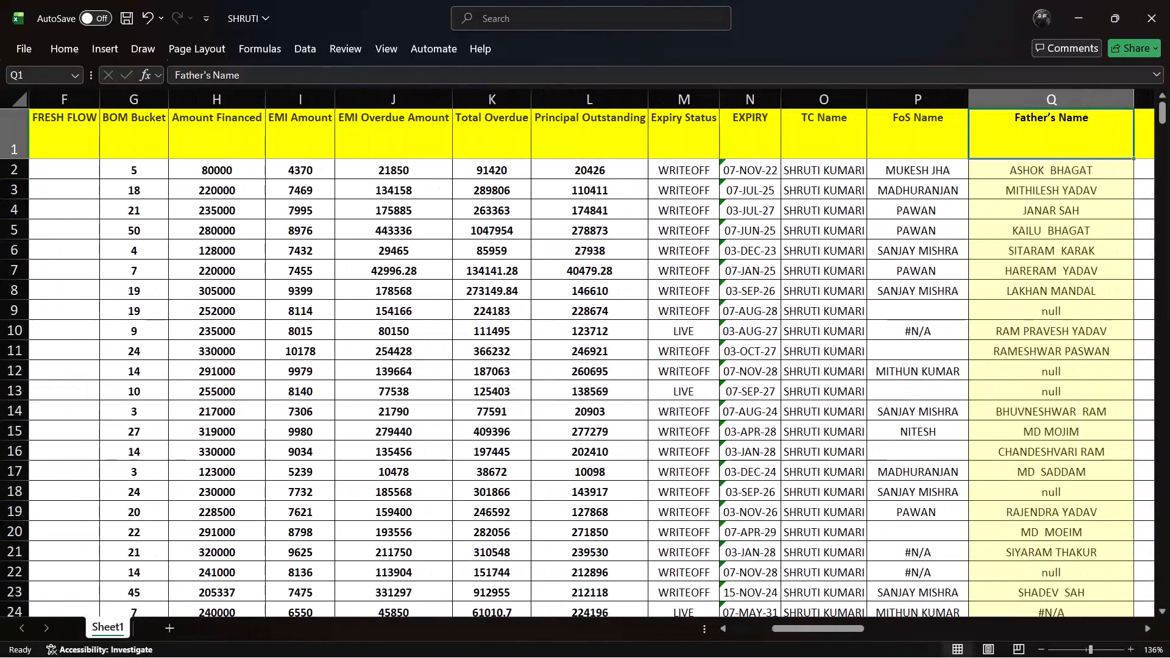
Examine the FoS Name column entries from row 2 down to row 38.
click(921, 168)
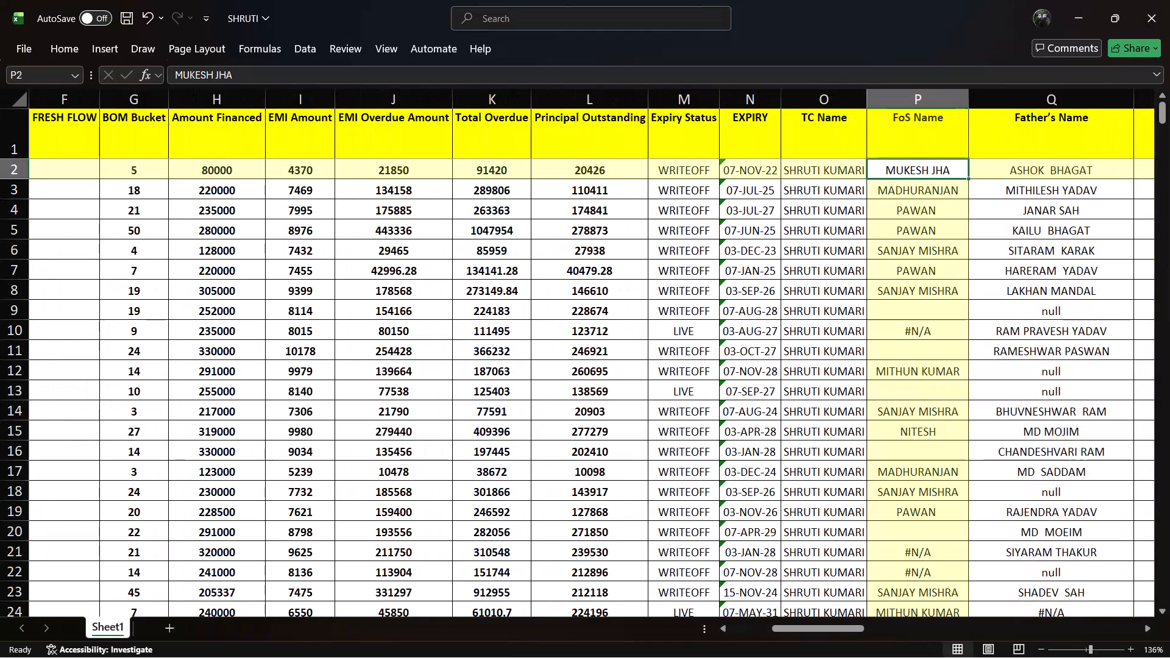
key(Down)
key(Down)
key(Down)
key(Down)
key(Down)
key(Down)
key(Down)
key(Down)
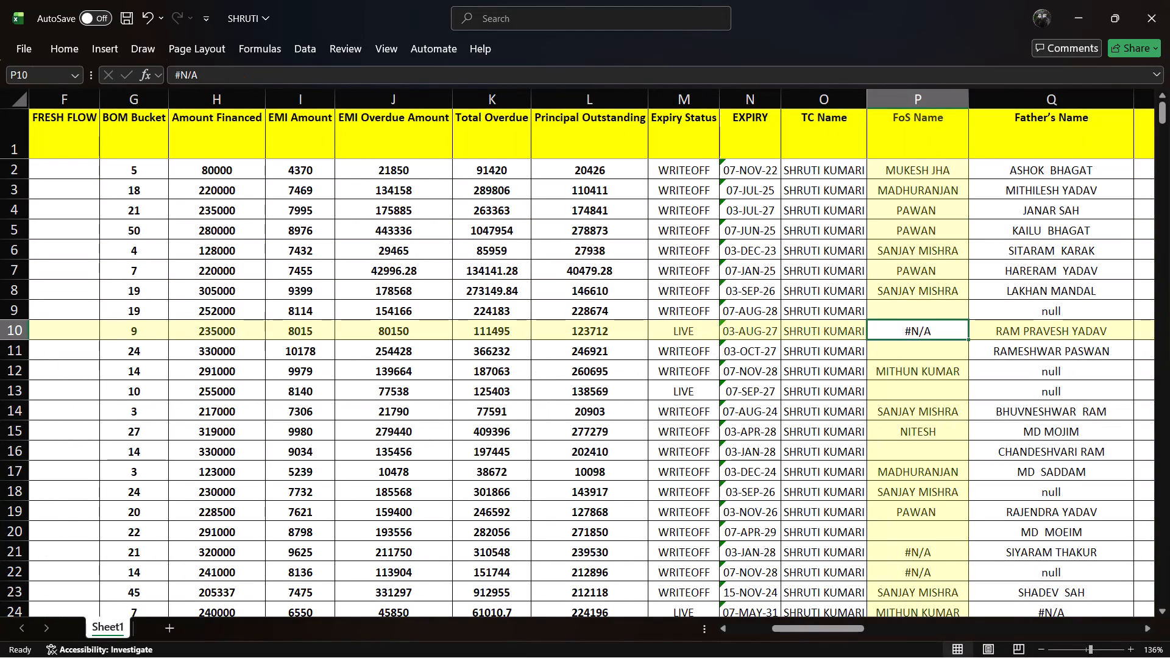
key(Down)
key(Down)
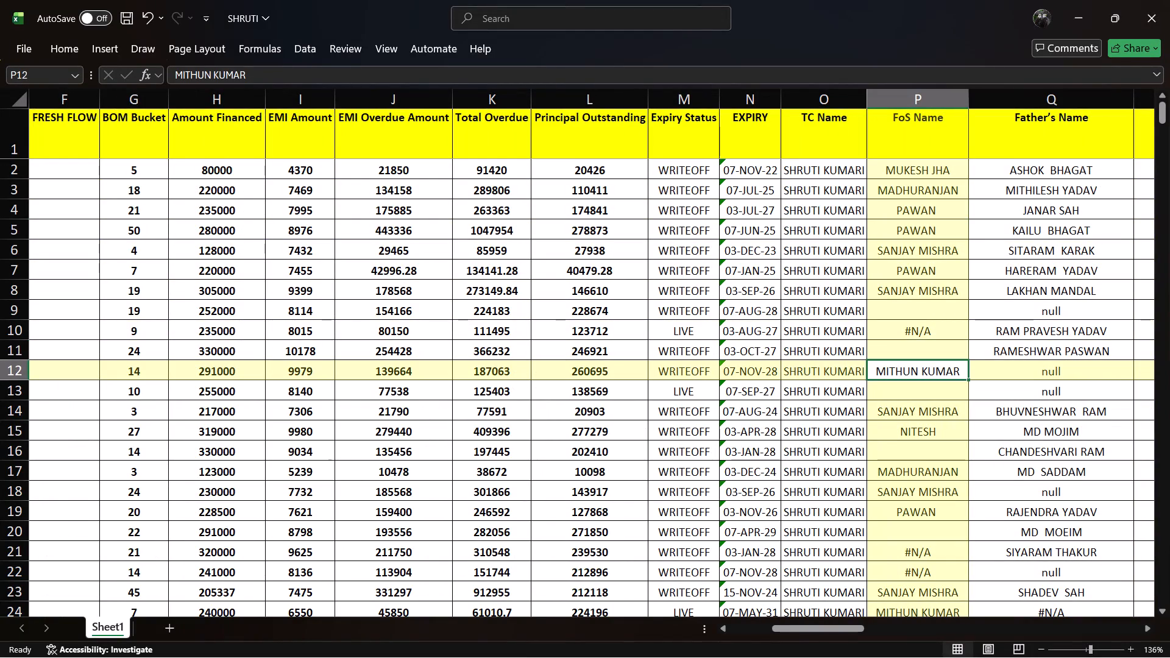
key(Down)
key(Down)
key(Down)
key(Down)
key(Down)
key(Down)
key(Down)
key(Down)
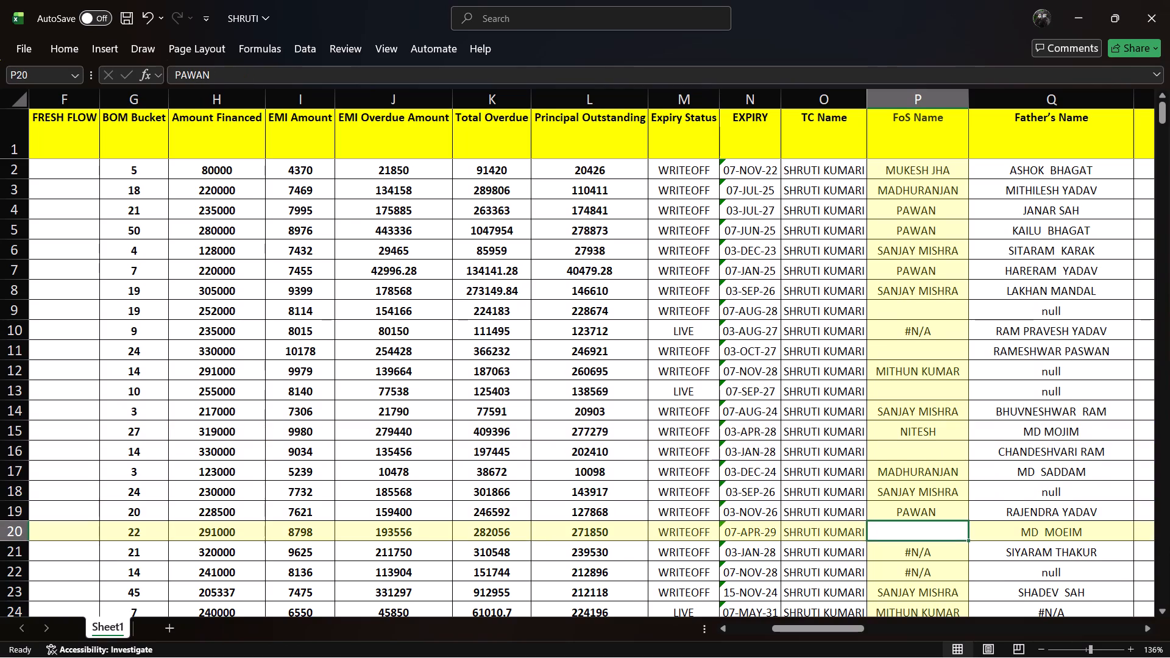
key(Down)
key(Down)
key(Down)
key(Down)
key(Down)
key(Down)
key(Down)
key(Down)
key(Down)
key(Down)
key(Down)
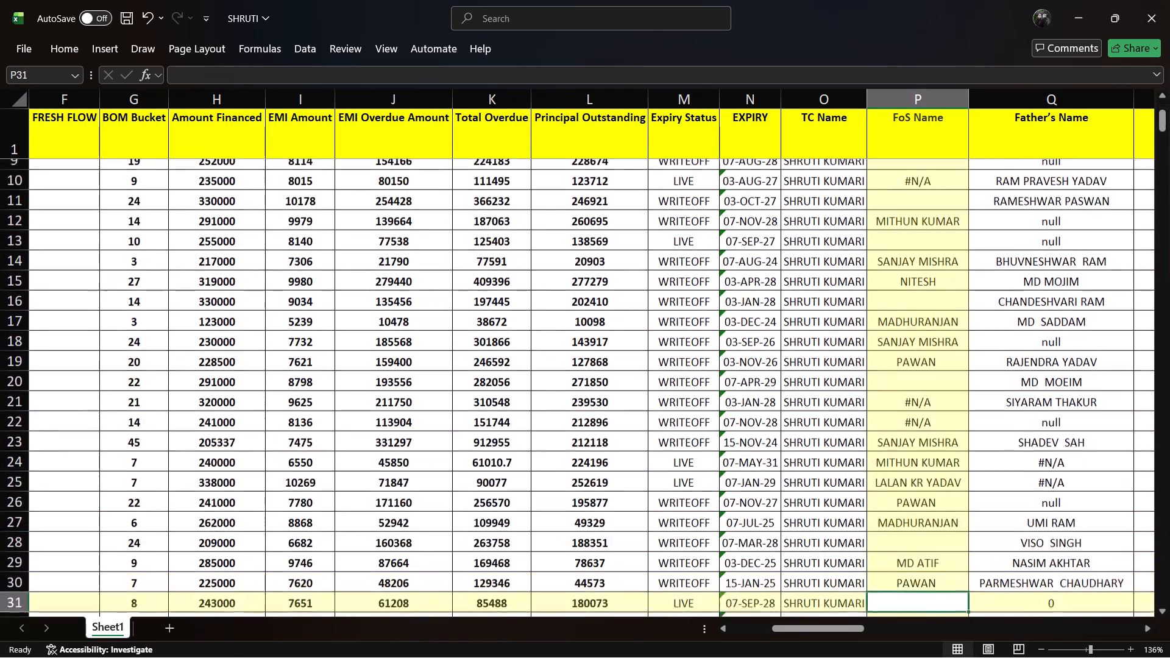
key(Down)
key(Down)
key(Down)
key(Down)
key(Down)
key(Down)
key(Down)
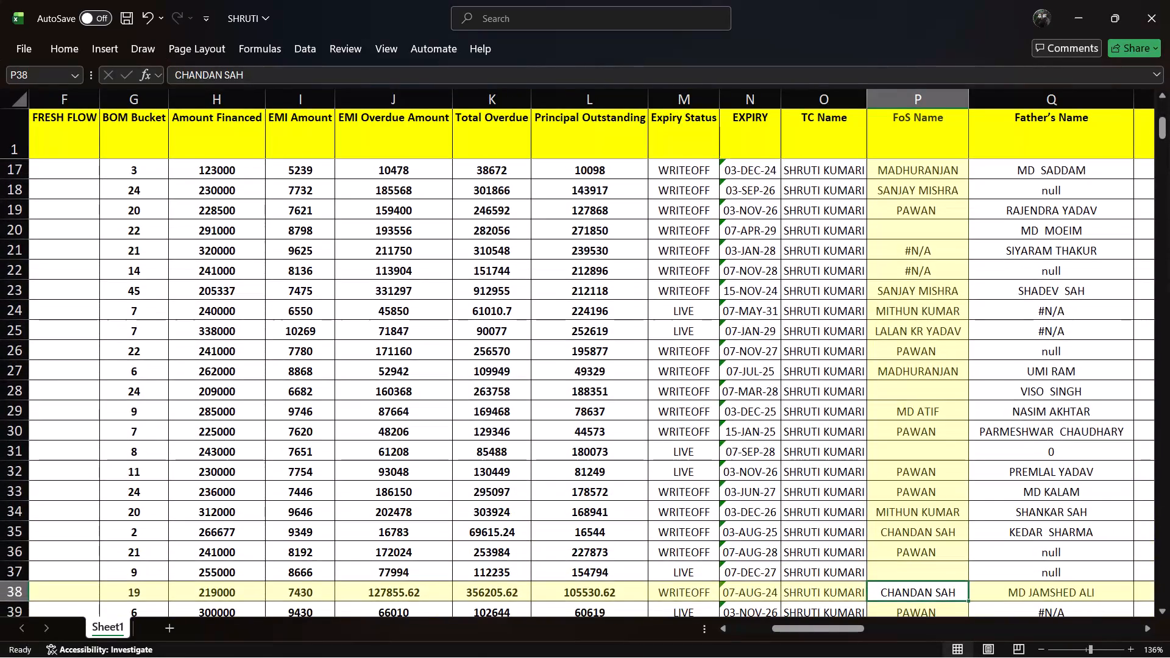
Review the FoS Name column upwards from row 38 back to its header in row 1.
key(Up)
key(Up)
key(Up)
key(Up)
key(Up)
key(Up)
key(Up)
key(Up)
key(Up)
key(Up)
key(Up)
key(Up)
key(Up)
key(Up)
key(Up)
key(Up)
key(Up)
key(Up)
key(Up)
key(Up)
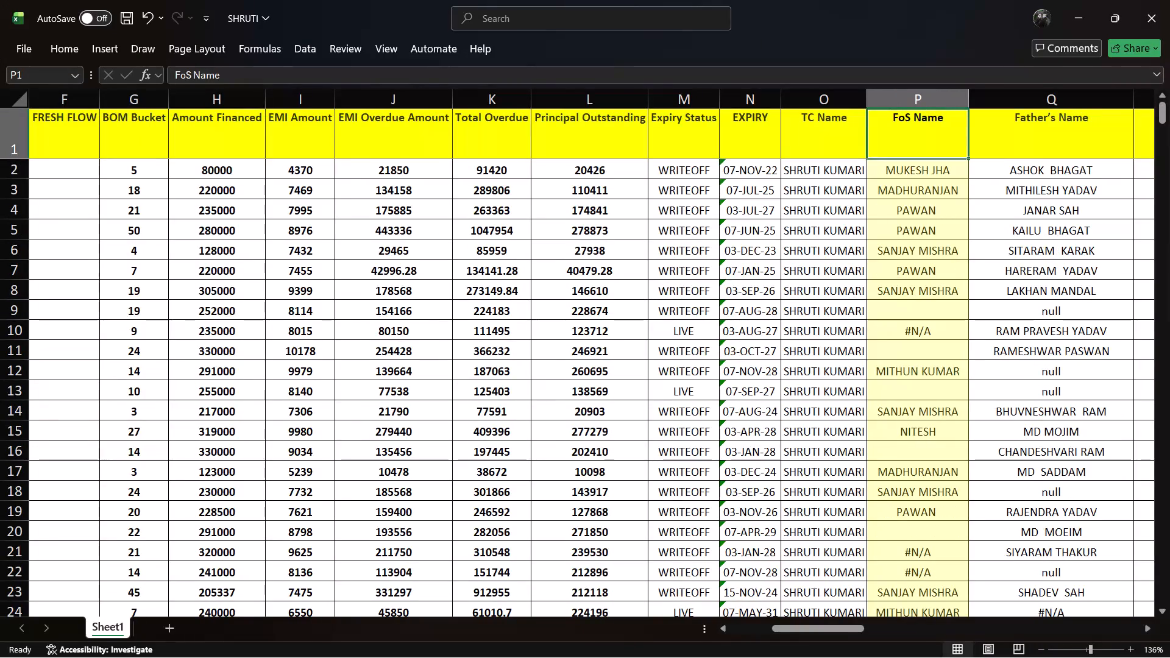
Check cells in the Principal Outstanding and Expiry Status columns, and review row 2 backwards from Expiry Status to Loan Number.
click(648, 375)
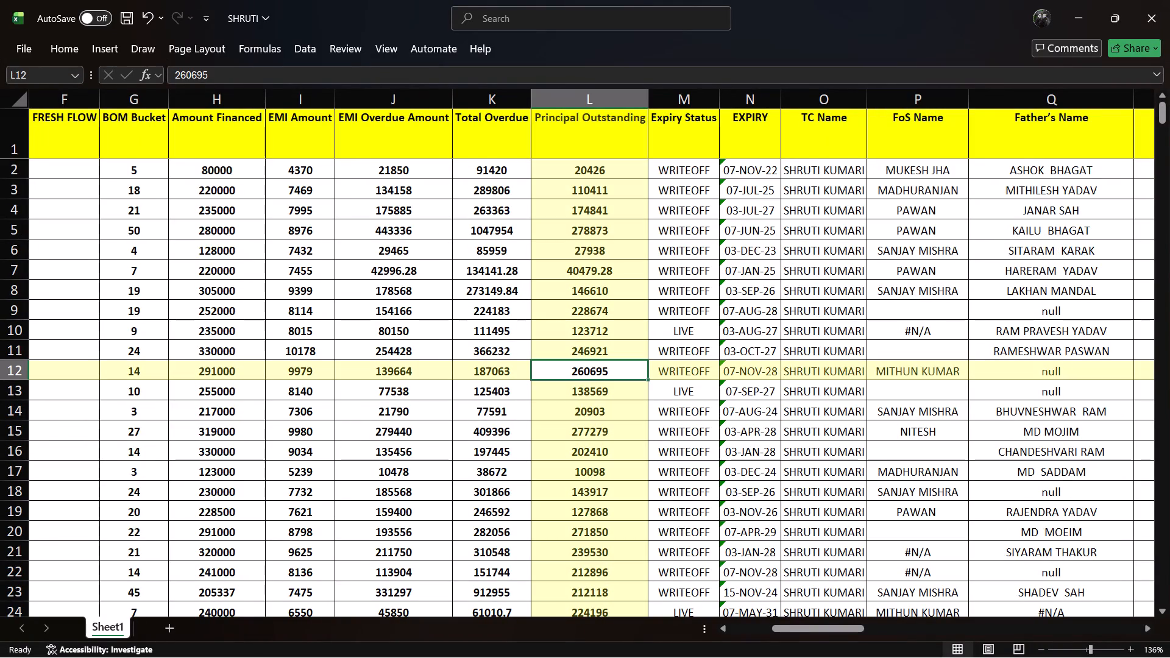
click(672, 311)
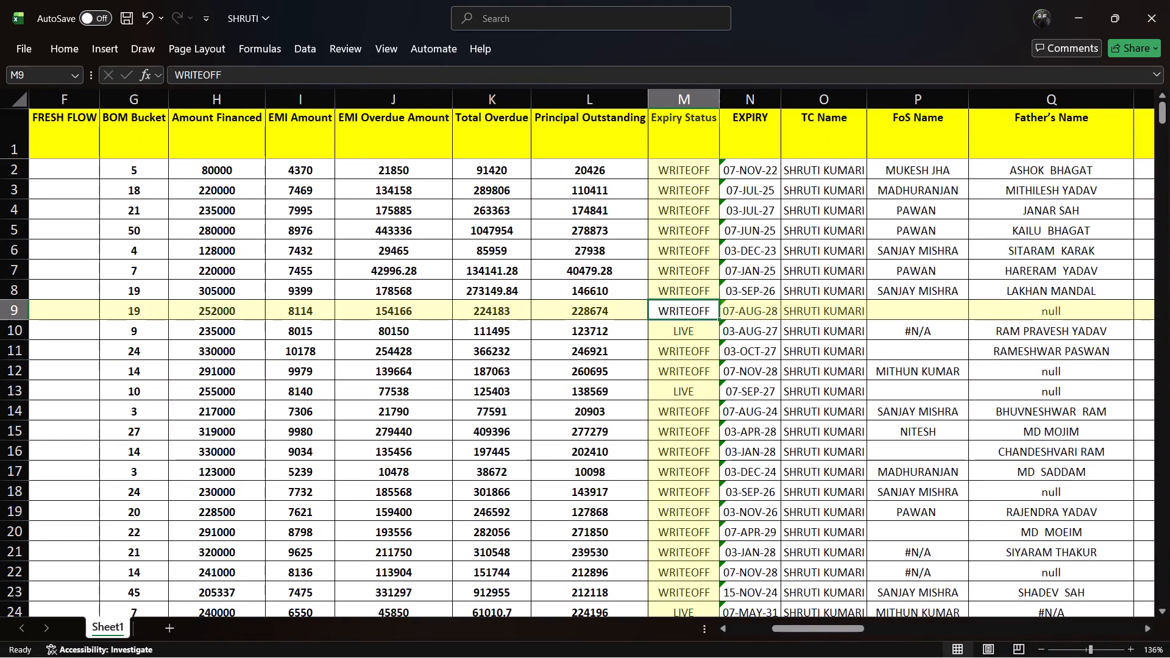
click(690, 171)
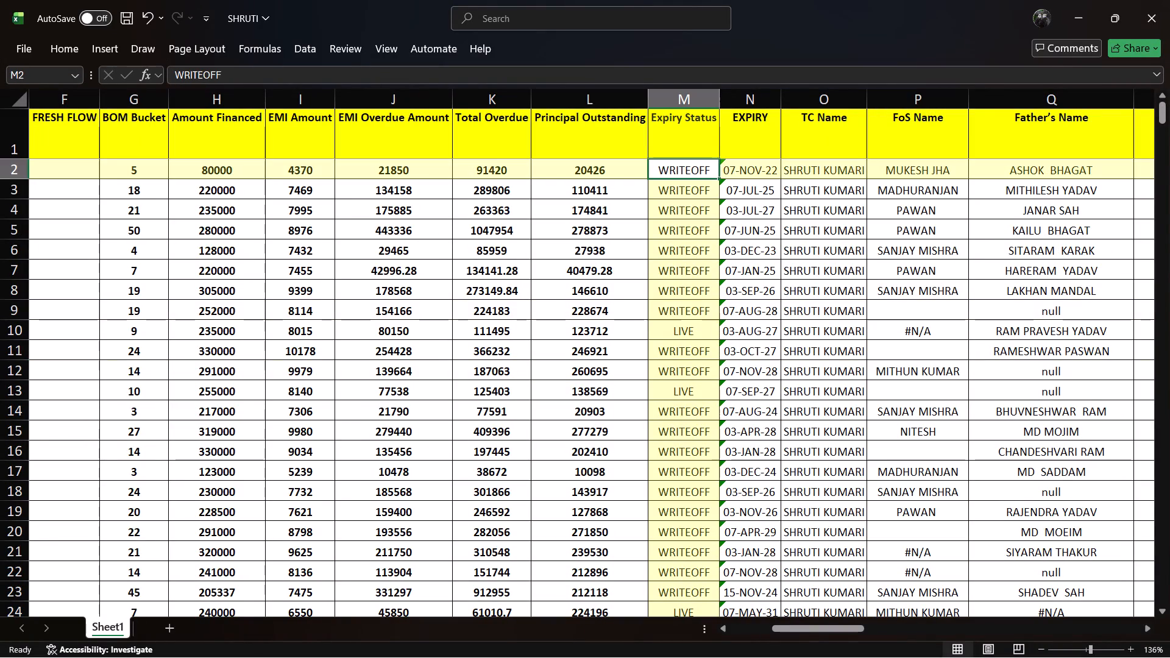
key(Left)
key(Left)
key(Left)
key(Left)
key(Left)
key(Left)
key(Left)
key(Left)
key(Left)
key(Left)
key(Left)
key(Left)
key(Left)
key(Left)
key(Left)
key(Left)
key(Left)
key(Left)
key(Left)
key(Left)
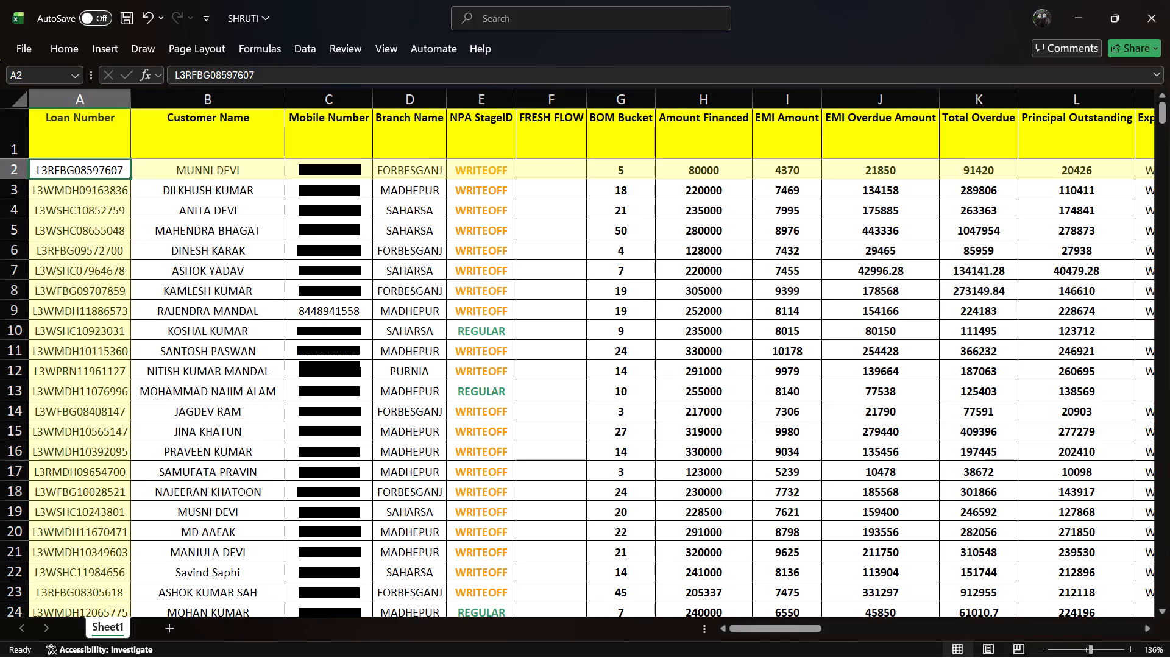
Examine the columns along row 2 from Loan Number through the customer, branch and NPA StageID details to BOM Bucket.
key(Right)
key(Right)
key(Right)
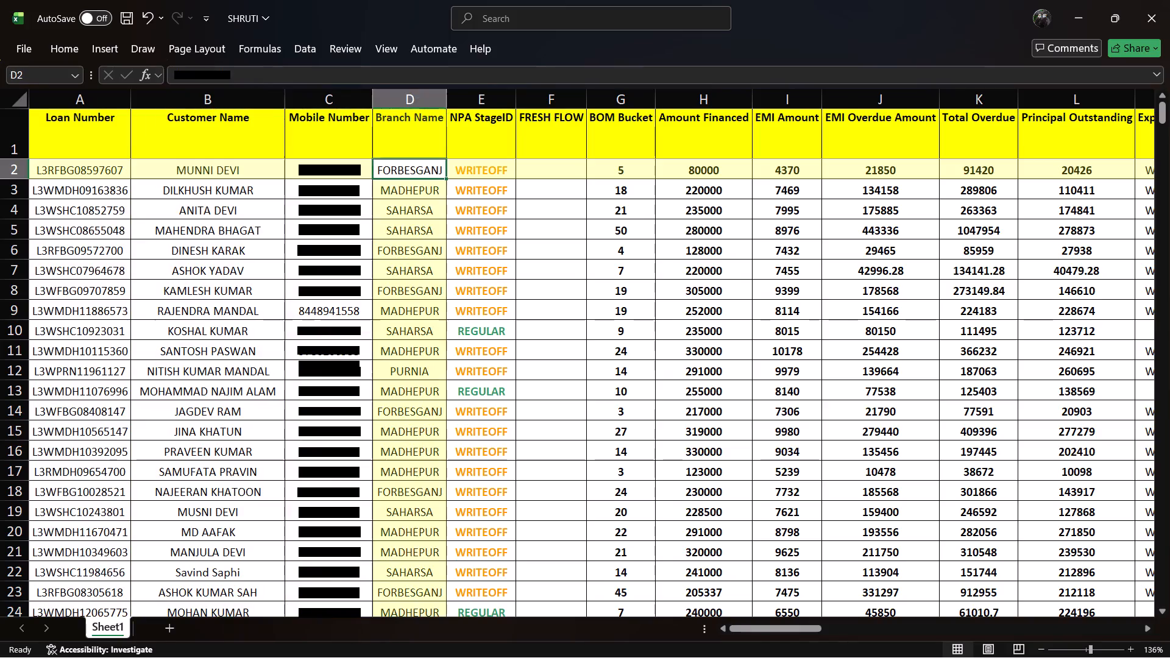
key(Right)
key(Right)
key(Right)
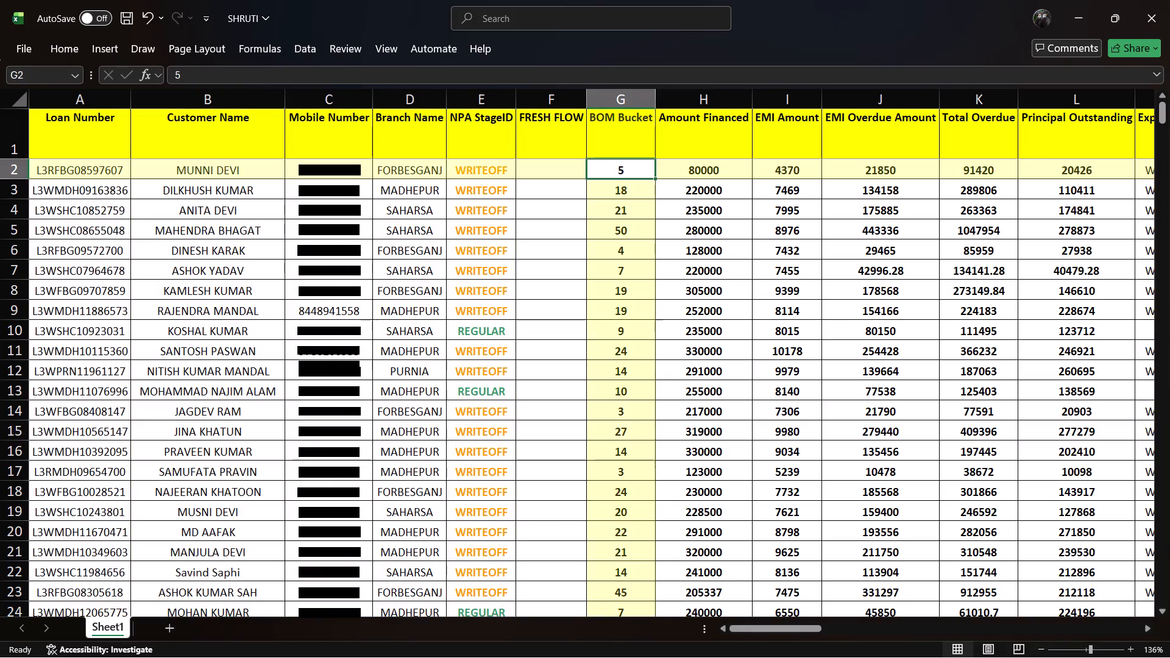
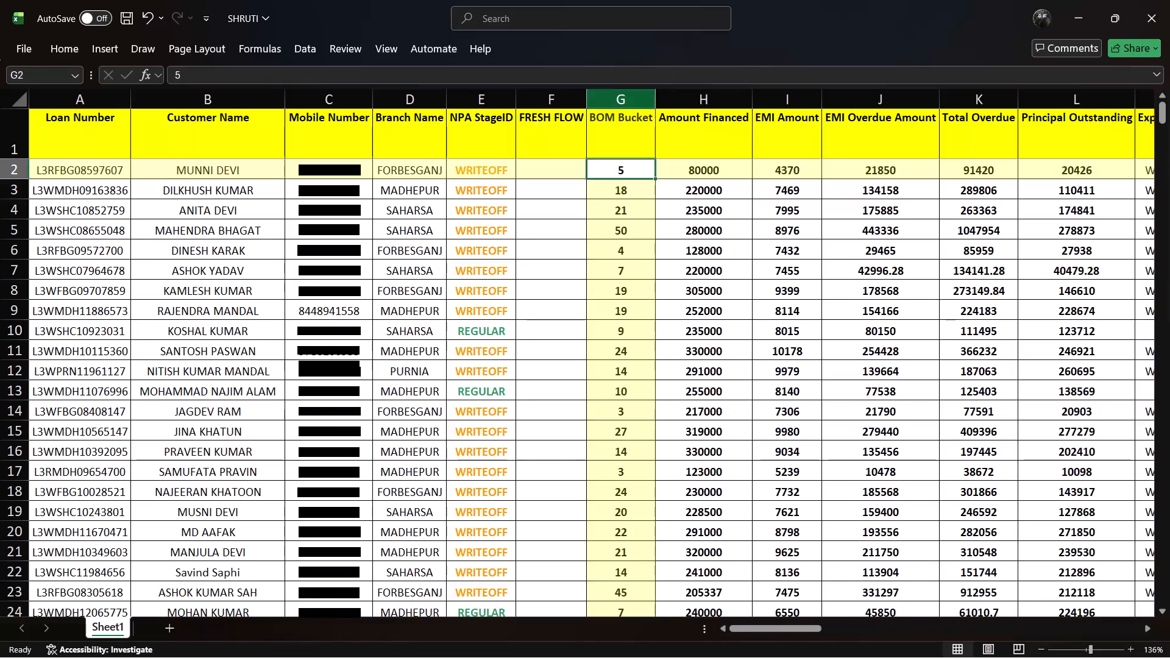
Remove the horizontal centre alignment from the whole header row 1.
click(568, 169)
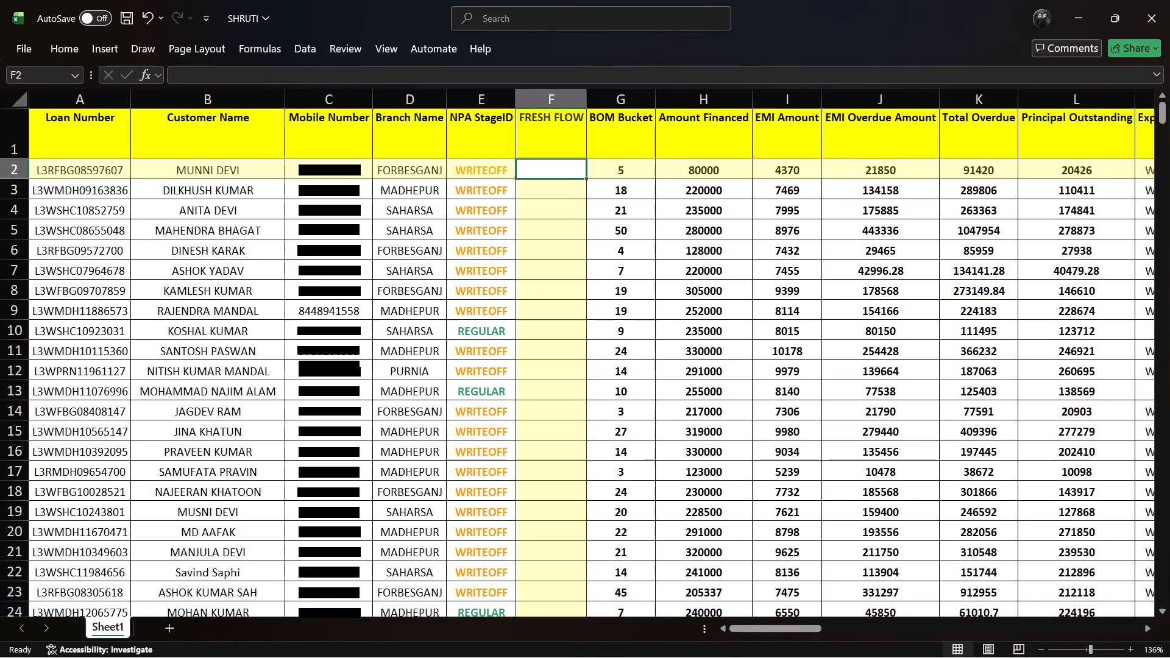
click(9, 124)
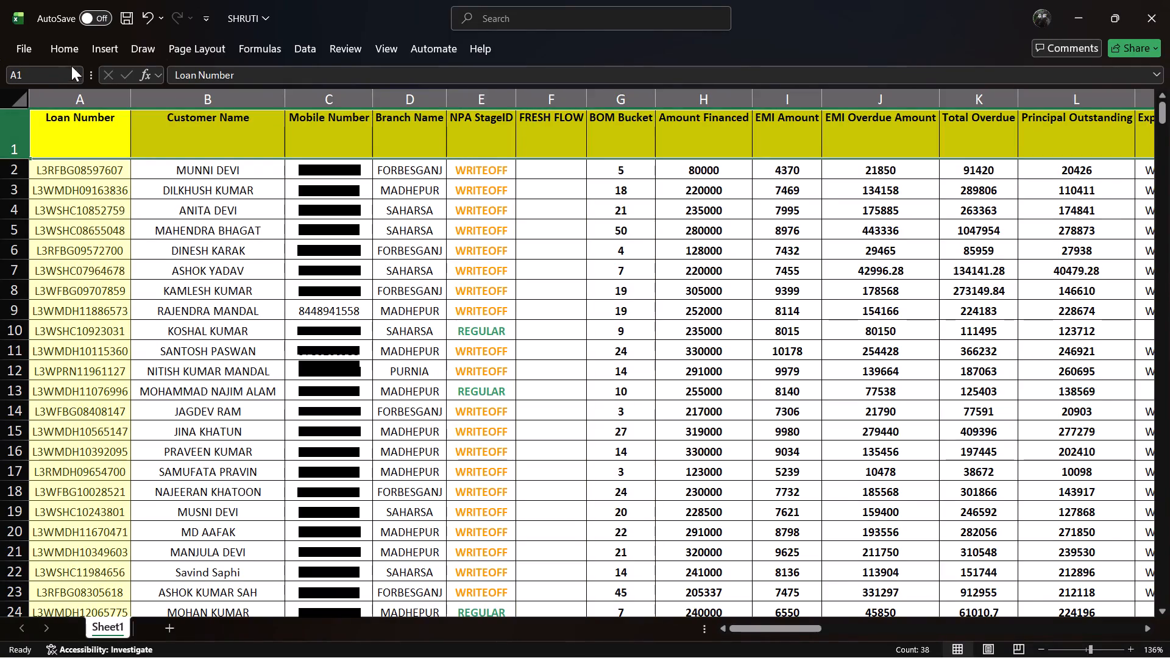
click(68, 51)
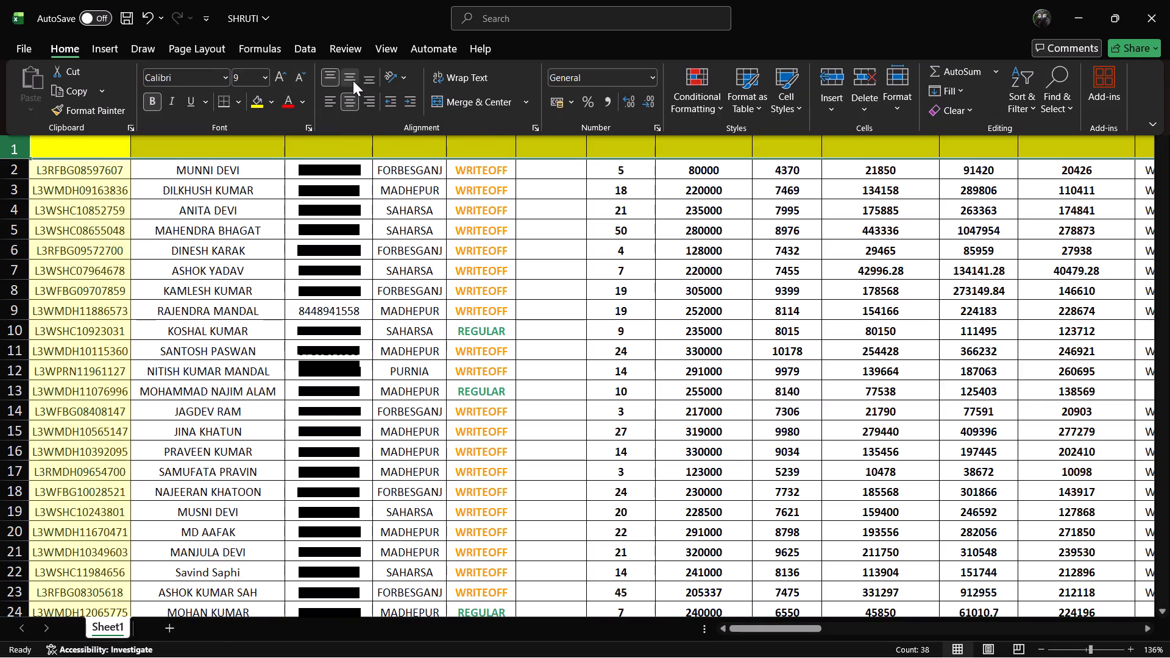
click(351, 101)
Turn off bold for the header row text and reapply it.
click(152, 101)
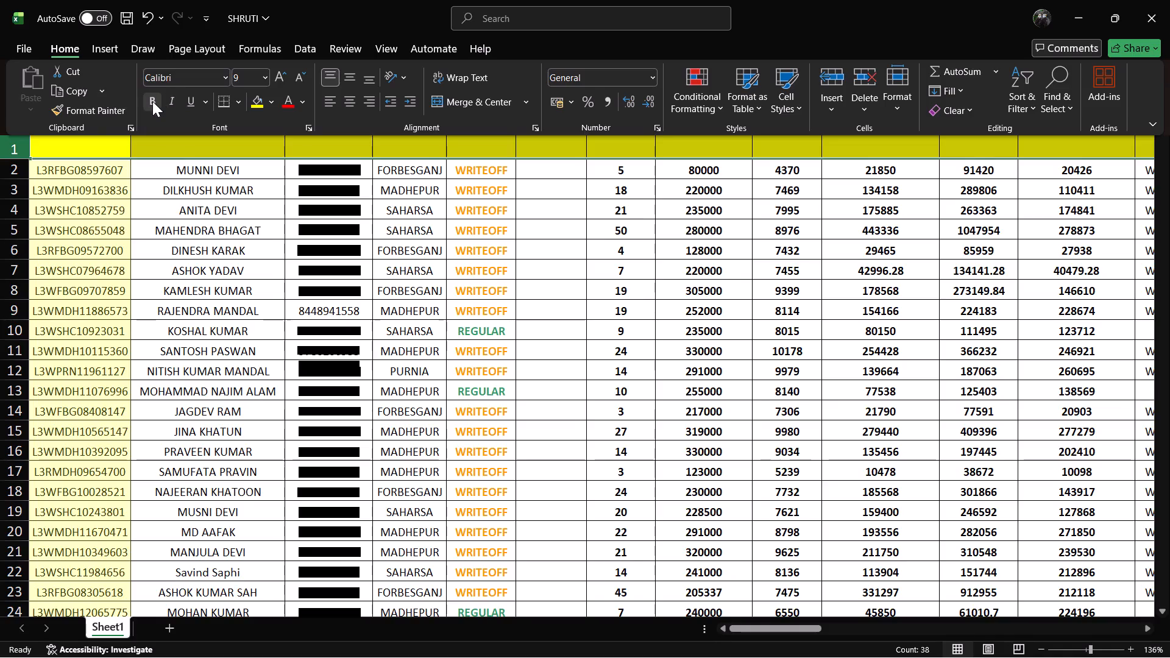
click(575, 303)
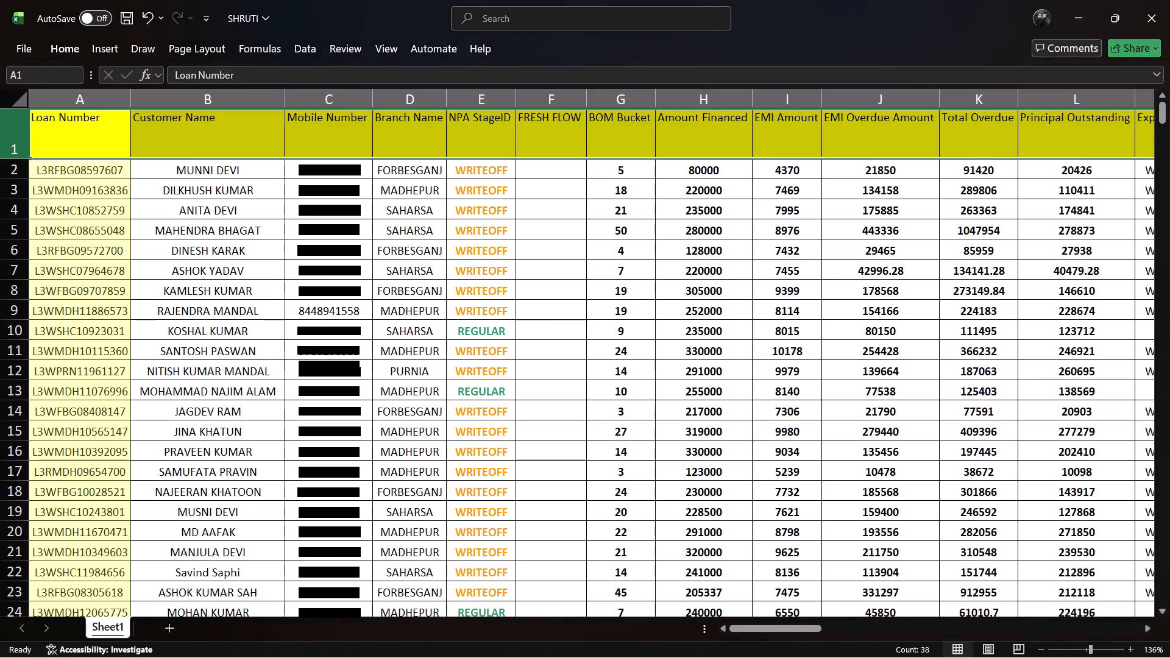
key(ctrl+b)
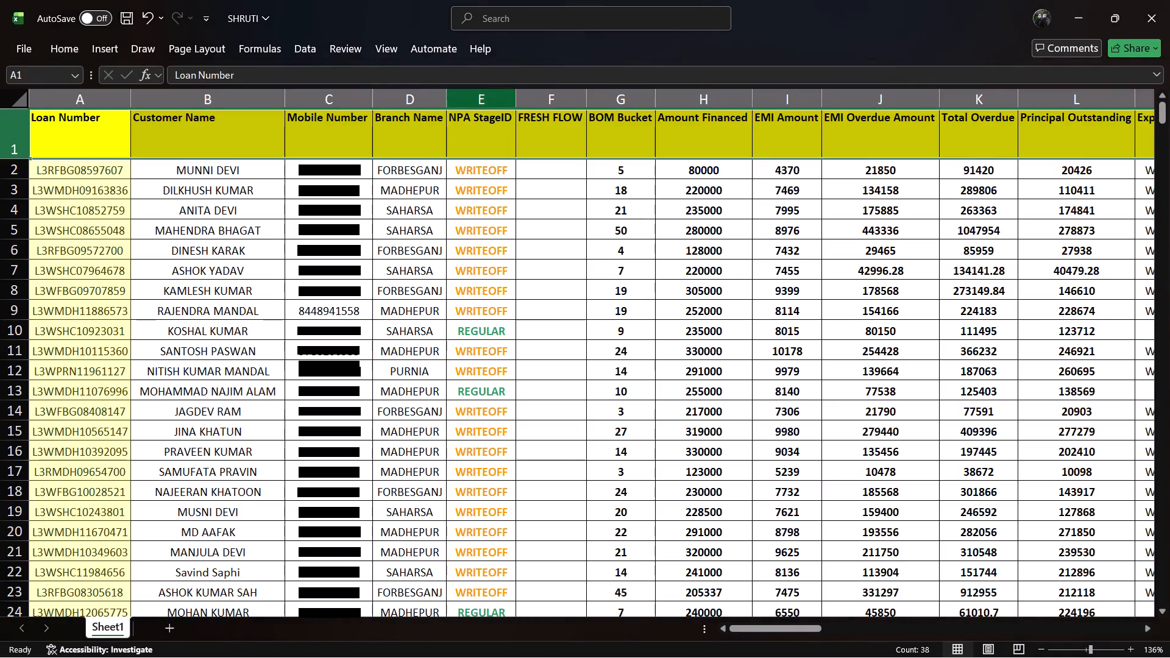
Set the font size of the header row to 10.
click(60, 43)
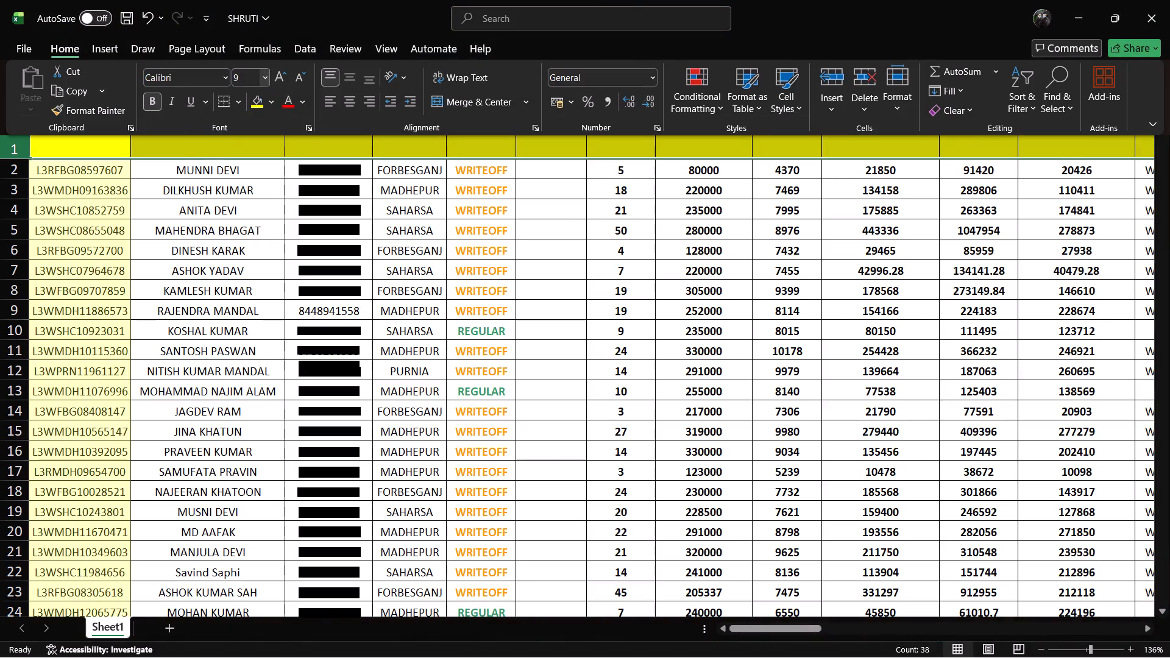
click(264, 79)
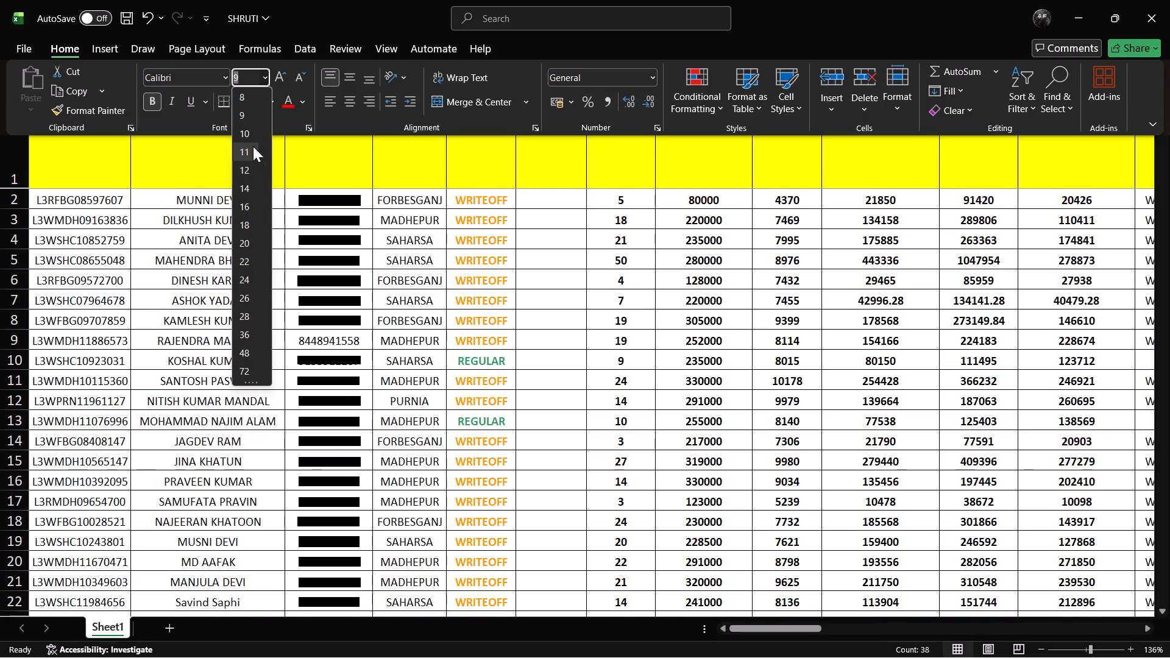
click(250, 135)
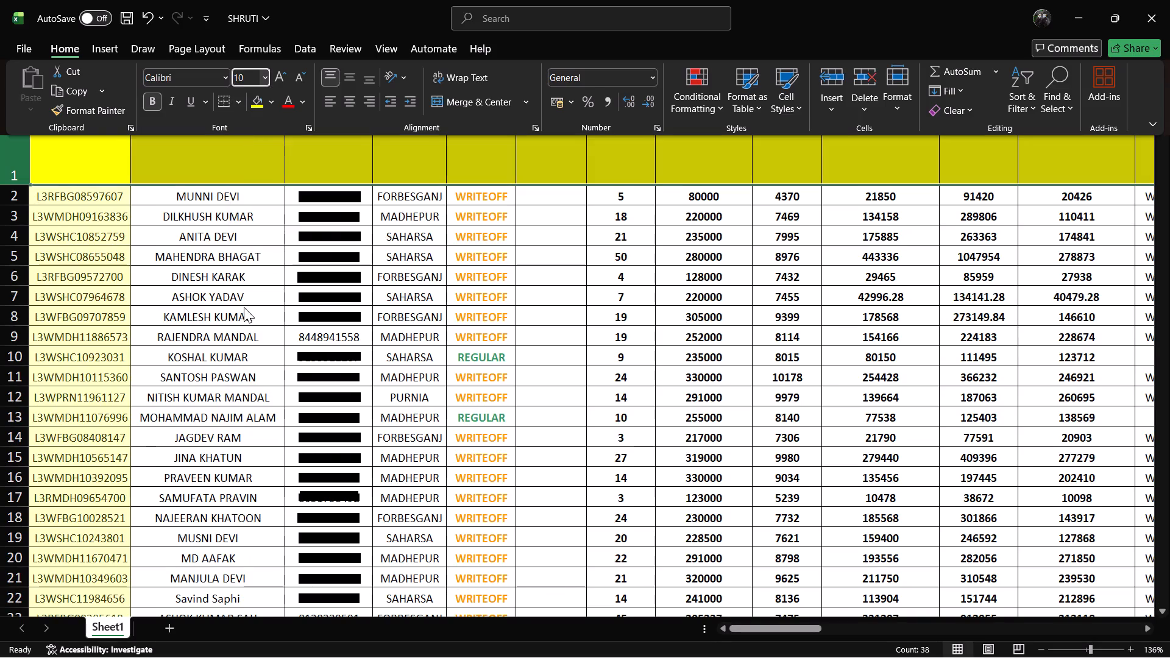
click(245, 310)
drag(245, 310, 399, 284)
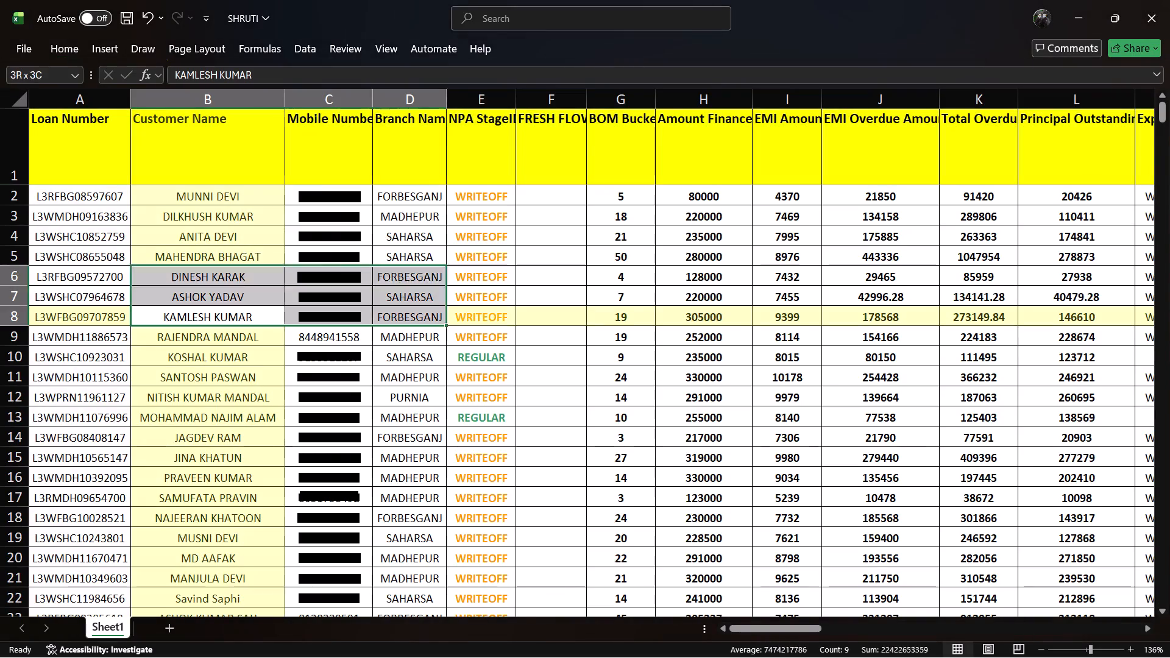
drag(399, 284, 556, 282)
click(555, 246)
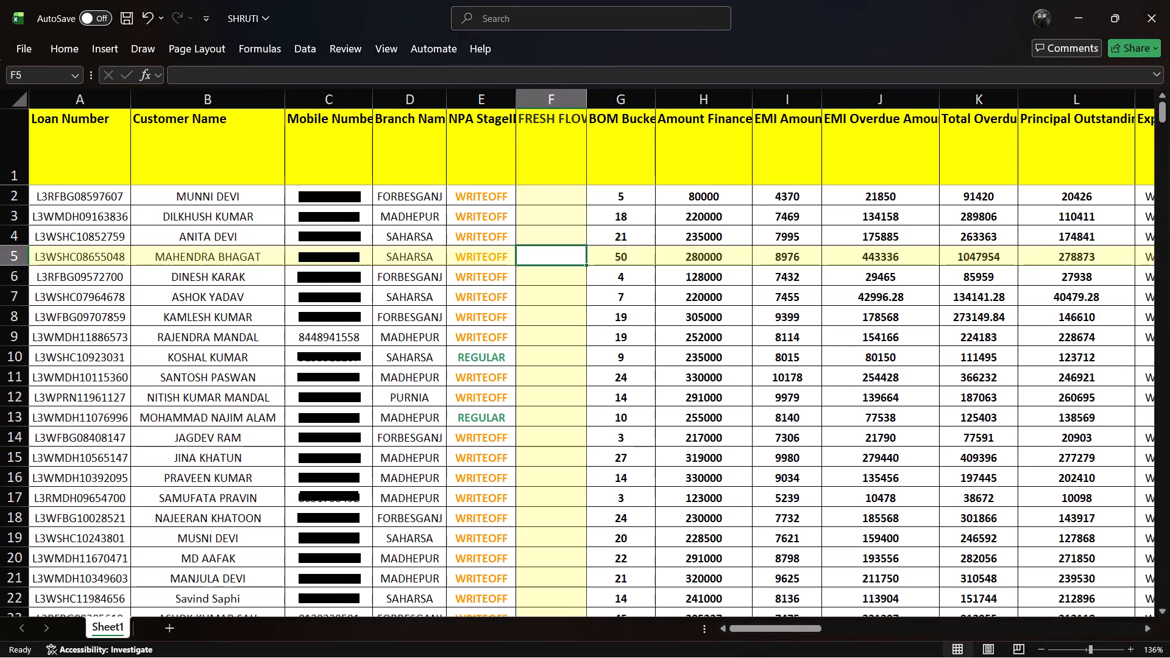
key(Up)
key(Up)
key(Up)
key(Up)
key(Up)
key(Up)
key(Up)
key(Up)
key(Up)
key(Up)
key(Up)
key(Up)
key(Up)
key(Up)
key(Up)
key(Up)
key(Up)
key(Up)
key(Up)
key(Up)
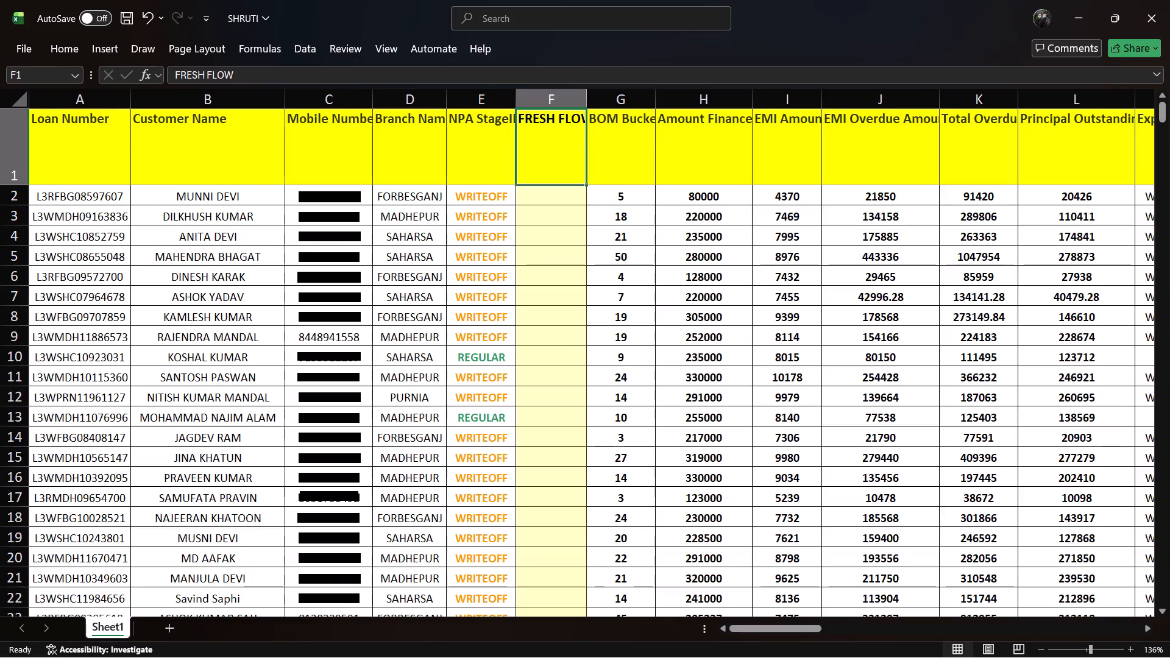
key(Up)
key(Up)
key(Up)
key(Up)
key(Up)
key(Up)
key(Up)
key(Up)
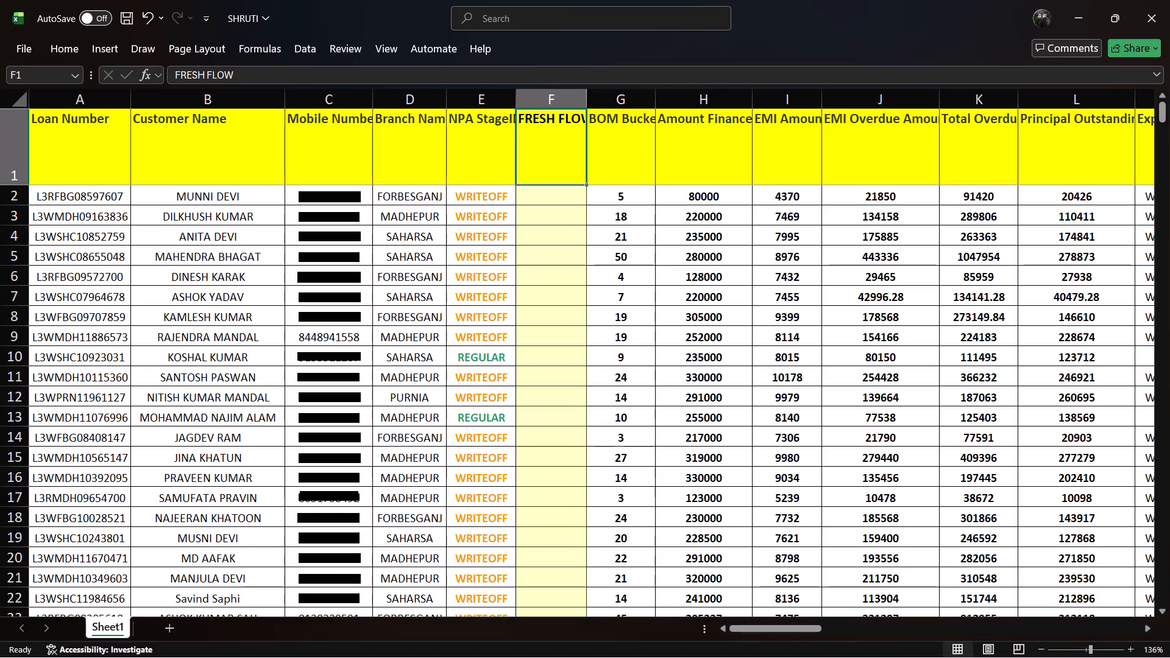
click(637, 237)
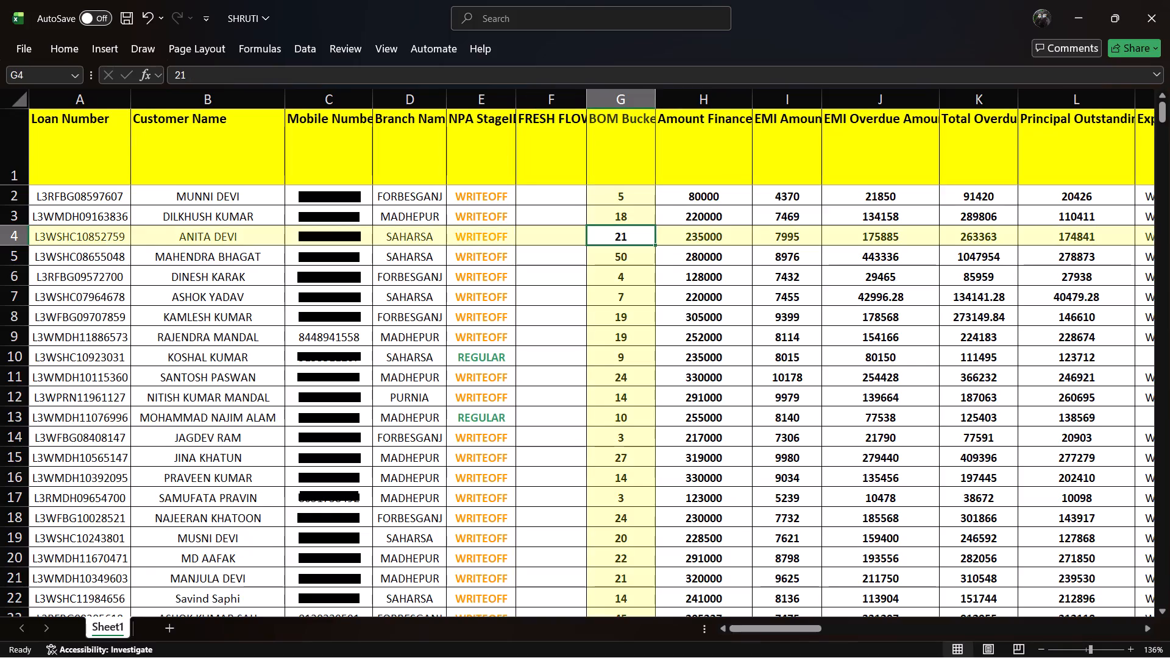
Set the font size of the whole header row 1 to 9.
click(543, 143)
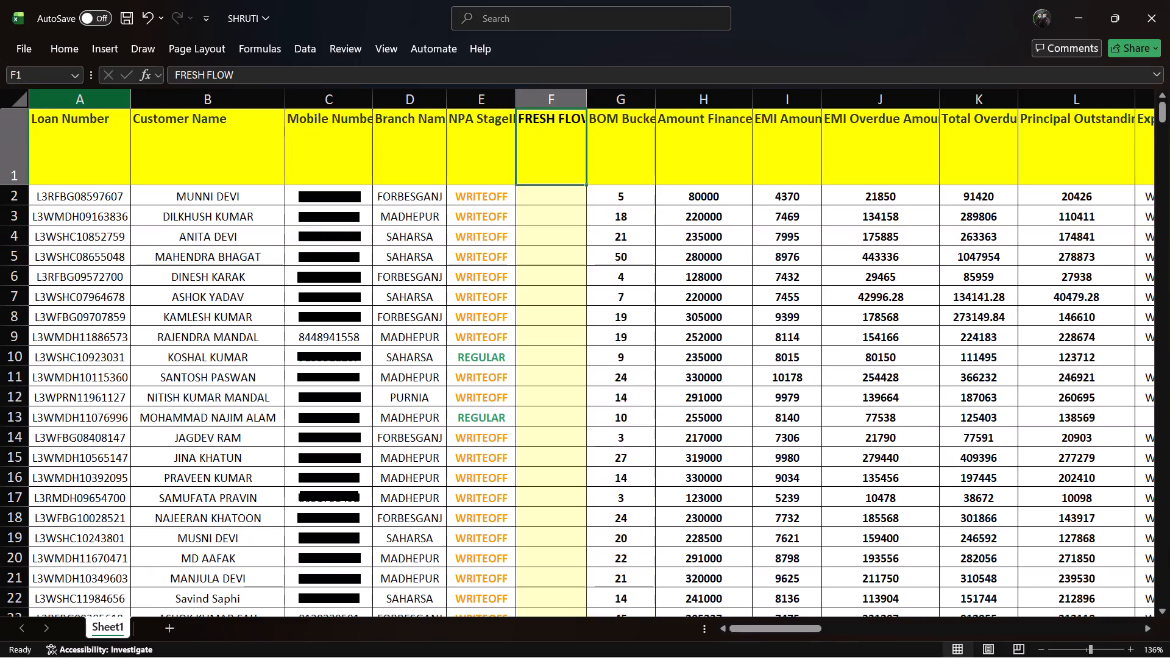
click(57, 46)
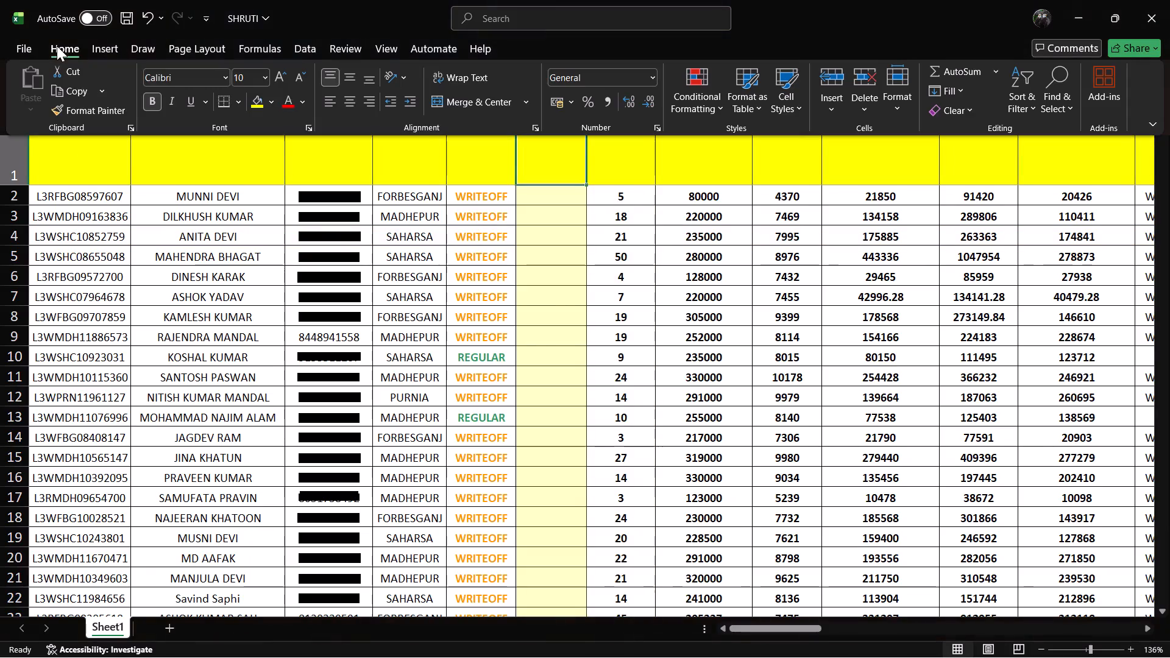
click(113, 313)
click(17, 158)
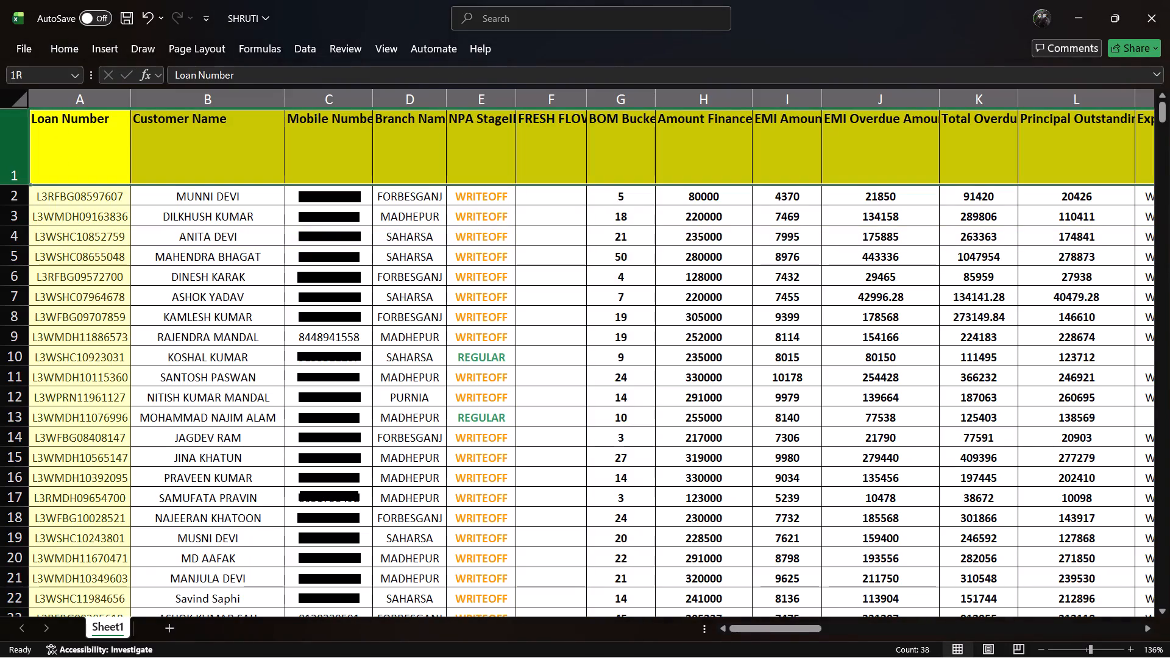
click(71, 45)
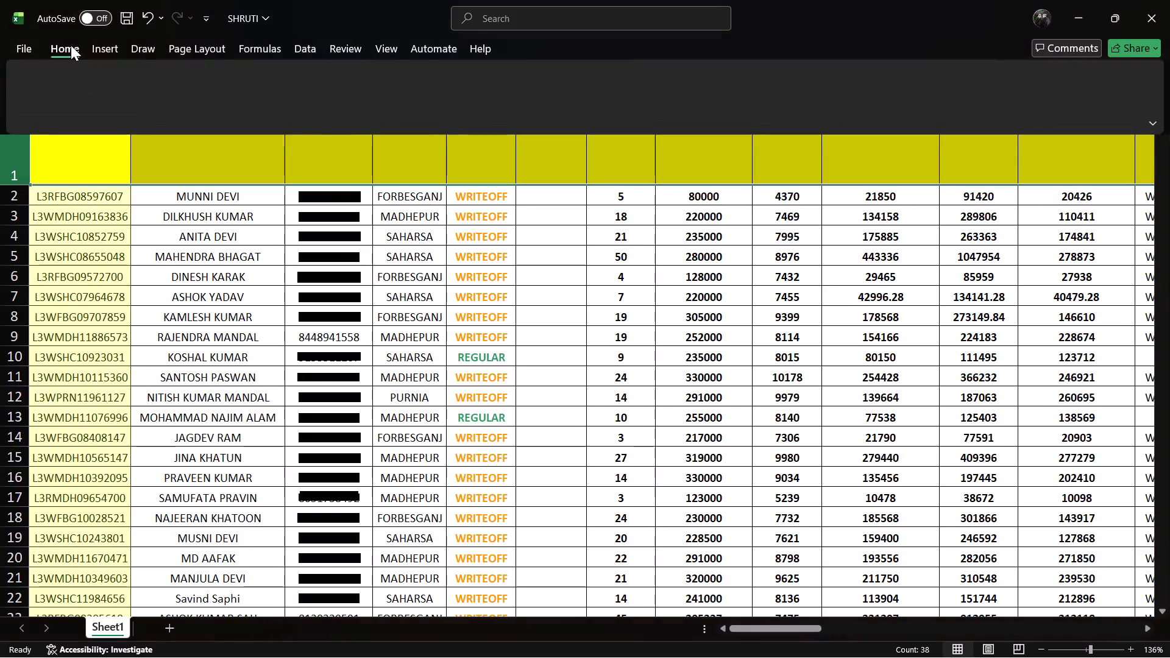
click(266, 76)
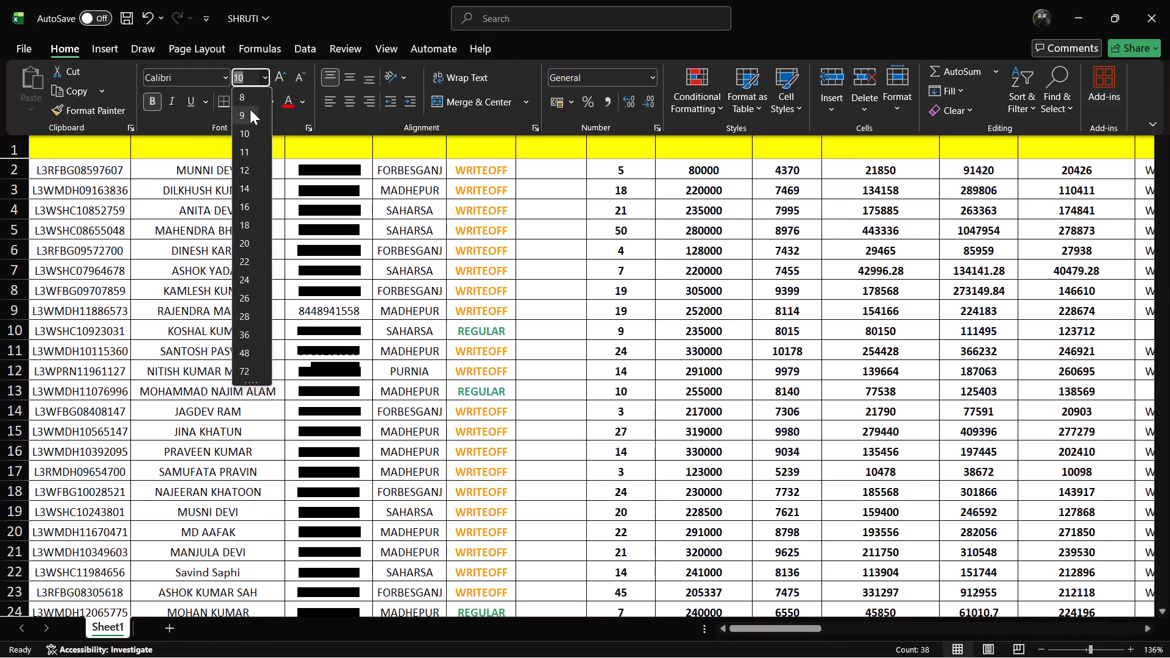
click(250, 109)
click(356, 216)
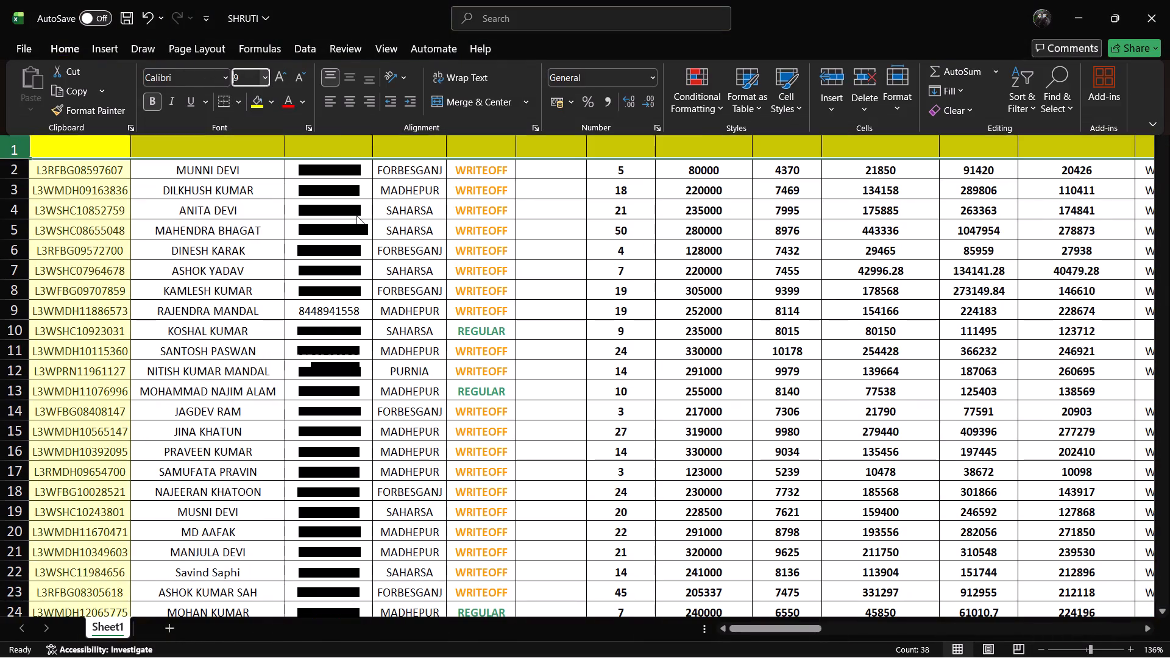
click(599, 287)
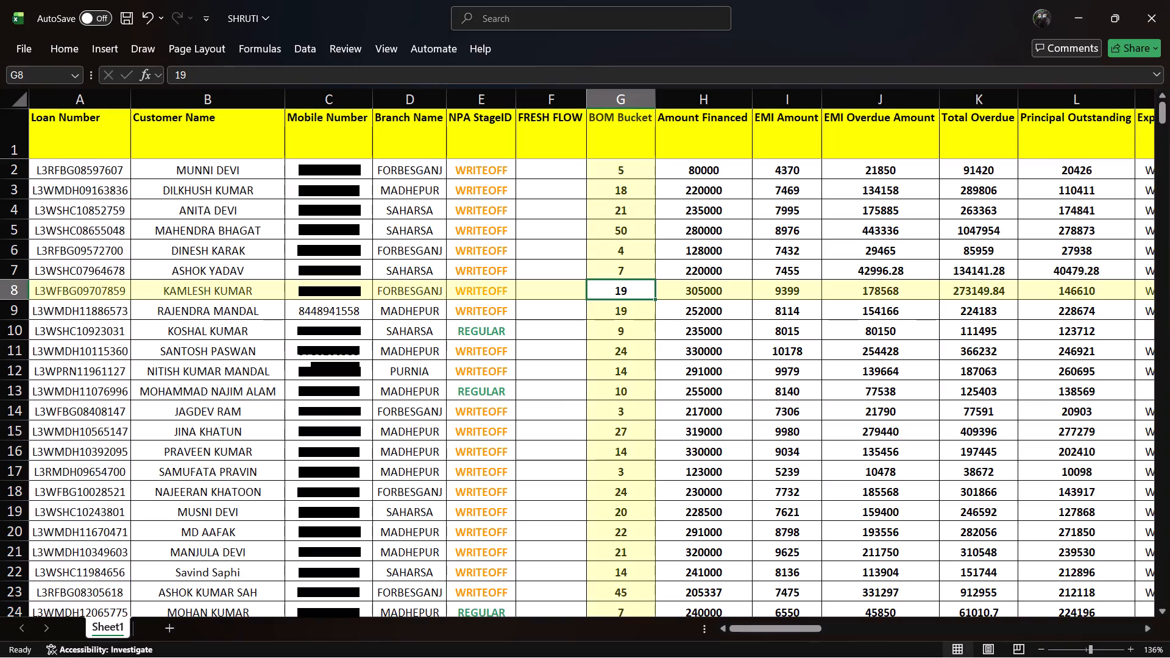
Start saving a copy of the workbook and enter SHRUTI NOV ALLOCATION as its file name.
click(22, 51)
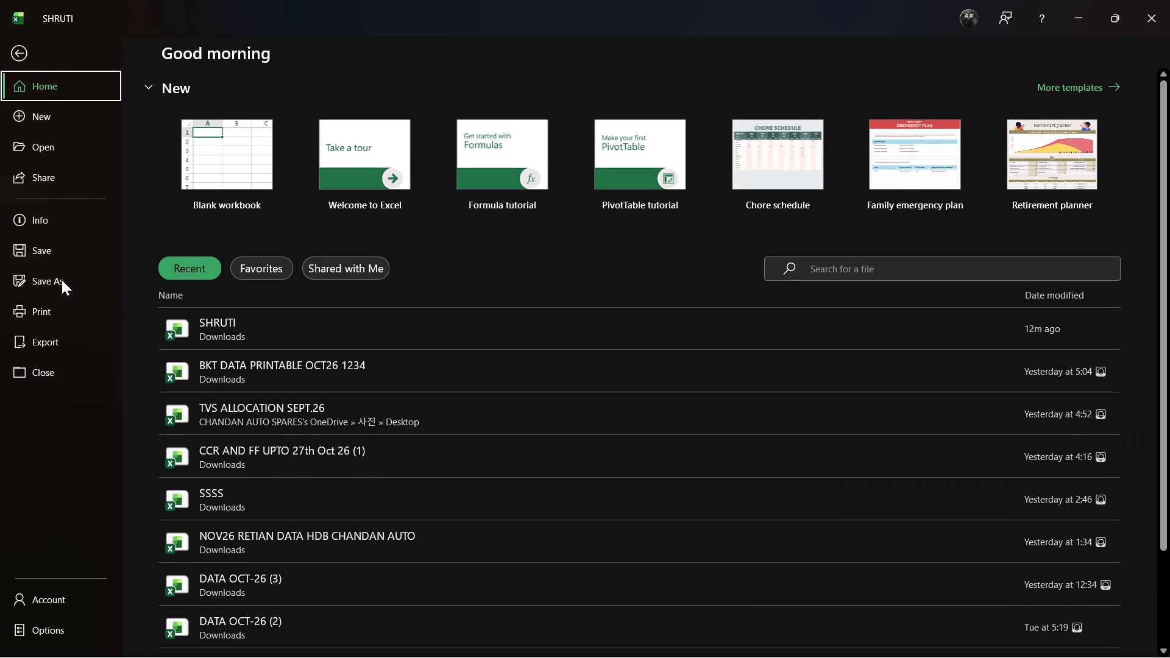
click(65, 280)
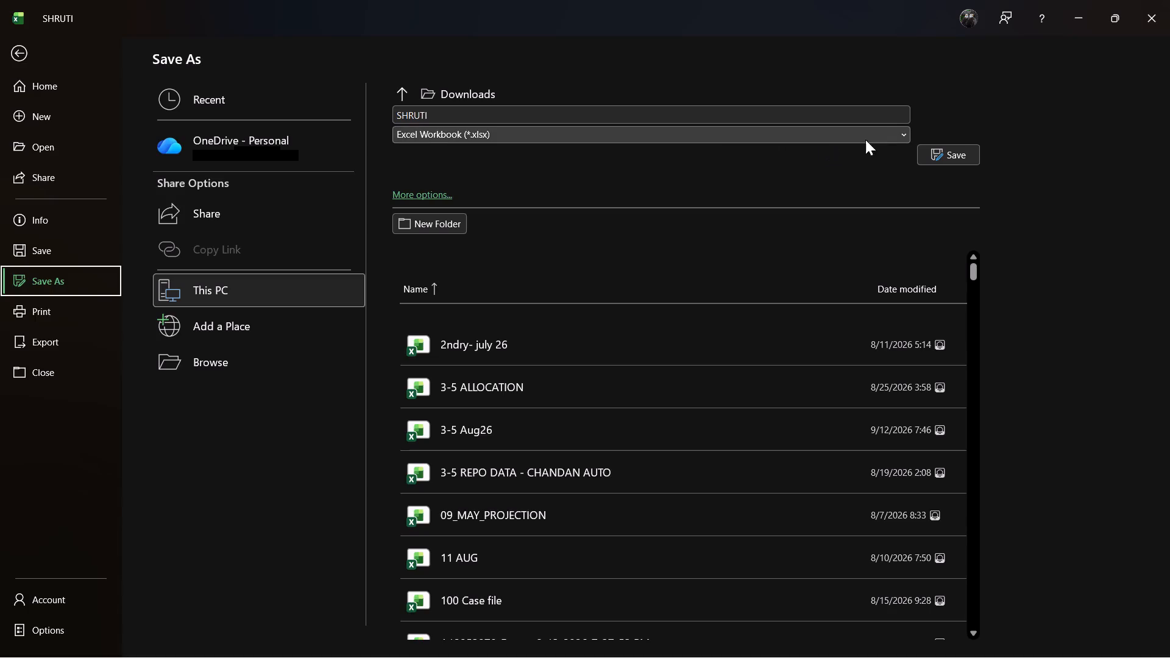
click(894, 135)
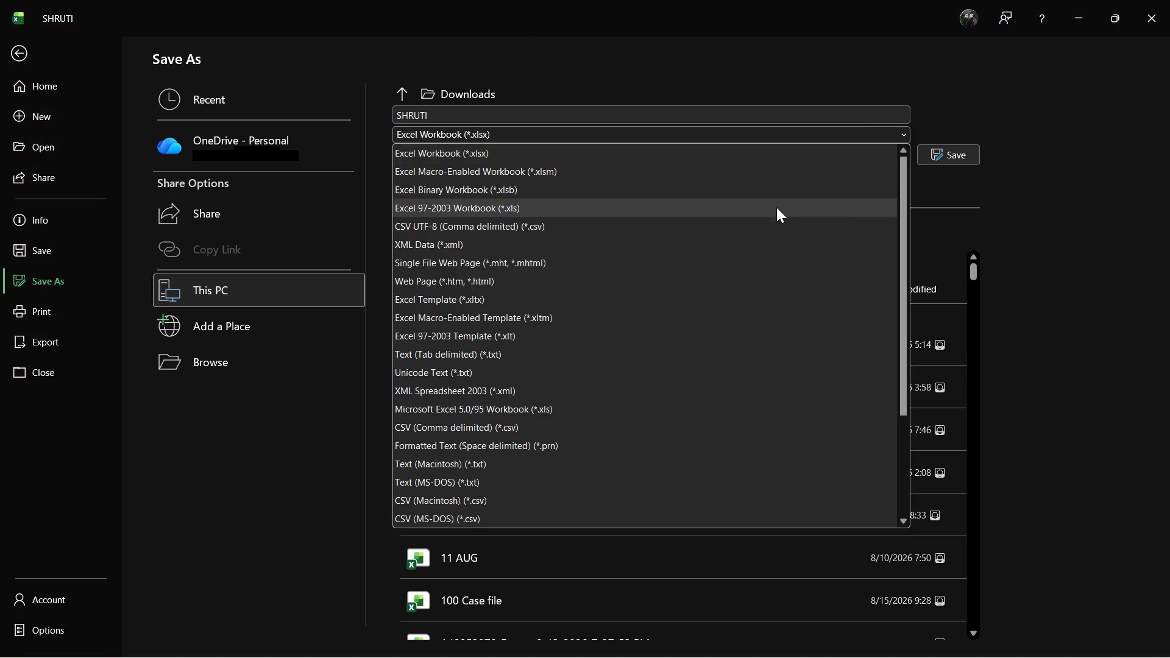
click(1018, 180)
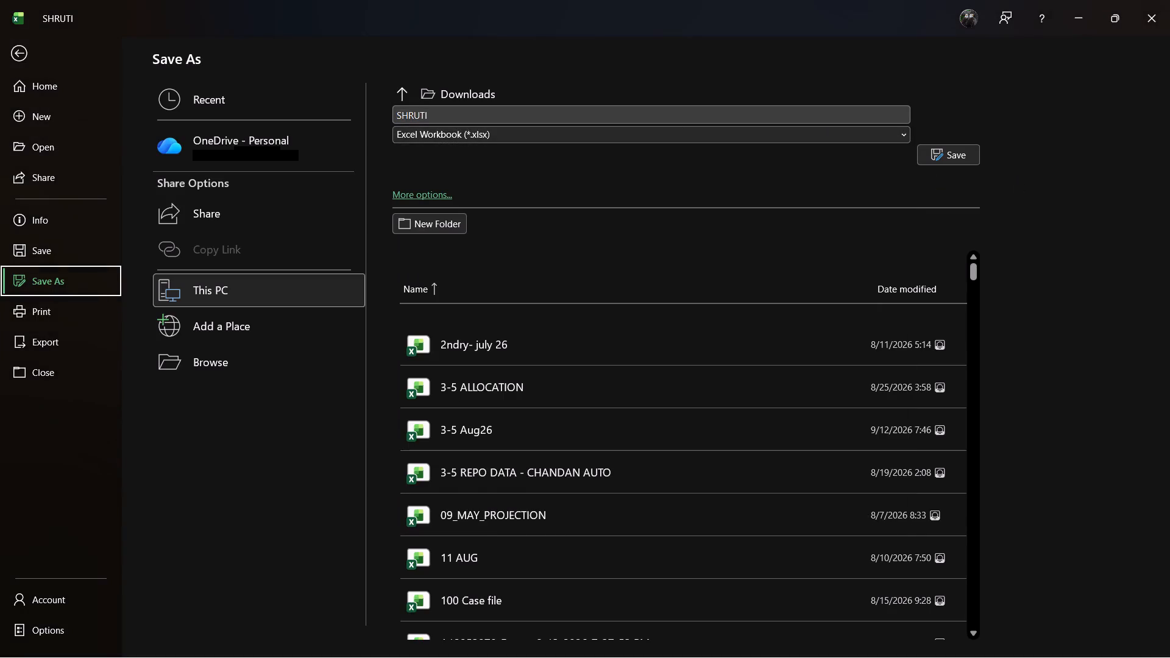
click(525, 110)
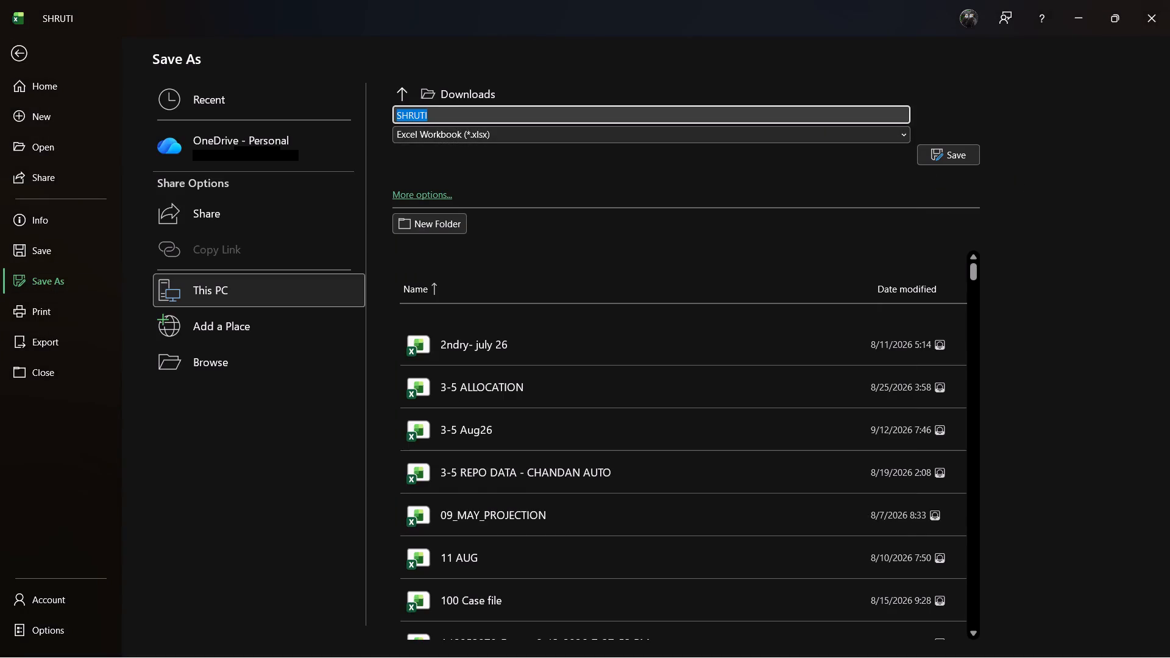
click(439, 112)
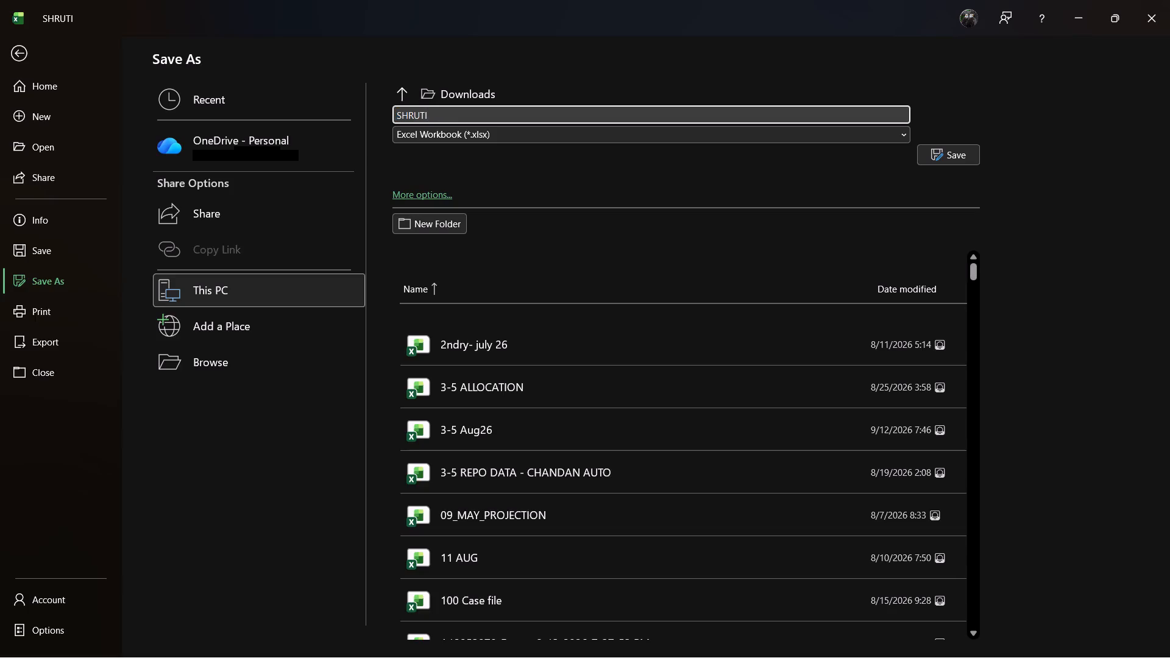
double_click(439, 112)
key(space)
text(nov)
key(space)
key(BackSpace)
key(BackSpace)
key(BackSpace)
key(BackSpace)
text(nov)
key(BackSpace)
key(BackSpace)
key(BackSpace)
text(NOV)
key(space)
text(ALLO)
text(CATIO)
key(n)
Browse to the Desktop folder and save the renamed copy there as an Excel Workbook.
click(301, 295)
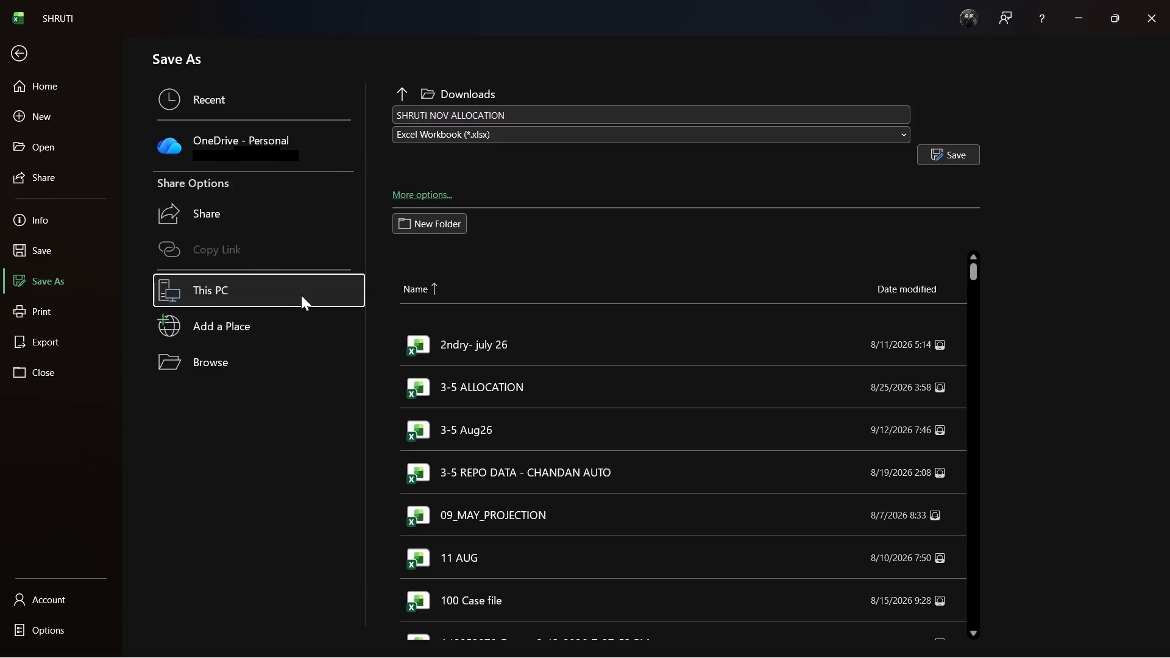
click(301, 295)
click(168, 288)
click(246, 320)
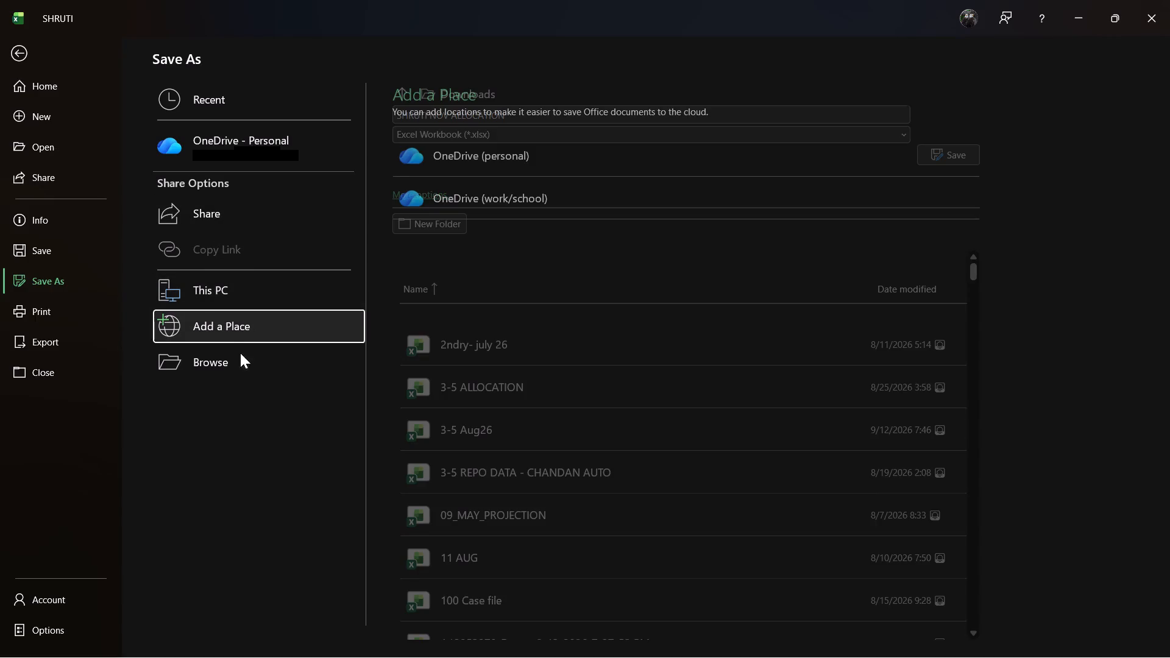
click(239, 364)
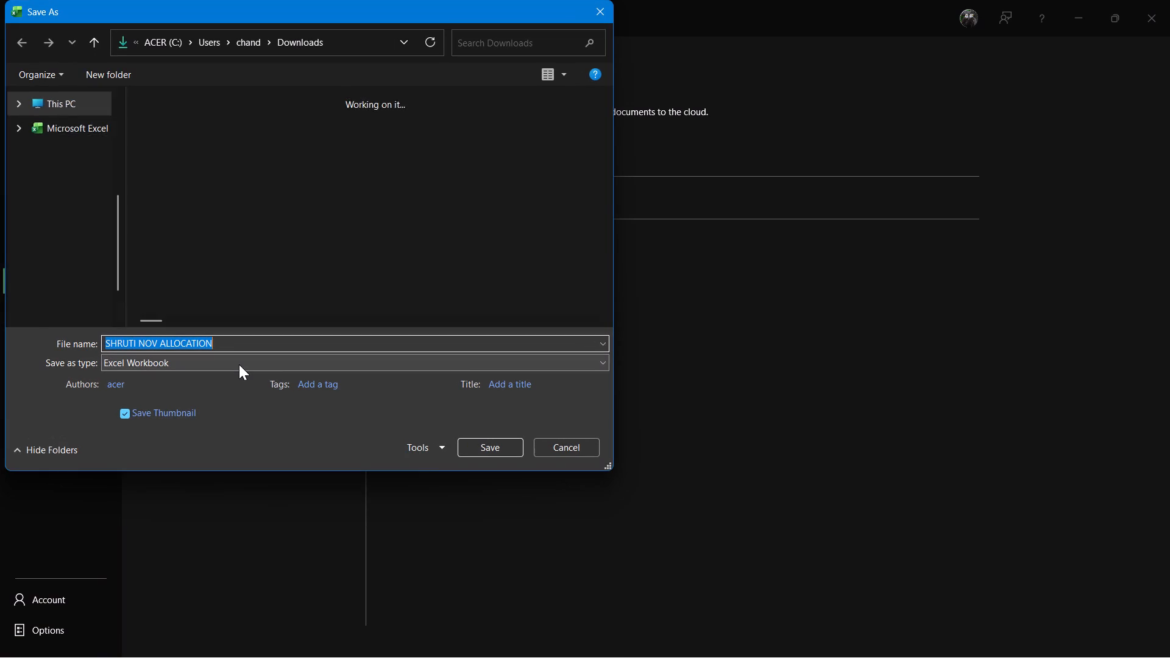
drag(239, 364, 128, 344)
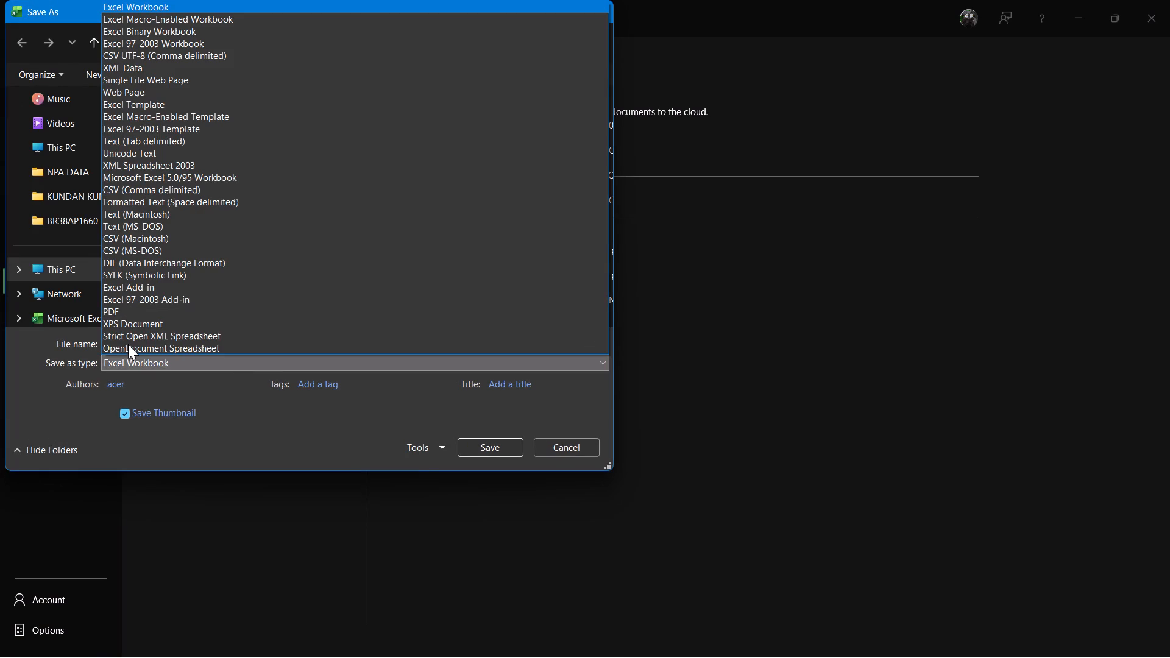
drag(128, 344, 201, 431)
click(201, 431)
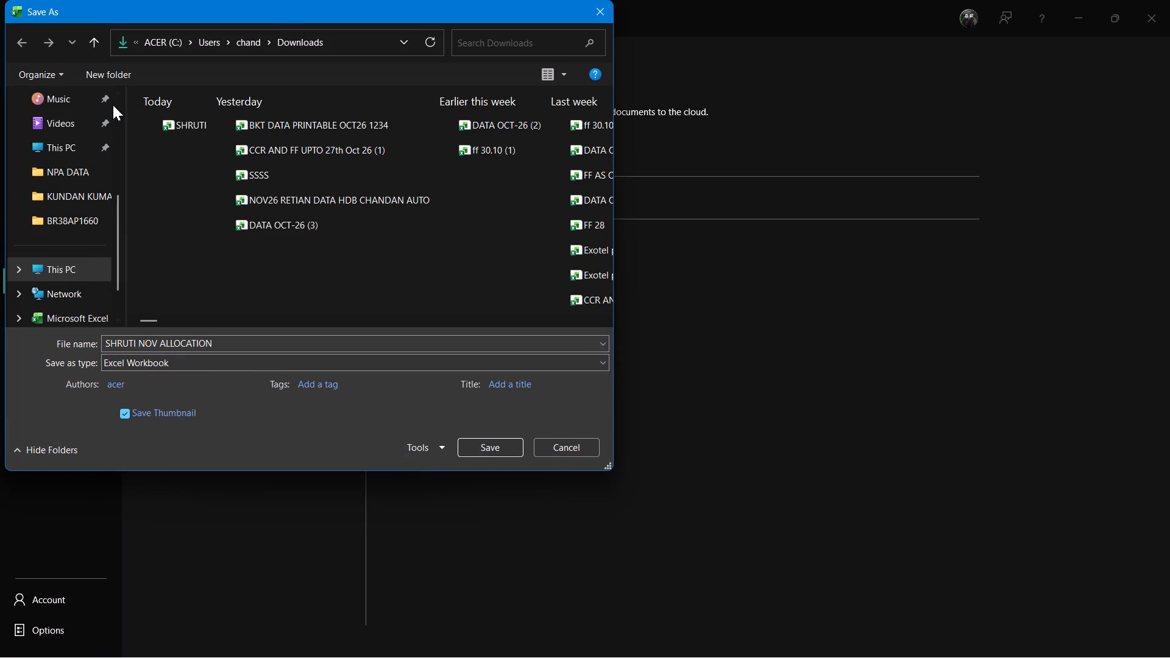
triple_click(116, 322)
click(116, 322)
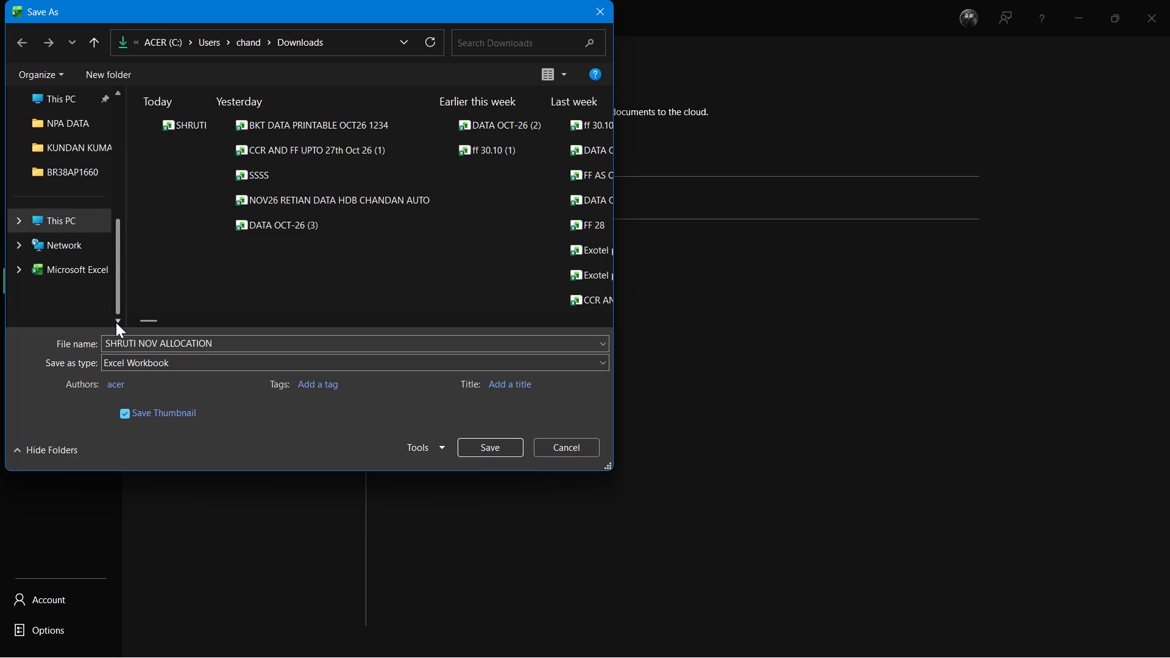
triple_click(119, 94)
click(119, 94)
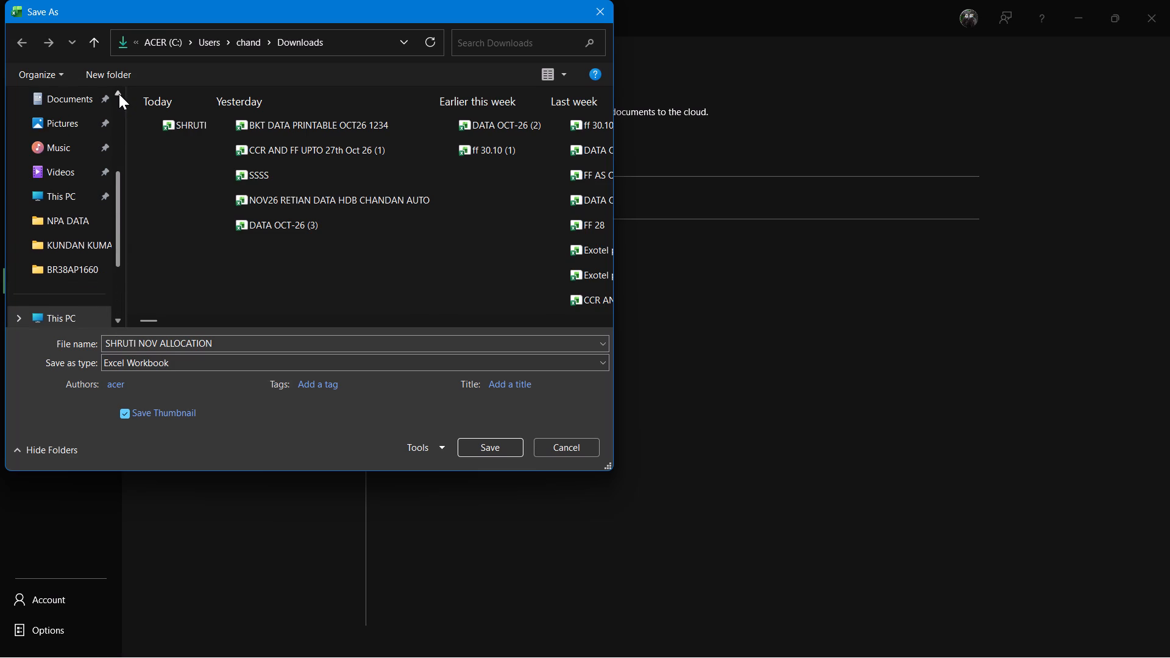
triple_click(119, 94)
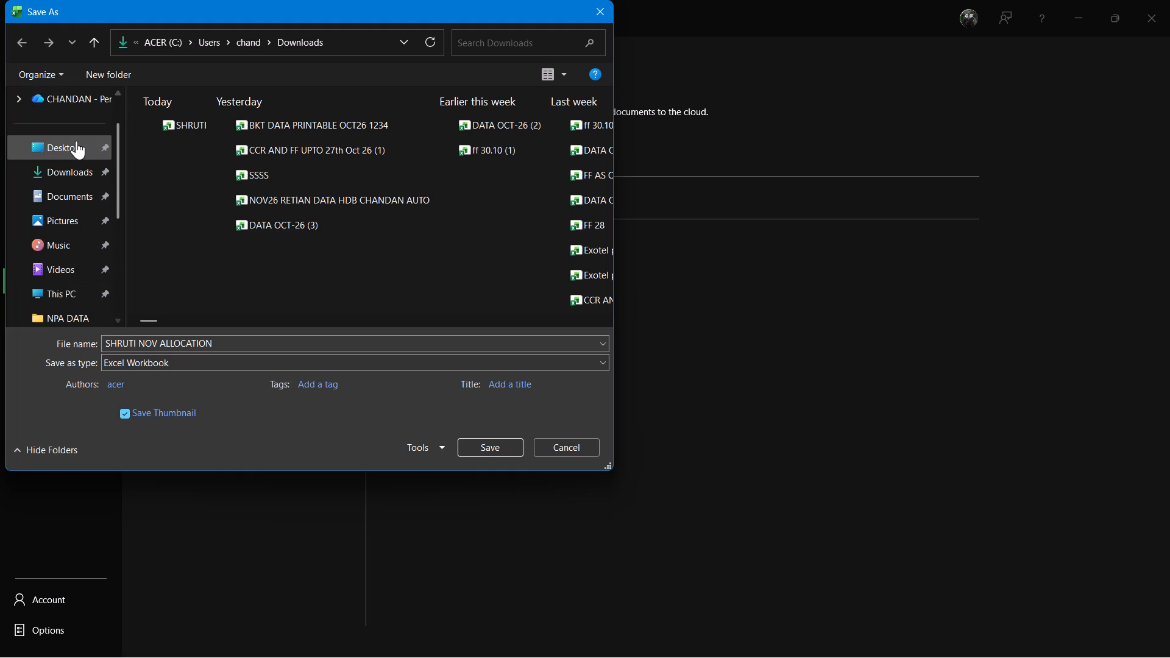
click(69, 146)
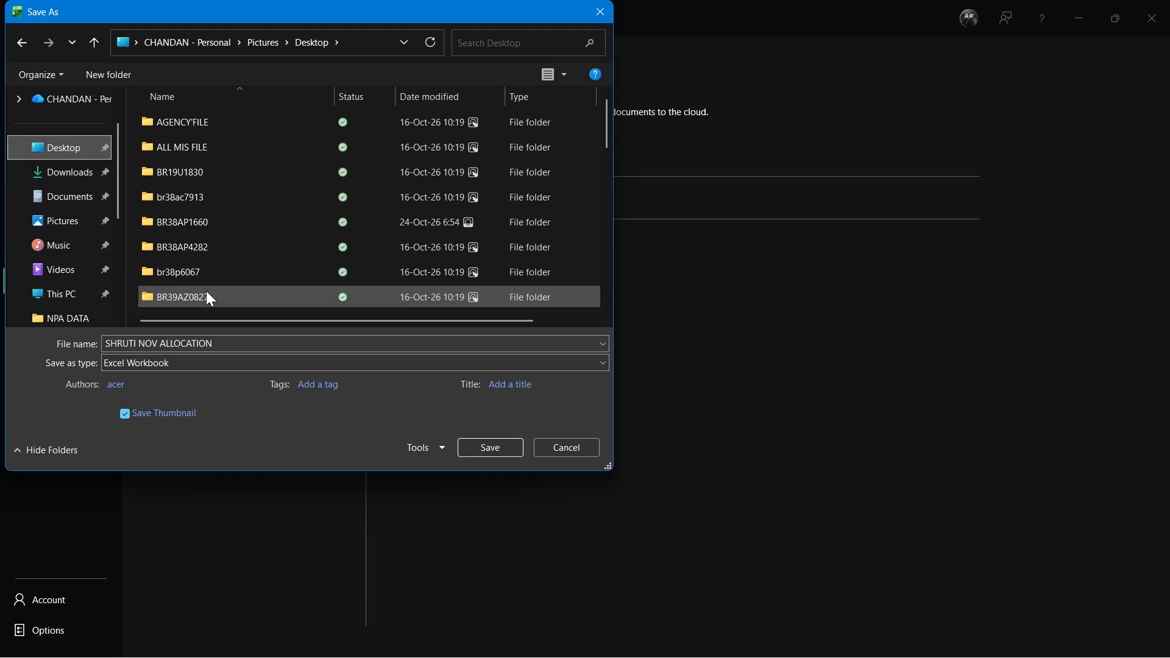
click(477, 449)
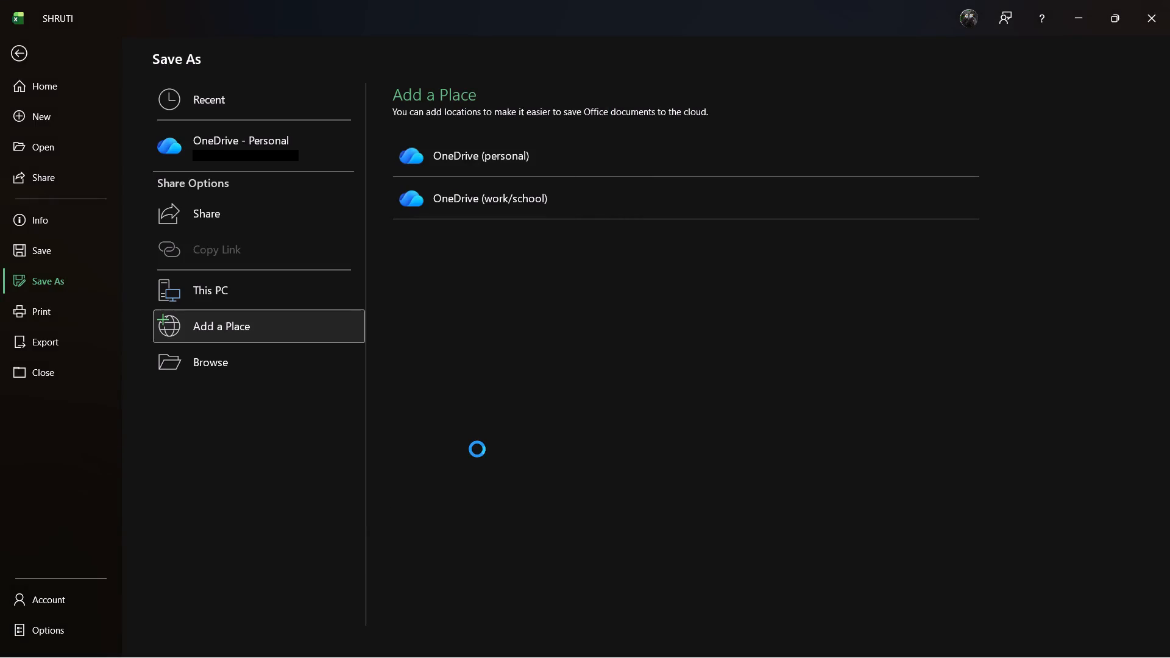
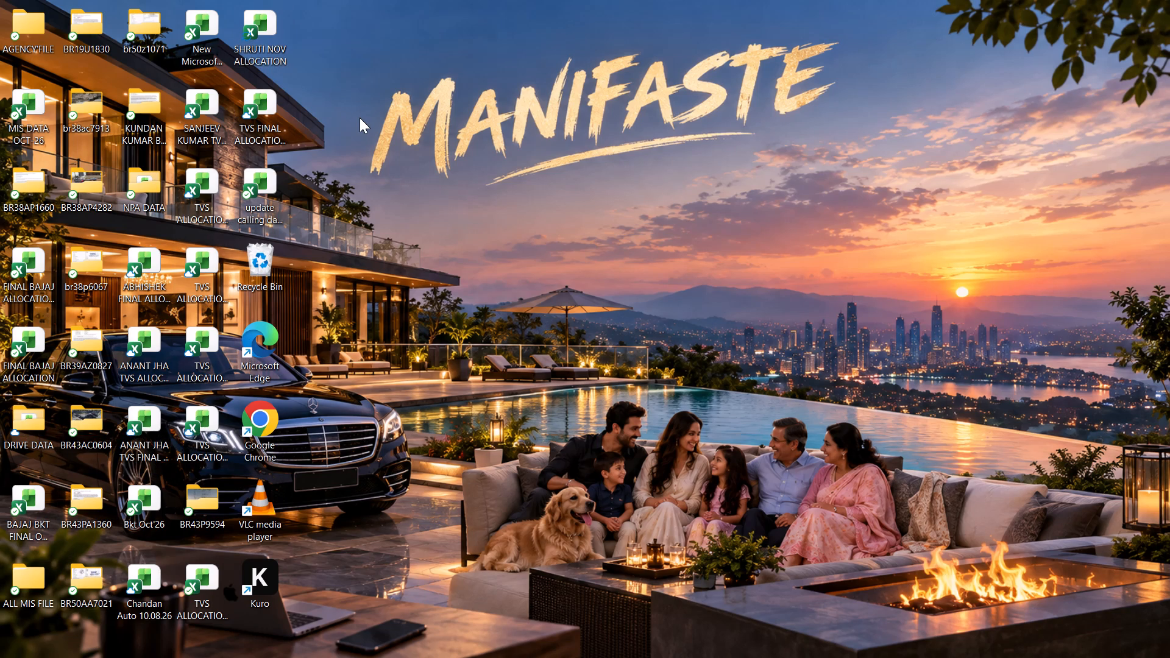
Open the SHRUTI NOV ALLOCATION workbook saved on the Desktop.
double_click(260, 19)
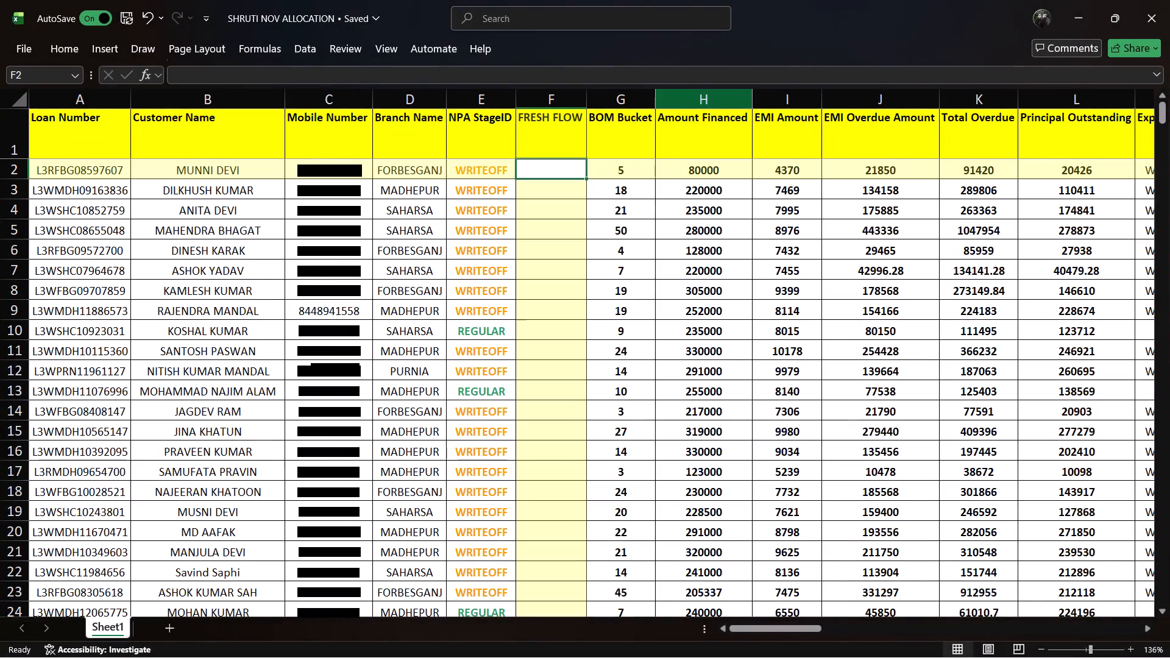
Review the column headings along row 1, from the loan details across to the last filled column, X.
click(560, 246)
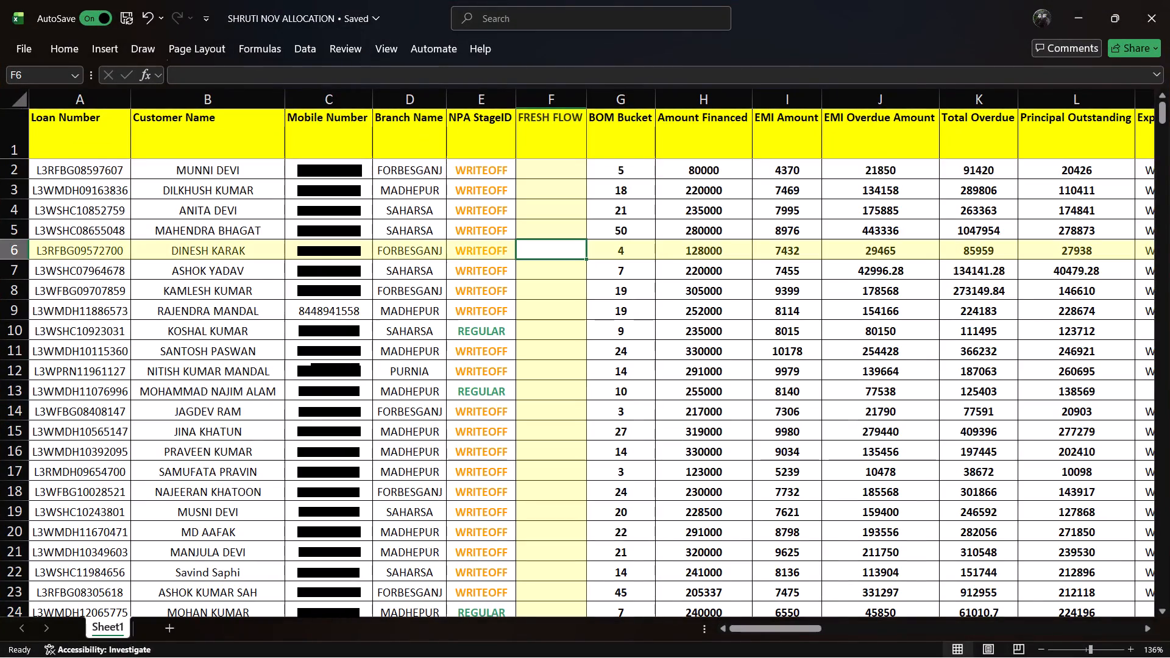
click(558, 136)
key(Left)
key(Left)
key(Left)
key(Left)
key(Left)
key(Left)
key(Left)
key(Left)
key(Left)
key(Left)
key(Left)
key(Left)
key(Left)
key(Left)
key(Left)
key(Left)
key(Left)
key(Left)
key(Left)
key(Left)
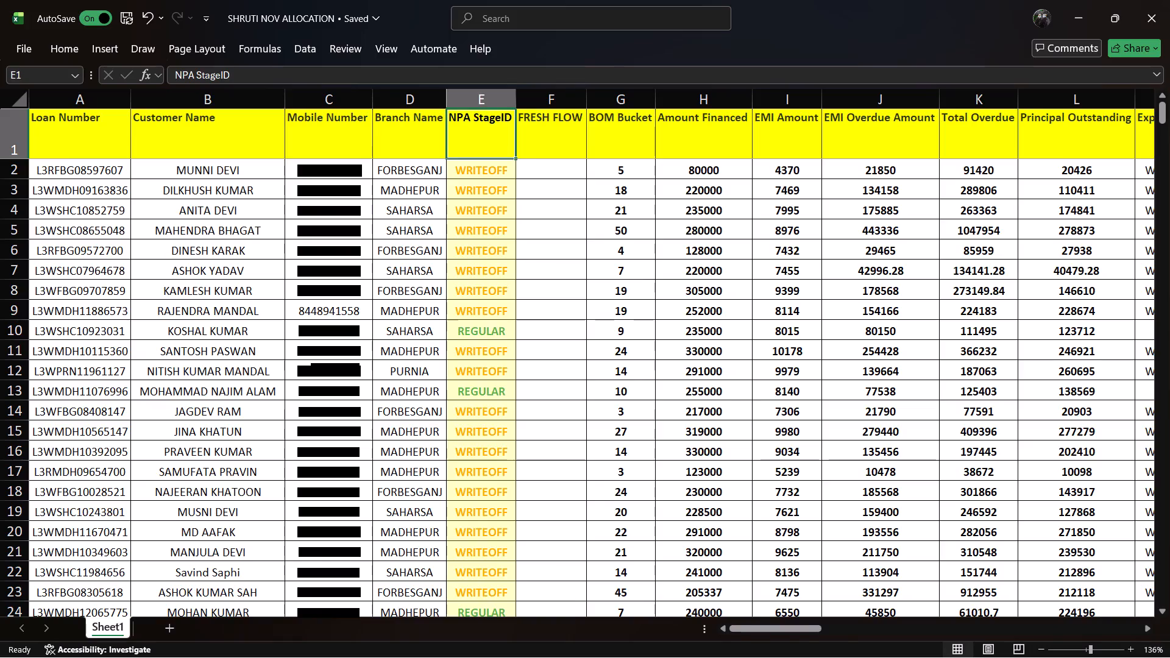
key(Right)
key(Right)
key(Right)
key(Right)
key(Right)
key(Right)
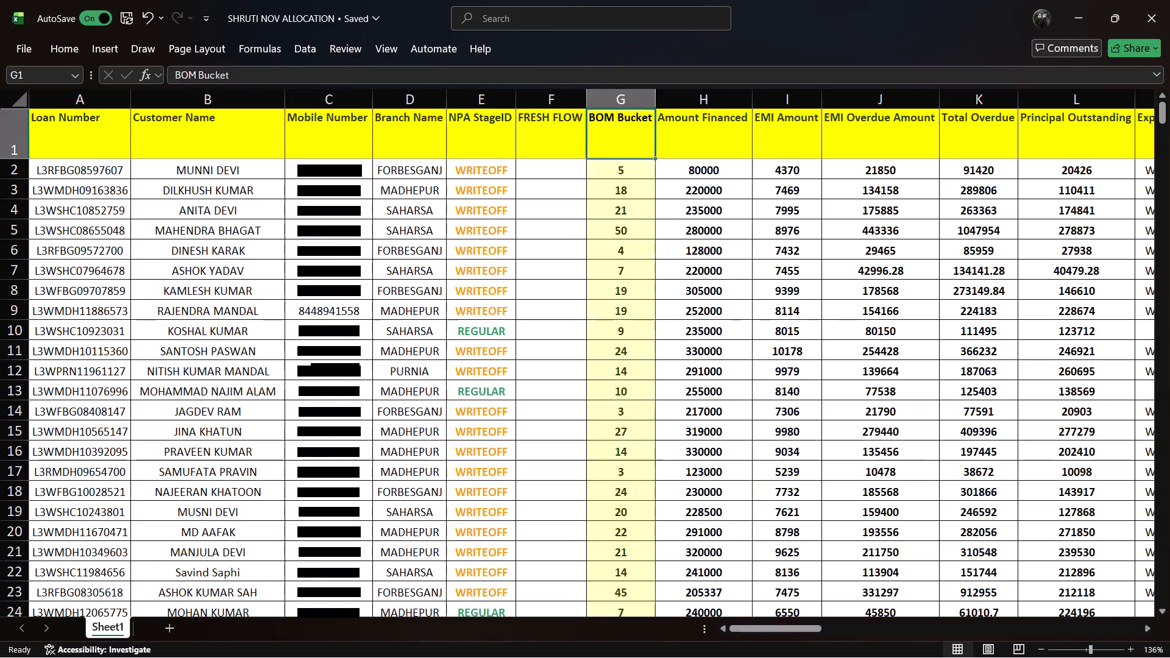
key(Right)
key(Right)
key(Right)
key(Right)
key(Right)
key(Right)
key(Right)
key(Right)
key(Right)
key(Right)
key(Right)
key(Right)
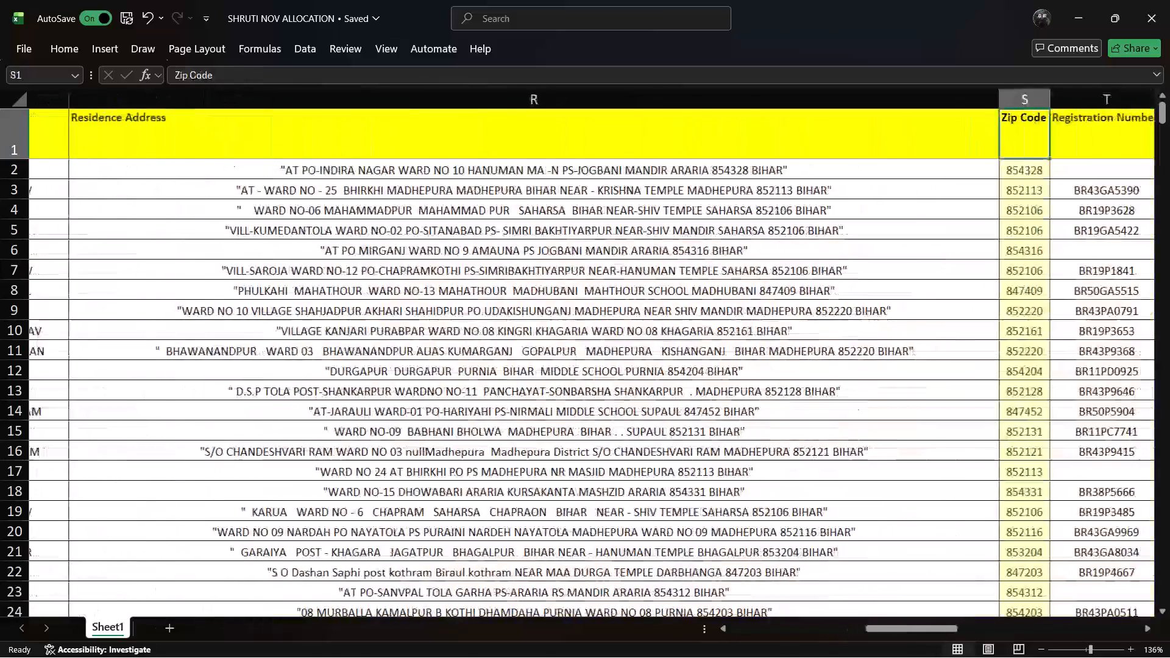
key(Right)
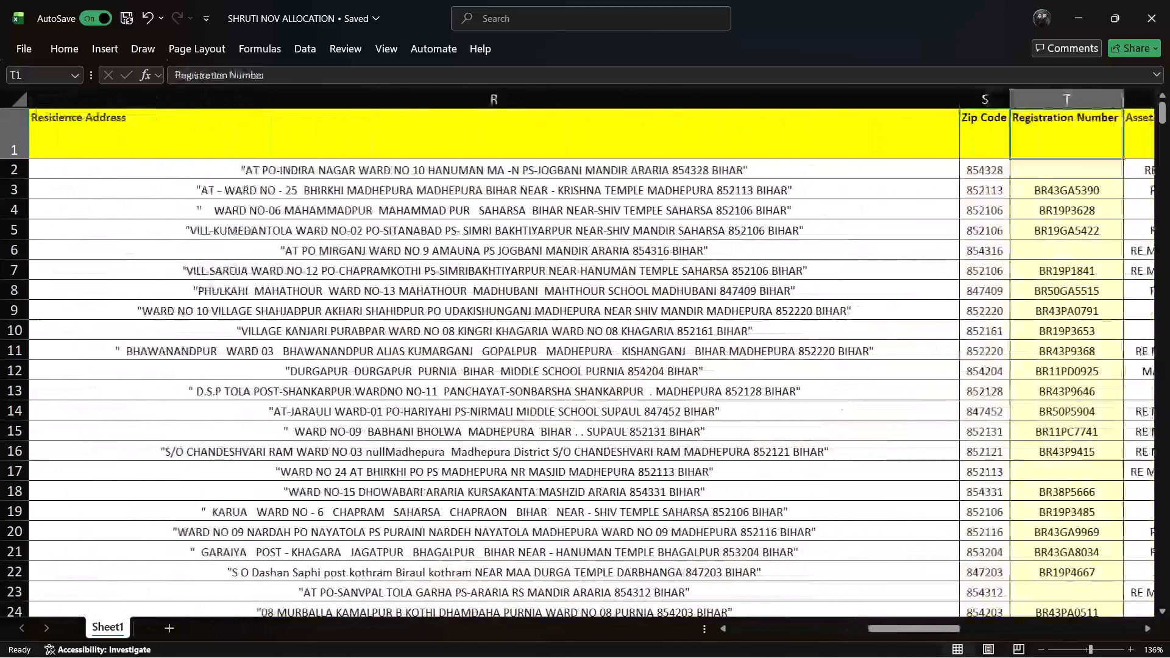
key(Right)
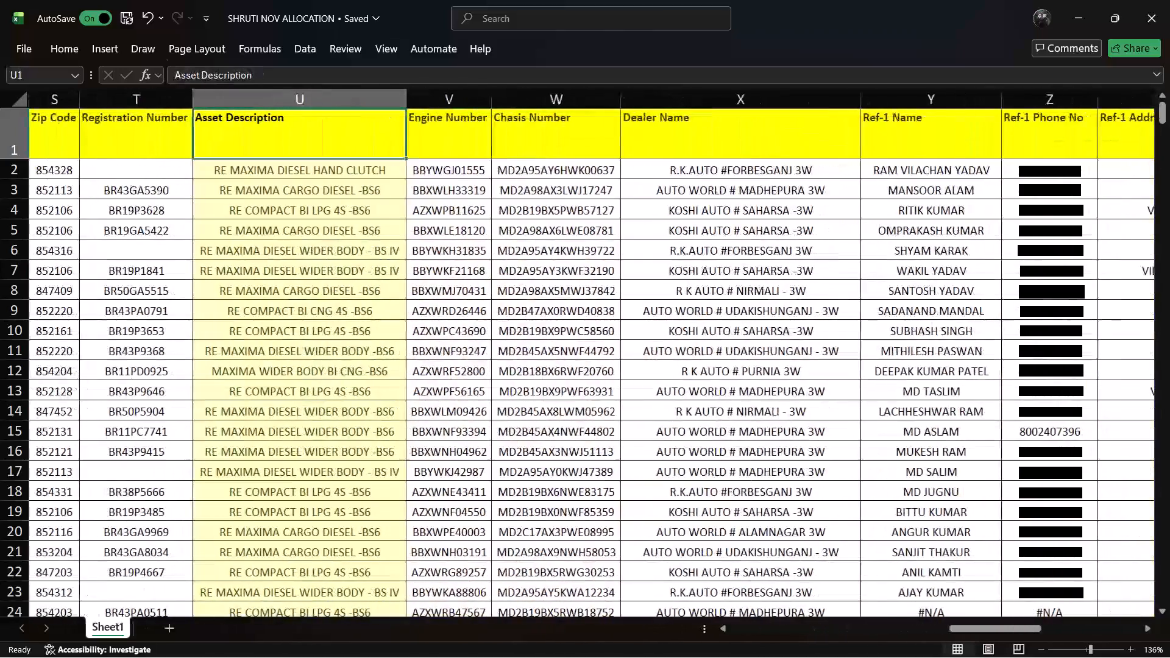
key(Right)
key(Right)
key(Right)
key(Right)
key(Right)
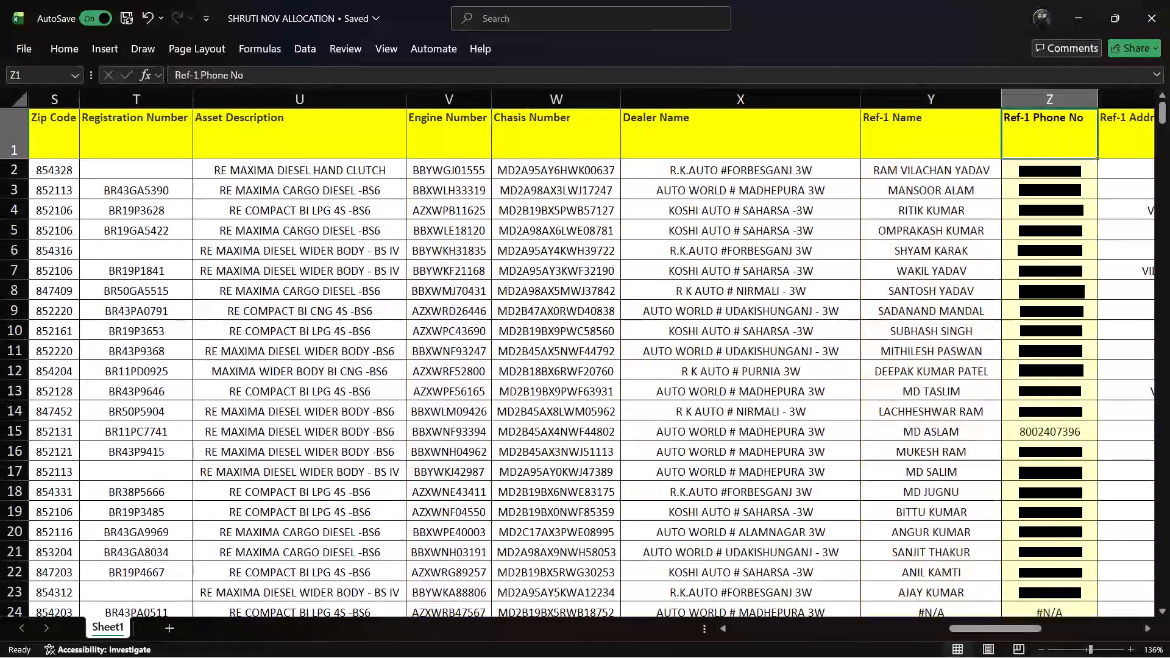
key(Right)
key(Right)
key(Right)
key(Right)
key(Right)
key(Right)
key(Right)
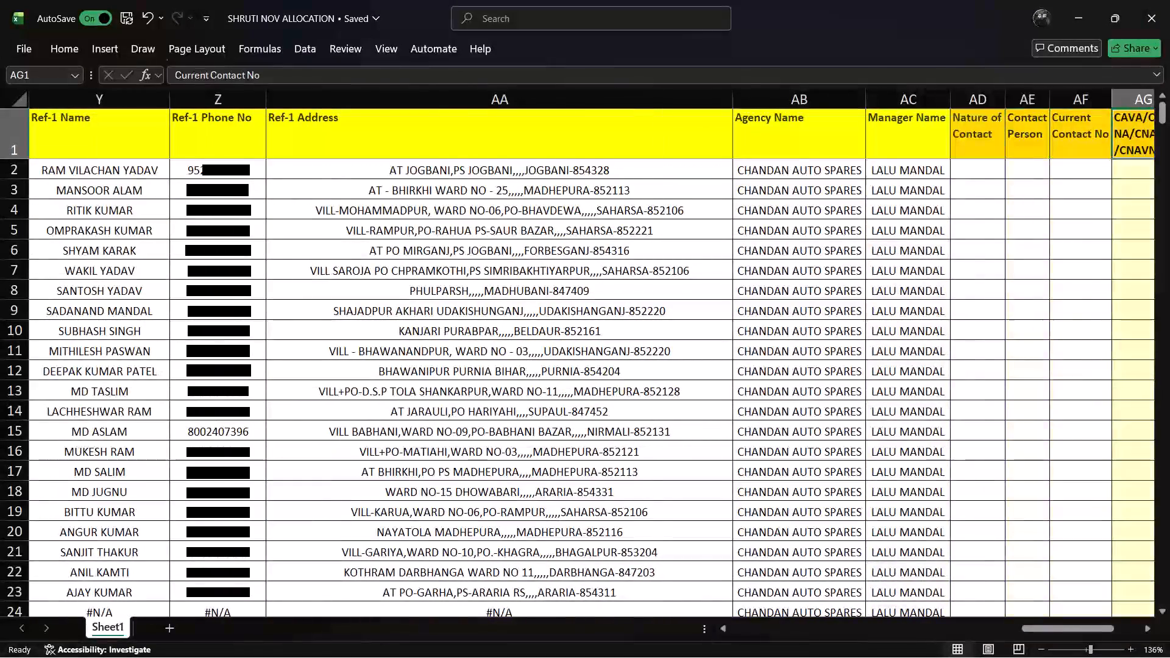
key(Right)
key(Right)
key(Right)
key(Right)
key(Right)
key(Right)
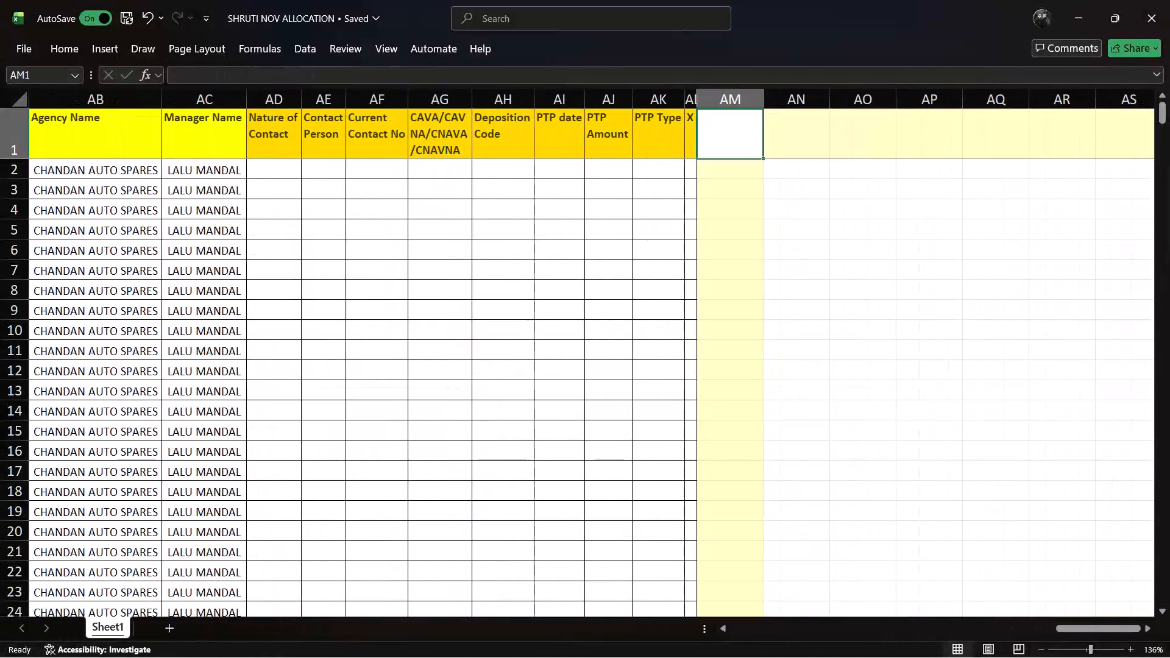
key(Left)
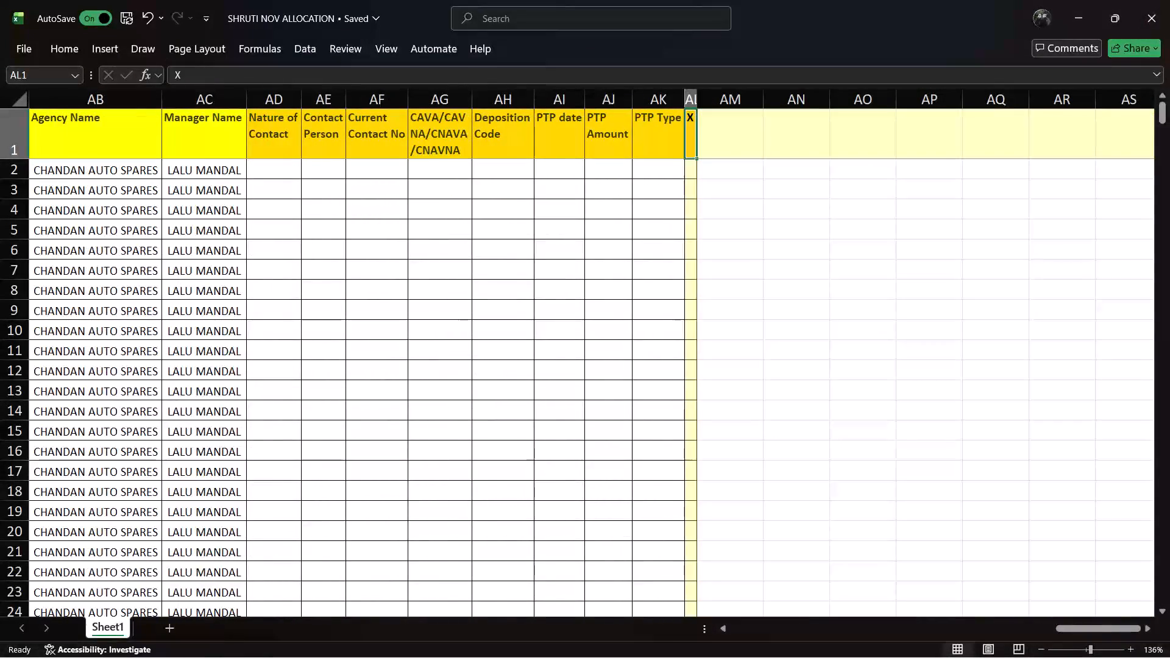
Check the row 1 headings again from the PTP columns back to Loan Number in cell A1.
click(567, 146)
key(Left)
key(Left)
key(Left)
key(Left)
key(Left)
key(Left)
key(Left)
key(Left)
key(Left)
key(Left)
key(Left)
key(Left)
key(Left)
key(Left)
key(Left)
key(Left)
key(Left)
key(Left)
key(Left)
key(Left)
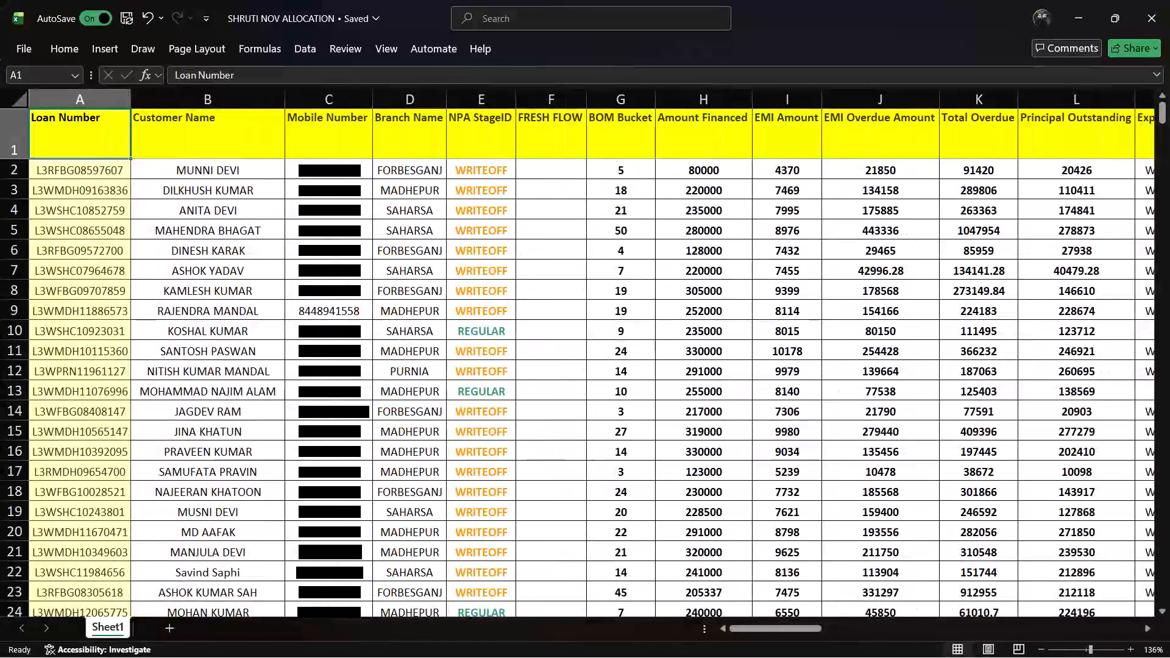
Create a PivotTable on a new worksheet from the whole Sheet1 data range A1:AL489.
key(ctrl+a)
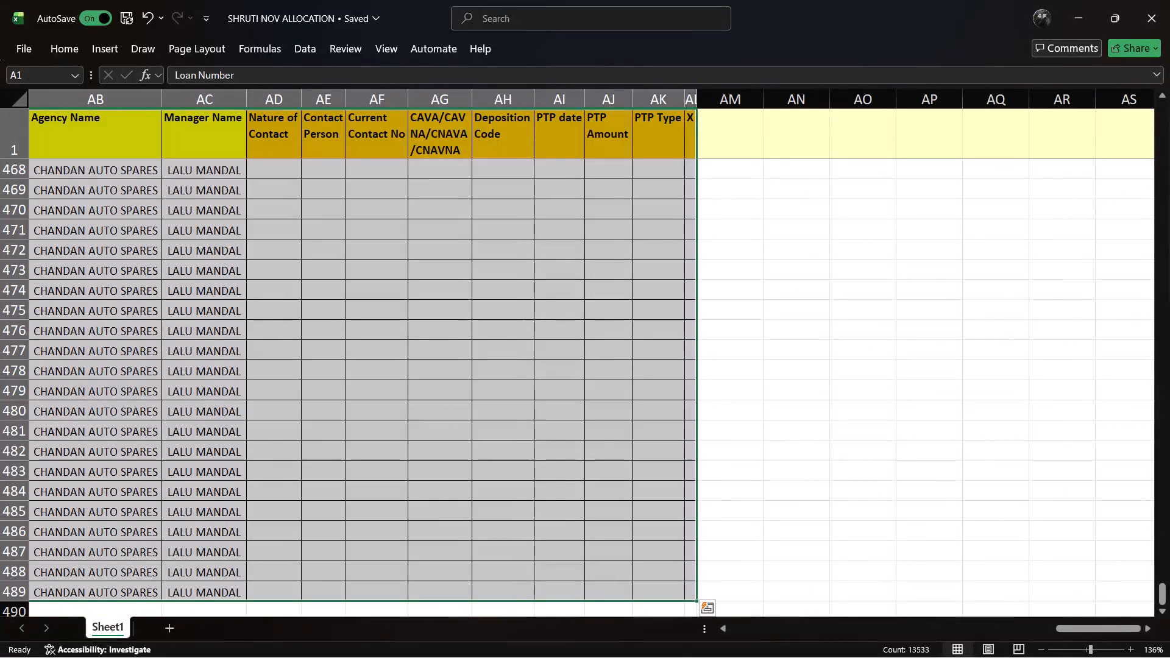
click(110, 49)
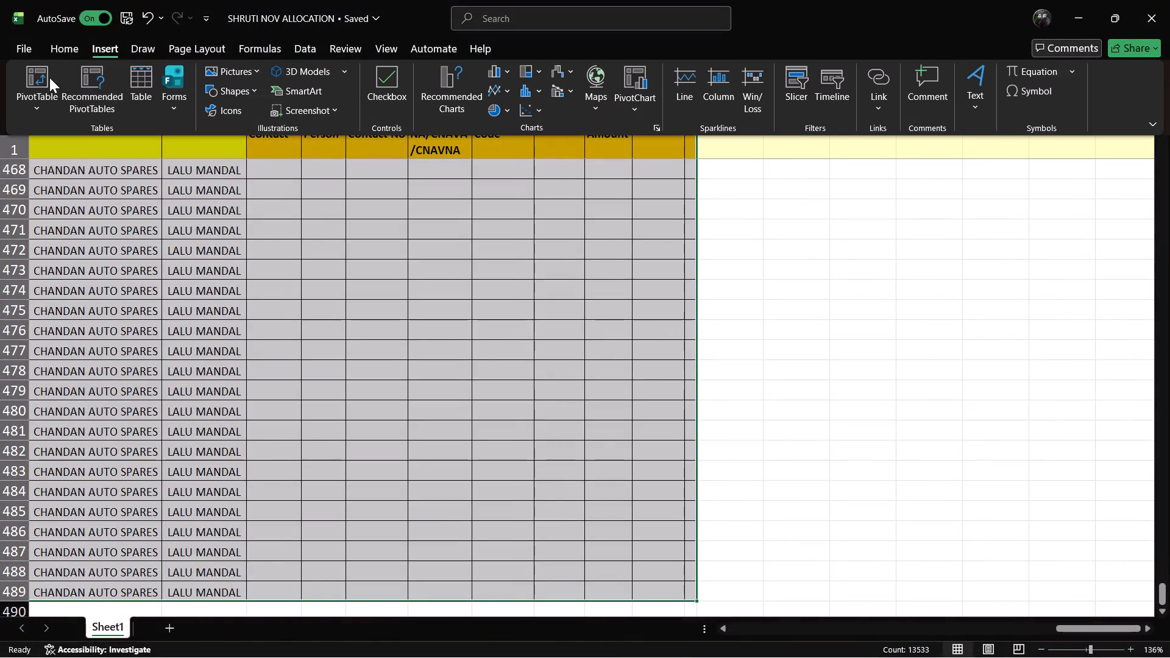
click(33, 69)
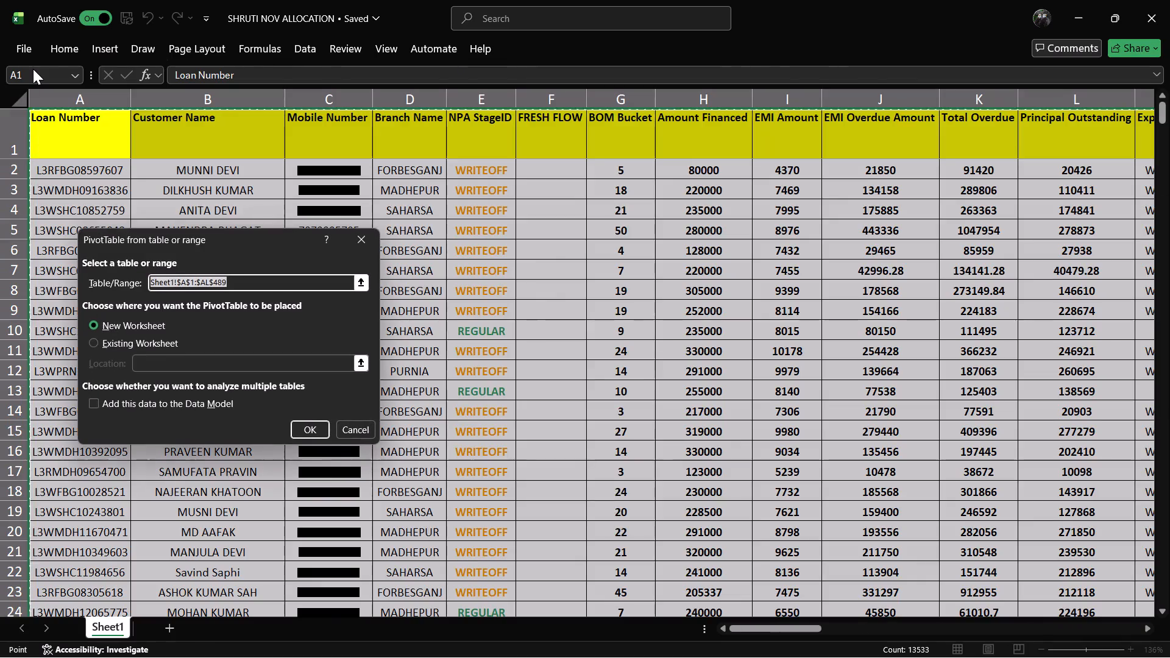
click(309, 429)
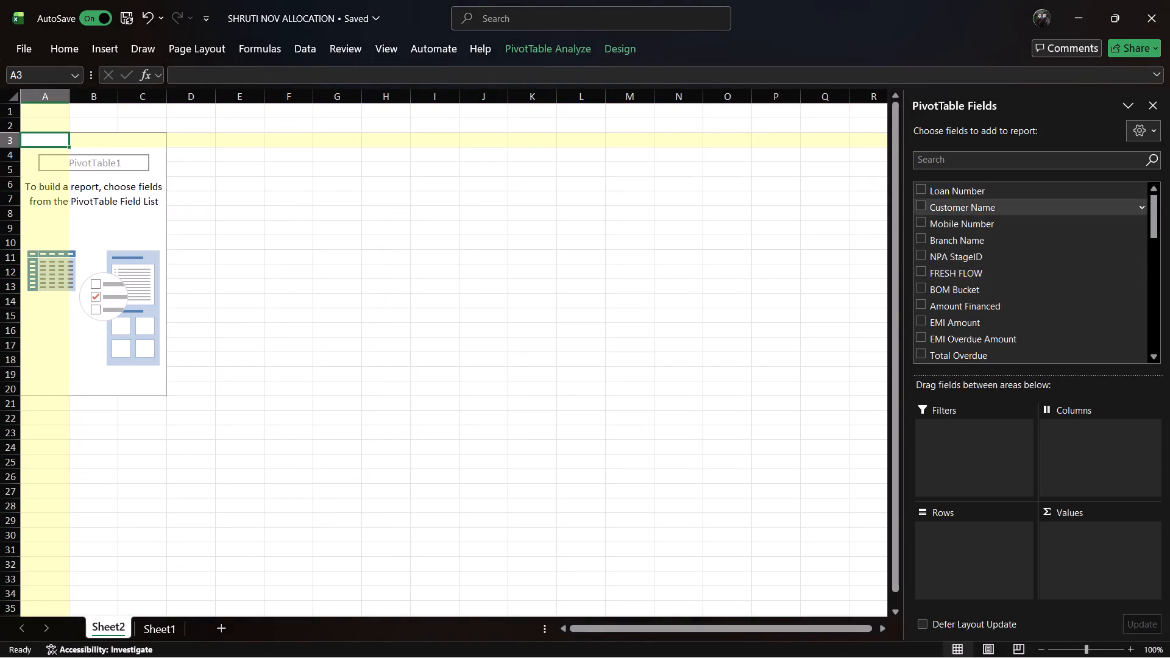
Add the Loan Number field to the rows of the new PivotTable.
click(969, 190)
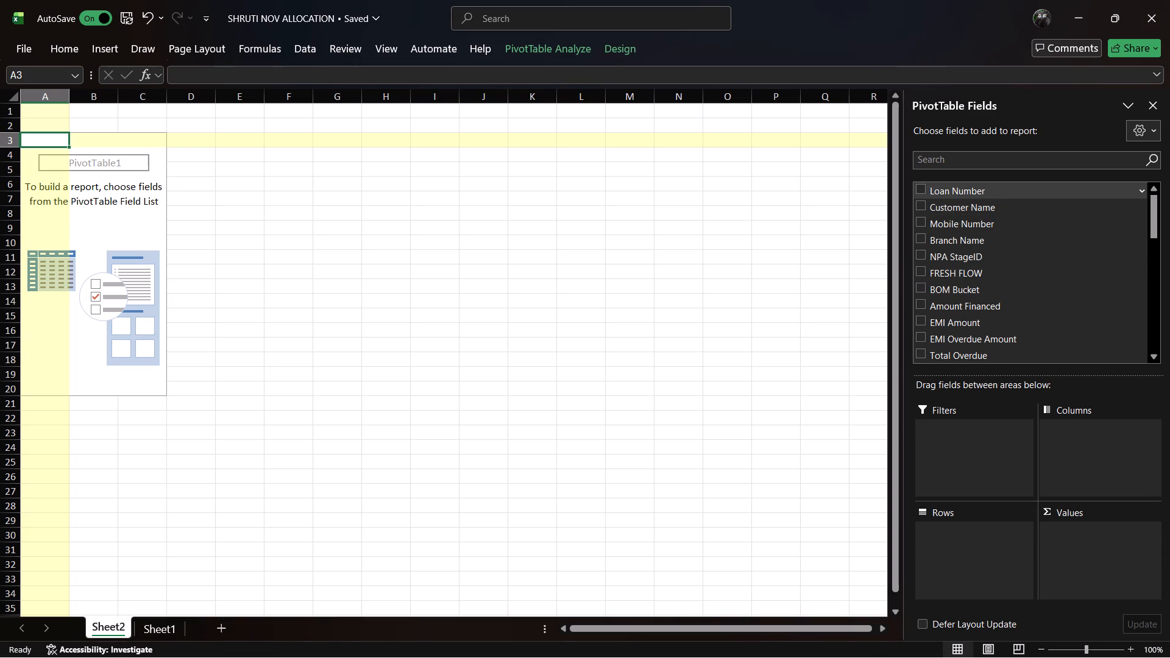
click(922, 186)
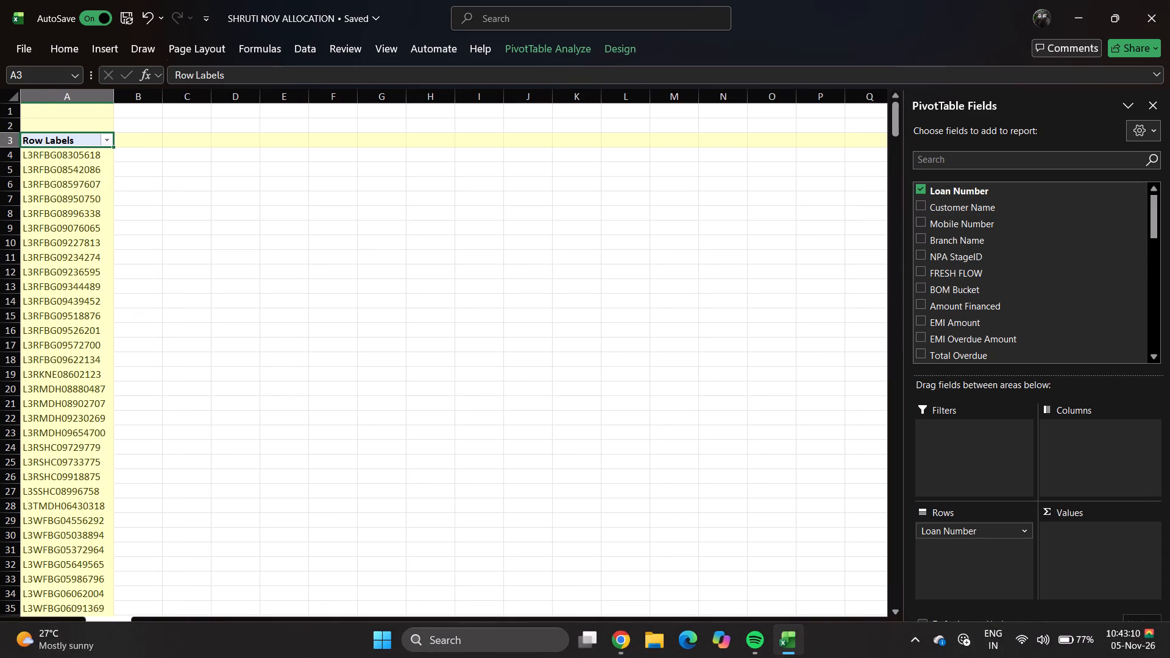
Return to Sheet1 and select the entire Loan Number column A.
click(165, 628)
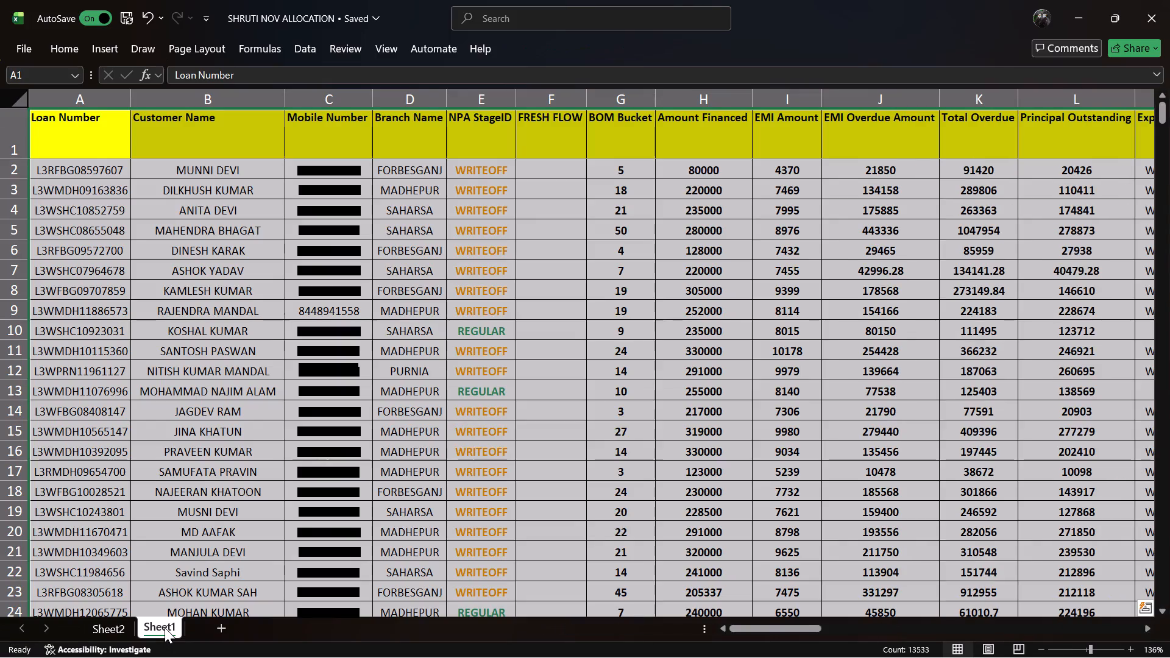
click(166, 505)
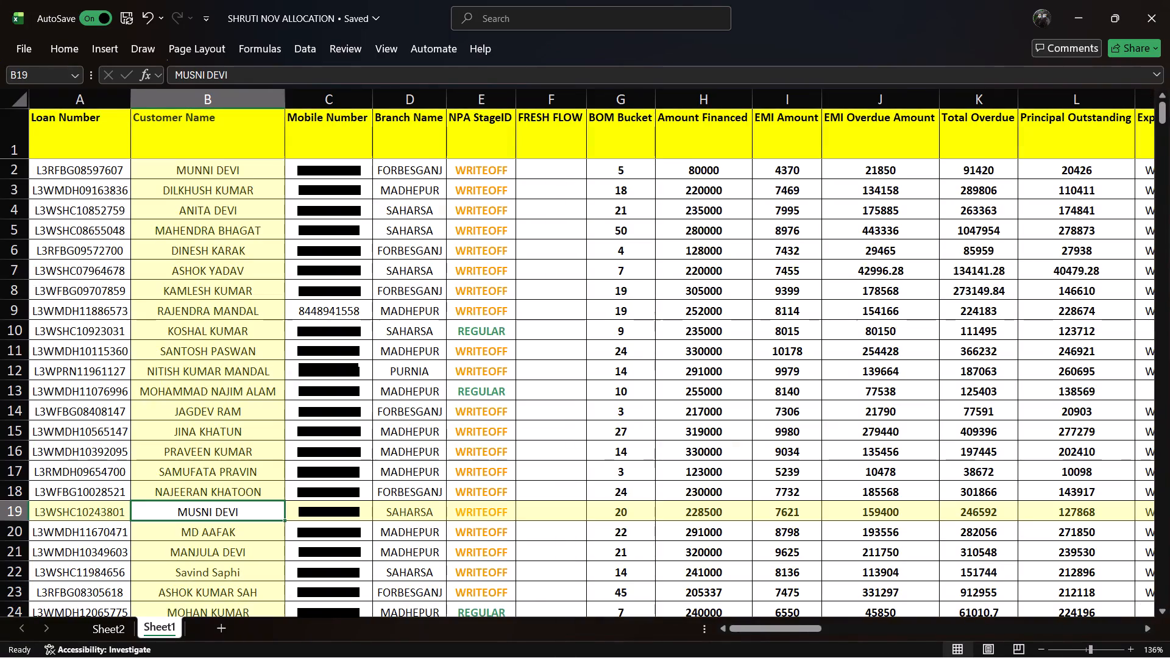
click(82, 102)
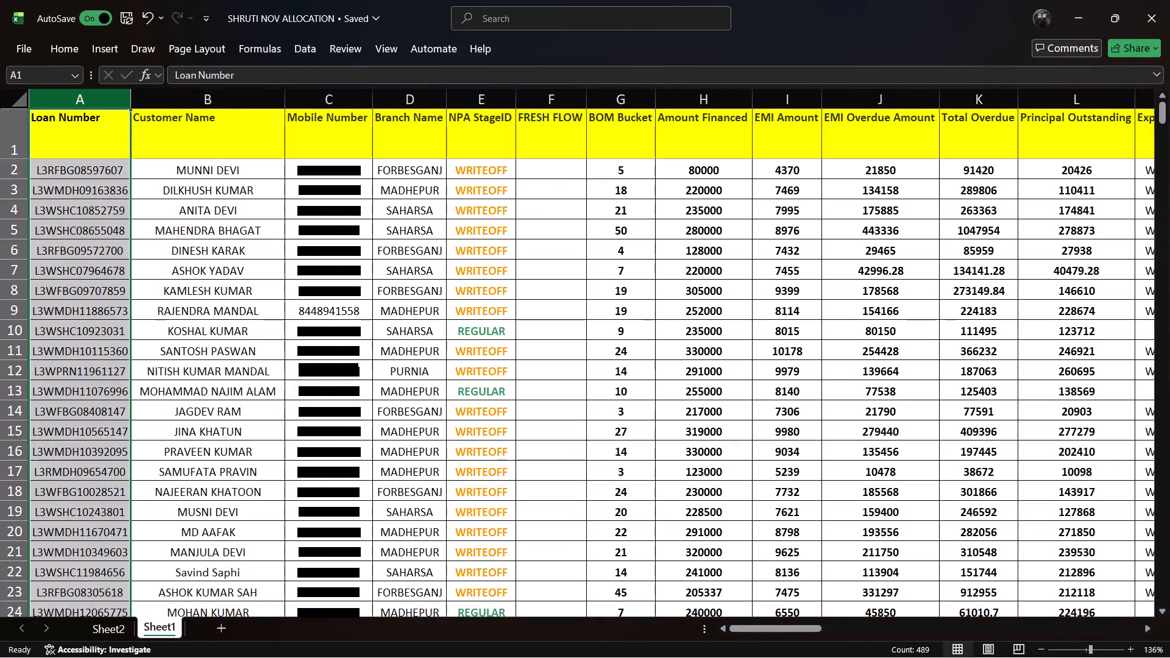
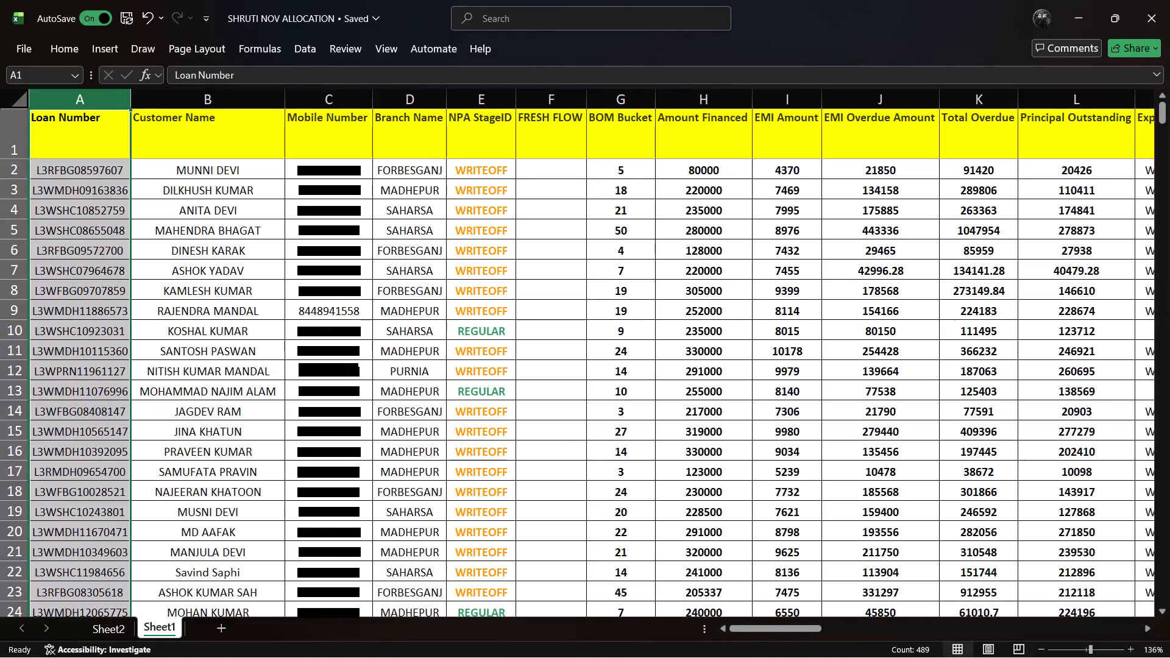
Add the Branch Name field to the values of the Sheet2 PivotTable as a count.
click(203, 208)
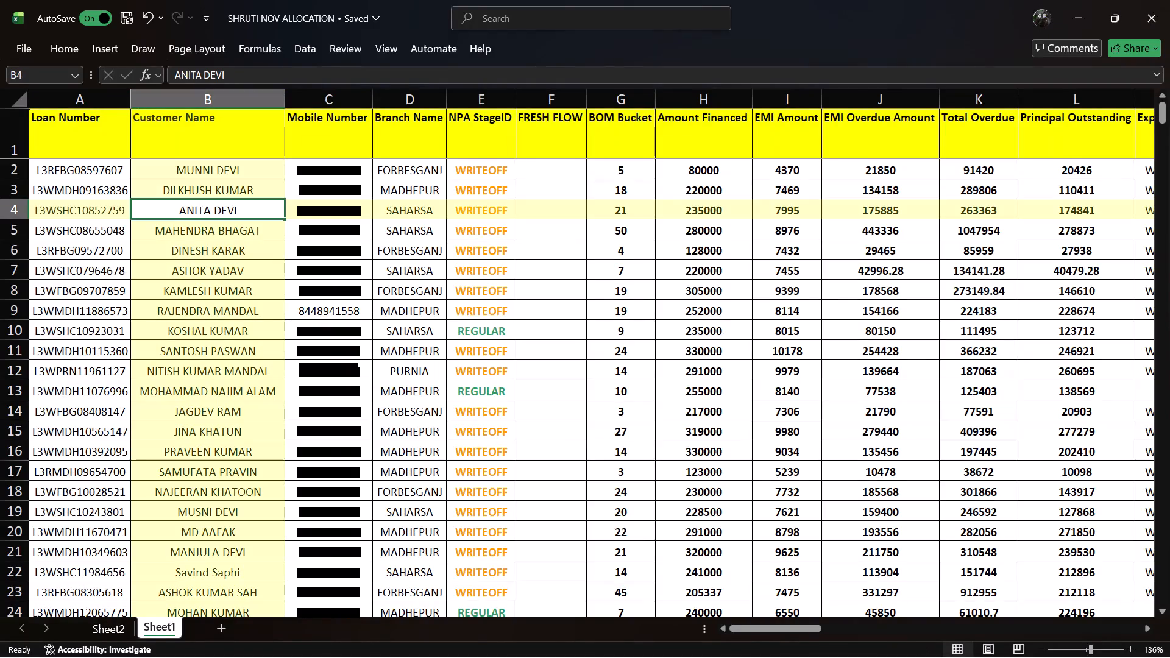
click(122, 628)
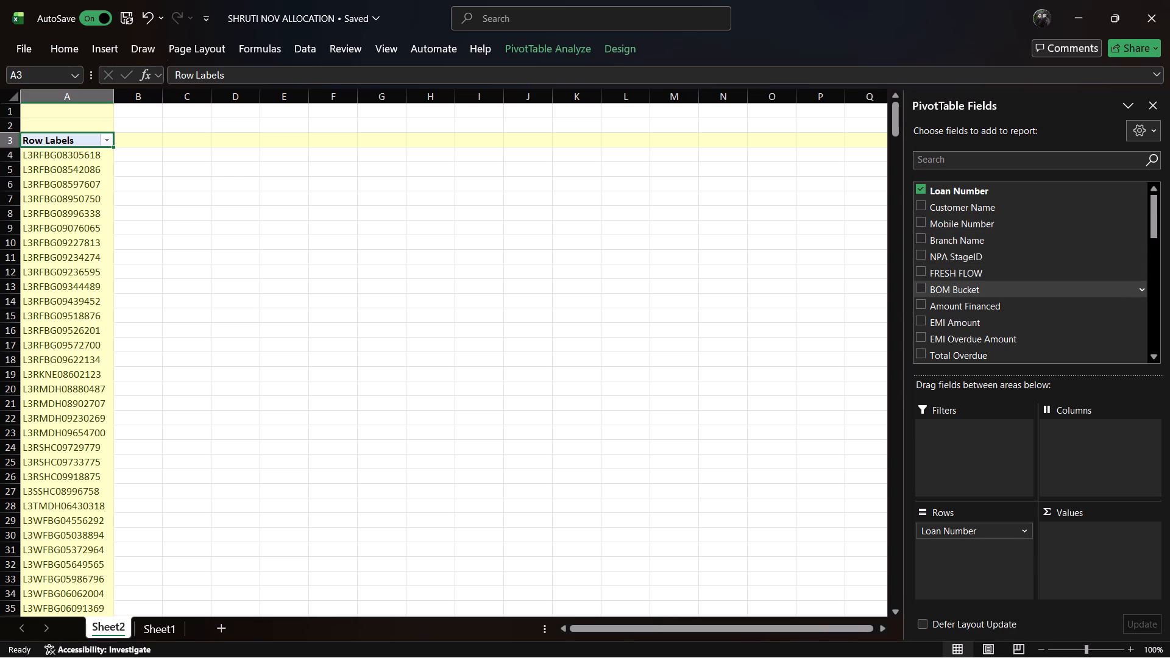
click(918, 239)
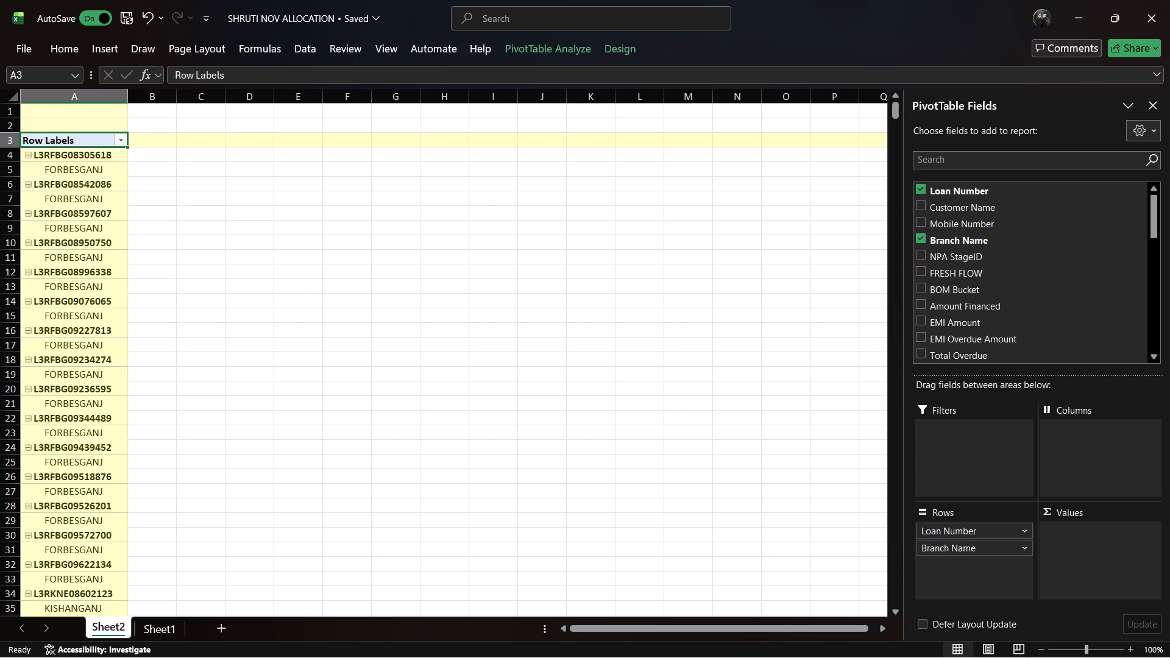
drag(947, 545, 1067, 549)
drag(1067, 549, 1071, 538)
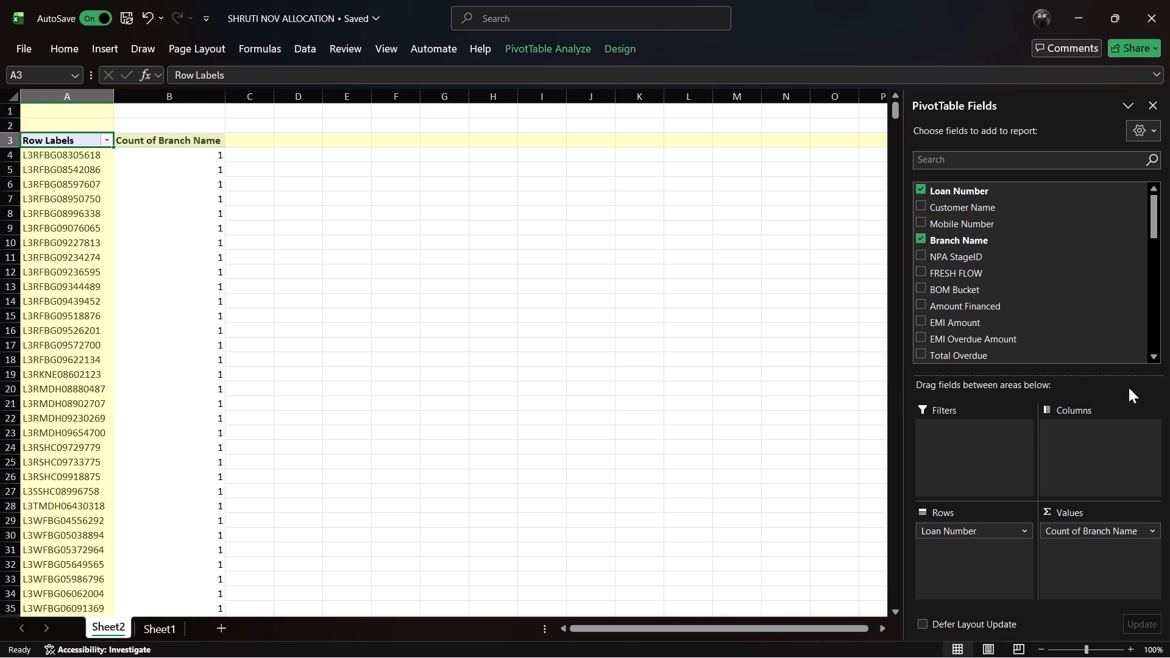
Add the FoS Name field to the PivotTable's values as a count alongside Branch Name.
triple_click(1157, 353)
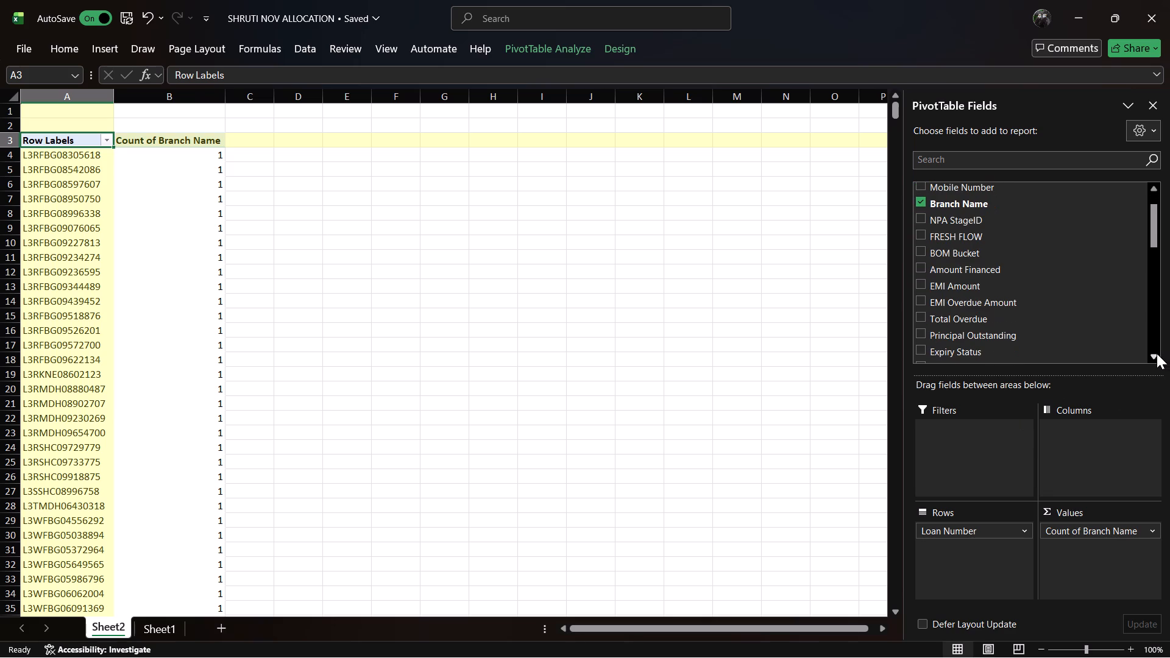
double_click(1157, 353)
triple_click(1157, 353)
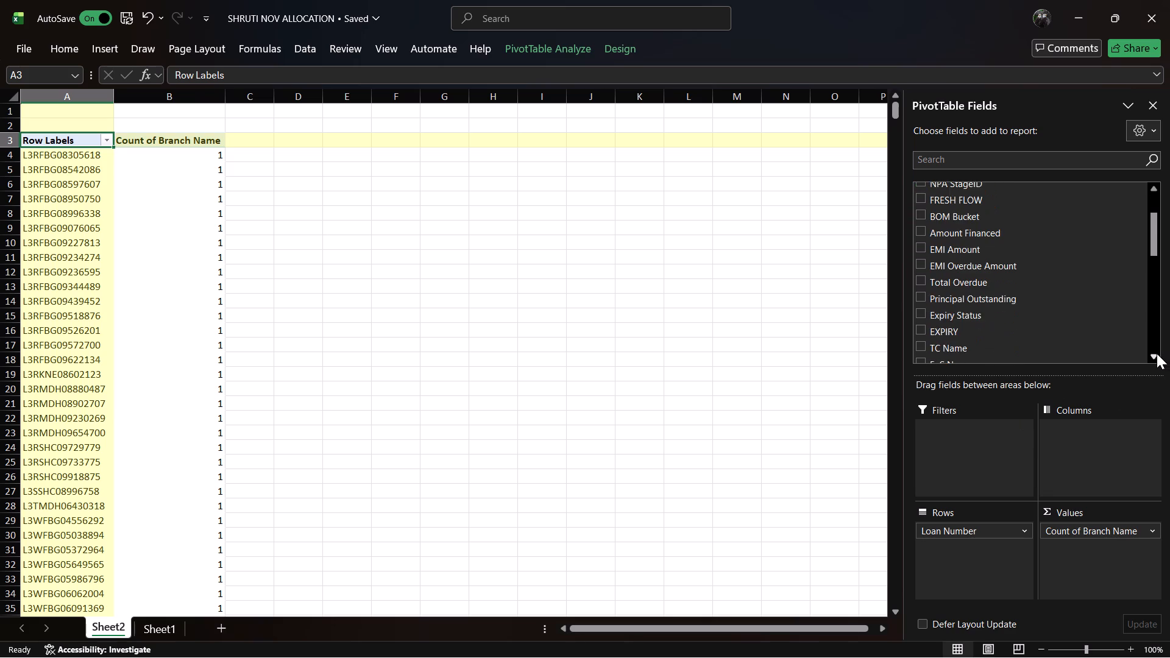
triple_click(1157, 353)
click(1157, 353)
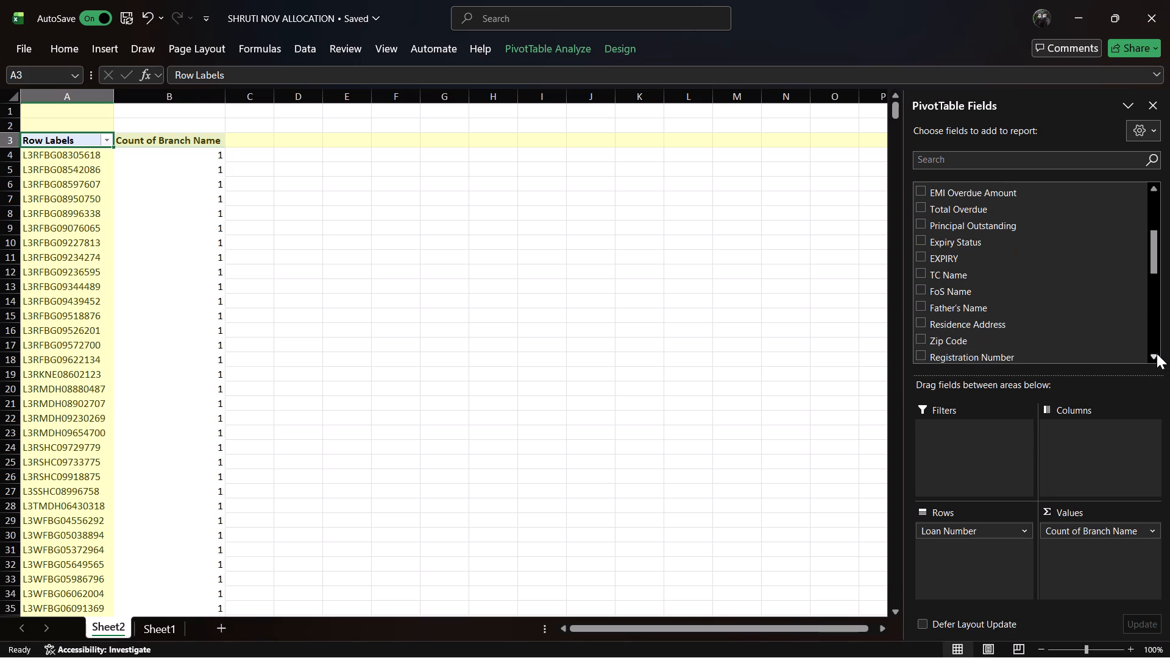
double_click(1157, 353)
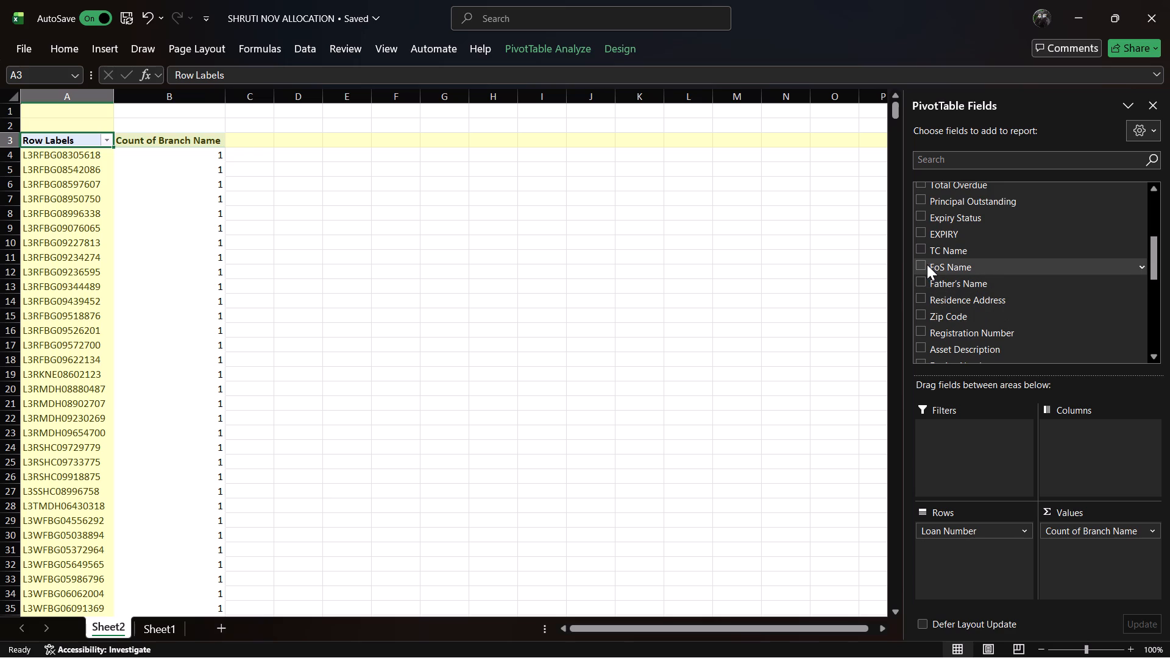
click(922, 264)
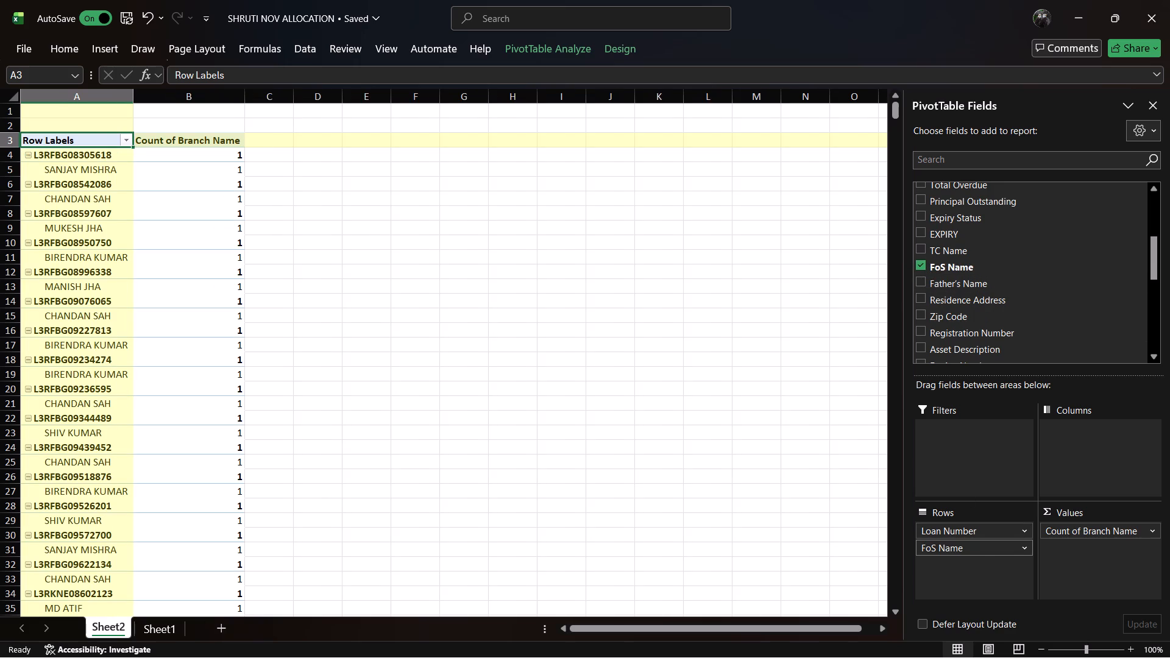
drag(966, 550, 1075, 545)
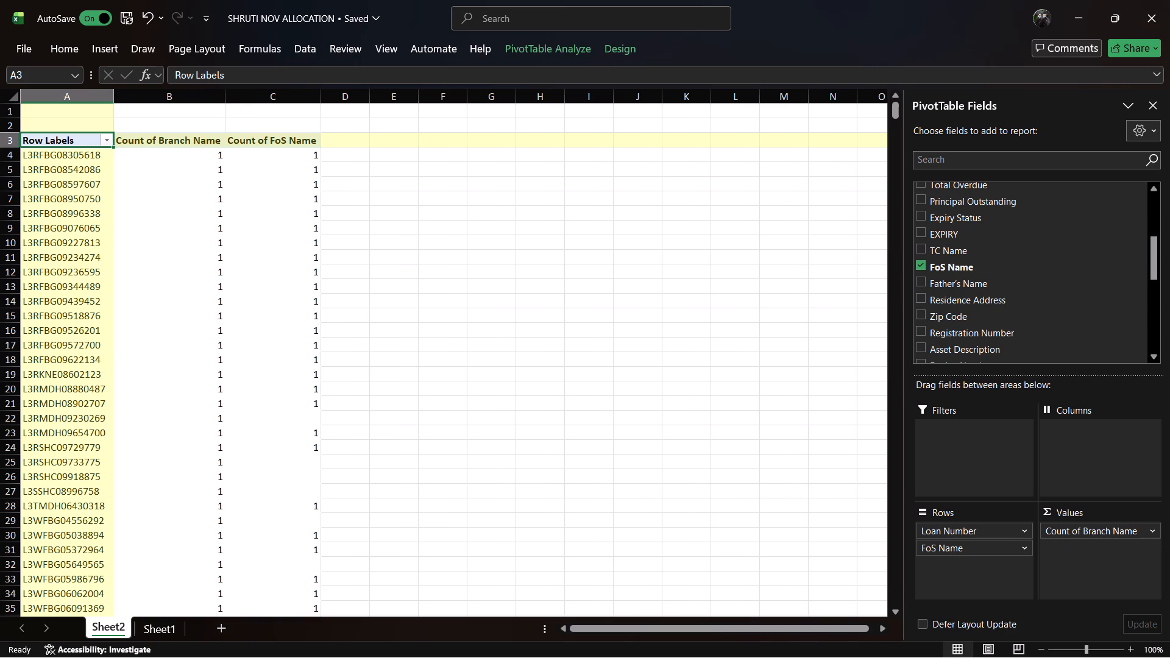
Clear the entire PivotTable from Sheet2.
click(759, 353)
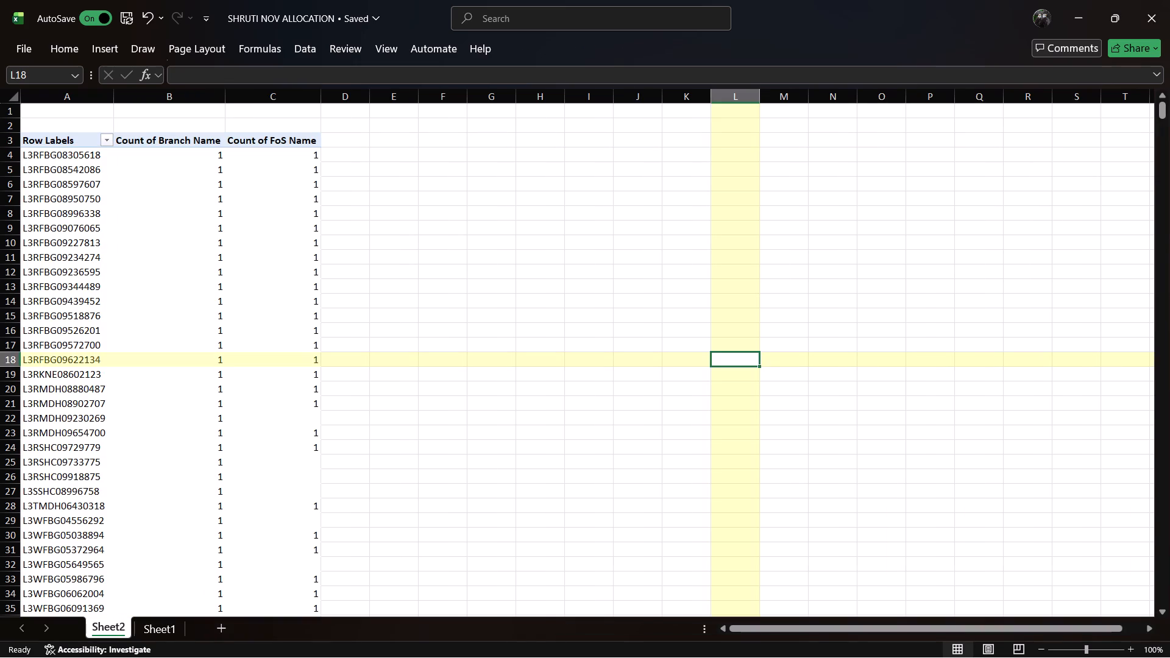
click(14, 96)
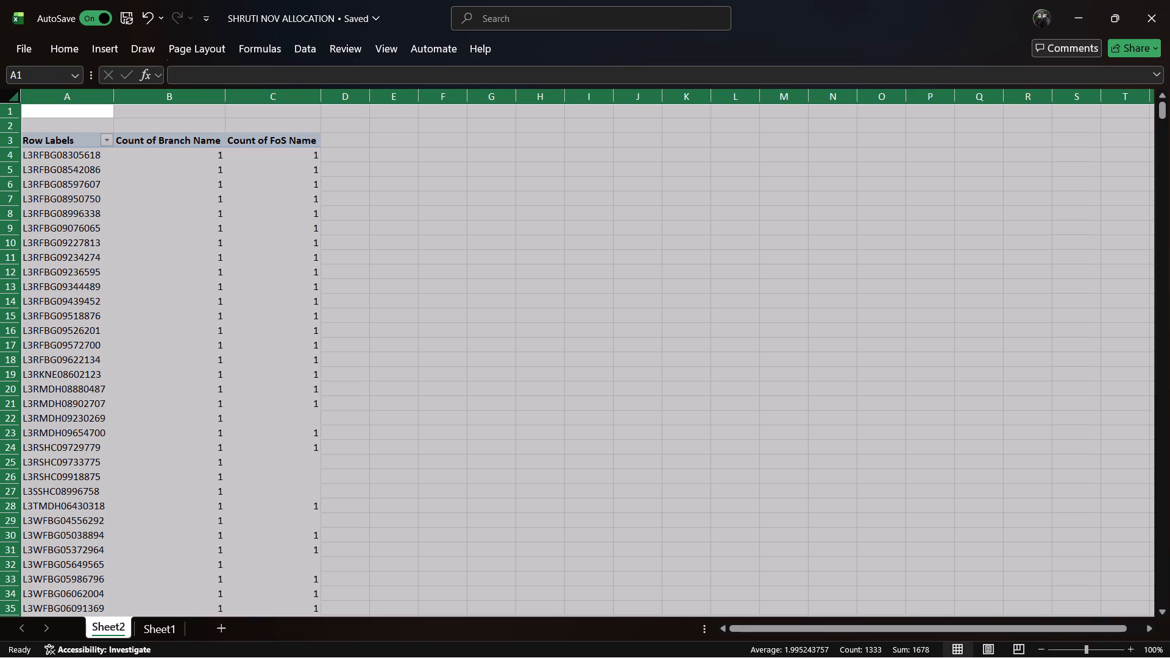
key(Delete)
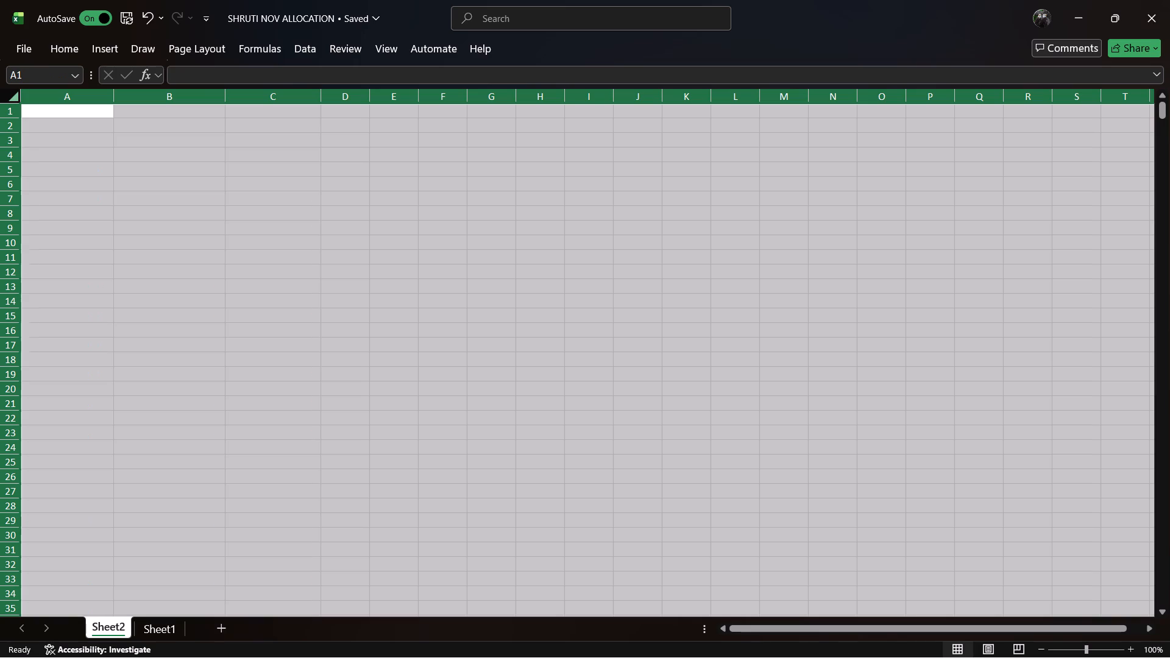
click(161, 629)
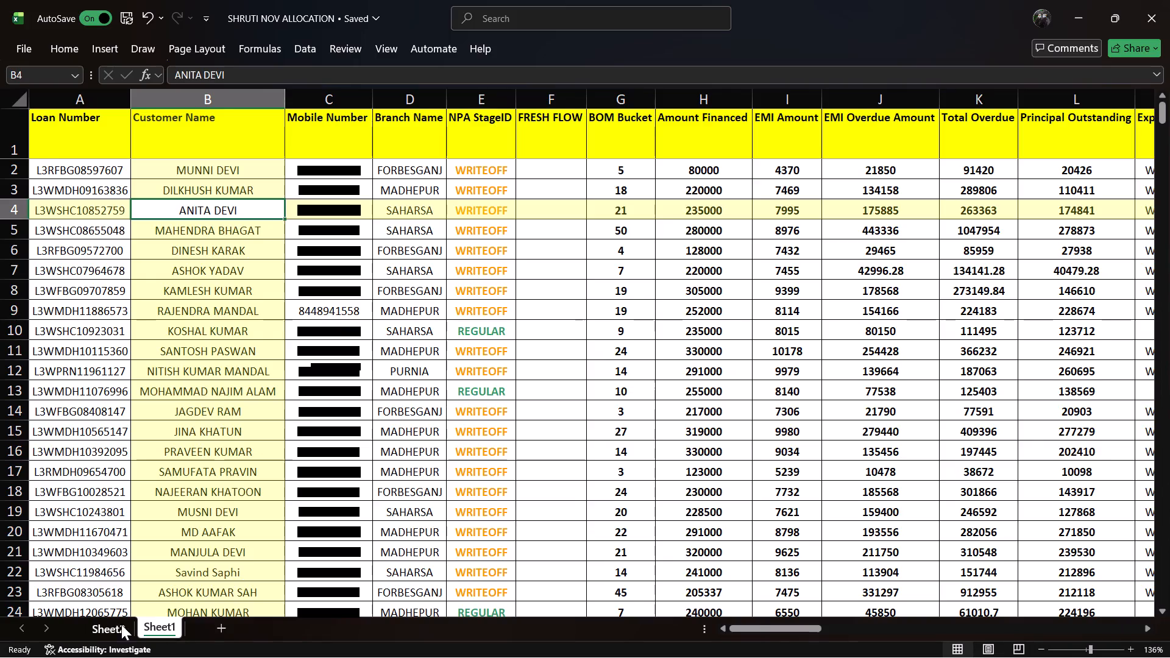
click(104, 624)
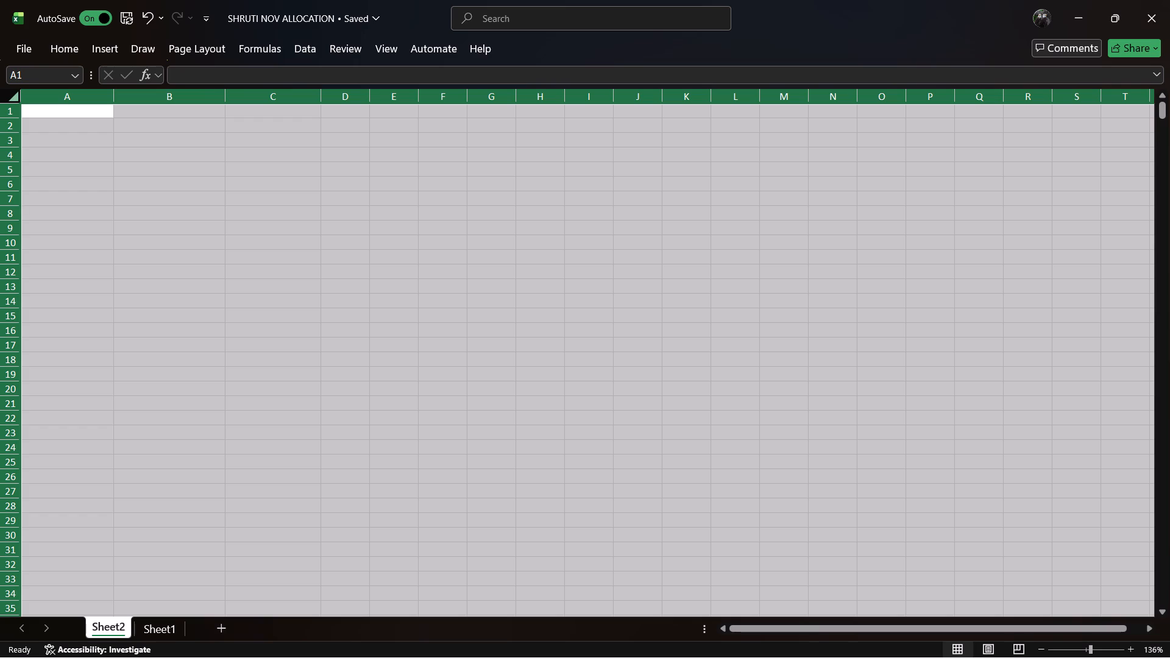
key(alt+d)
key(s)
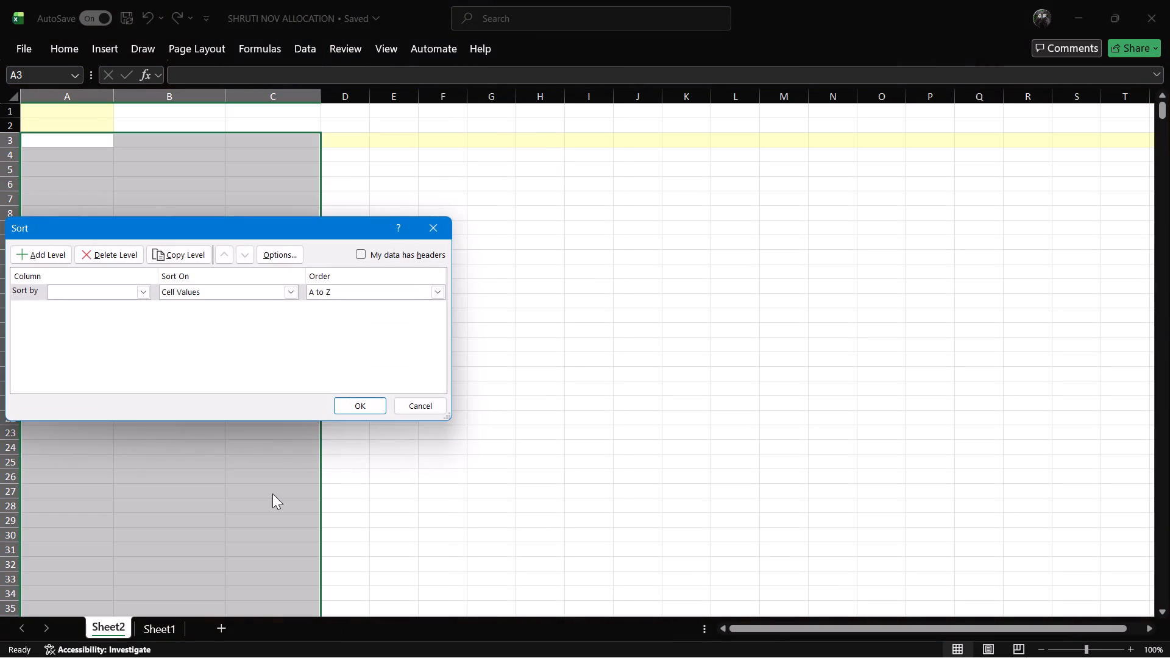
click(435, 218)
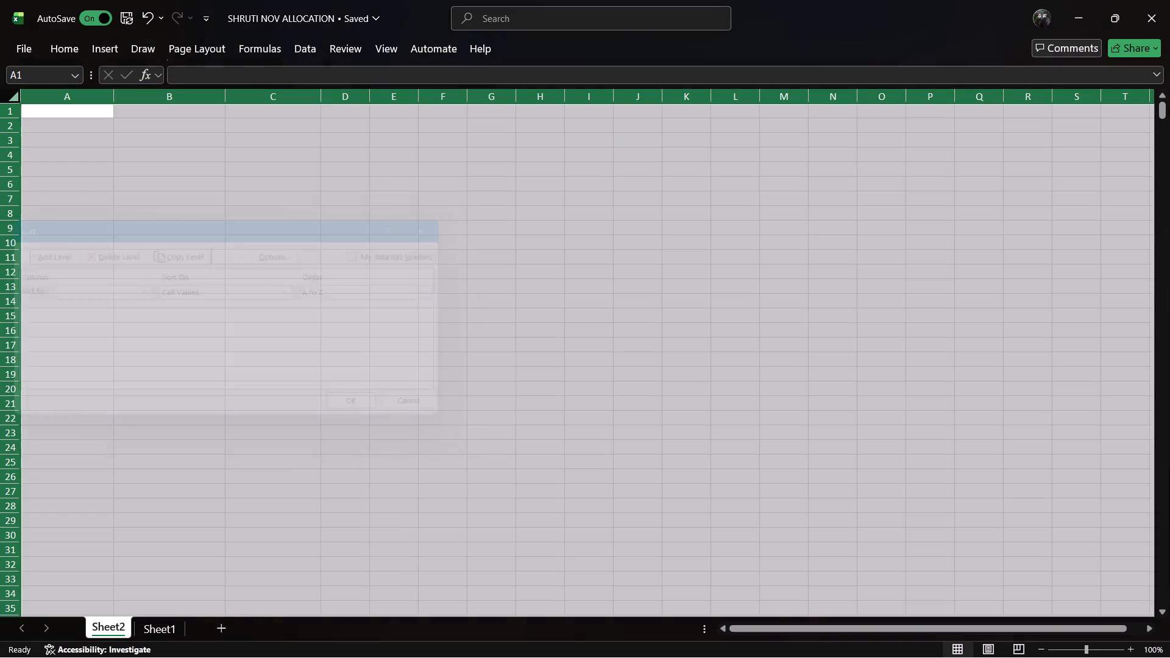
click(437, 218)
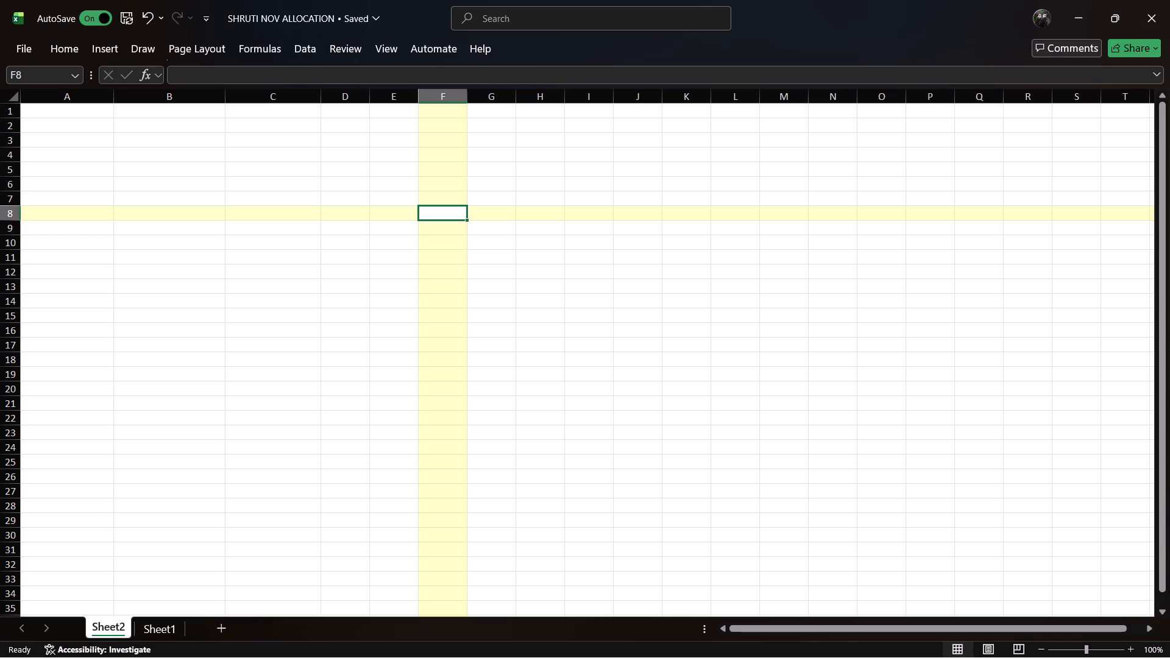
Delete the emptied Sheet2 from the workbook.
key(alt+h)
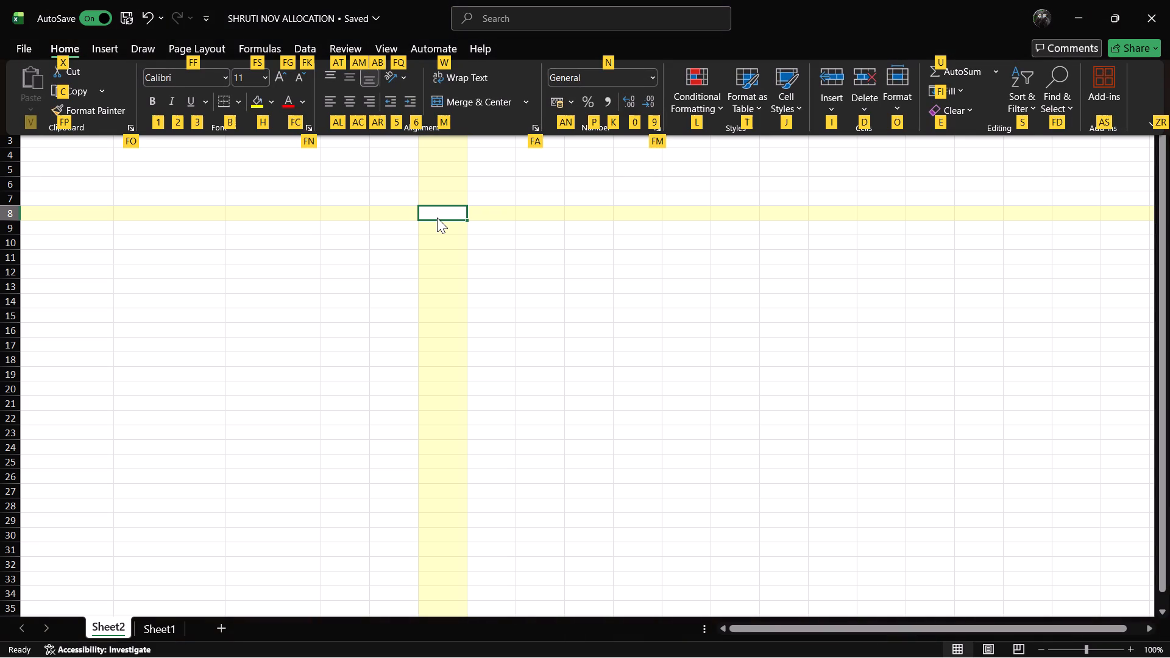
Delete the empty Sheet2 from the workbook.
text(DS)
Examine the header row and first loan record on Sheet1, from Loan Number across to FRESH FLOW.
click(448, 294)
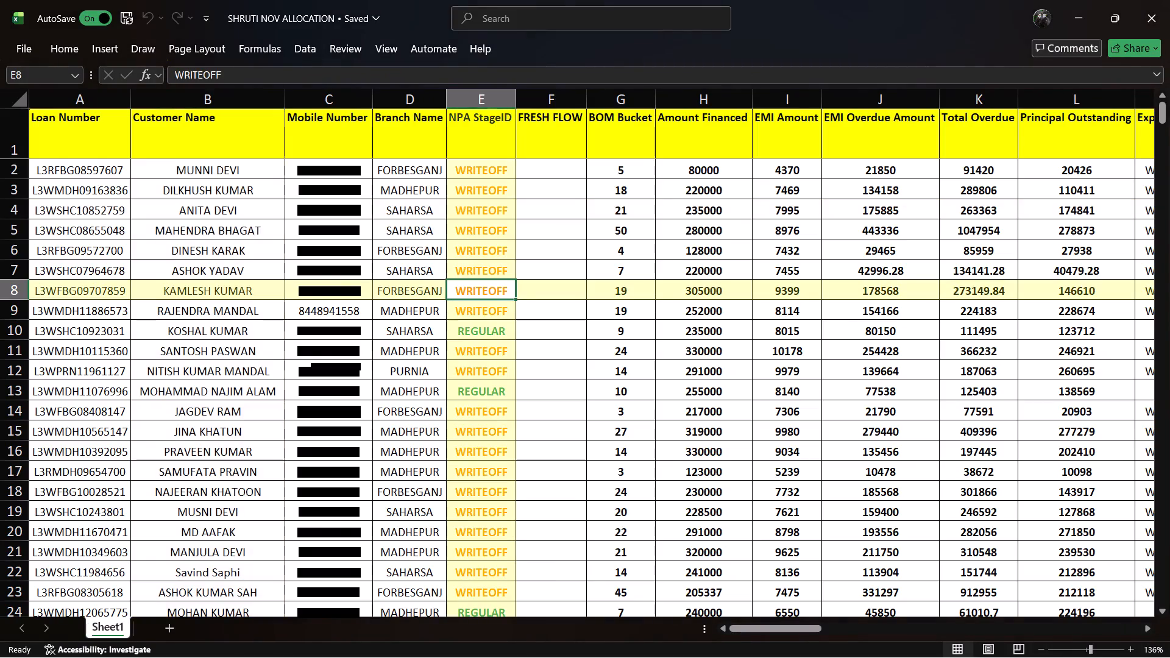
key(Up)
key(Up)
key(Up)
key(Up)
key(Up)
key(Up)
key(Up)
key(Up)
key(Up)
key(Up)
key(Up)
key(Up)
key(Up)
key(Up)
key(Up)
key(Up)
key(Up)
key(Up)
key(Up)
key(Up)
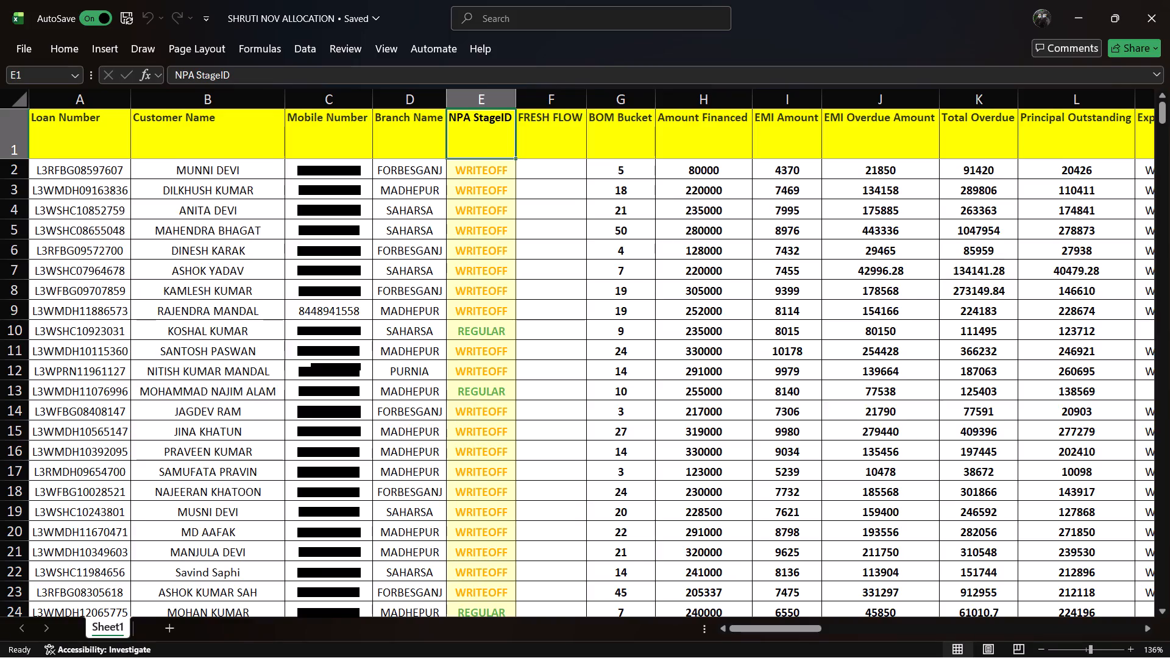
click(210, 167)
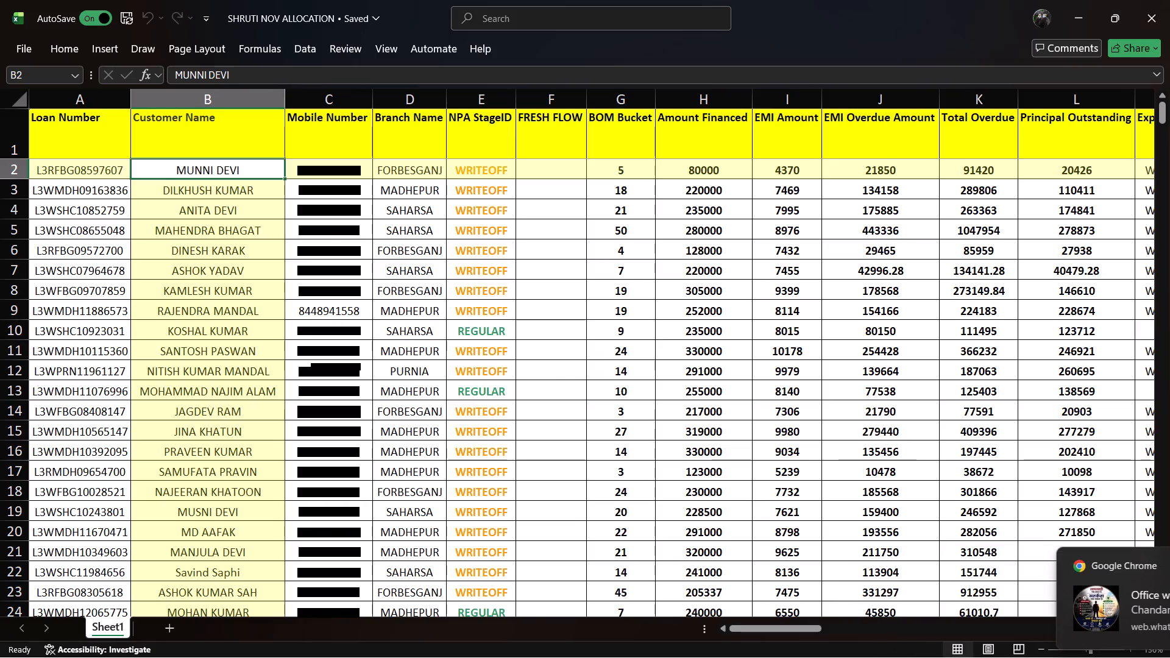
click(97, 169)
key(Right)
key(Right)
key(Right)
key(Right)
key(Right)
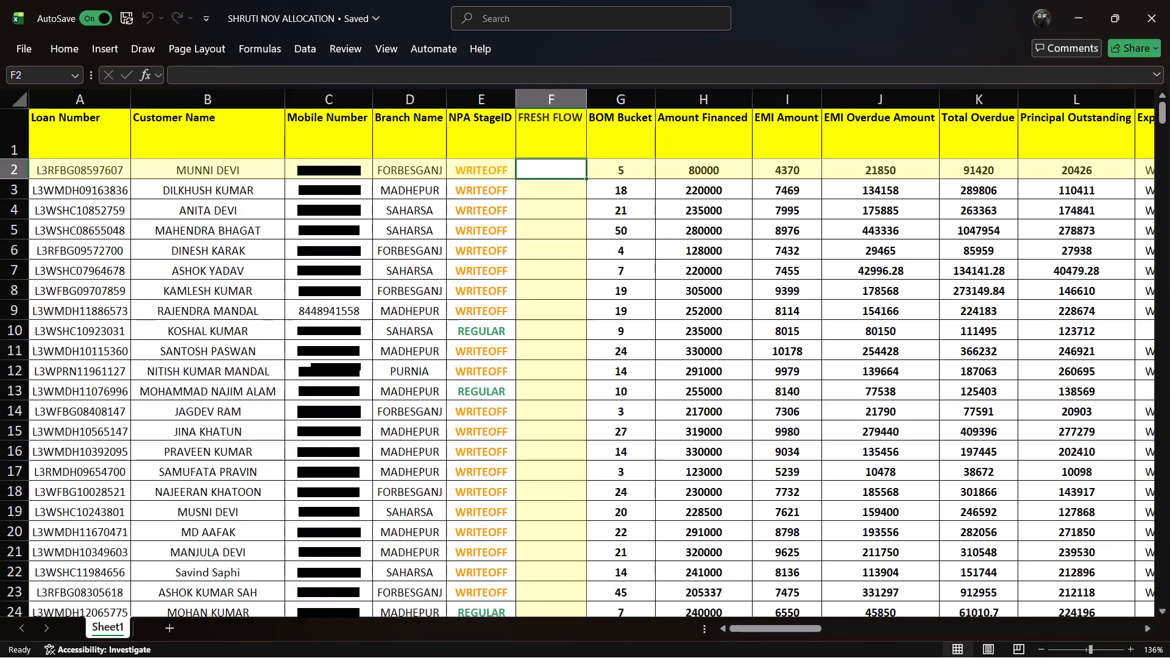
Review the Sheet1 columns one by one from FRESH FLOW across to Principal Outstanding.
key(Right)
key(Right)
key(Right)
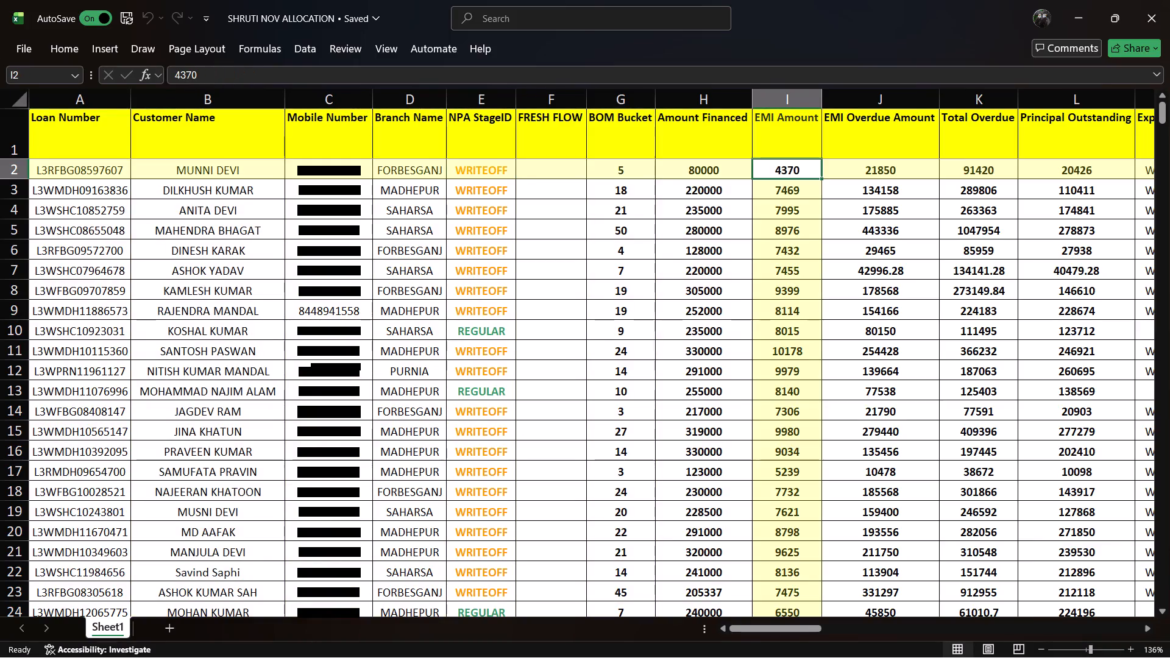
key(Right)
key(Right)
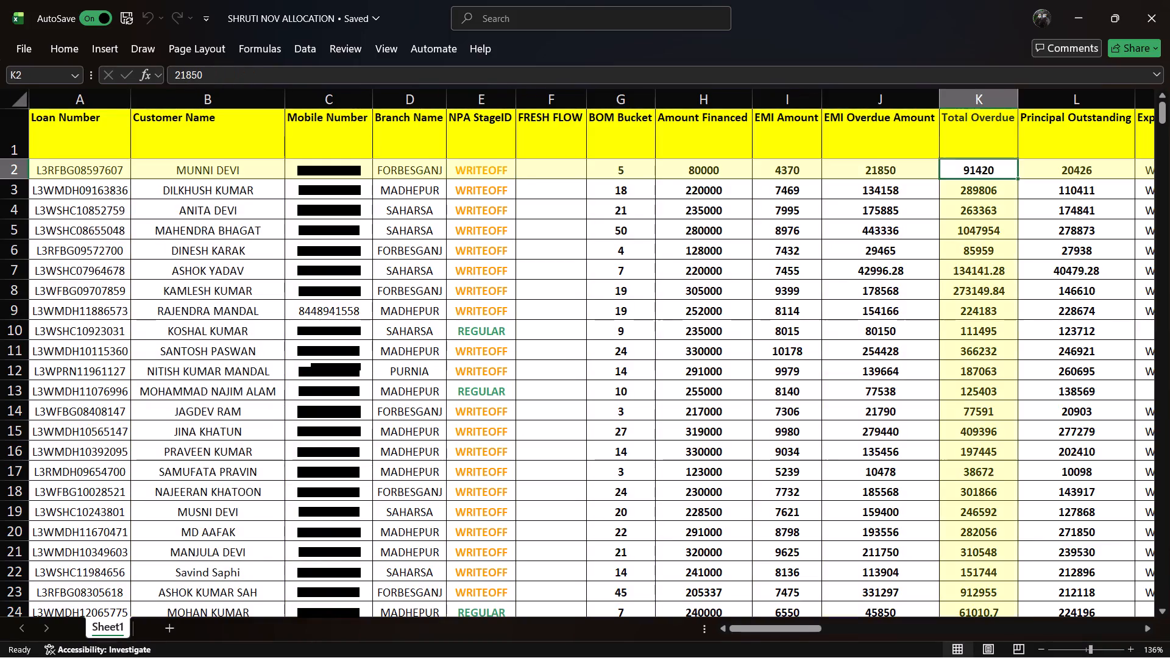
key(Right)
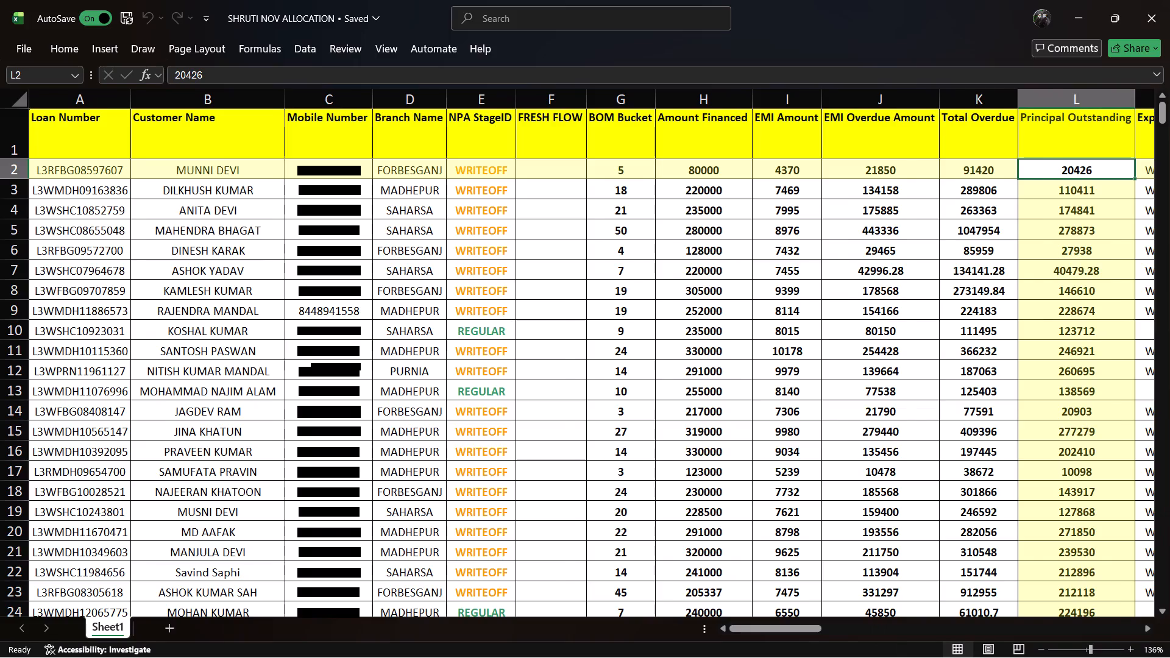
Examine the Sheet1 Expiry Status column and the headers from EMI Overdue Amount through Principal Outstanding.
key(Right)
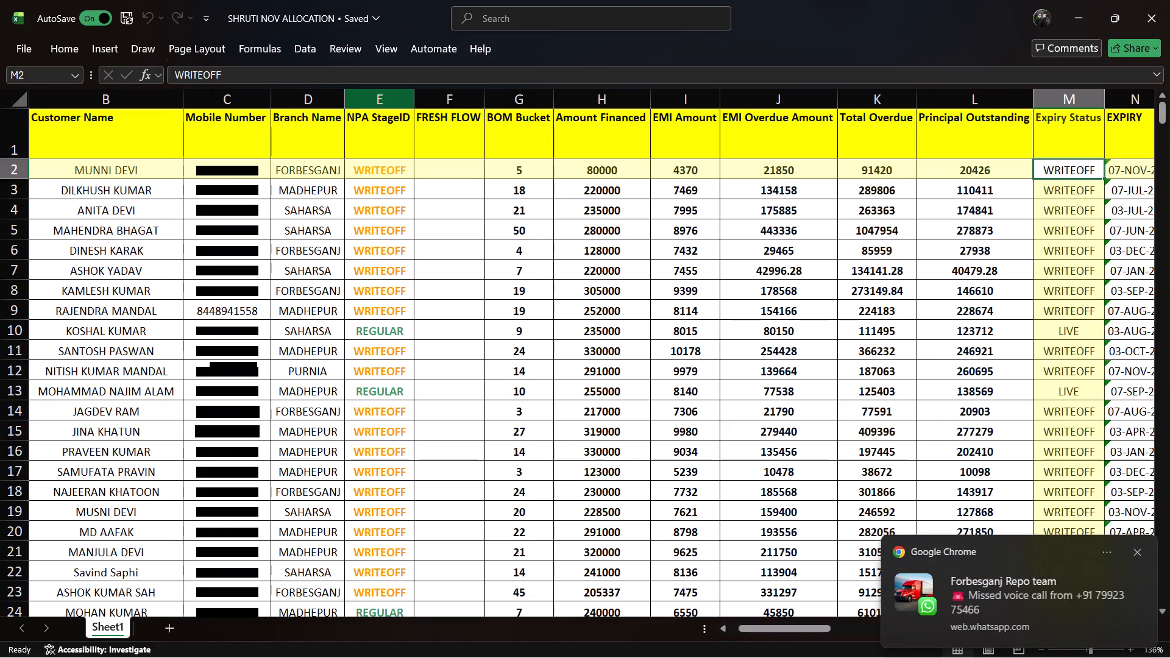
click(784, 142)
key(Right)
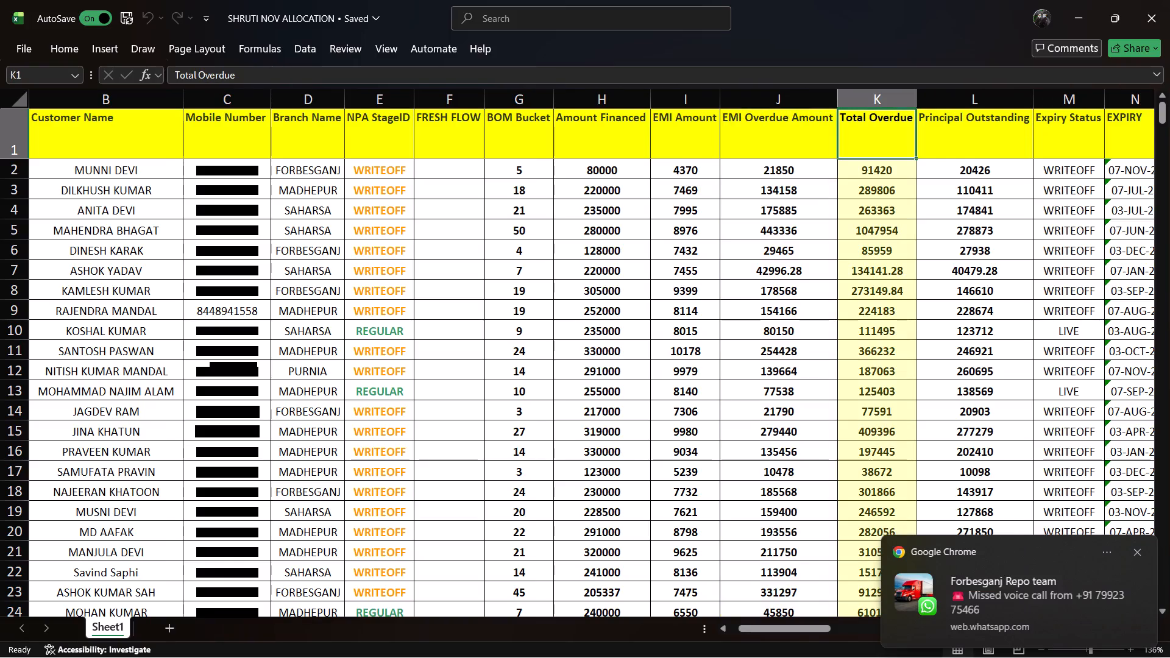
key(Right)
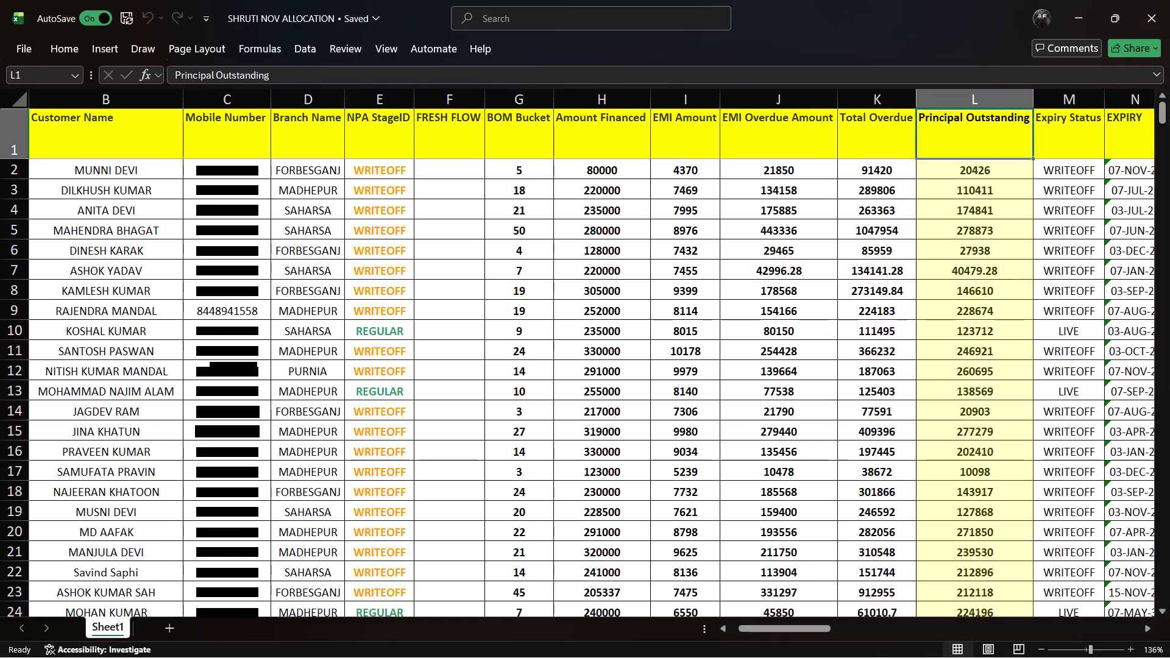
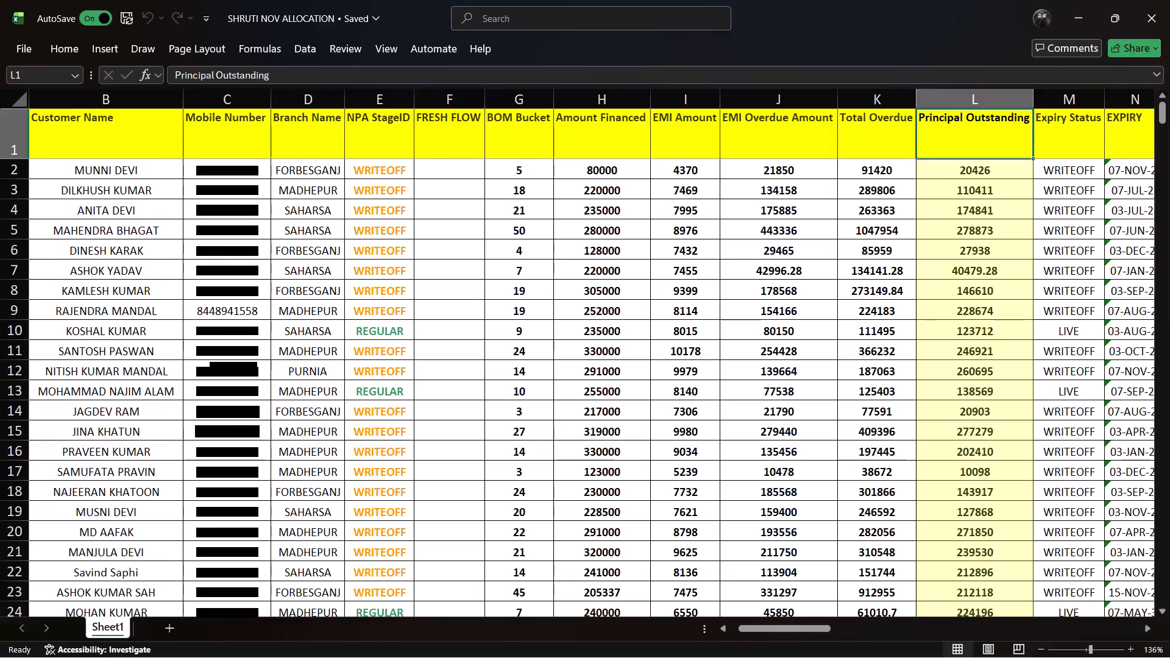
Go back along the first loan record in Sheet1, from Amount Financed to its Loan Number cell.
click(603, 170)
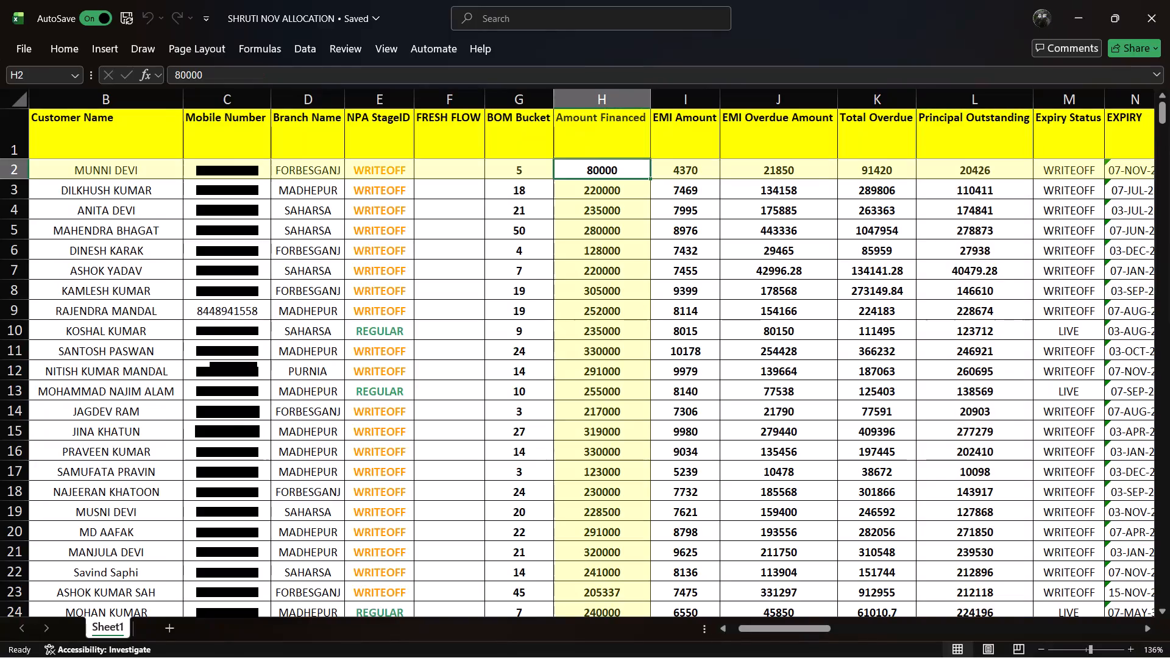
key(Left)
key(Left)
key(Left)
key(Left)
key(Left)
key(Left)
key(Left)
key(Left)
key(Left)
key(Left)
key(Left)
key(Left)
key(Left)
key(Left)
key(Left)
key(Left)
key(Left)
key(Left)
key(Left)
key(Left)
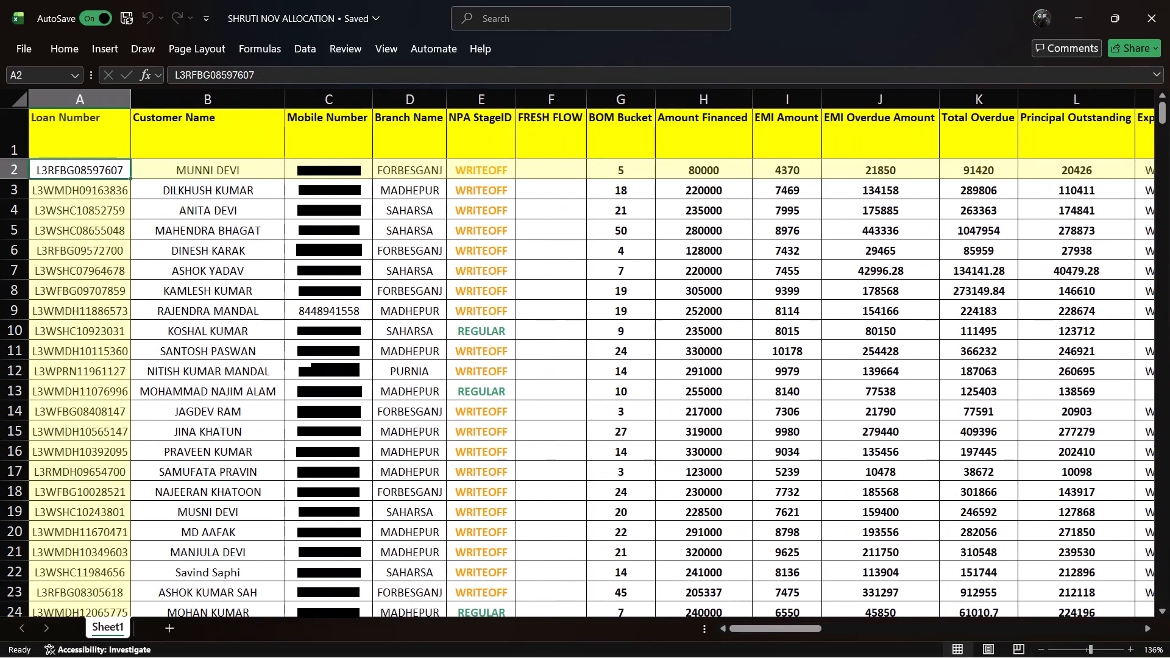
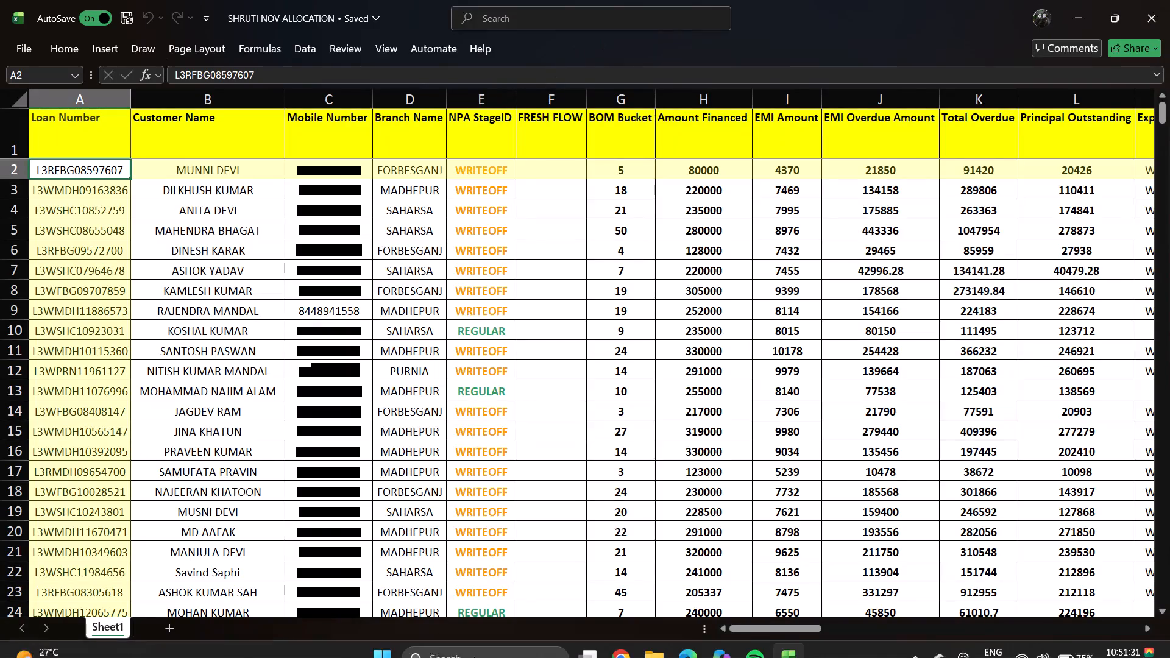
Switch to Windows search and look up the Kuro app.
click(467, 647)
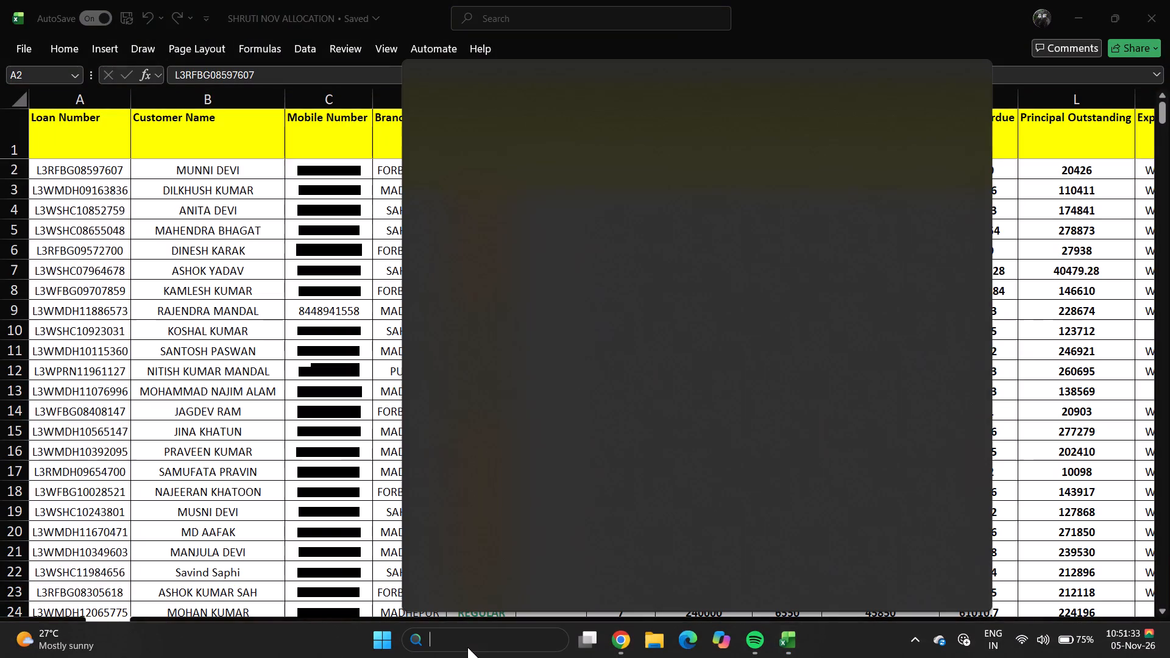
key(k)
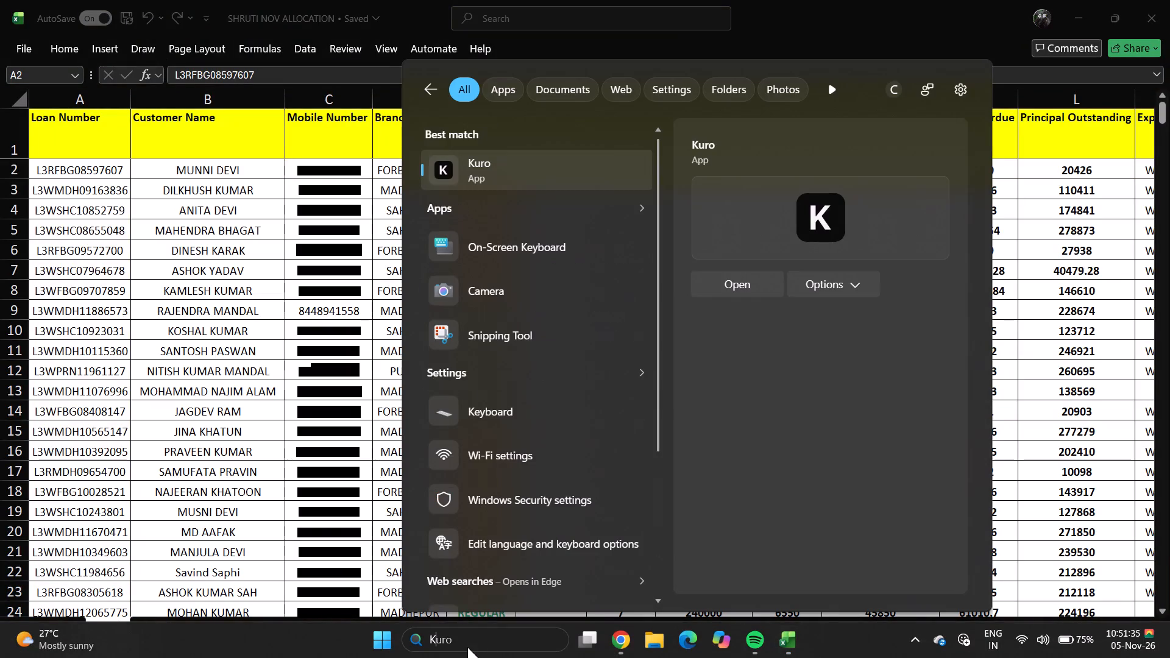
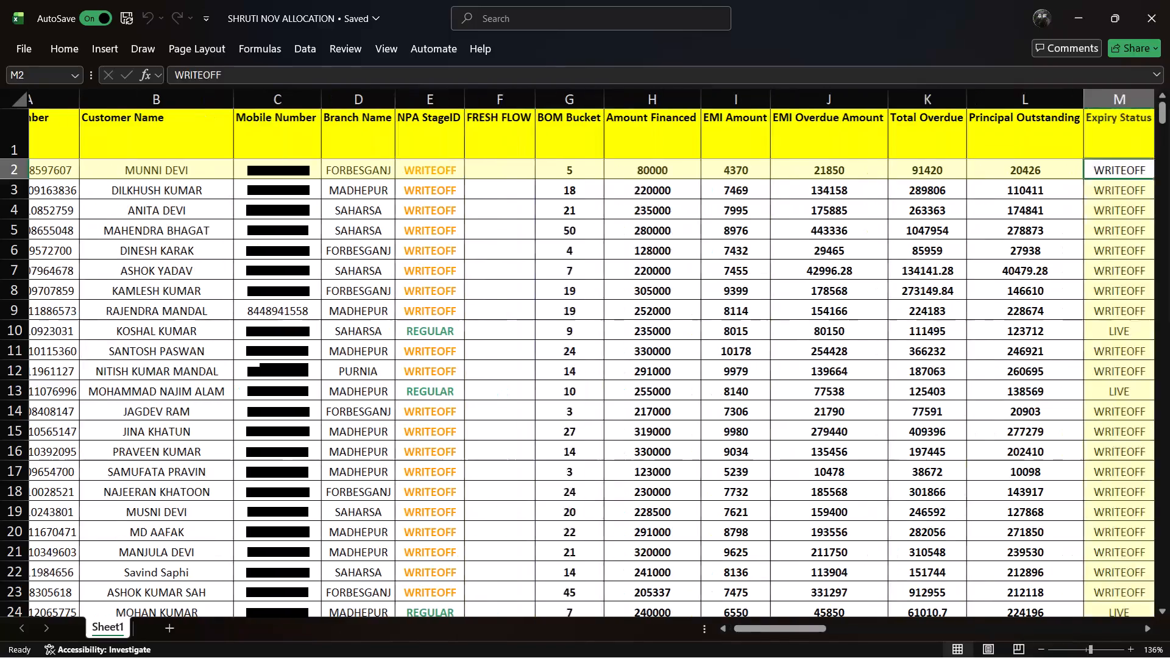
Examine the first loan record in row 2 across the remaining columns, from Expiry Status through the PTP fields to column X.
key(Right)
key(Right)
key(Right)
key(Right)
key(Right)
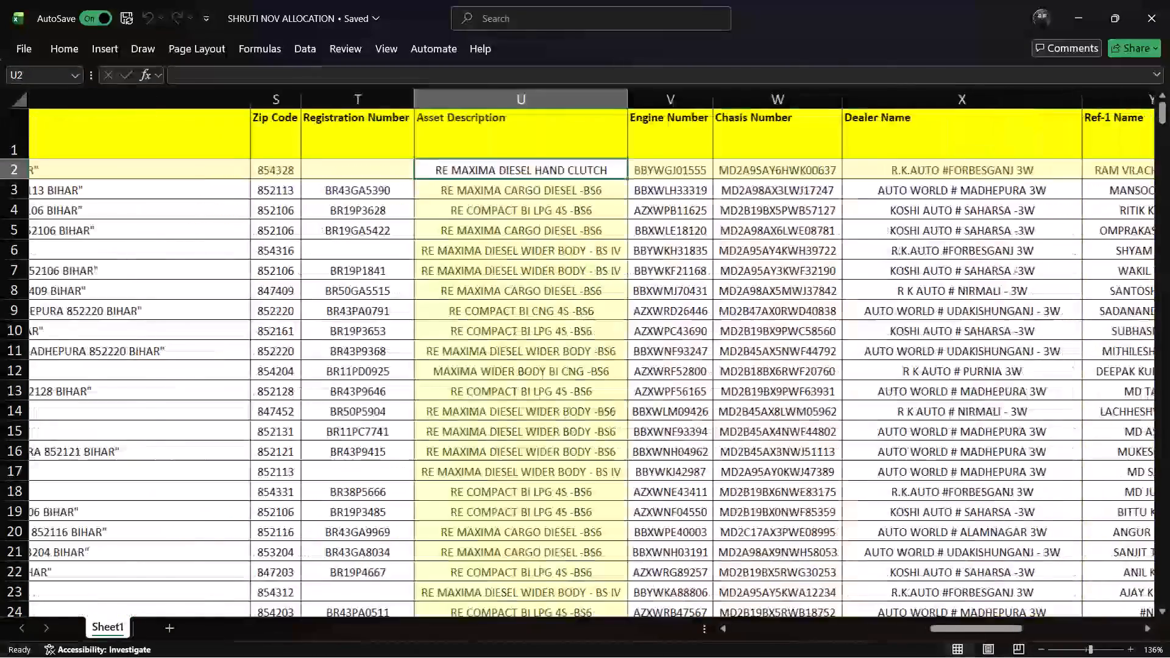
key(Right)
key(Right)
key(Right)
key(Right)
key(Right)
key(Right)
key(Right)
key(Right)
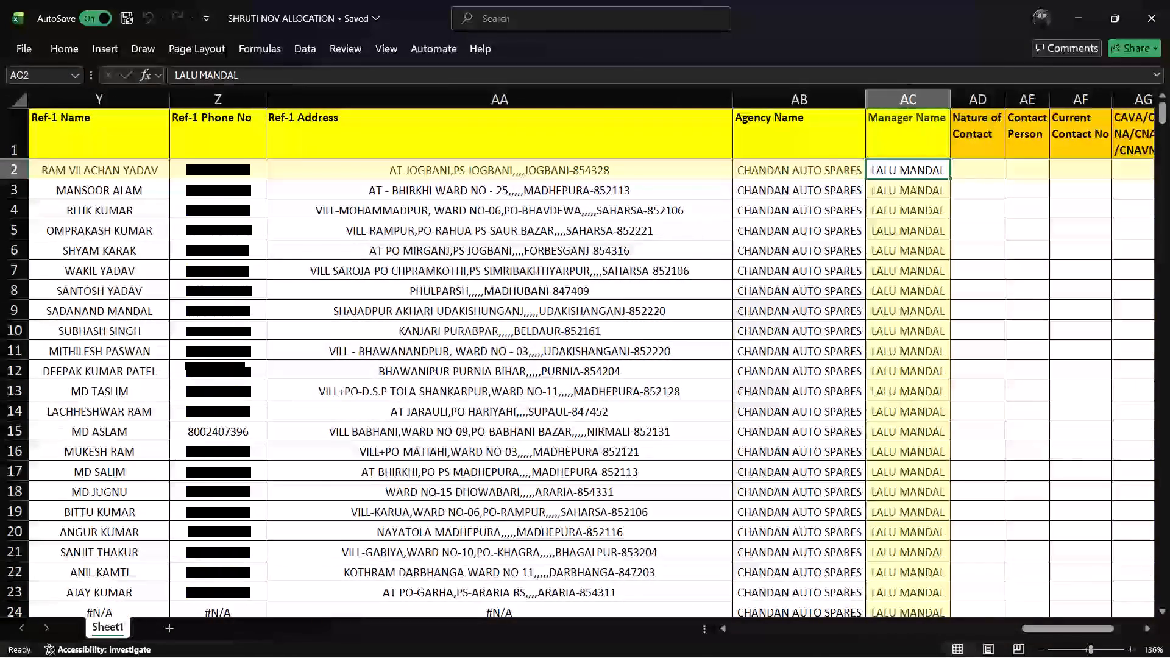
key(Right)
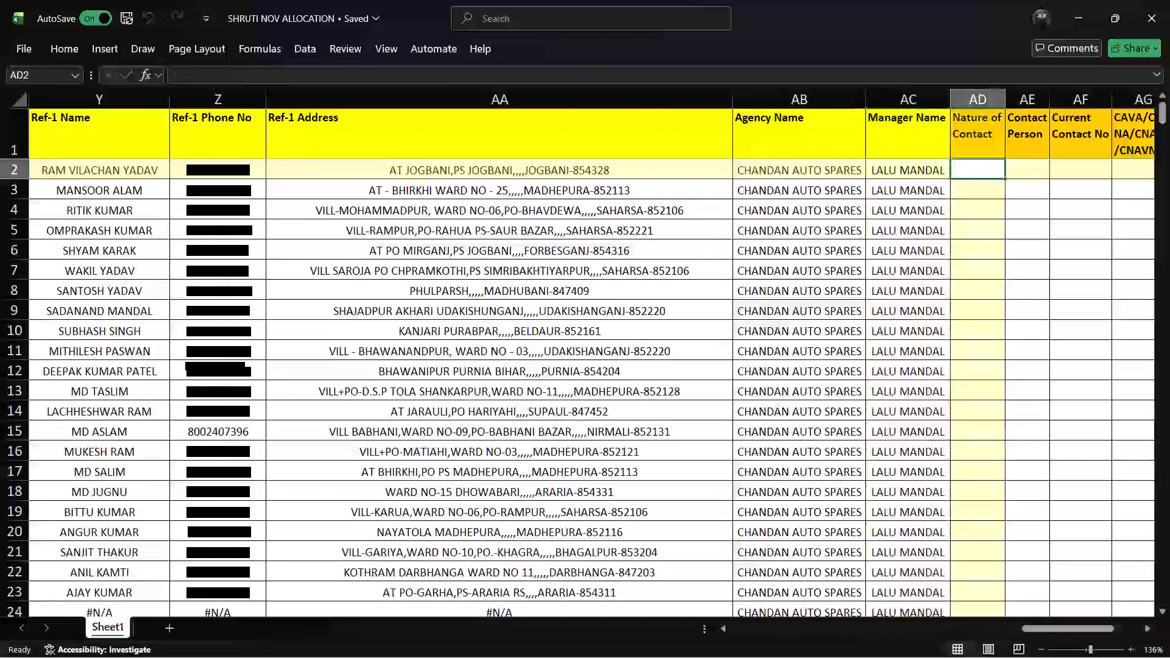
key(Right)
key(Right)
key(Right)
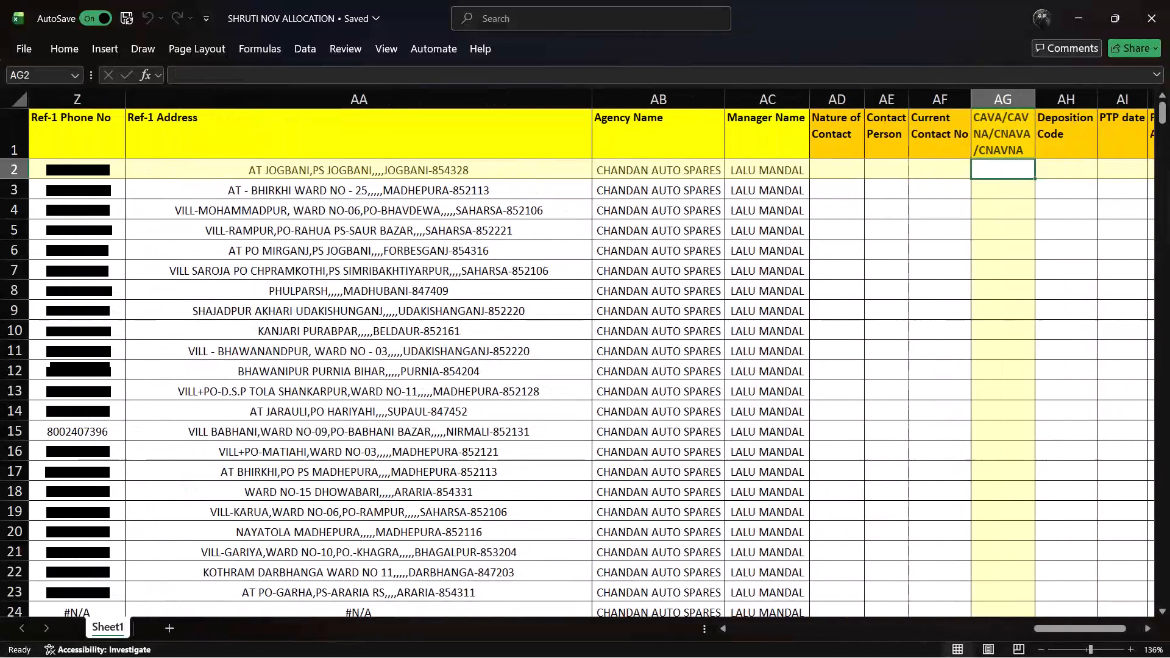
key(Right)
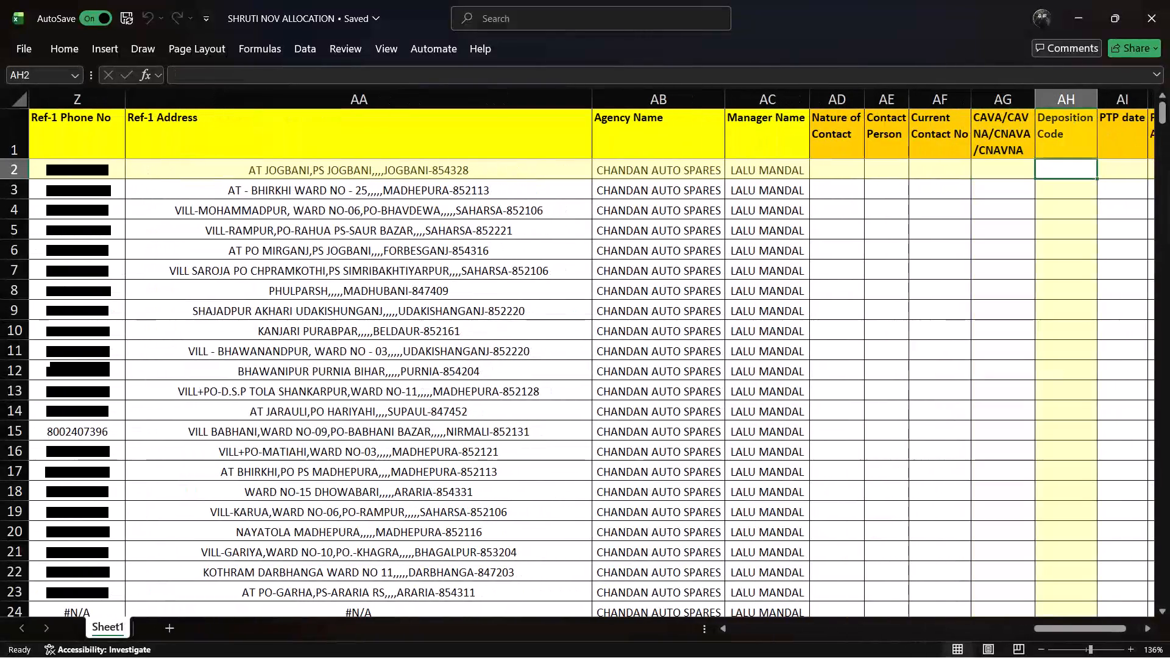
key(Right)
key(Right)
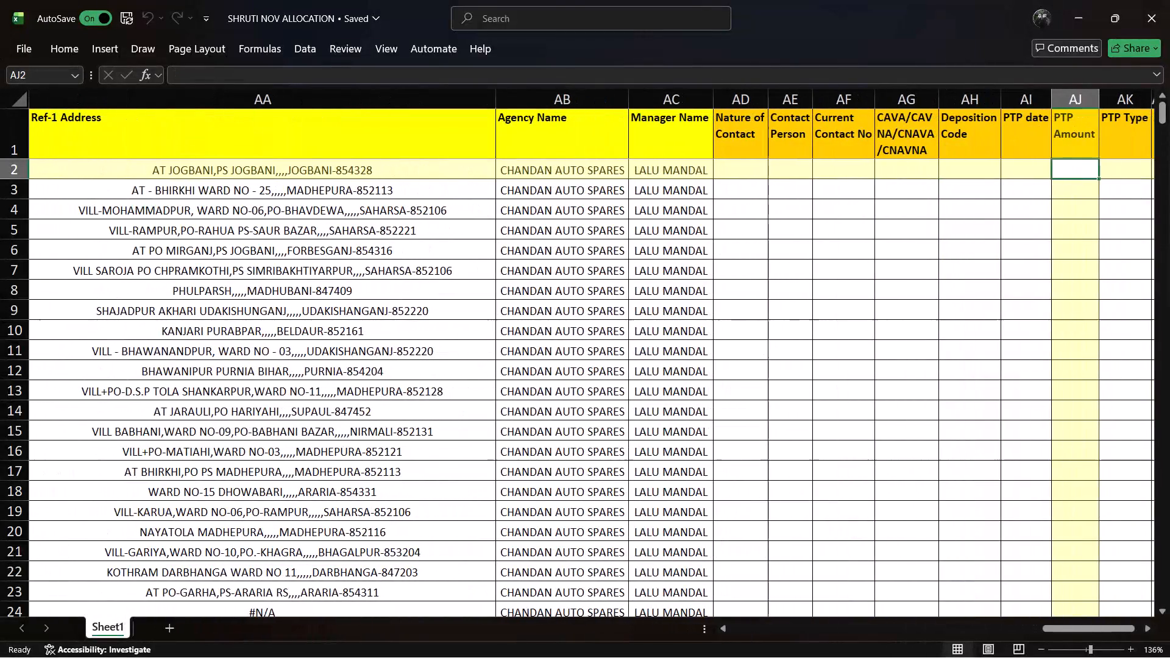
key(Right)
key(Right)
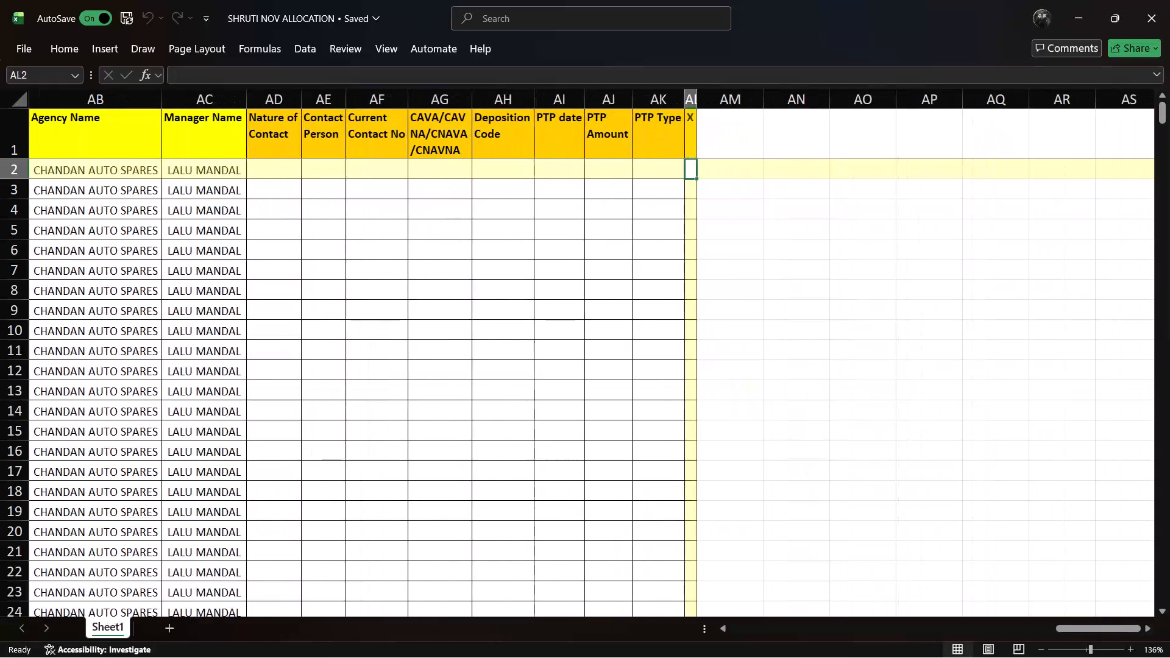
Widen the PTP Type column to more than twice its width so it can hold a call remark.
click(640, 171)
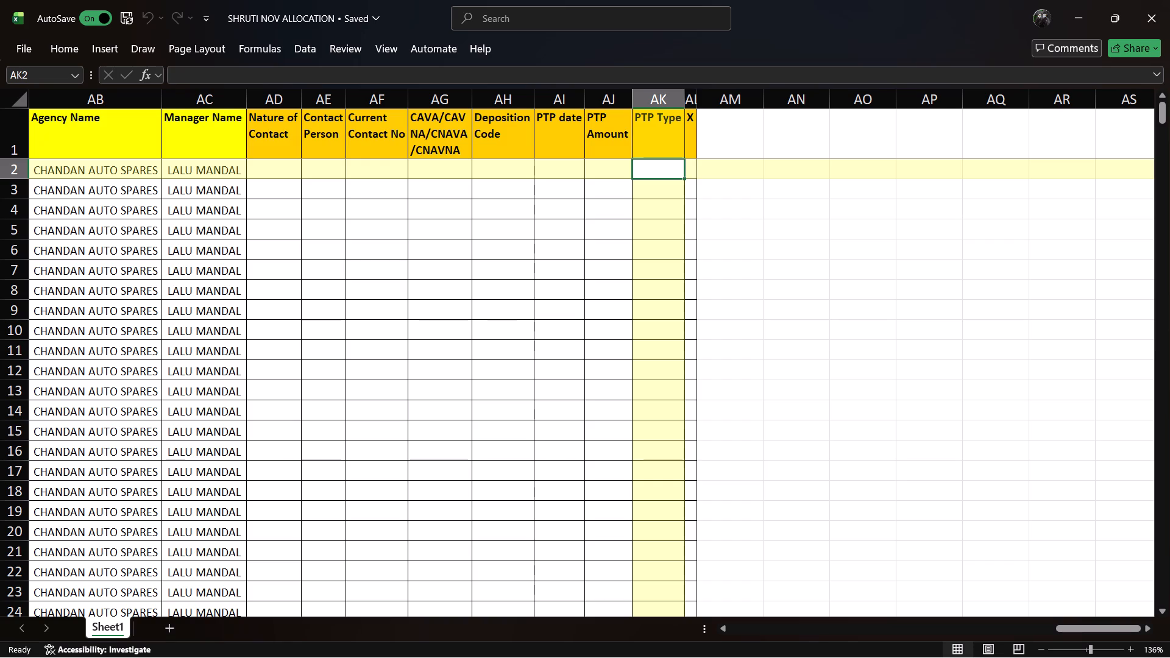
click(667, 172)
drag(686, 101, 736, 85)
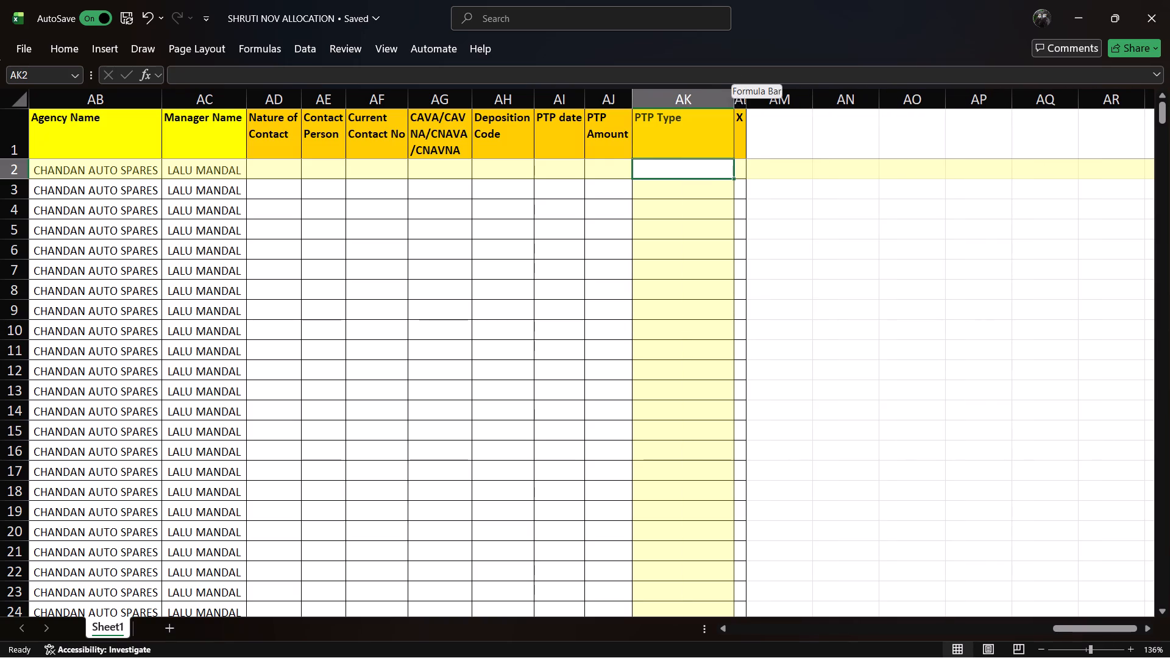
drag(735, 99, 728, 98)
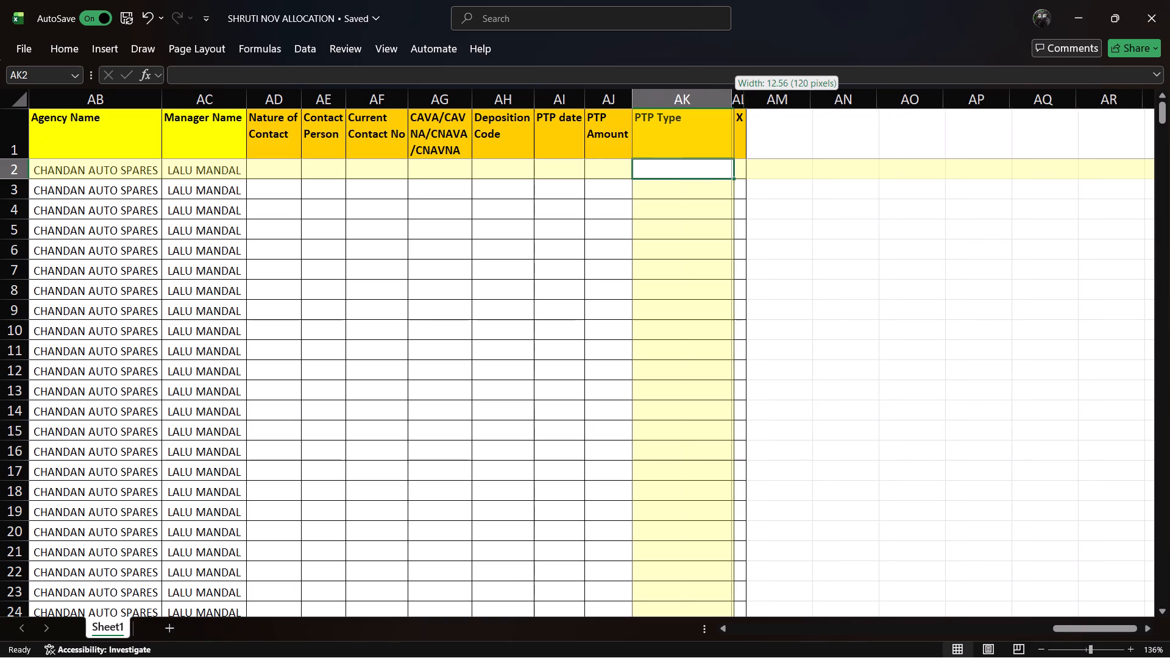
drag(728, 98, 792, 79)
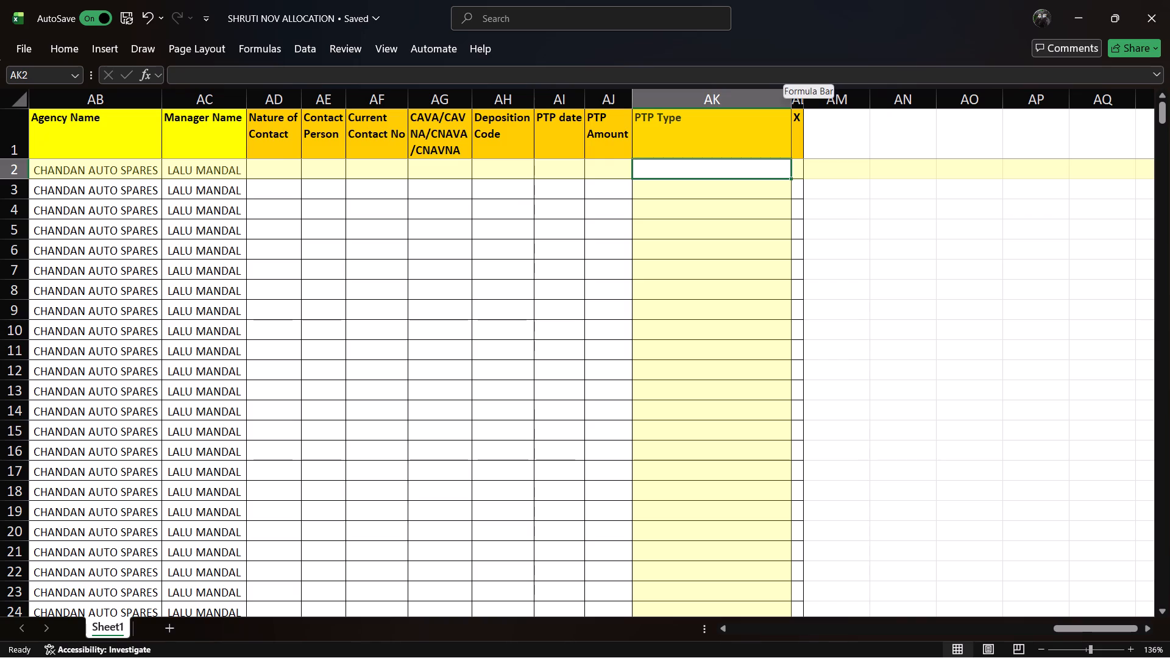
click(875, 185)
click(728, 162)
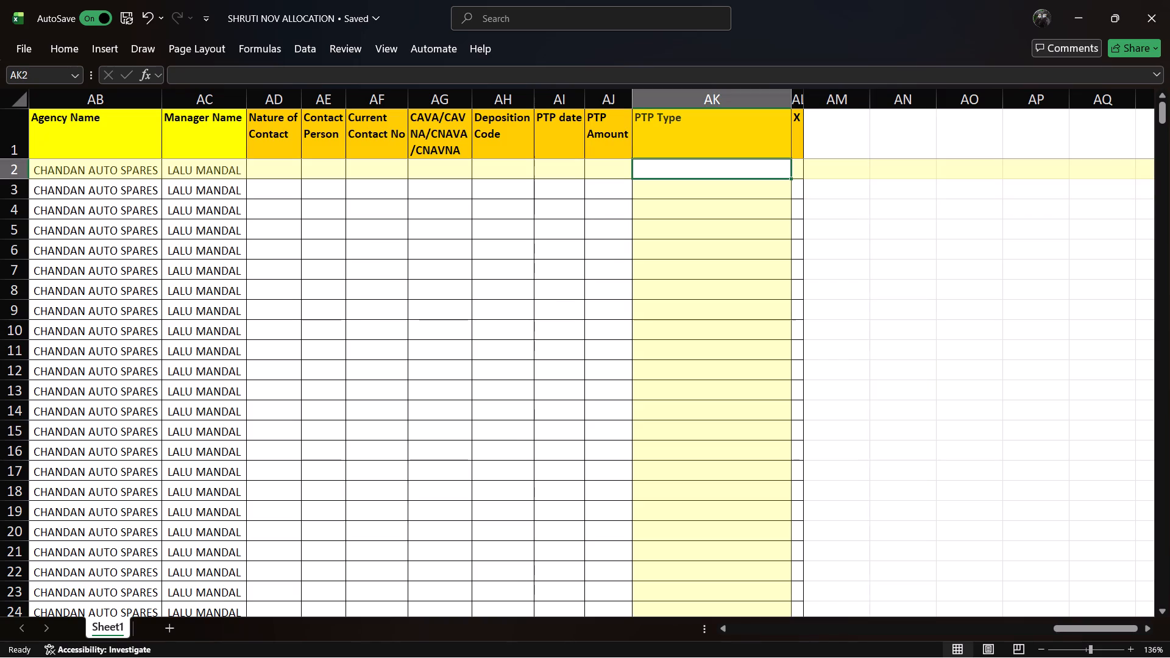
Enter the remark "call no connected" in the PTP Type cell of row 2.
key(Tab)
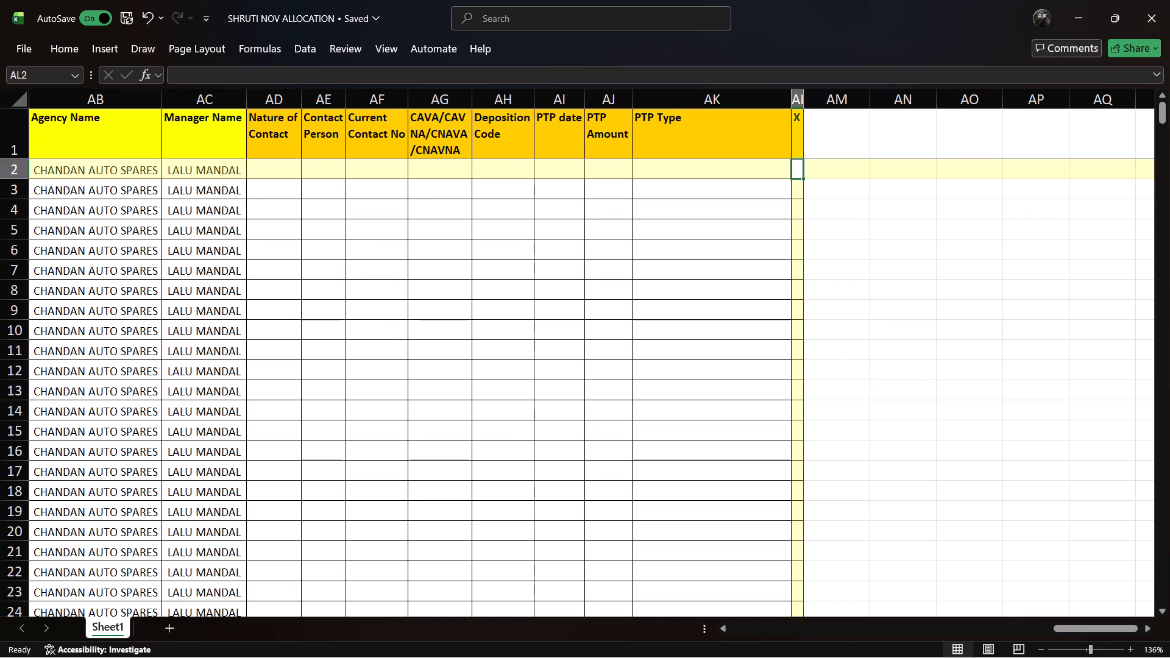
key(c)
key(BackSpace)
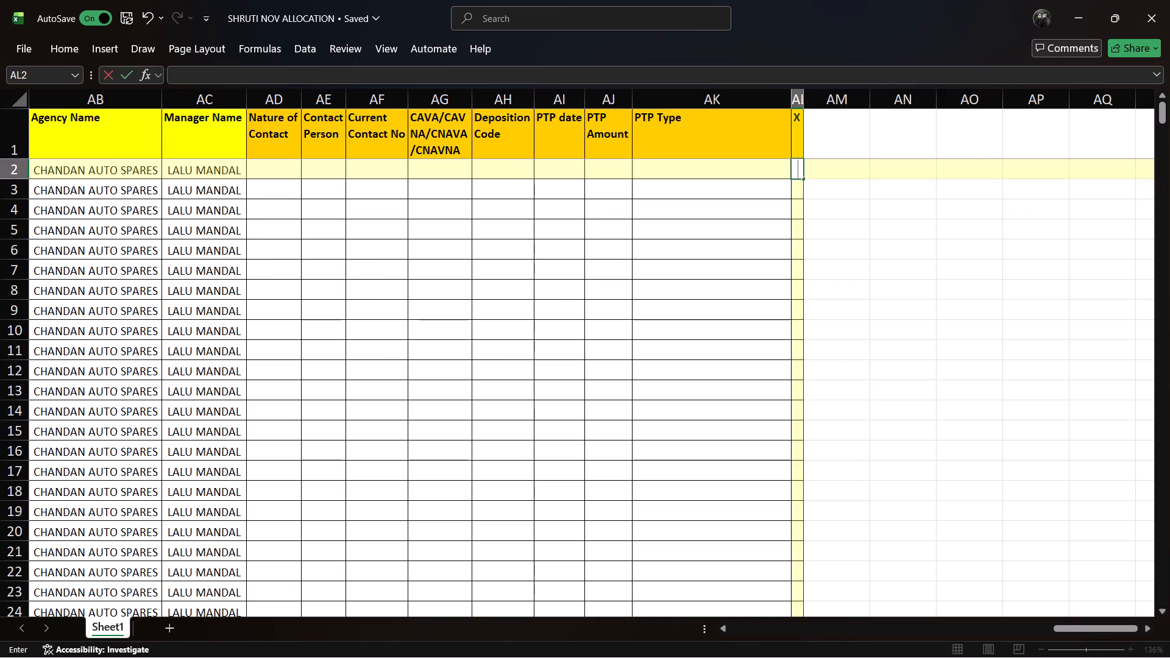
key(Left)
text(call)
key(space)
text(no)
key(space)
key(c)
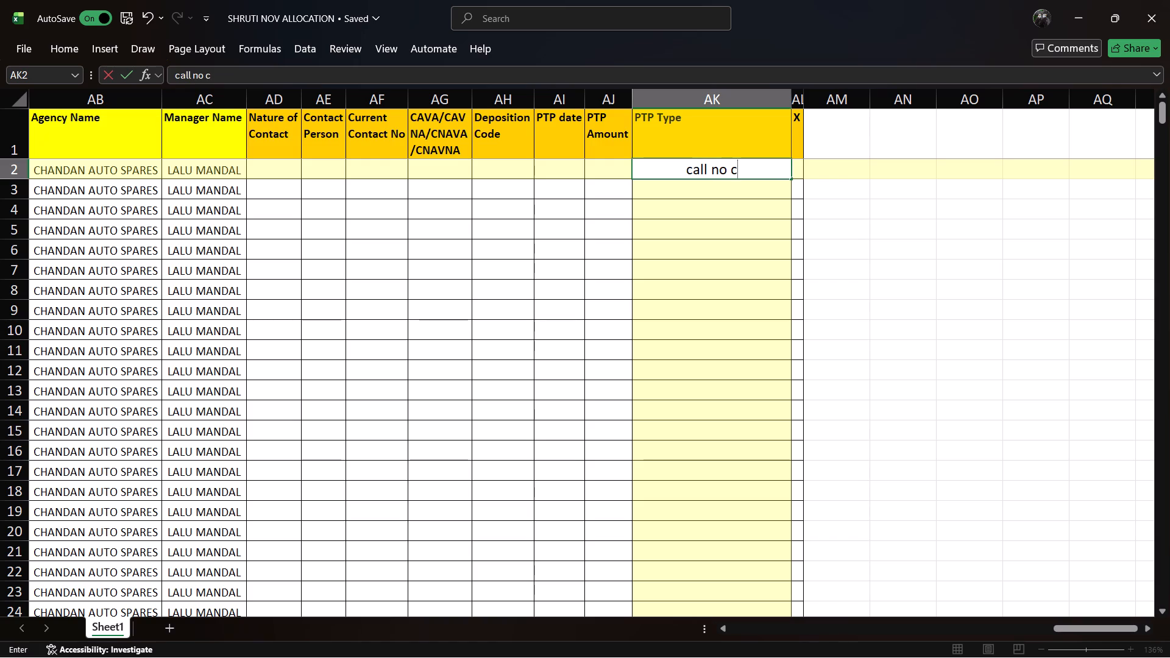
text(onn)
key(BackSpace)
text(ect)
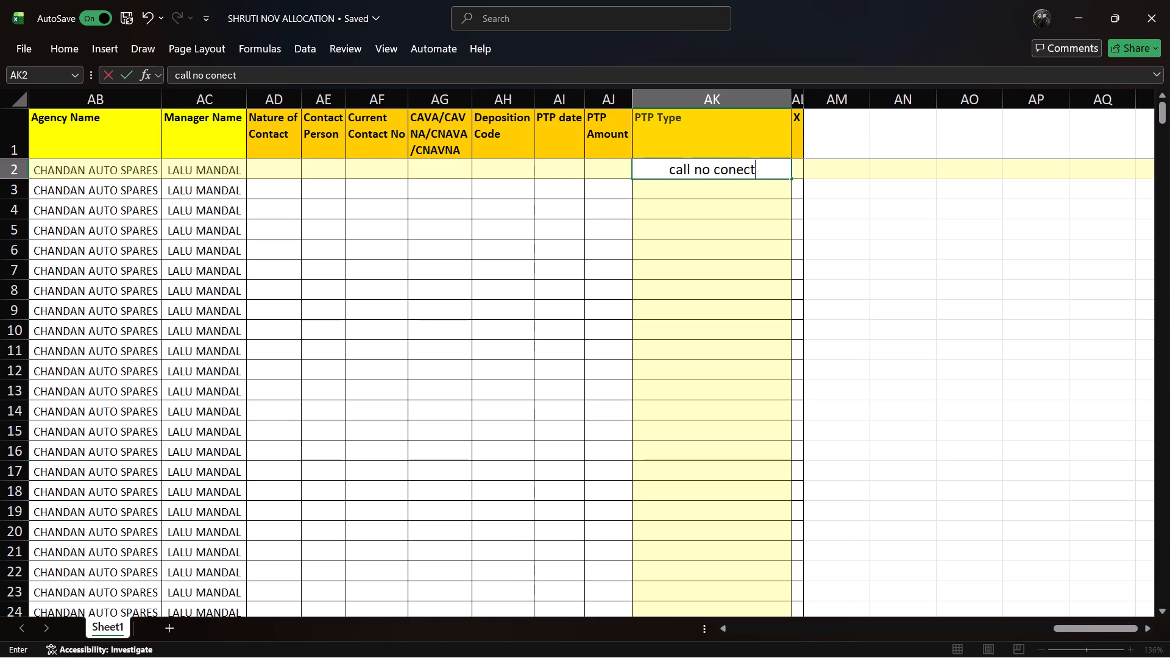
text(ed)
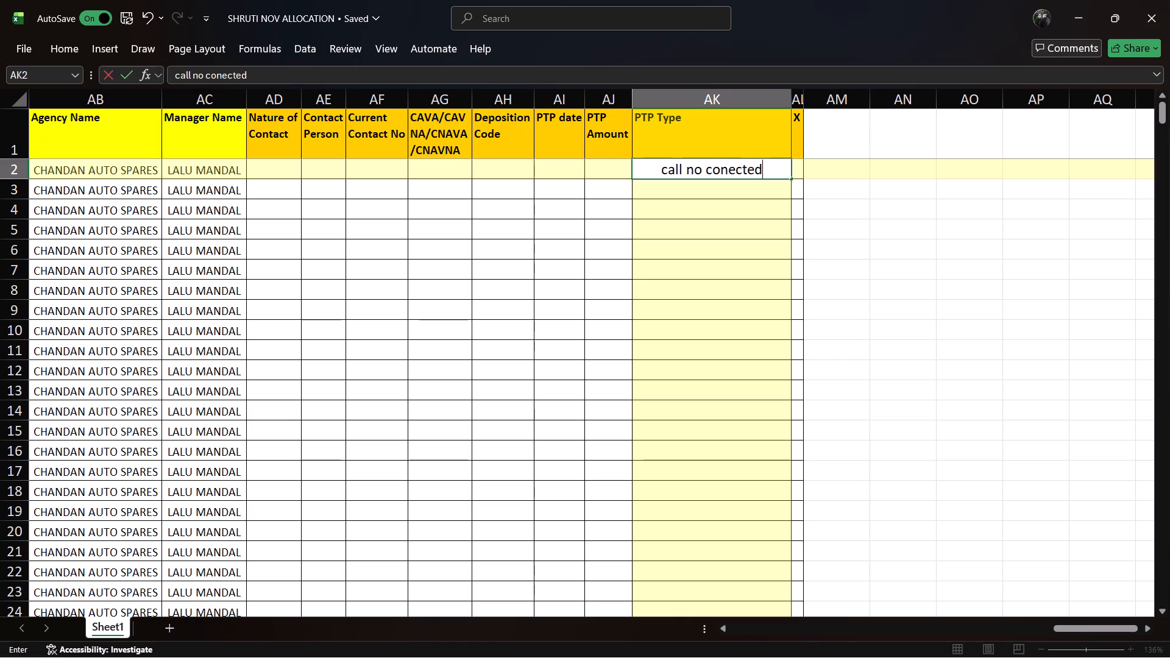
click(720, 194)
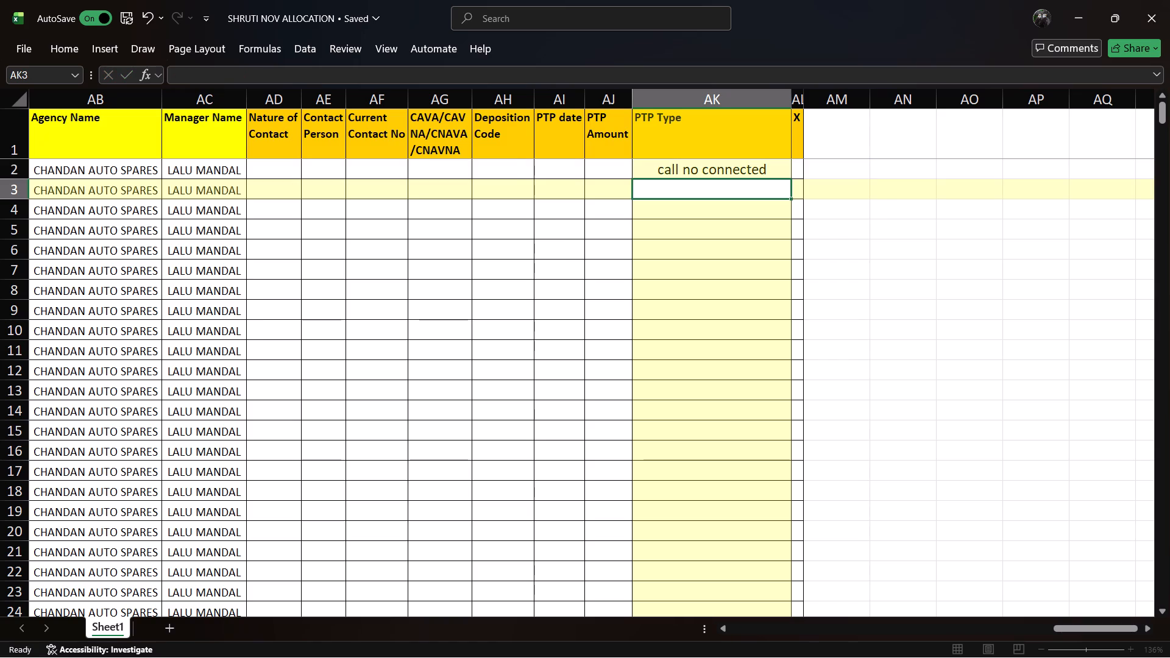
Correct the PTP Type remark in row 2 to read "call not connected".
double_click(697, 171)
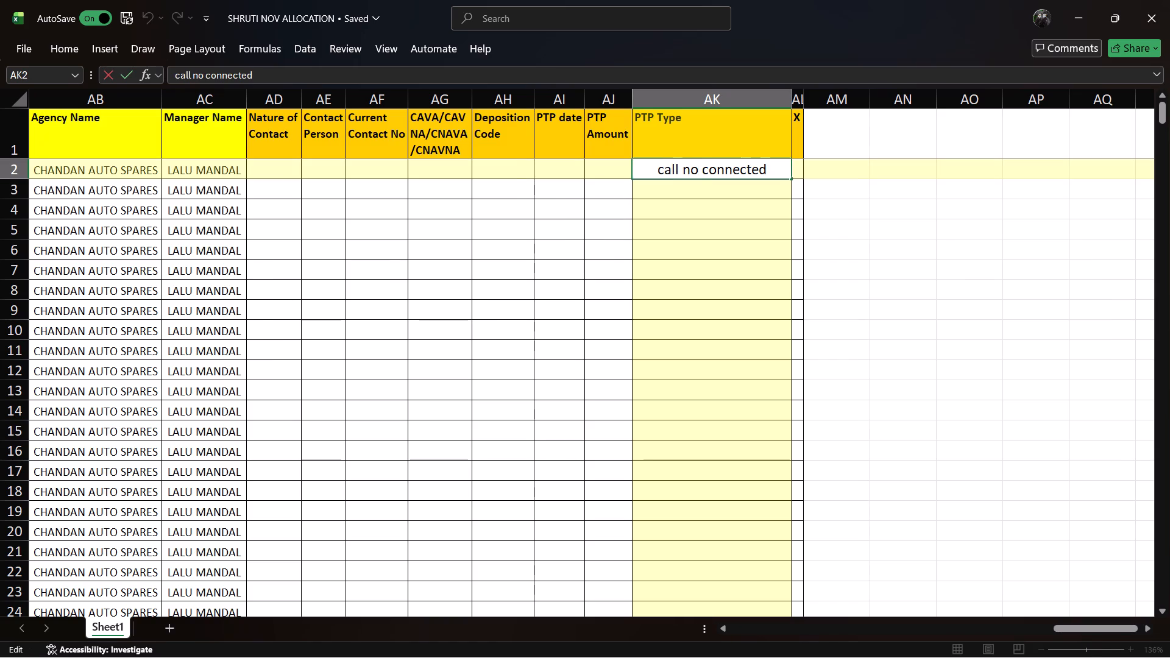
key(t)
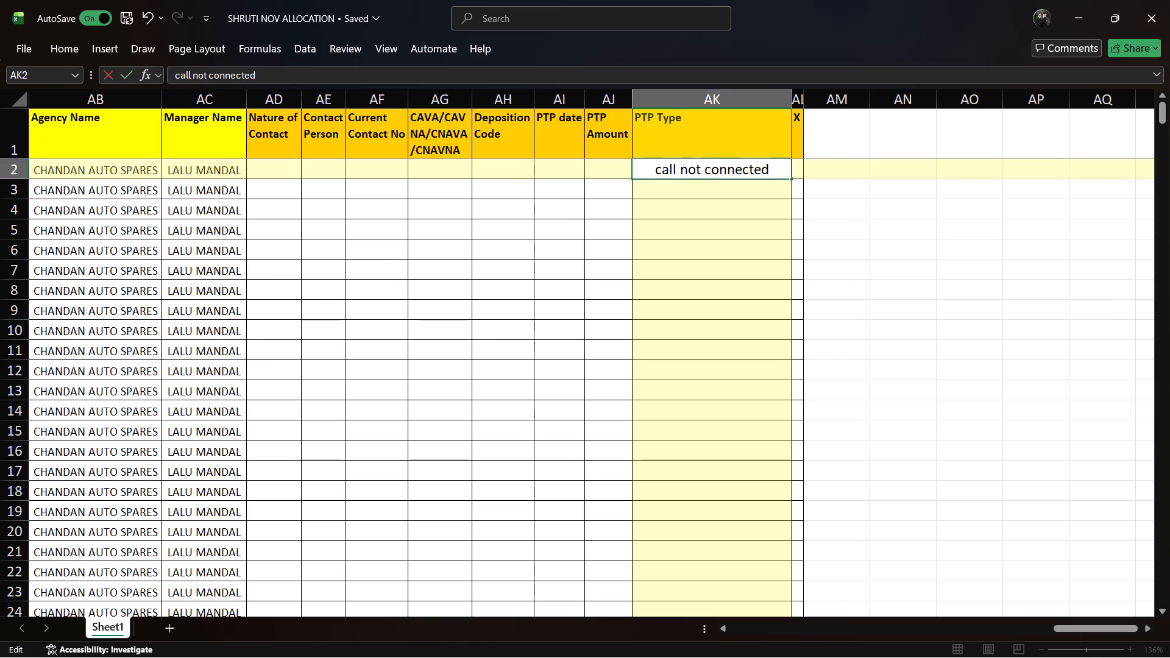
click(725, 188)
click(721, 167)
Return to the Loan Number cell of row 2 and save the workbook.
key(Left)
key(Left)
key(Left)
key(Left)
key(Left)
key(Left)
key(Left)
key(Left)
key(Left)
key(Left)
key(Left)
key(Left)
key(Left)
key(Left)
key(Left)
key(Left)
key(Left)
key(Left)
key(Left)
key(Left)
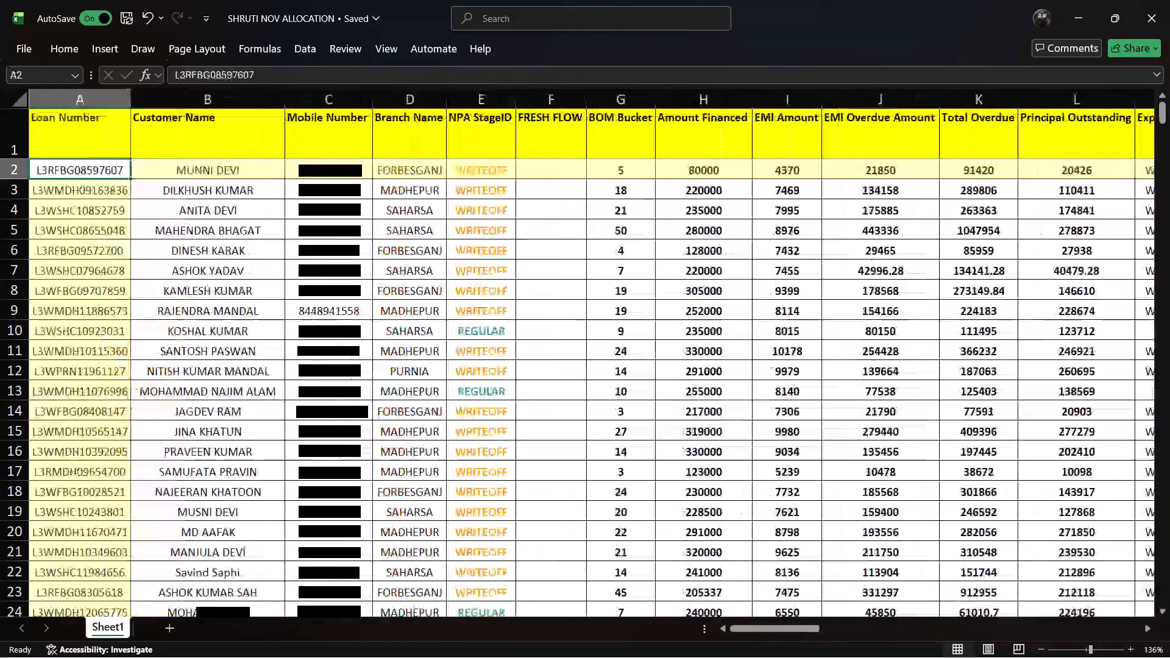
key(ctrl+s)
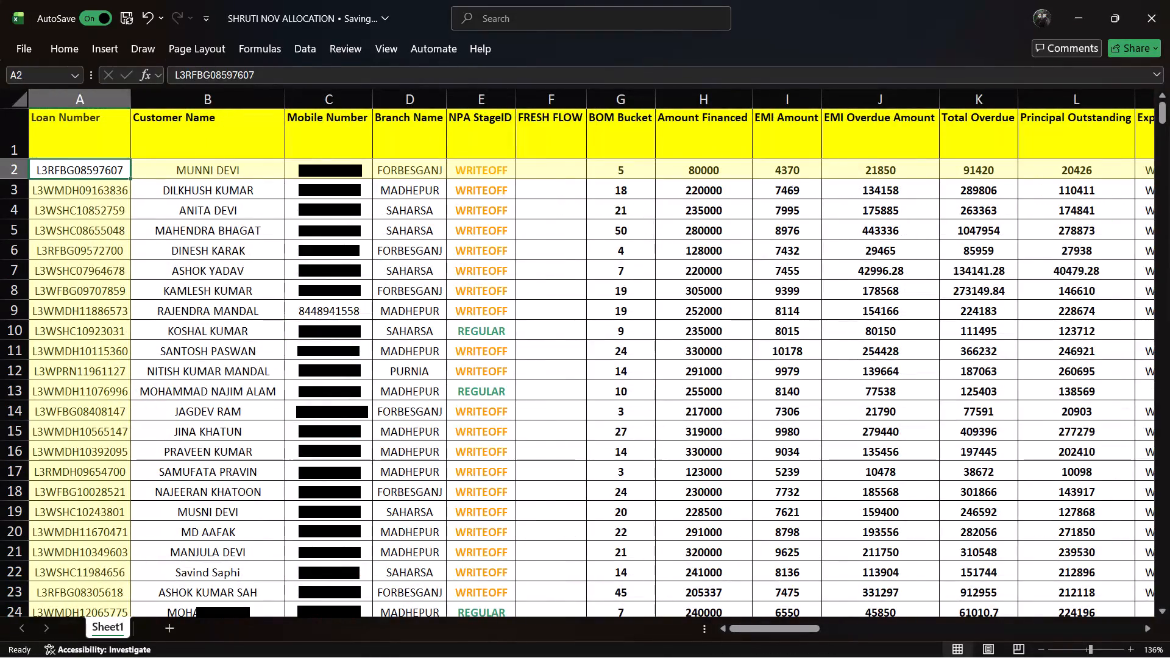
Go to the next customer's record in row 3 and select its Mobile Number cell.
key(Down)
key(Down)
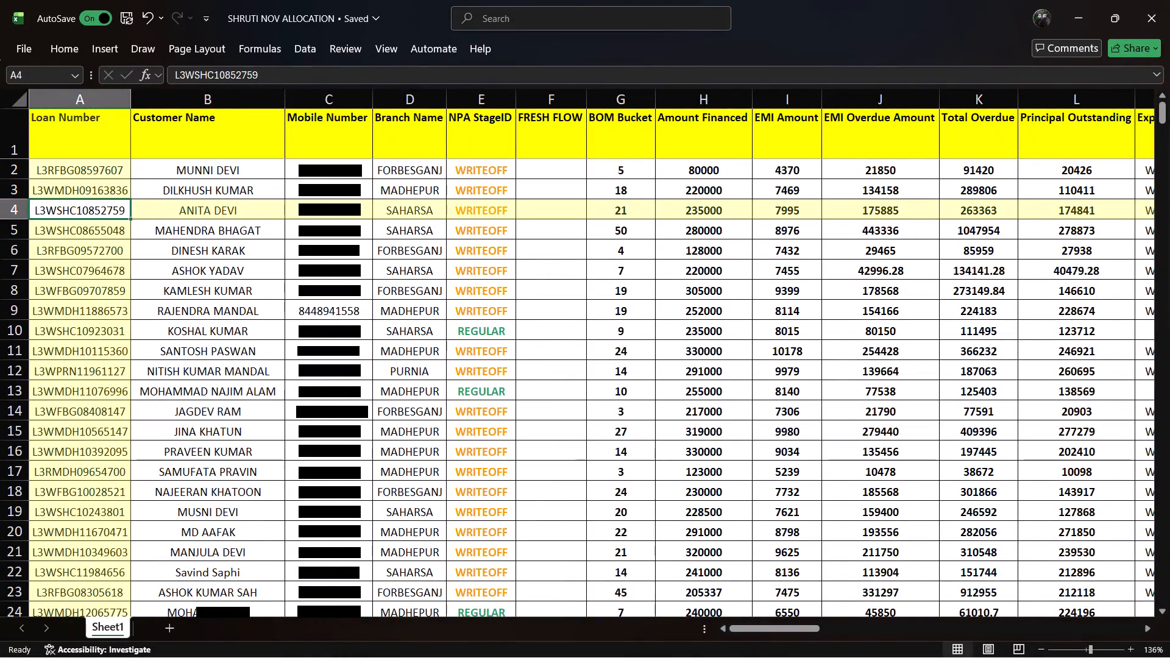
key(Up)
key(Right)
key(Right)
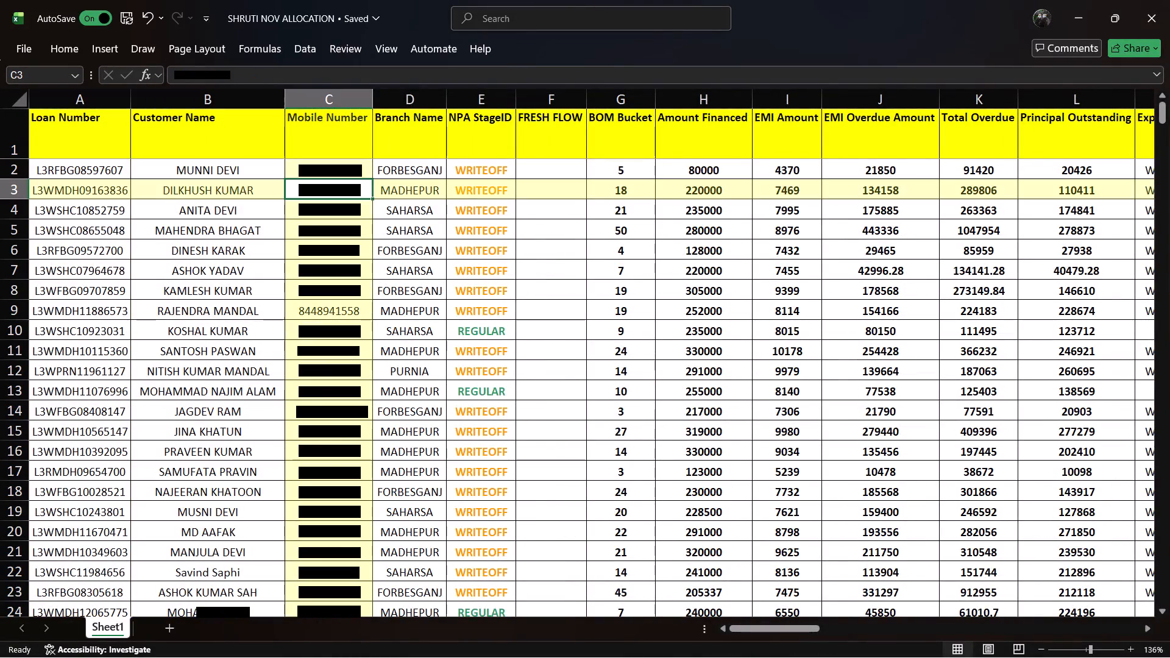
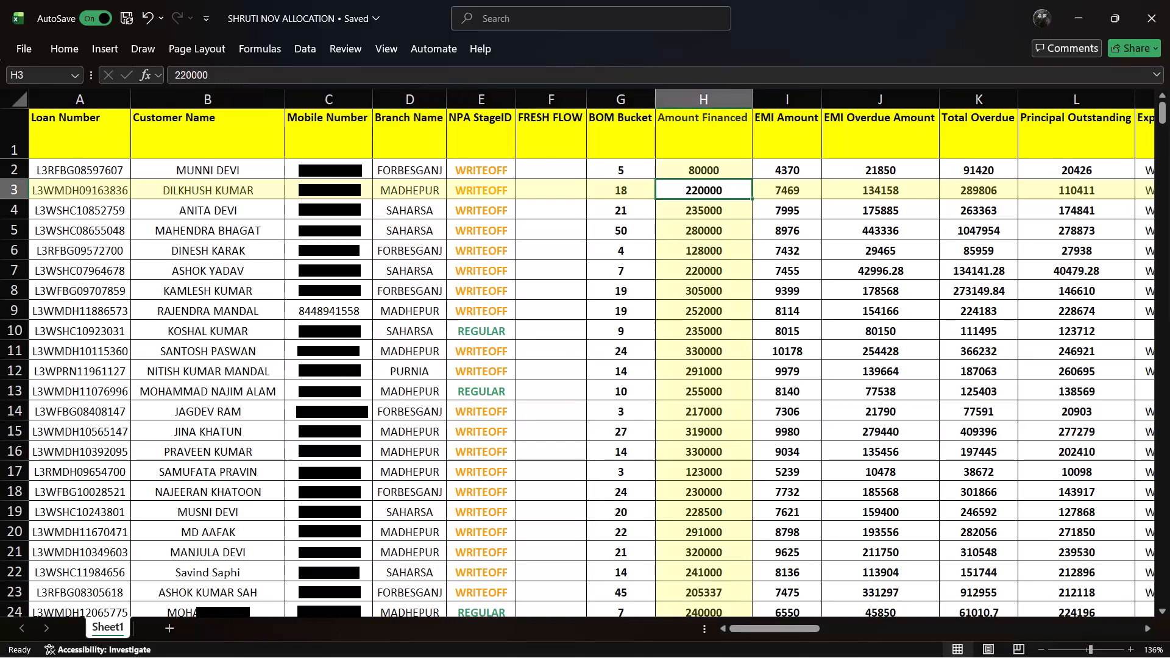
Review row 3's loan details, covering the overdue amounts, residence address, registration number and asset description.
key(Right)
key(Right)
key(Right)
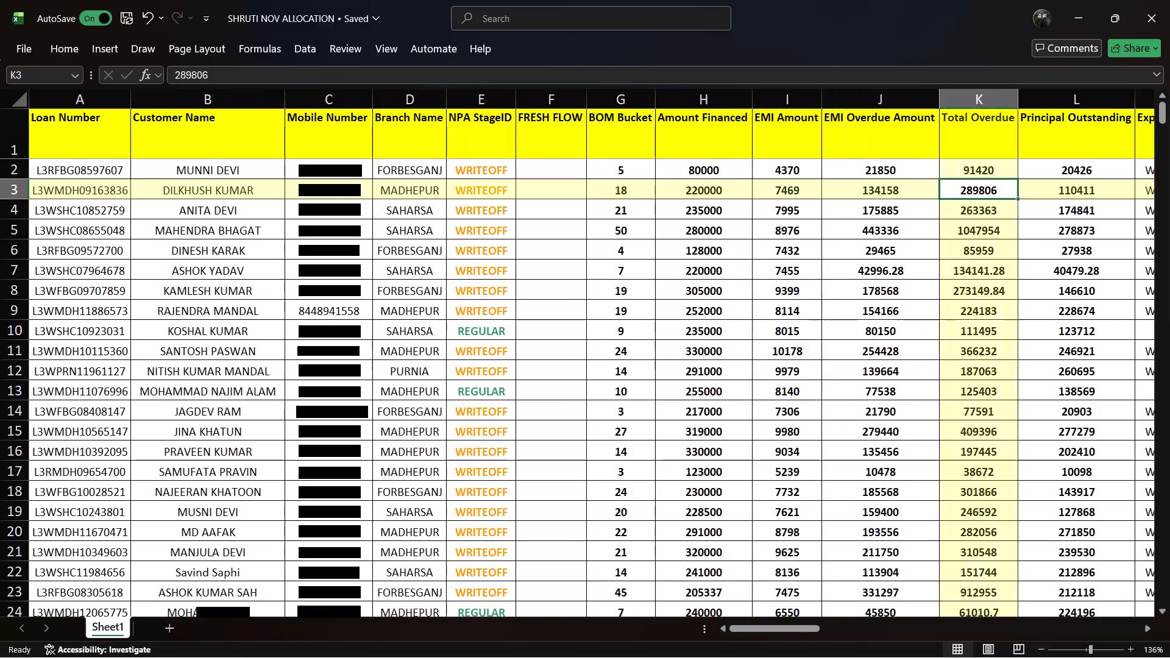
key(Right)
key(Right)
key(Right)
key(Right)
key(Right)
key(Right)
key(Right)
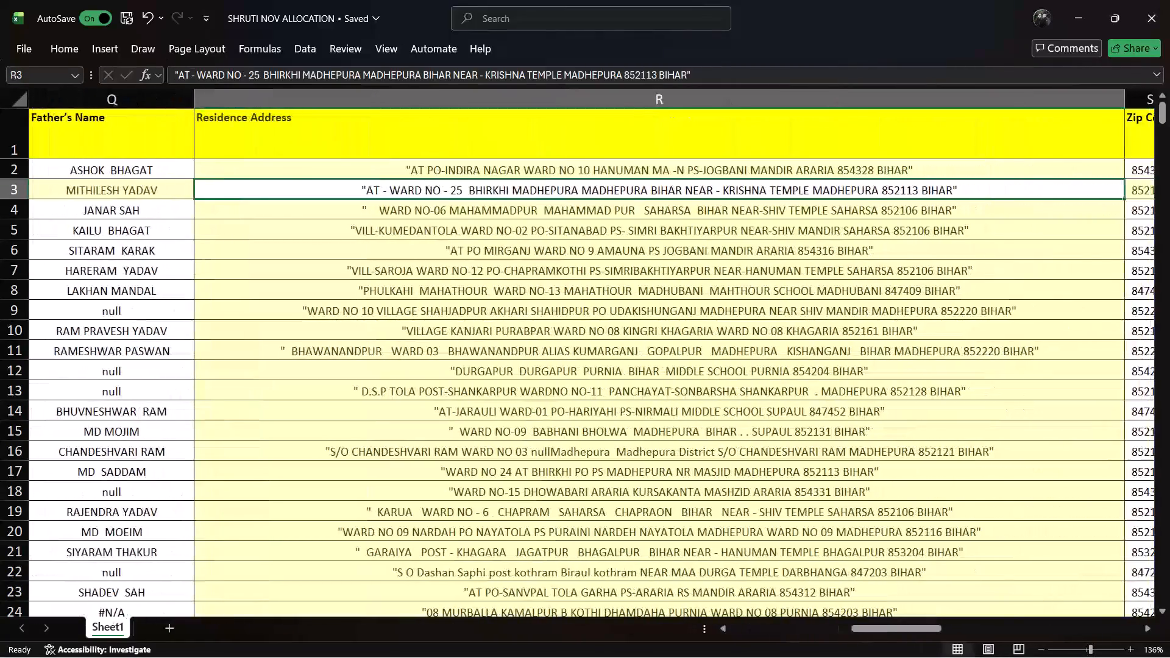
key(Right)
key(Right)
key(Right)
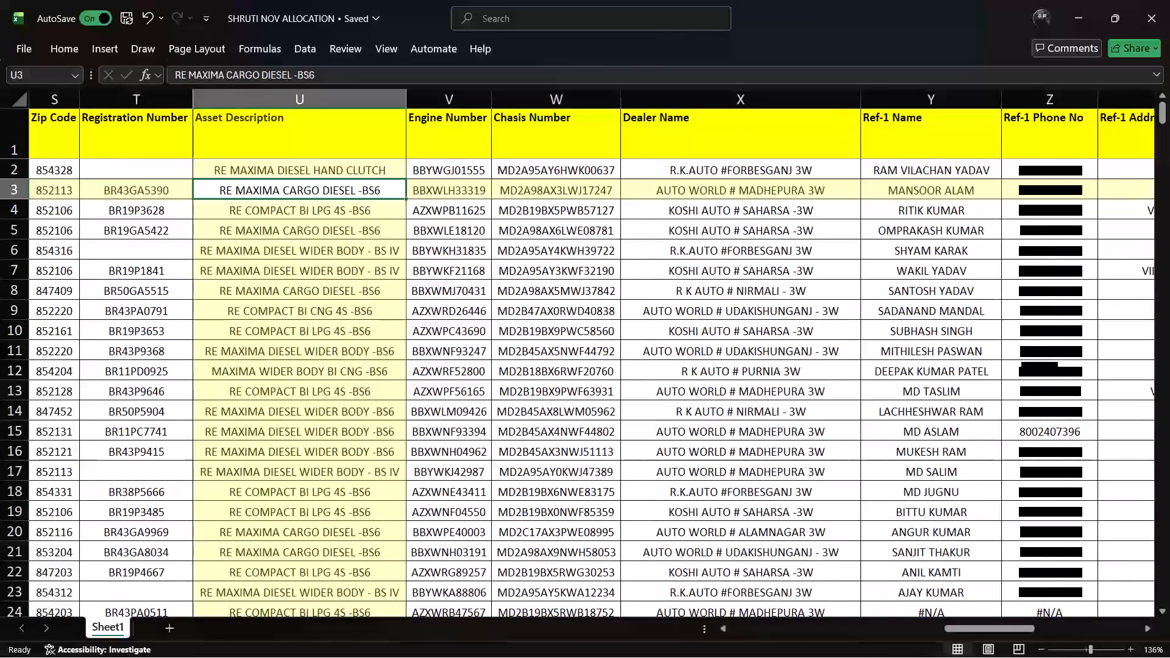
Check row 3's dealer and first reference details, including the reference's name, address and phone number.
key(Right)
key(Right)
key(Right)
key(Right)
key(Right)
key(Right)
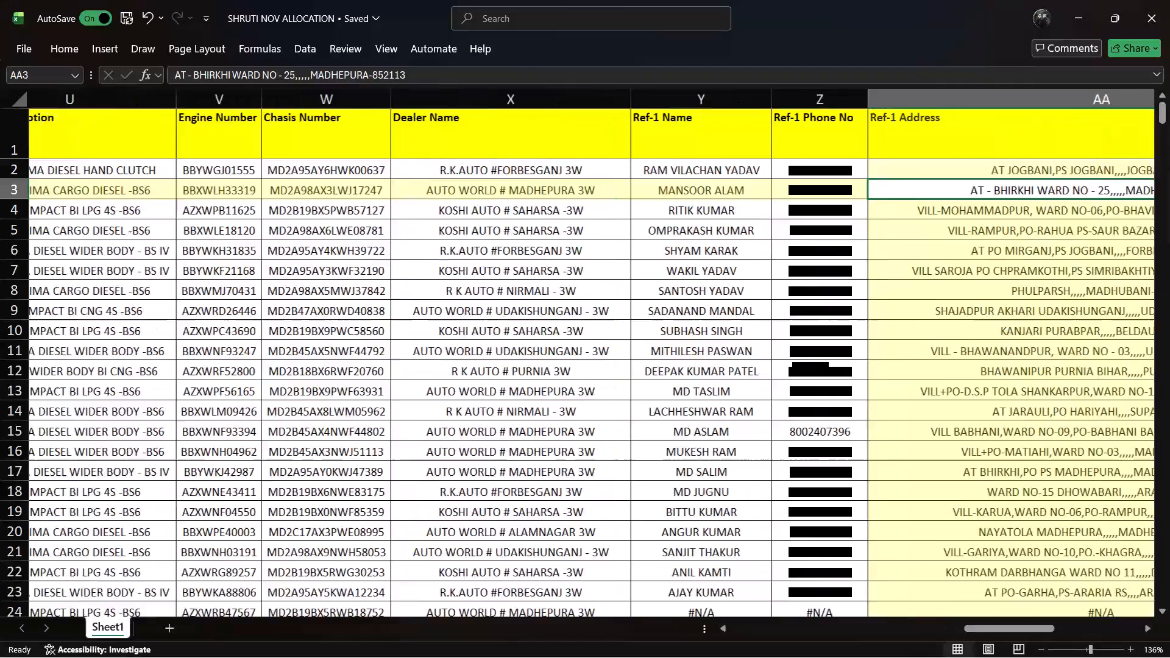
key(Right)
key(Left)
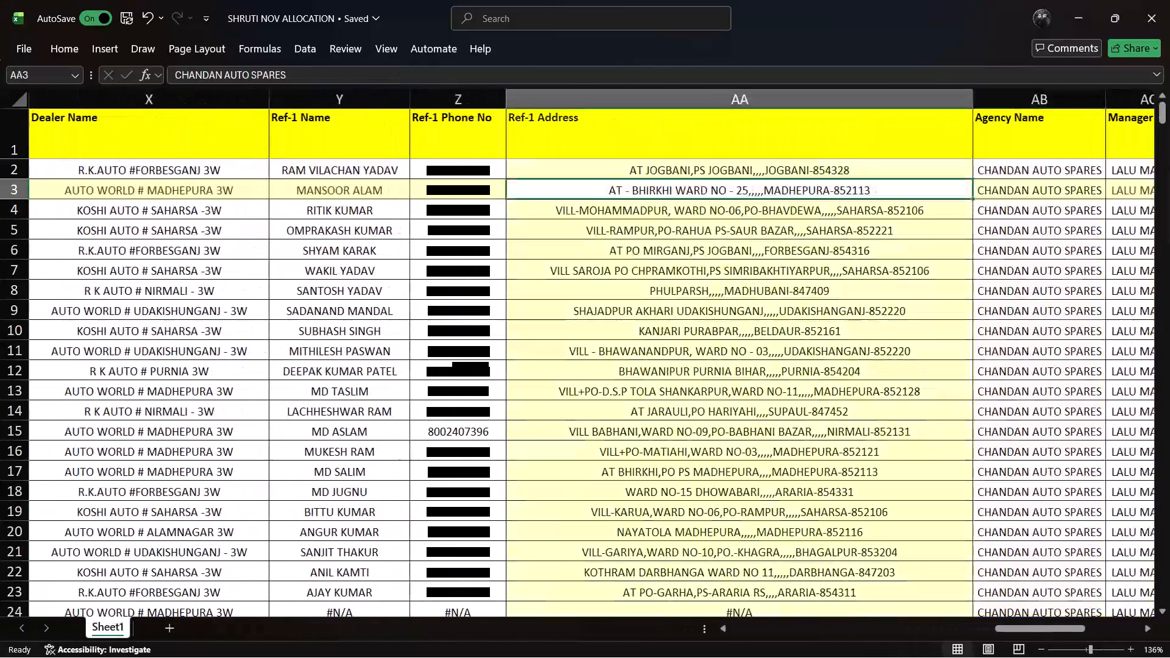
key(Left)
key(Left)
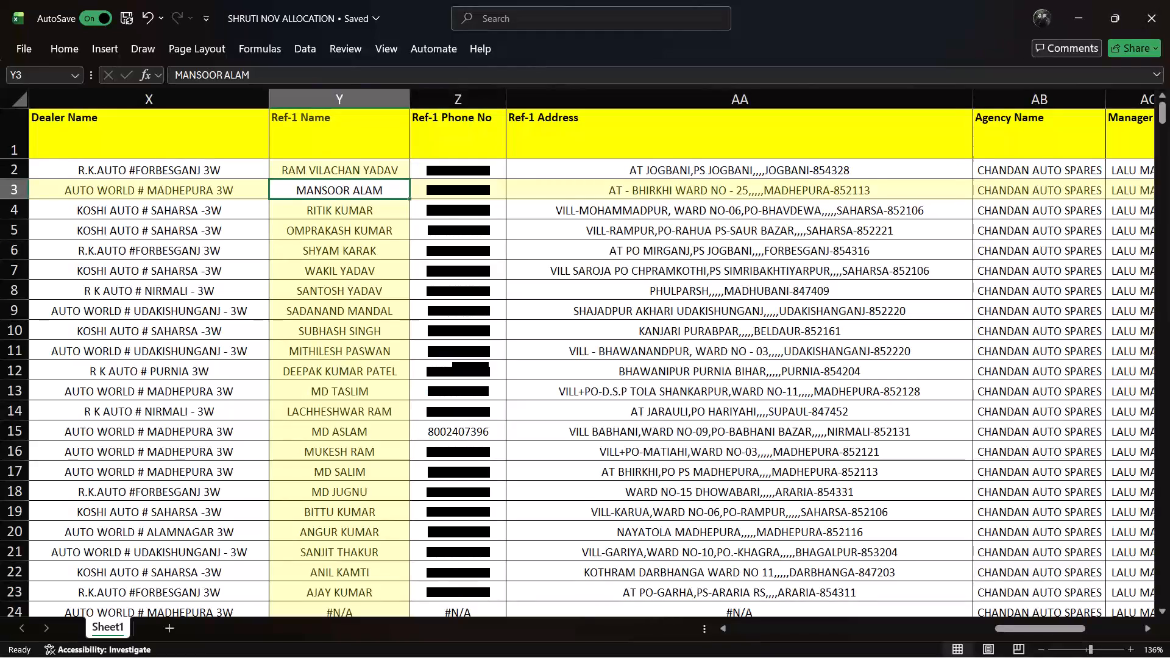
key(Right)
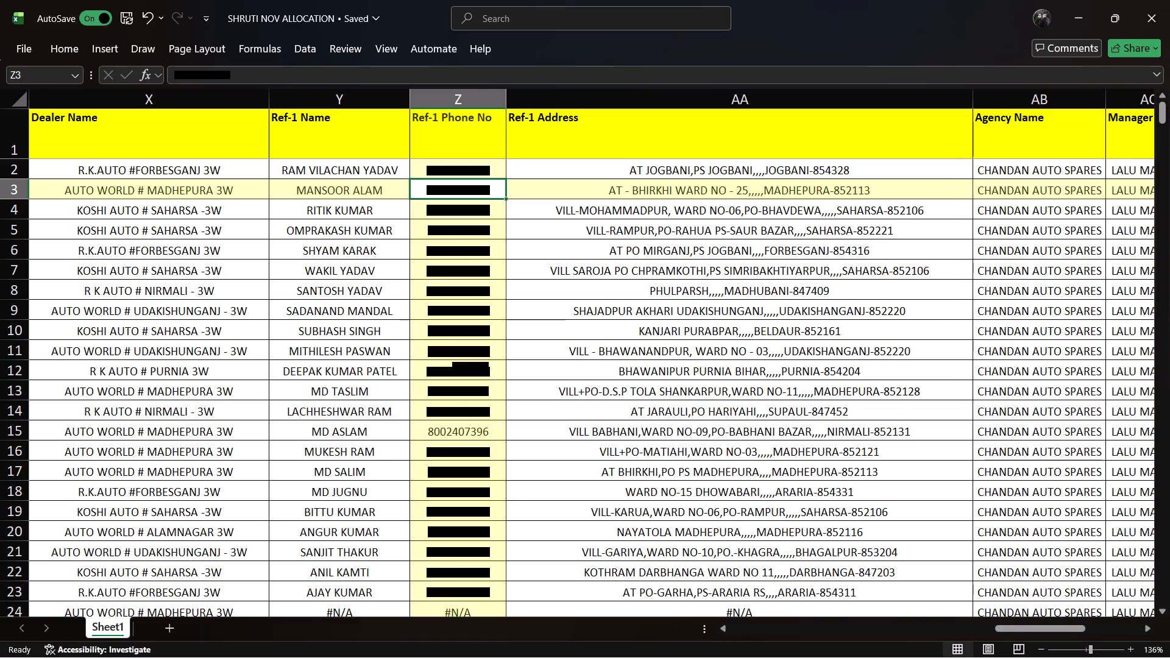
Go to the PTP Type cell of row 3.
key(Right)
key(Right)
key(Right)
key(Right)
key(Right)
key(Right)
key(Right)
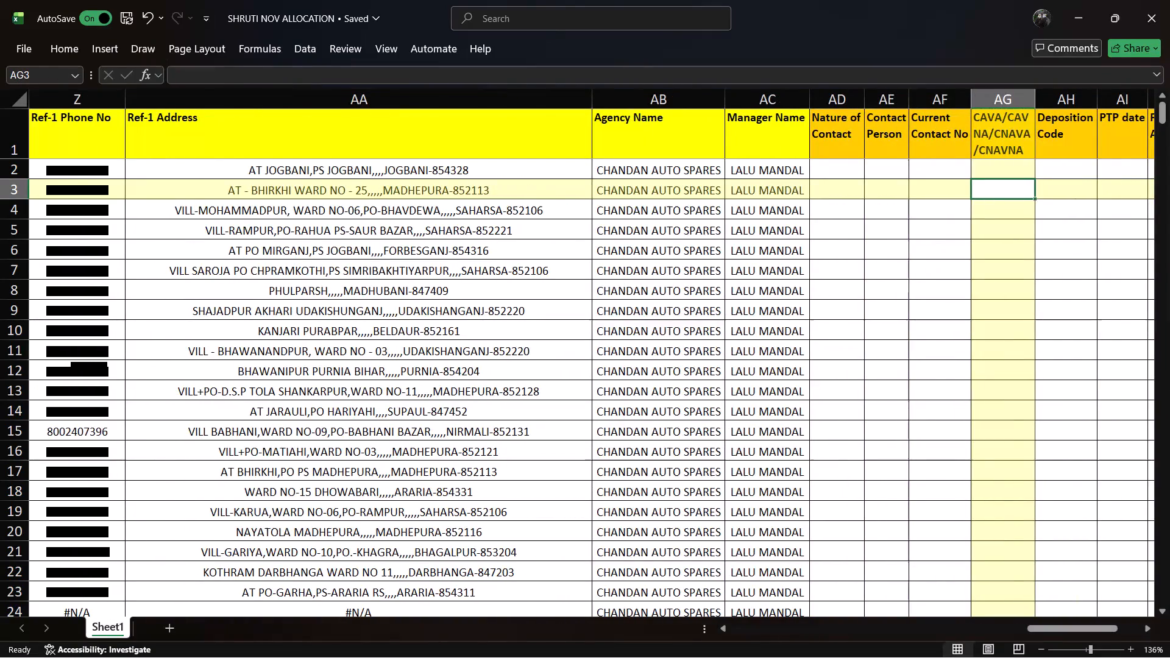
key(Right)
key(Right)
key(Right)
key(Right)
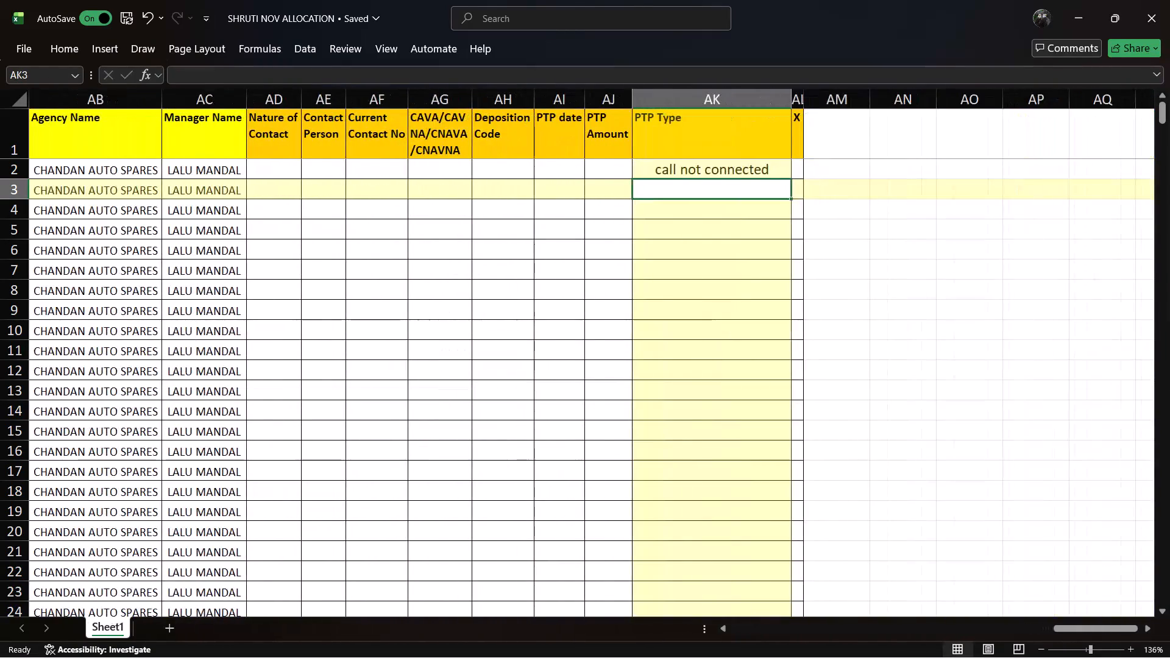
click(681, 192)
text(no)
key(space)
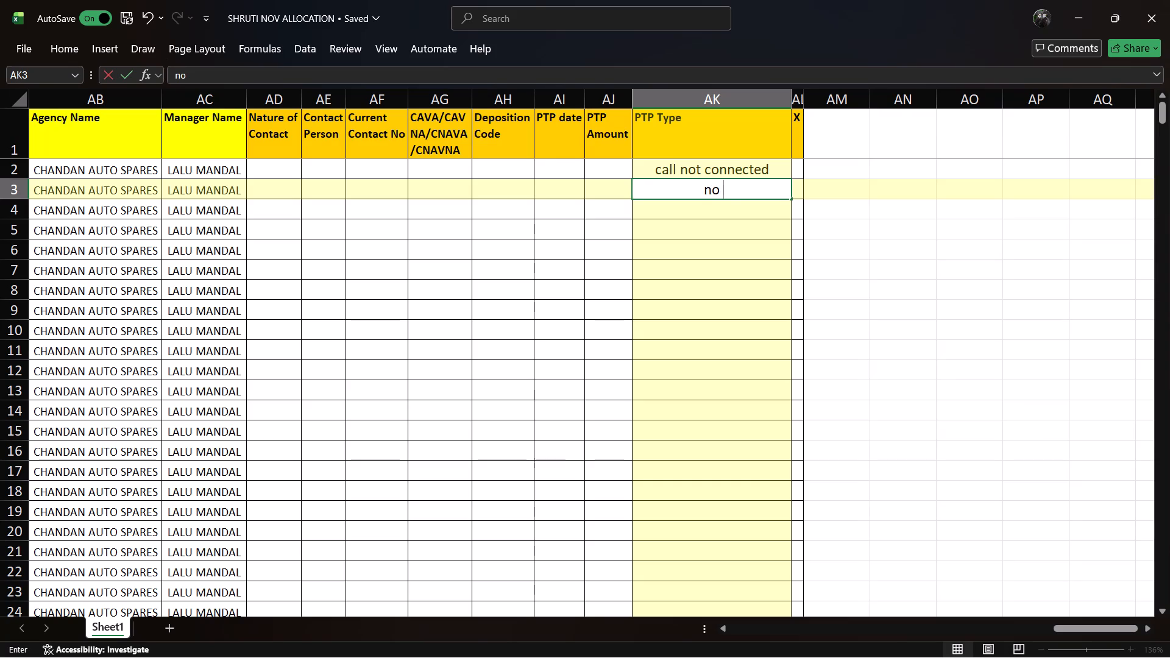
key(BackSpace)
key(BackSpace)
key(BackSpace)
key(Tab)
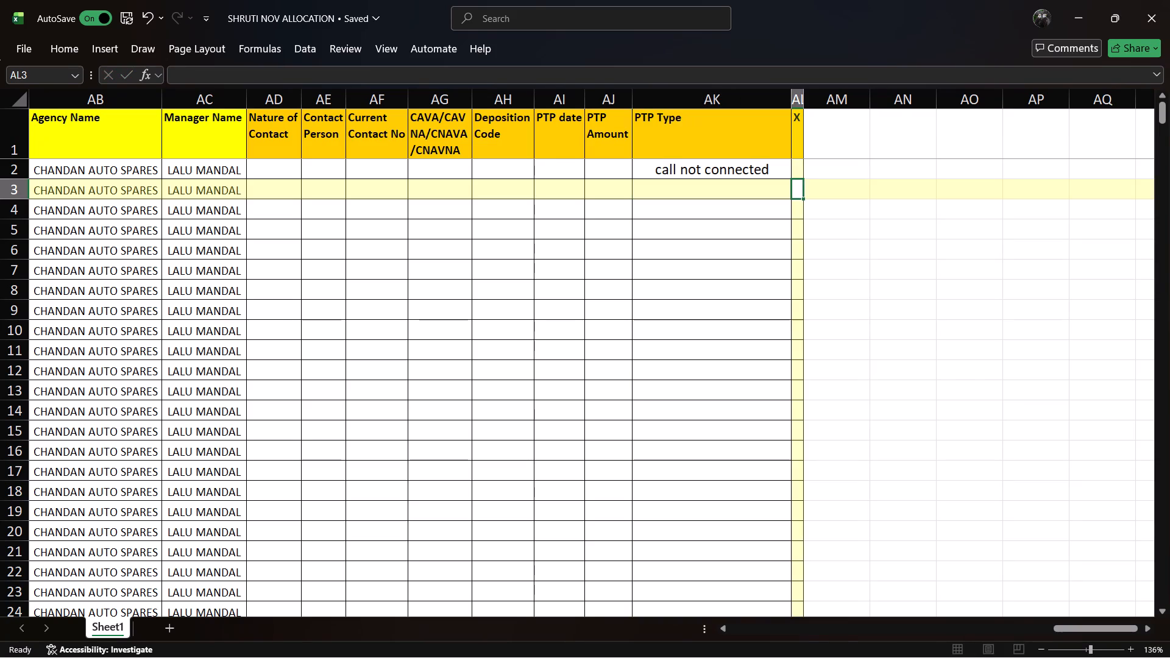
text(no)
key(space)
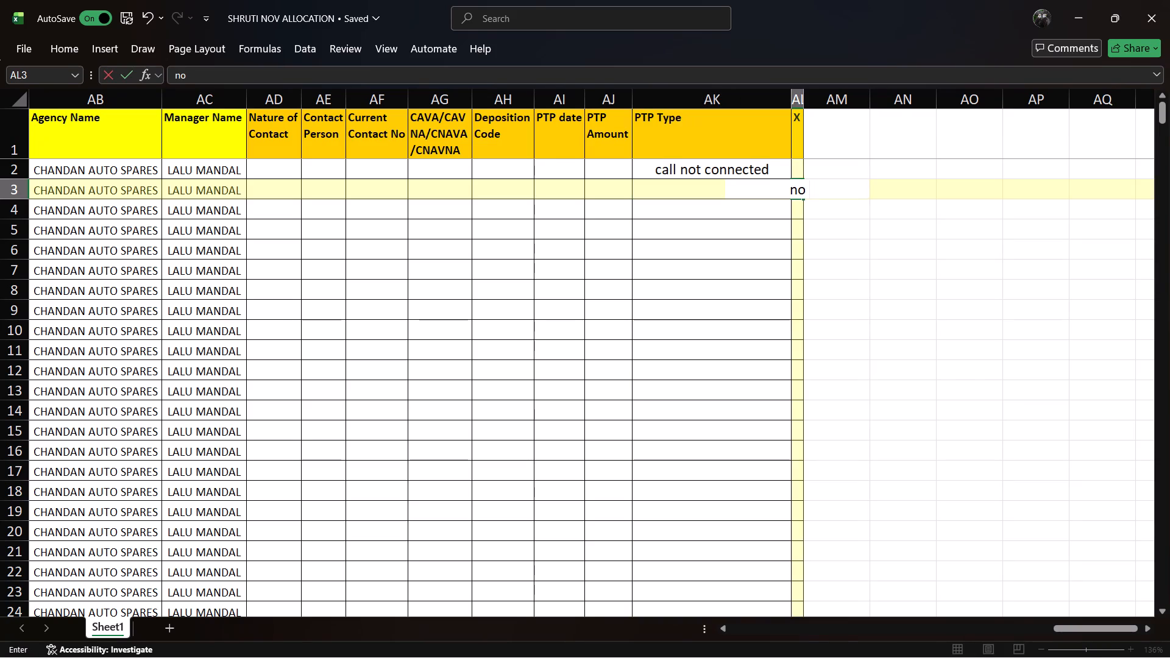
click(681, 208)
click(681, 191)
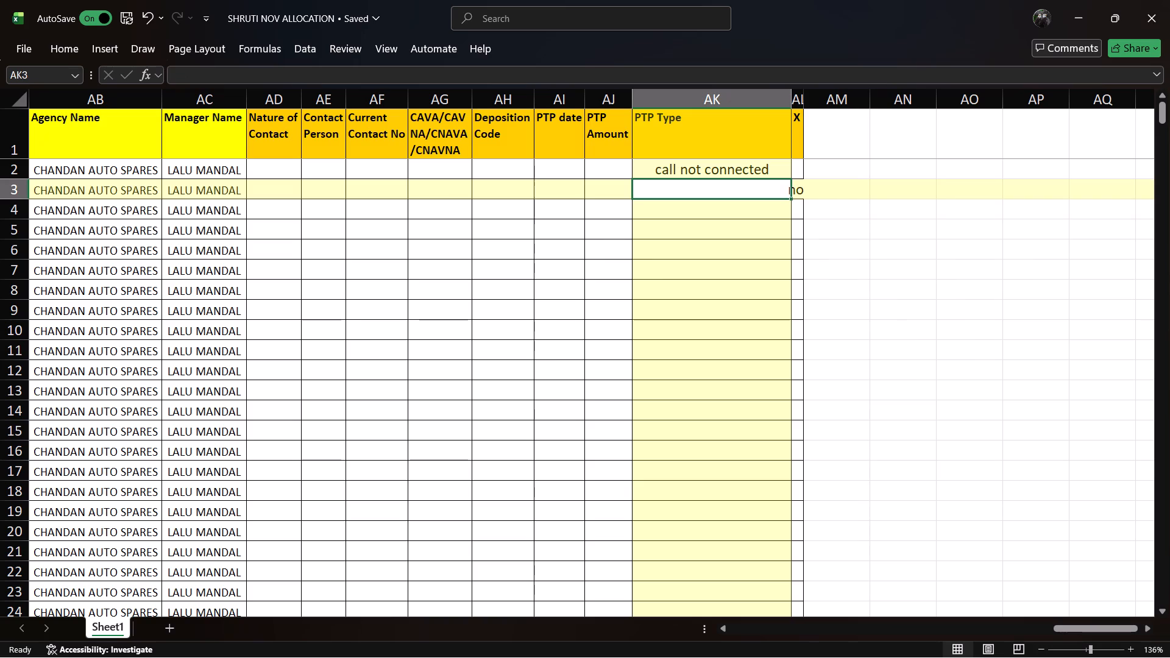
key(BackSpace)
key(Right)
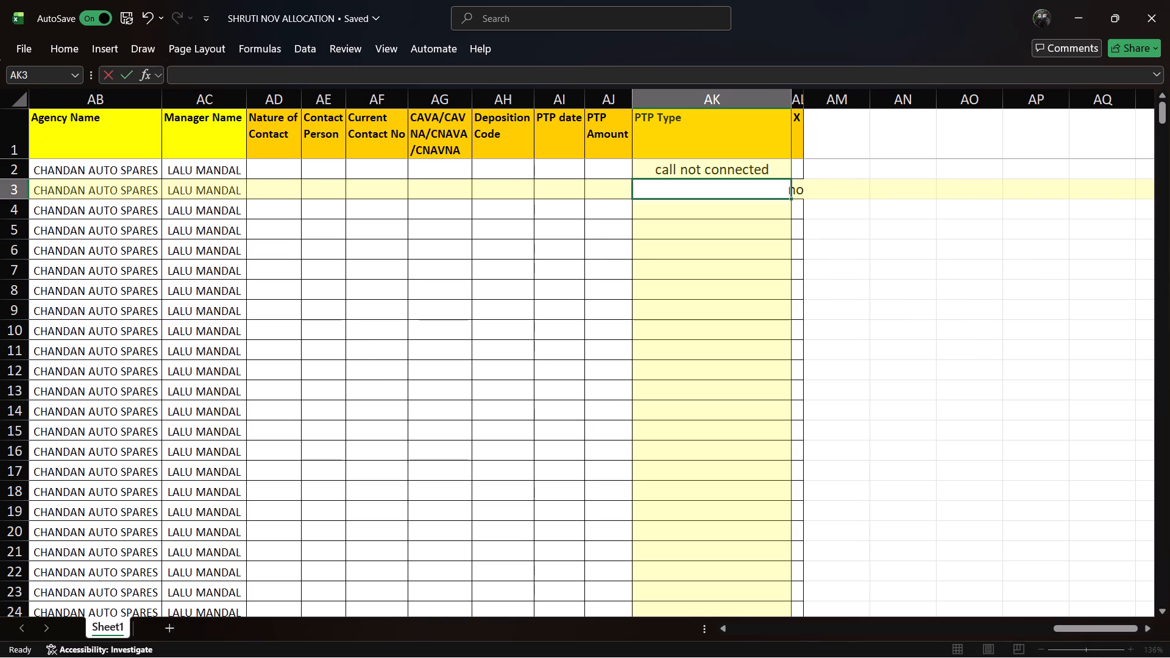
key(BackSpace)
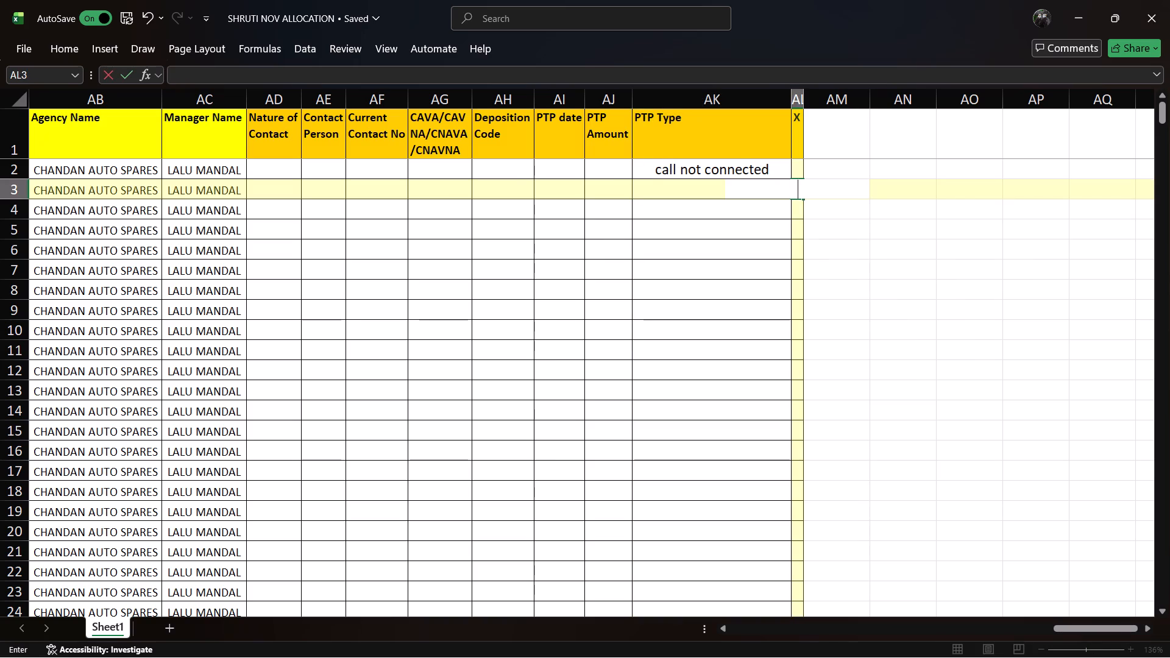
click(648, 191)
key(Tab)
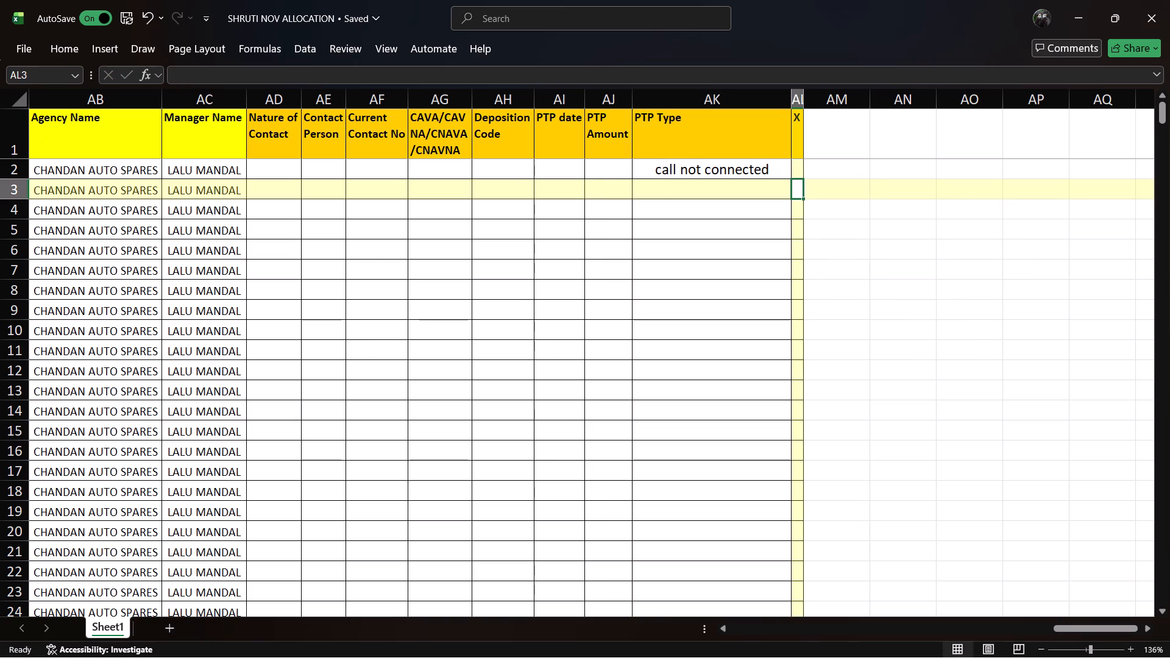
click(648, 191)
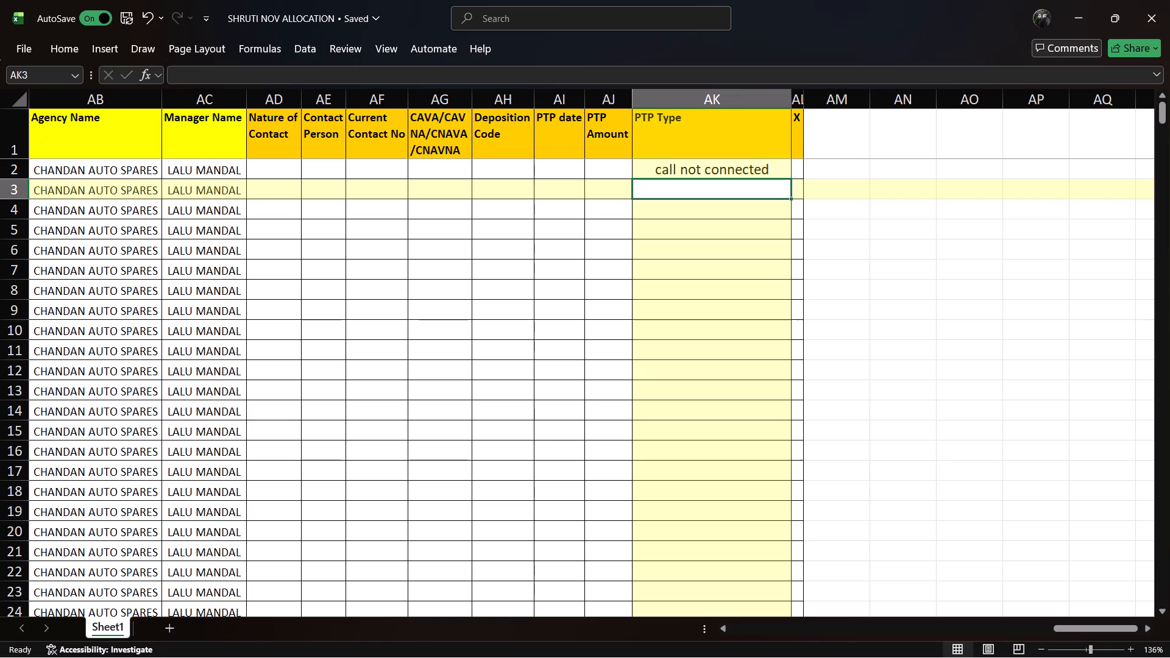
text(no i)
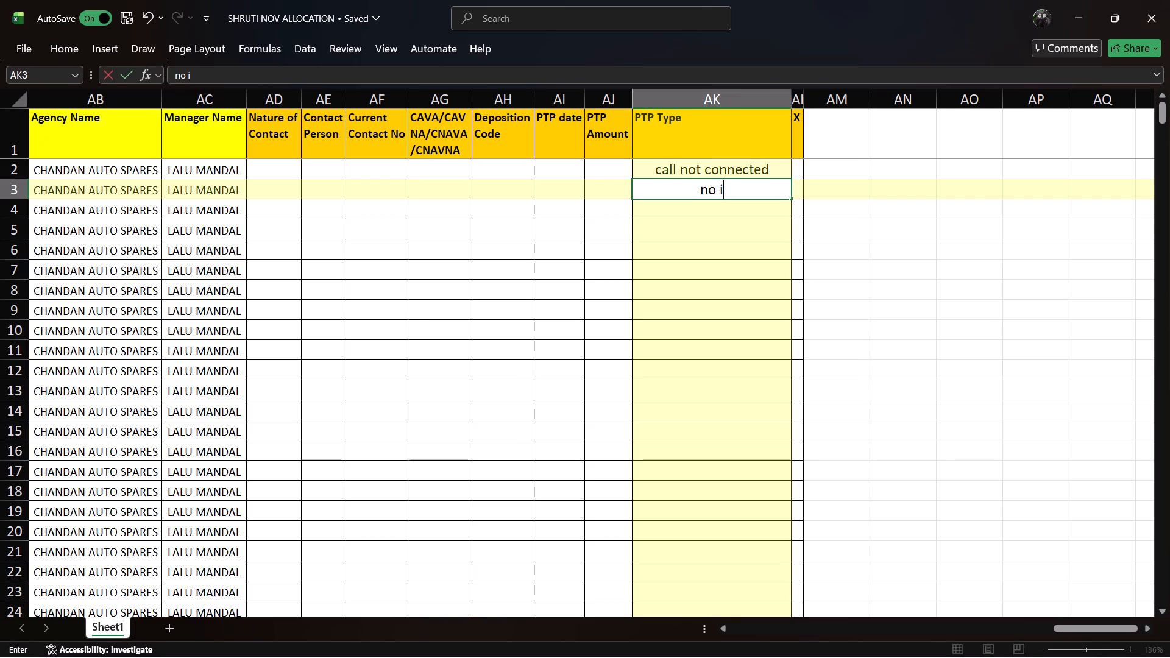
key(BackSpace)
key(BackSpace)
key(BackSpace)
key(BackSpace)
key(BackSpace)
Enter the remark "NO INCOMING CALL" in the PTP Type cell of row 3.
text(NO)
key(space)
text(IN)
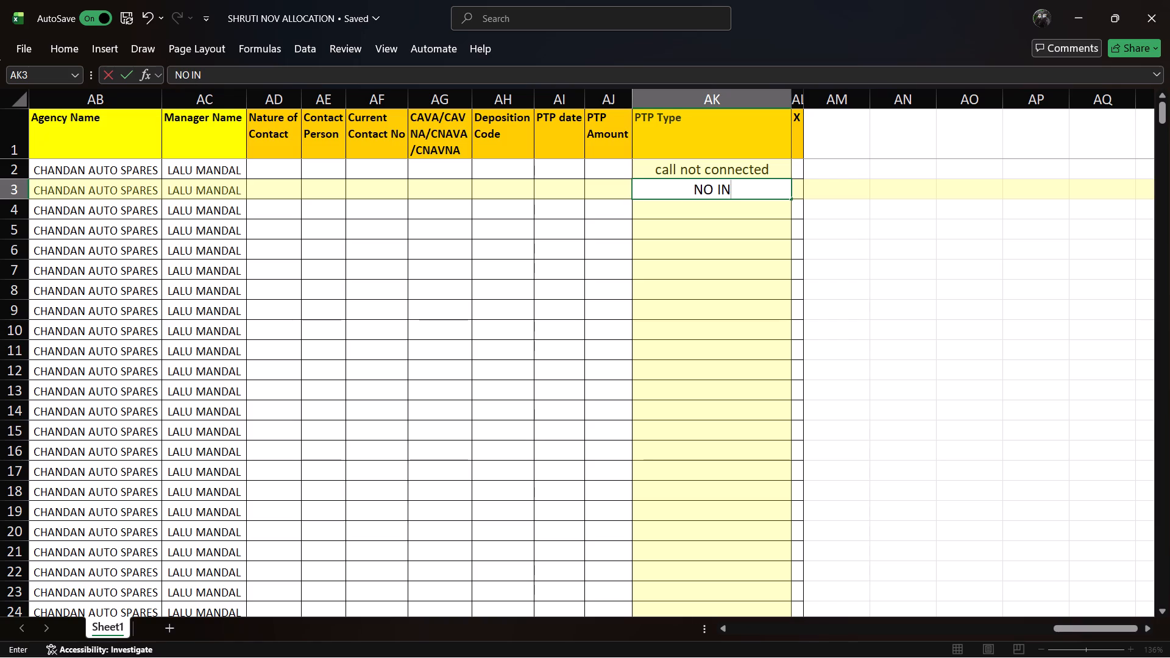
text(CO)
key(shift+m)
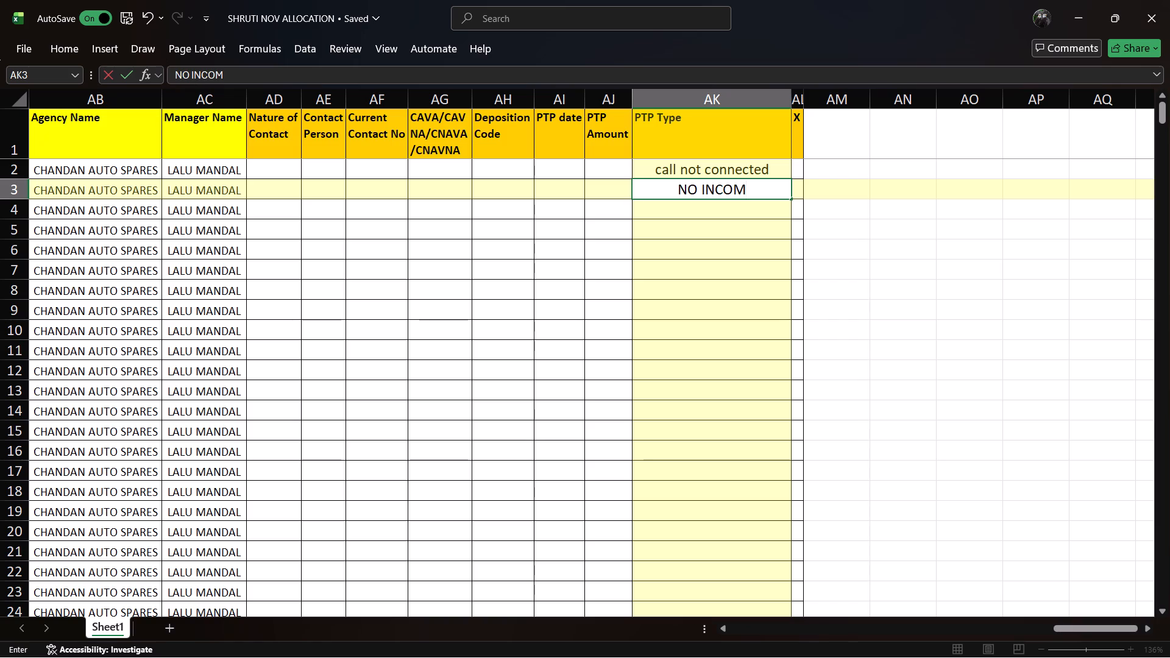
text(ING CALL)
key(space)
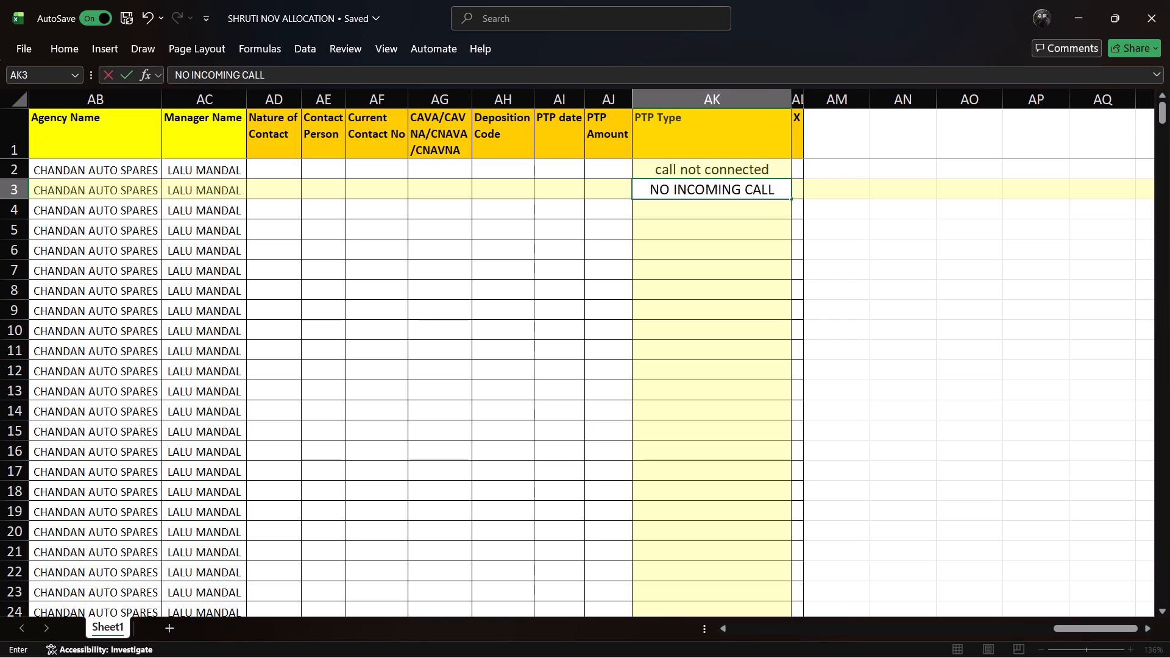
click(654, 207)
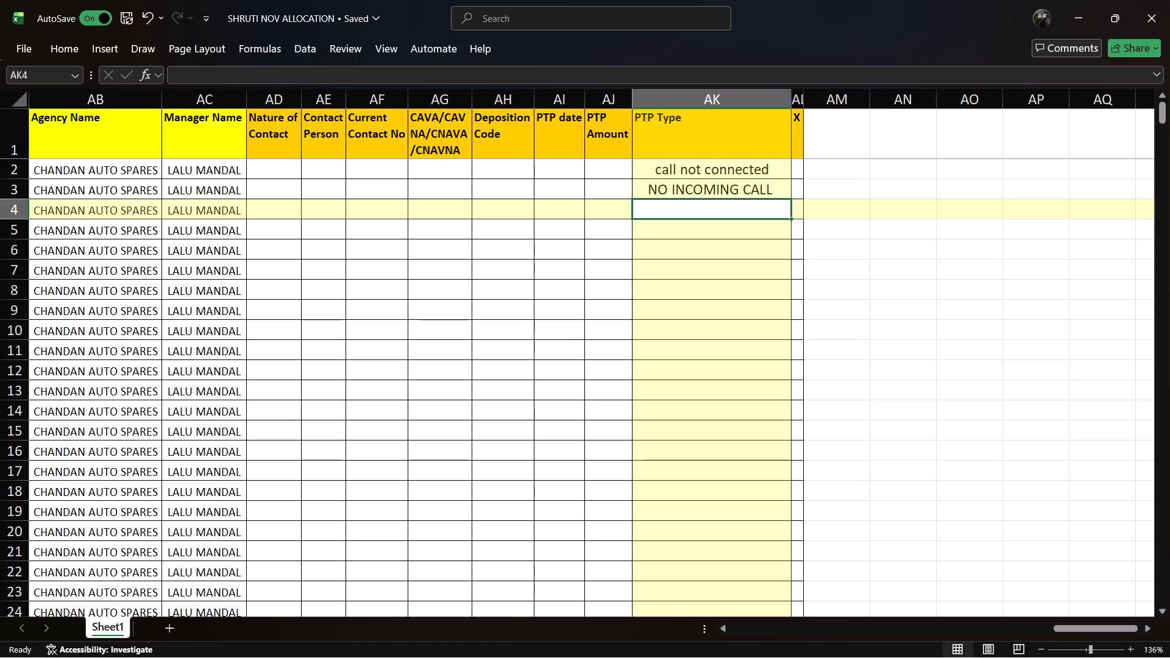
Go to the next customer's record in row 4 and select its Mobile Number cell.
key(Left)
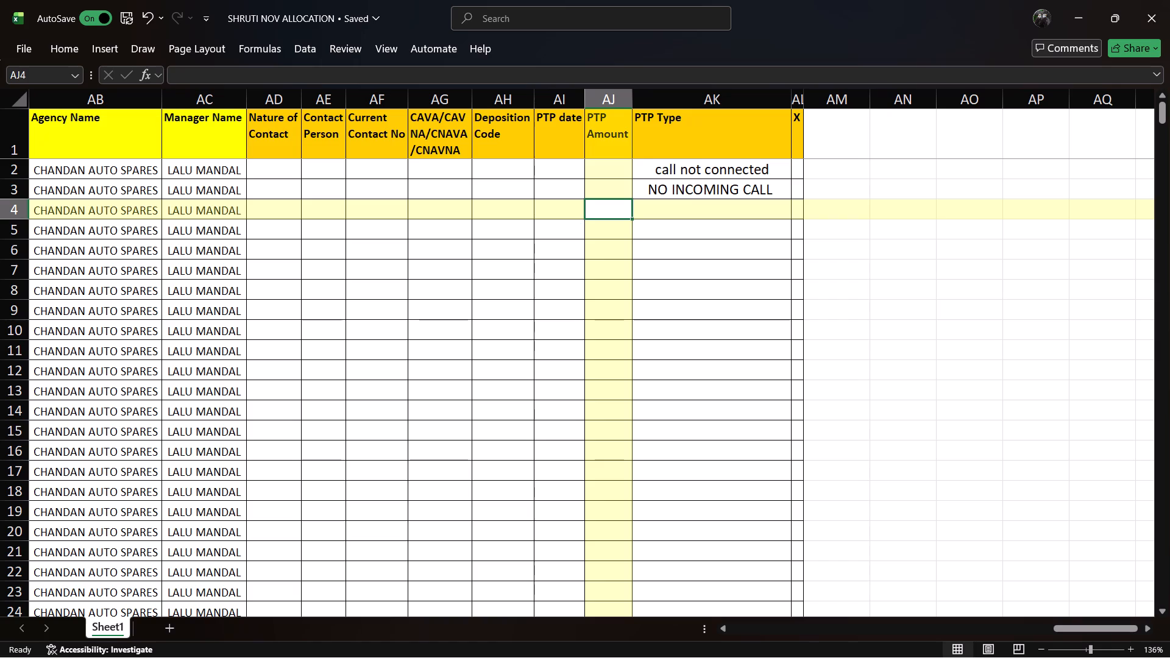
click(682, 171)
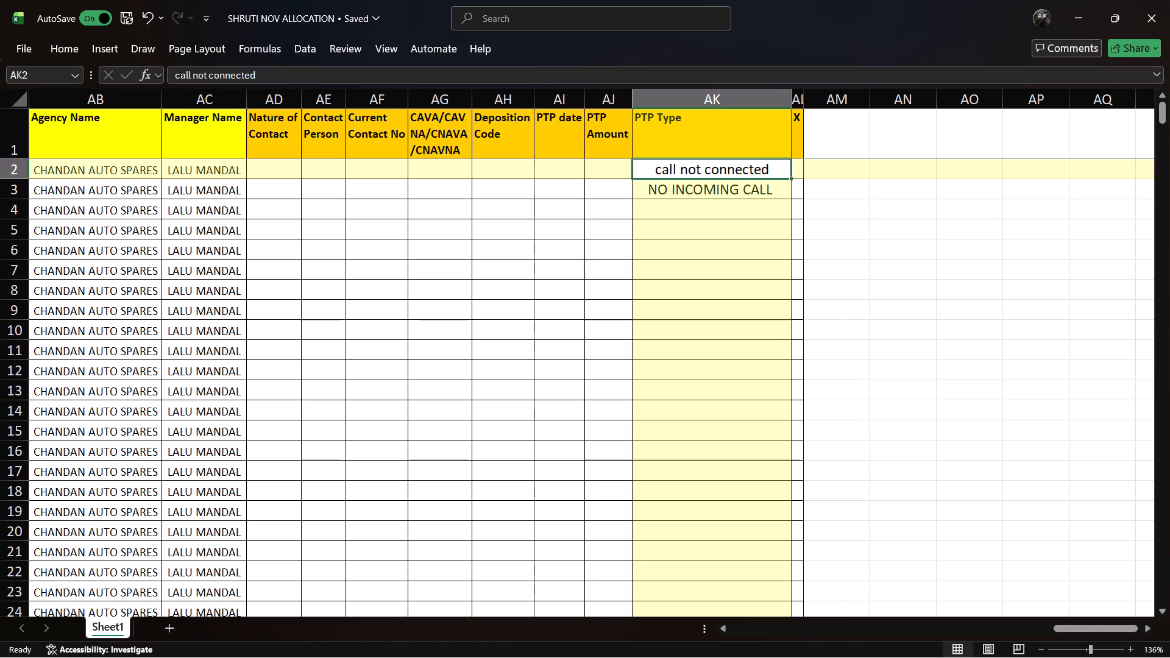
key(Left)
key(Left)
key(Left)
key(Left)
key(Left)
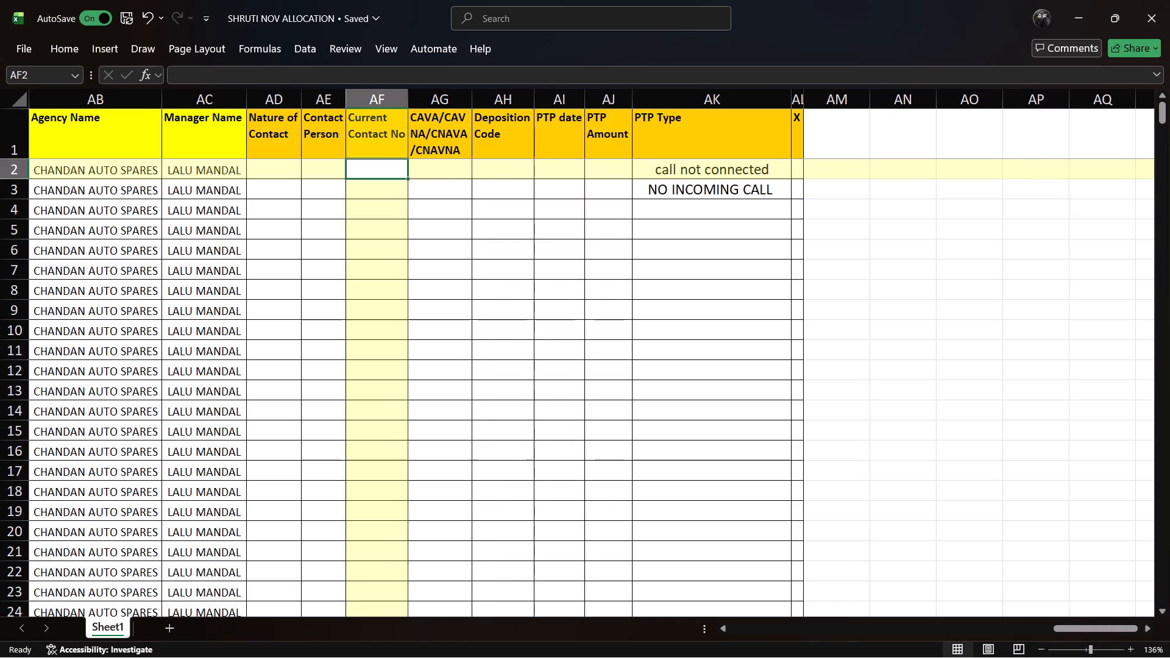
key(Down)
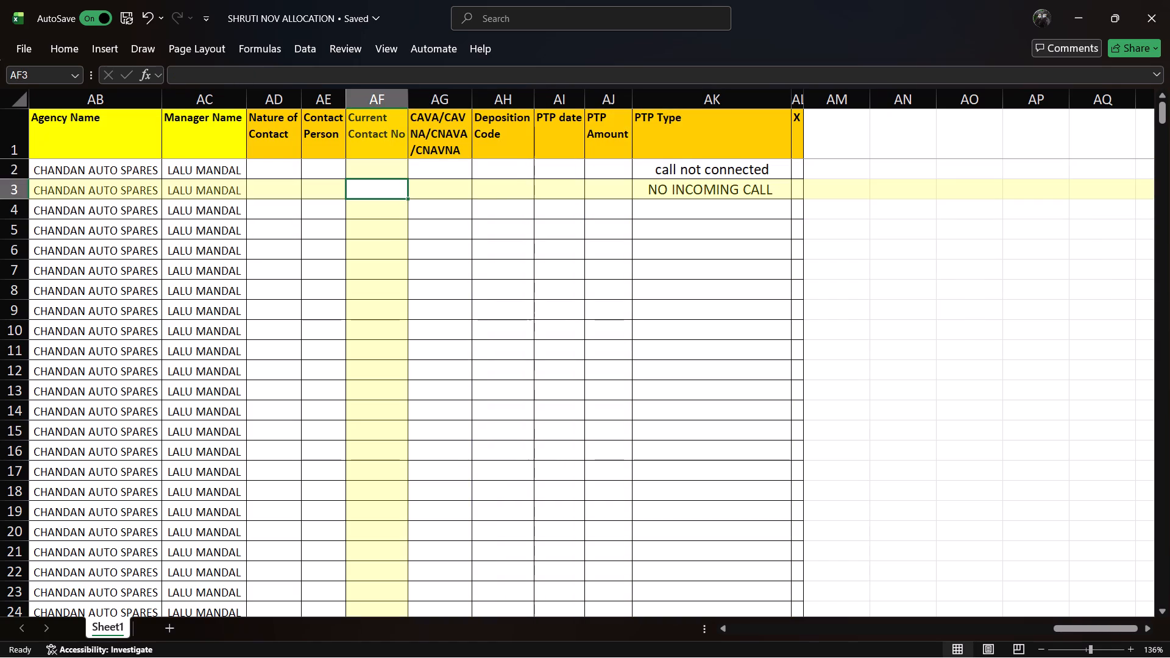
key(Left)
key(Left)
key(Left)
key(Left)
key(Left)
key(Left)
key(Left)
key(Left)
key(Left)
key(Left)
key(Left)
key(Left)
key(Left)
key(Left)
key(Left)
key(Left)
key(Left)
key(Left)
key(Left)
key(Left)
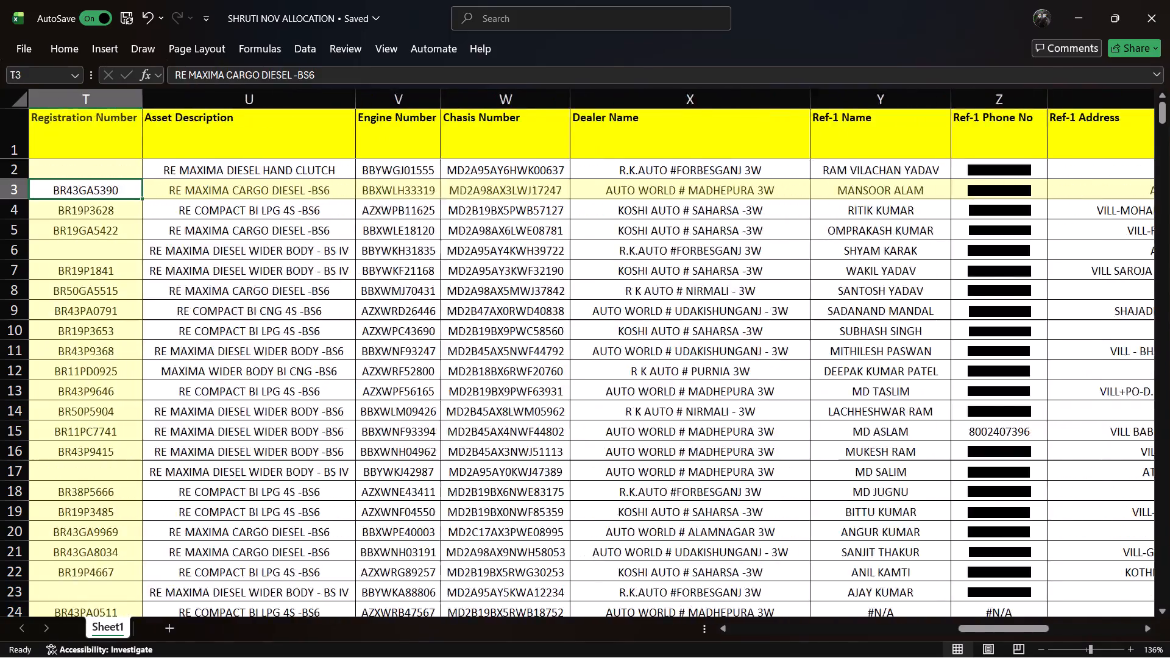
key(Right)
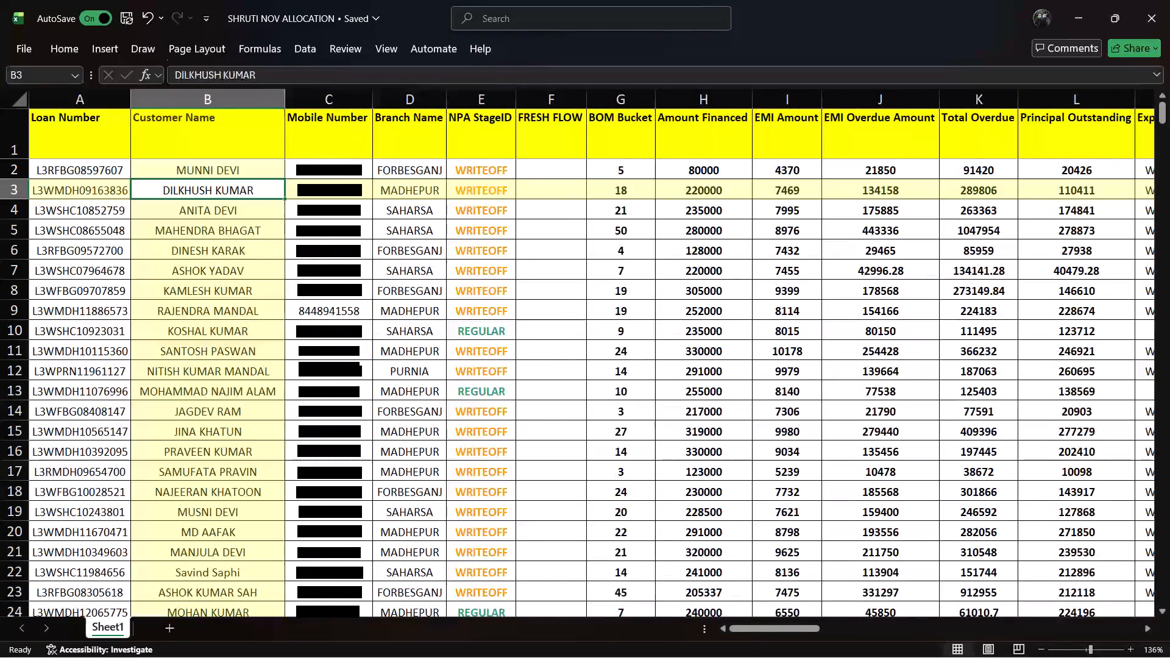
key(Left)
key(Down)
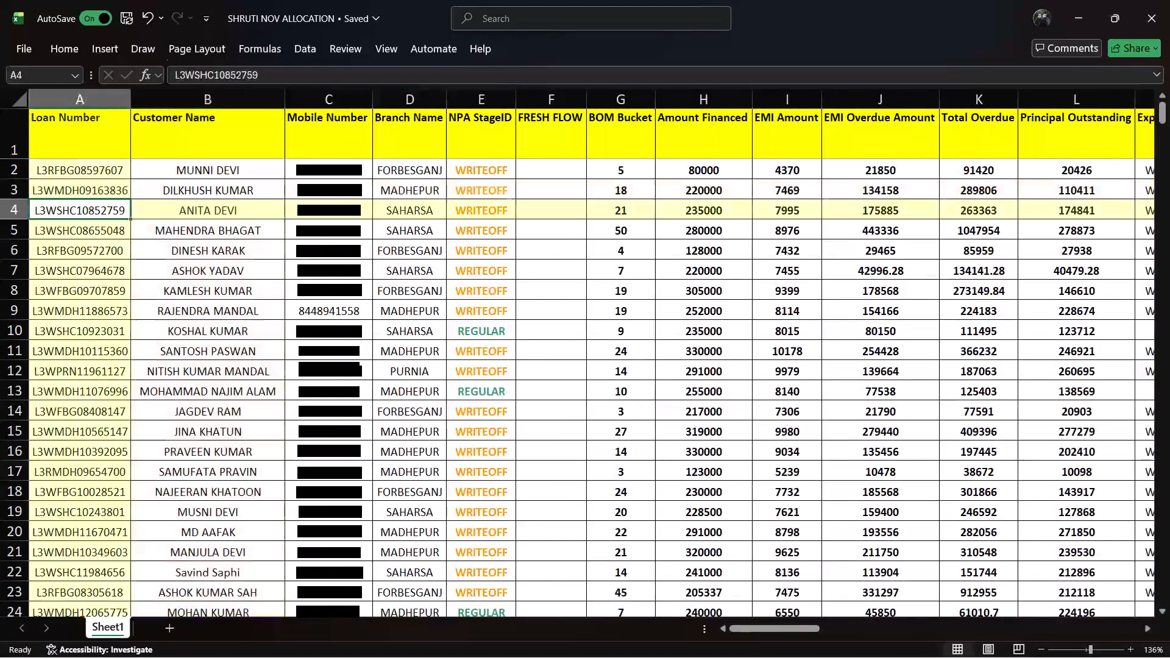
key(Right)
key(Right)
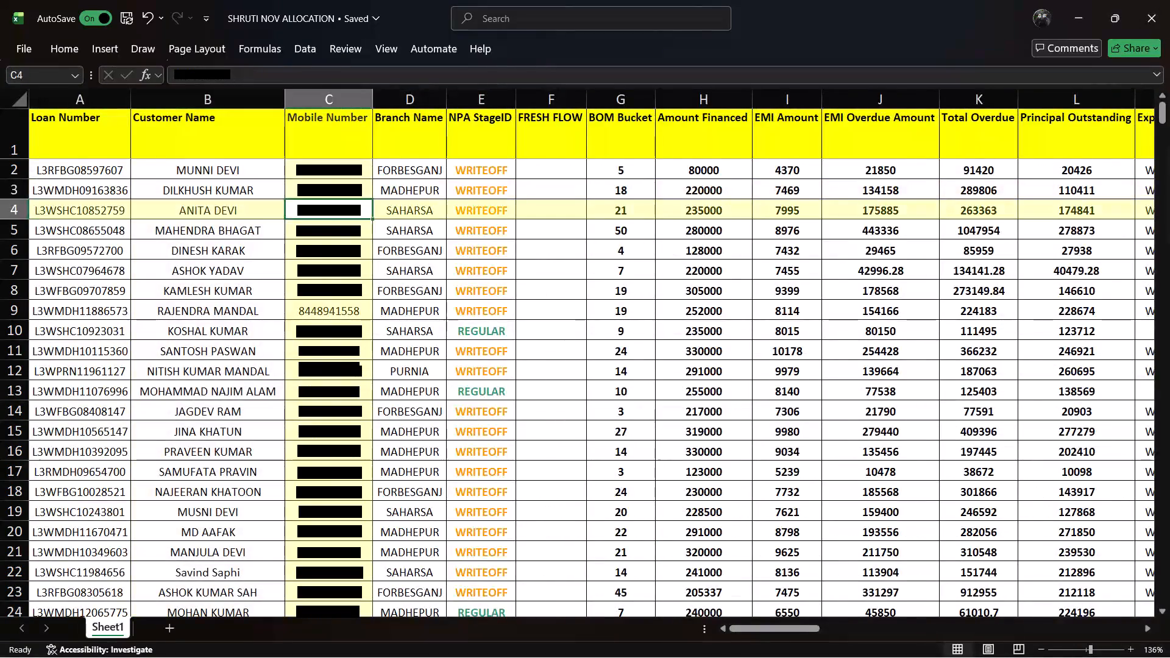
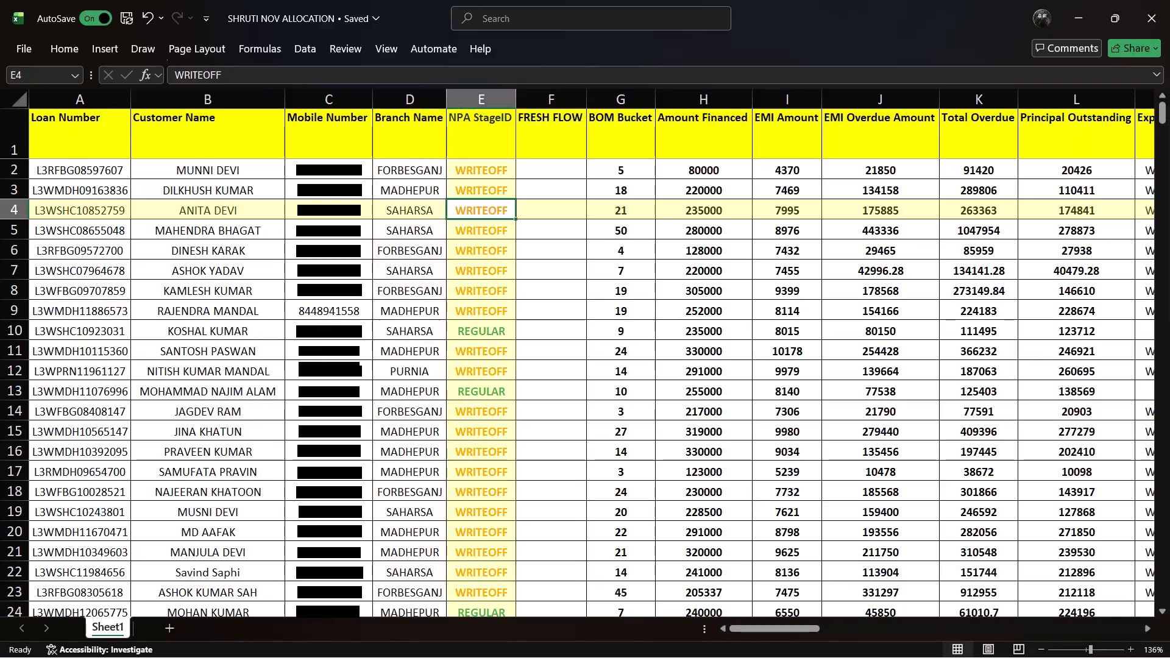
Go across row 4's record to its PTP Type cell and open the cell for editing.
key(Right)
key(Right)
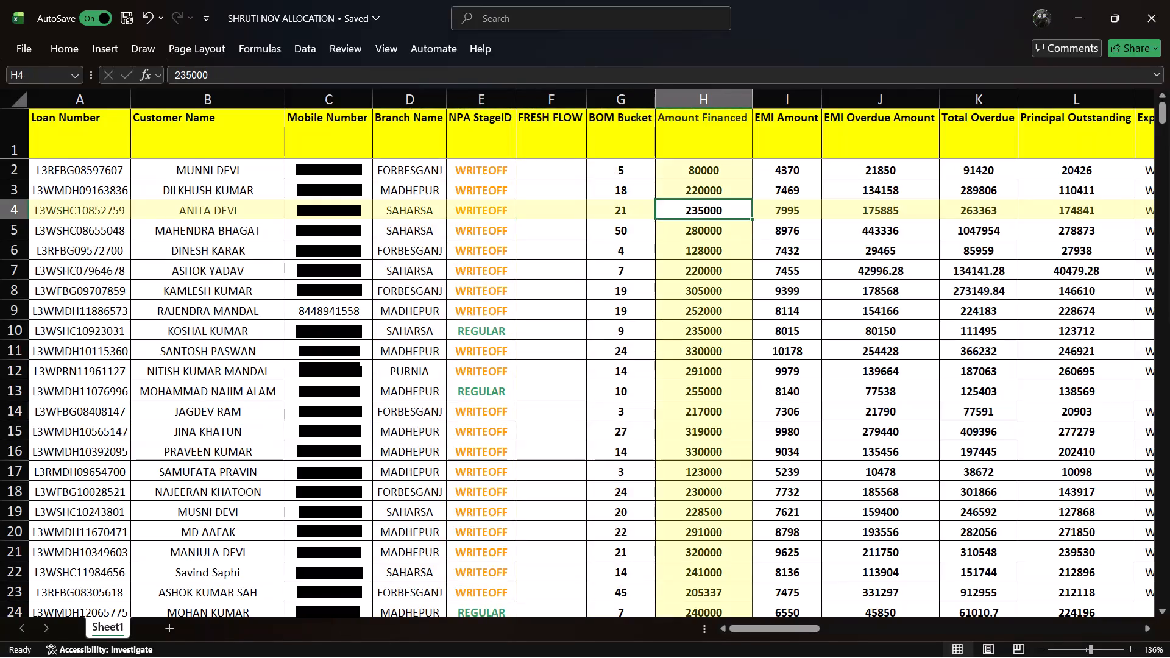
key(Right)
key(Right)
key(Right)
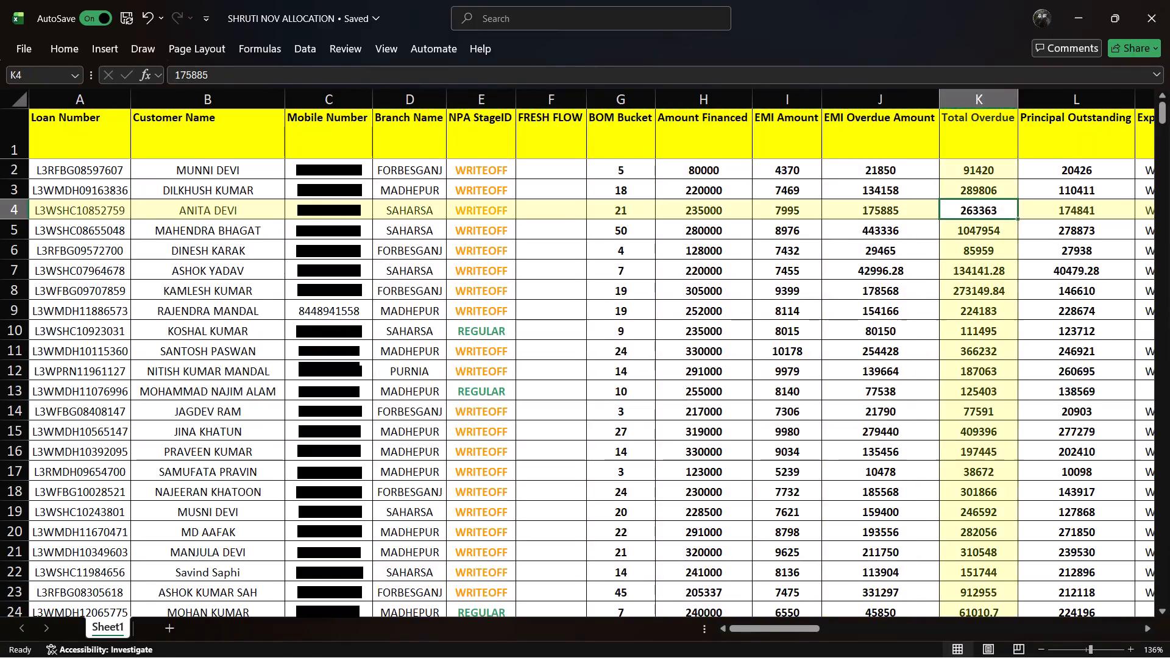
key(Right)
key(Right)
key(Right)
key(Right)
key(Right)
key(Right)
key(Right)
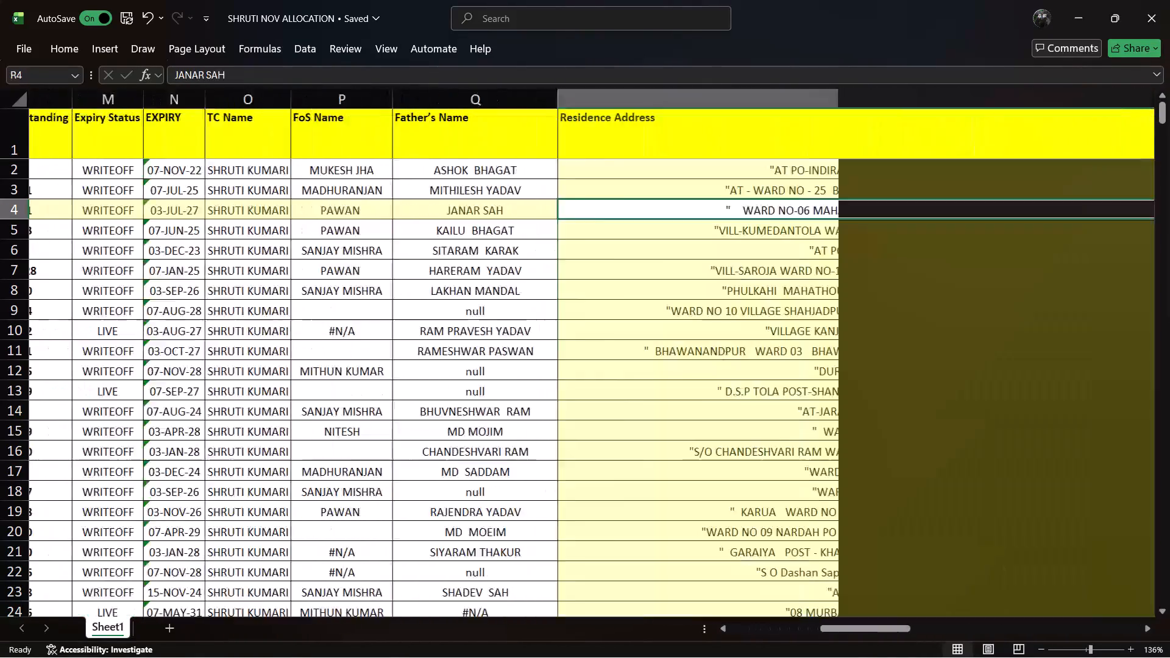
key(Right)
key(Right)
key(Right)
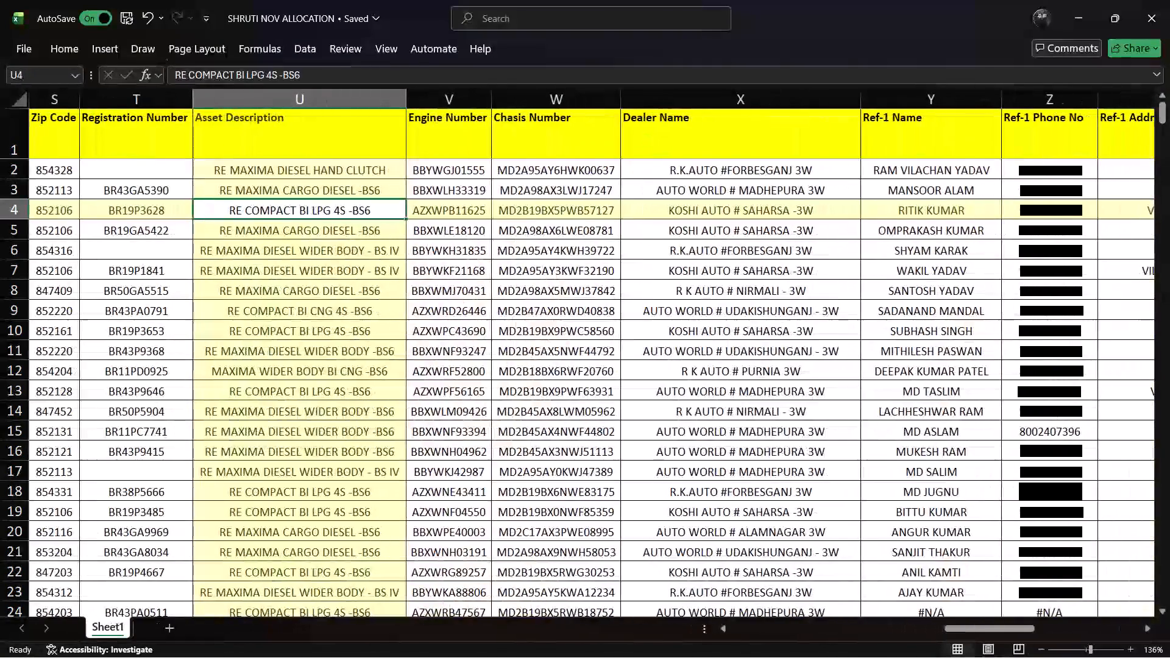
key(Right)
key(Right)
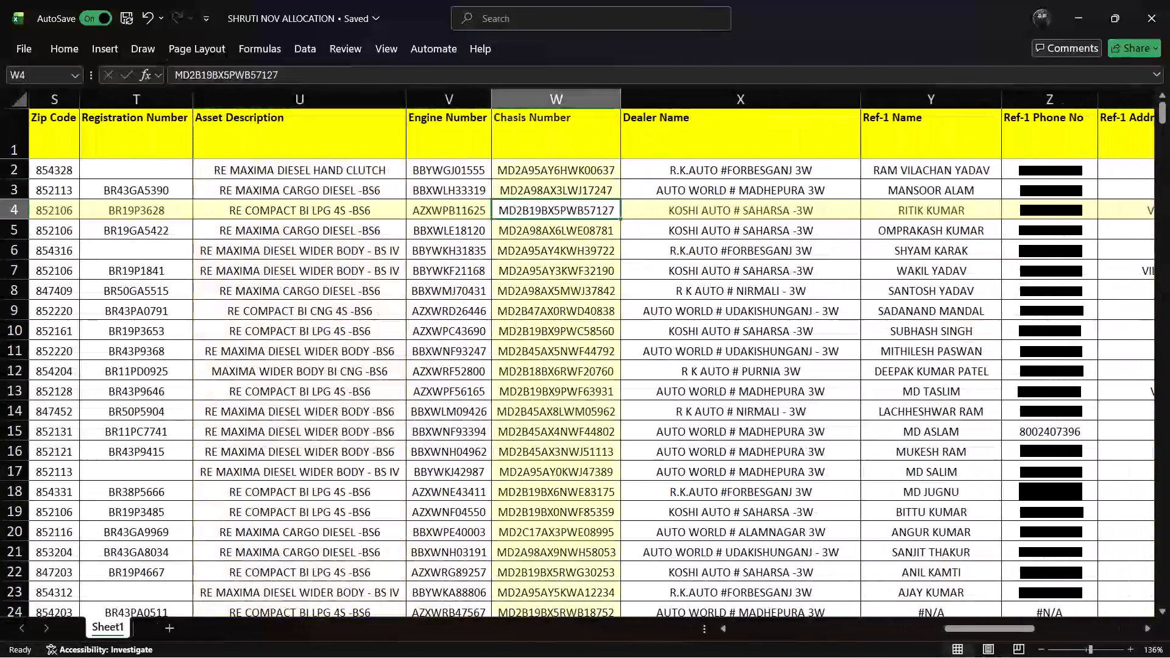
key(Right)
key(Right)
key(Right)
key(Right)
key(Right)
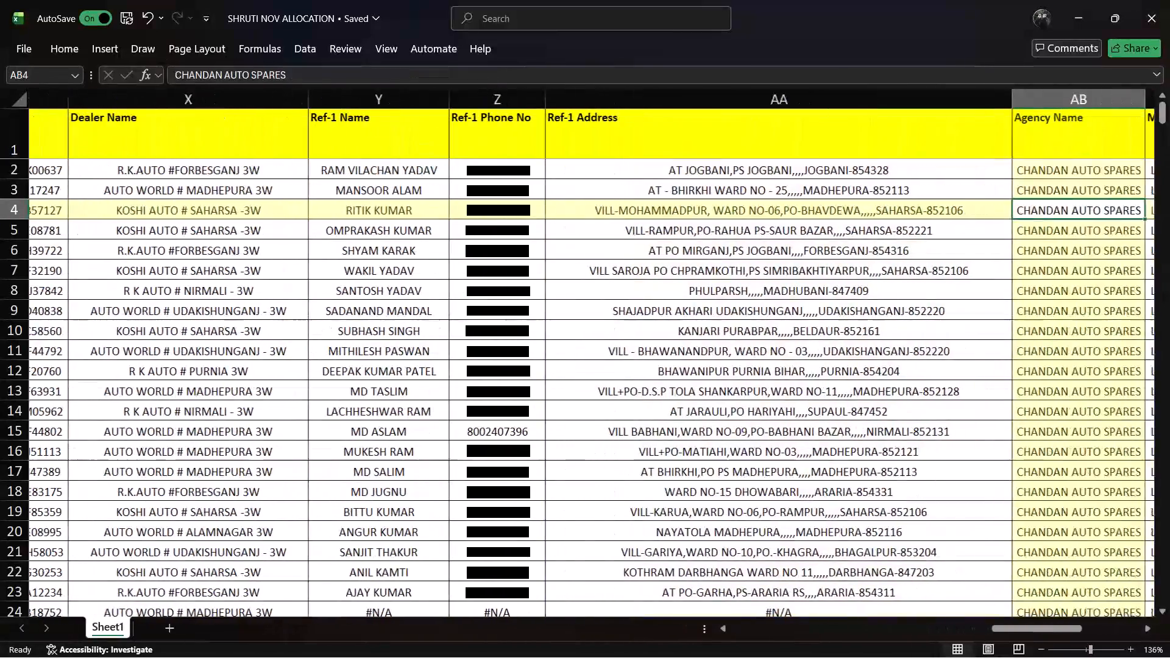
key(Right)
key(Right)
key(Right)
key(Right)
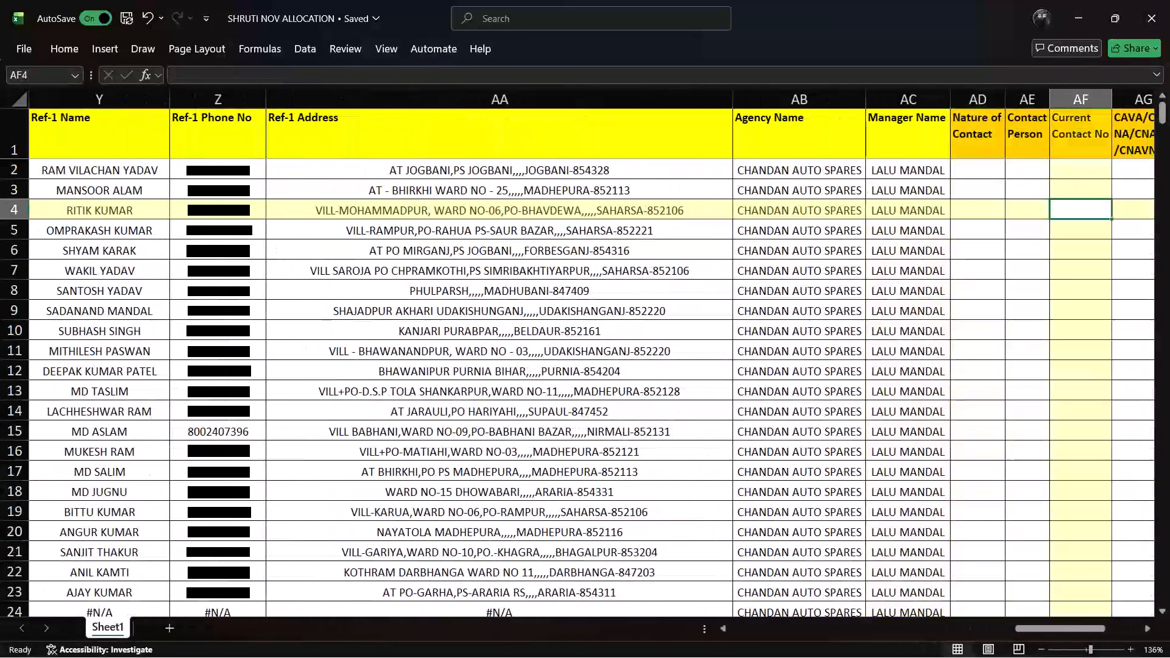
key(Right)
key(Right)
key(Right)
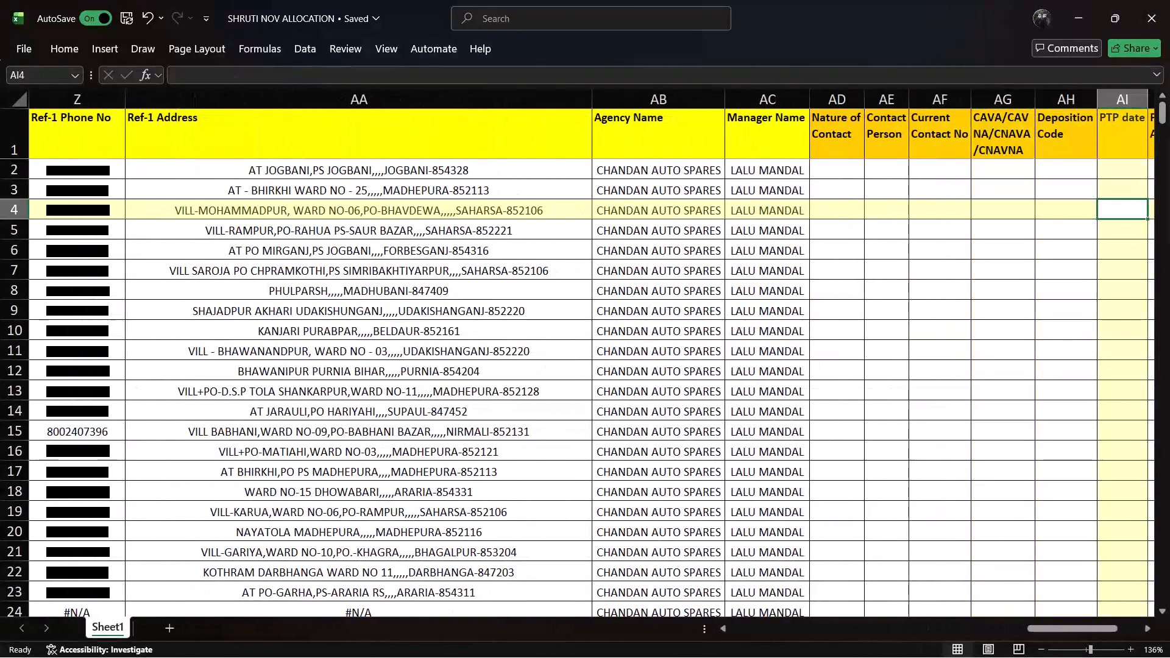
key(Right)
key(Right)
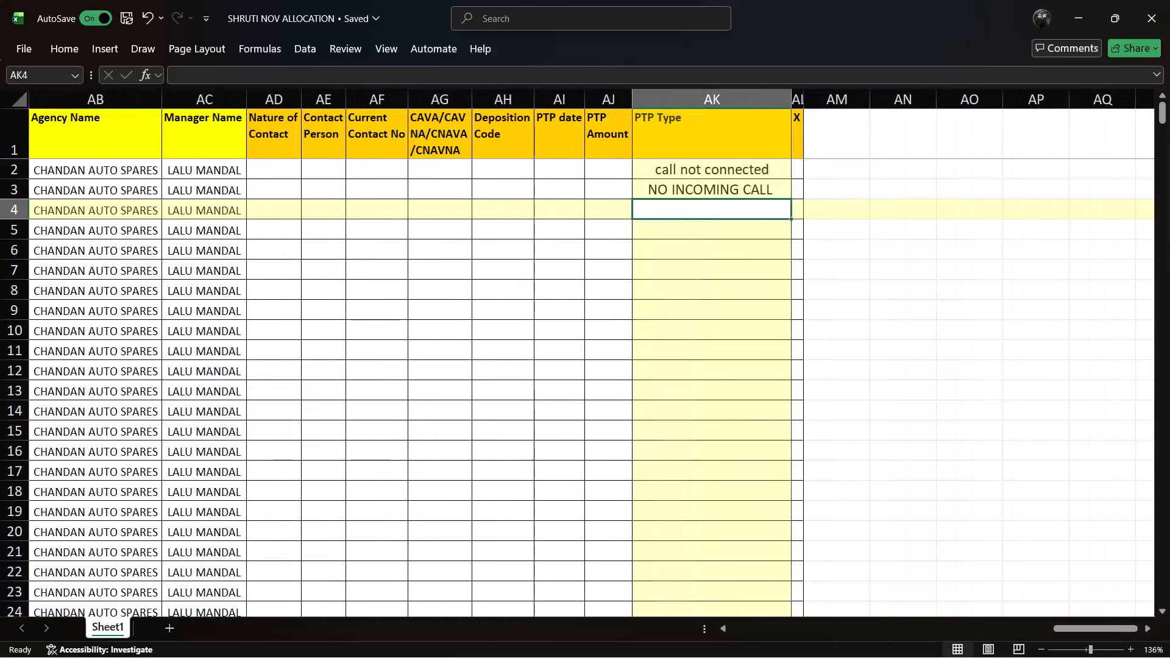
click(683, 206)
double_click(669, 212)
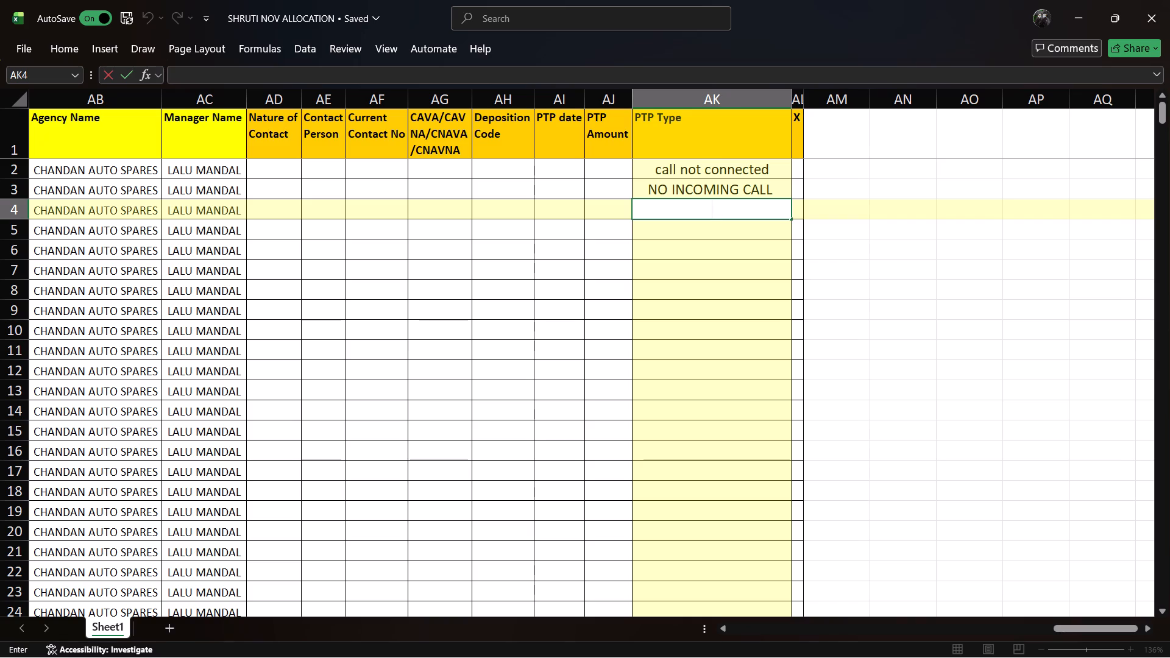
Check row 4's dealer, chassis number and first reference details, finishing on the Ref-1 Phone No cell.
key(Left)
key(Left)
key(Left)
key(Left)
key(Left)
key(Left)
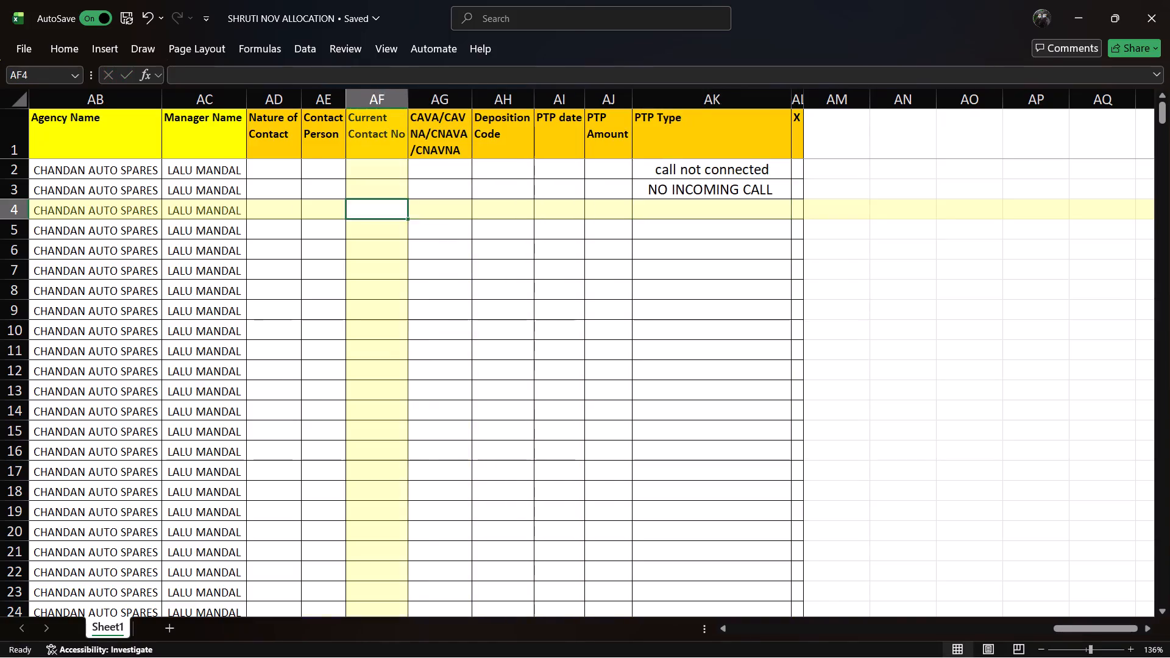
key(Left)
key(Left)
key(Left)
key(Left)
key(Left)
key(Left)
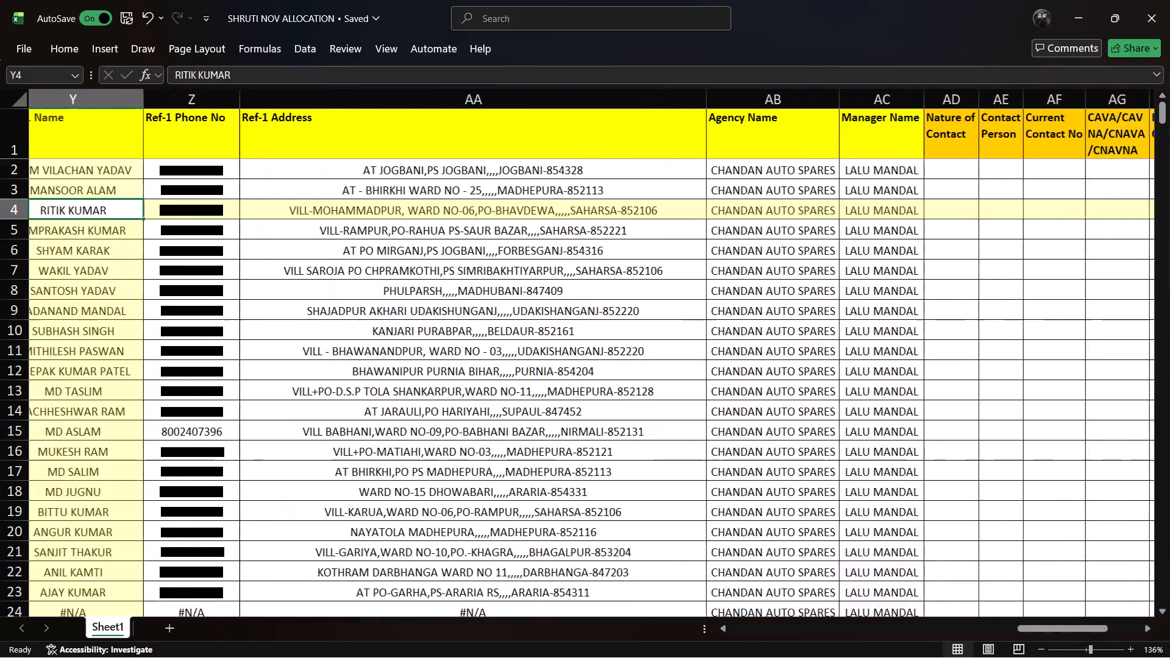
key(Left)
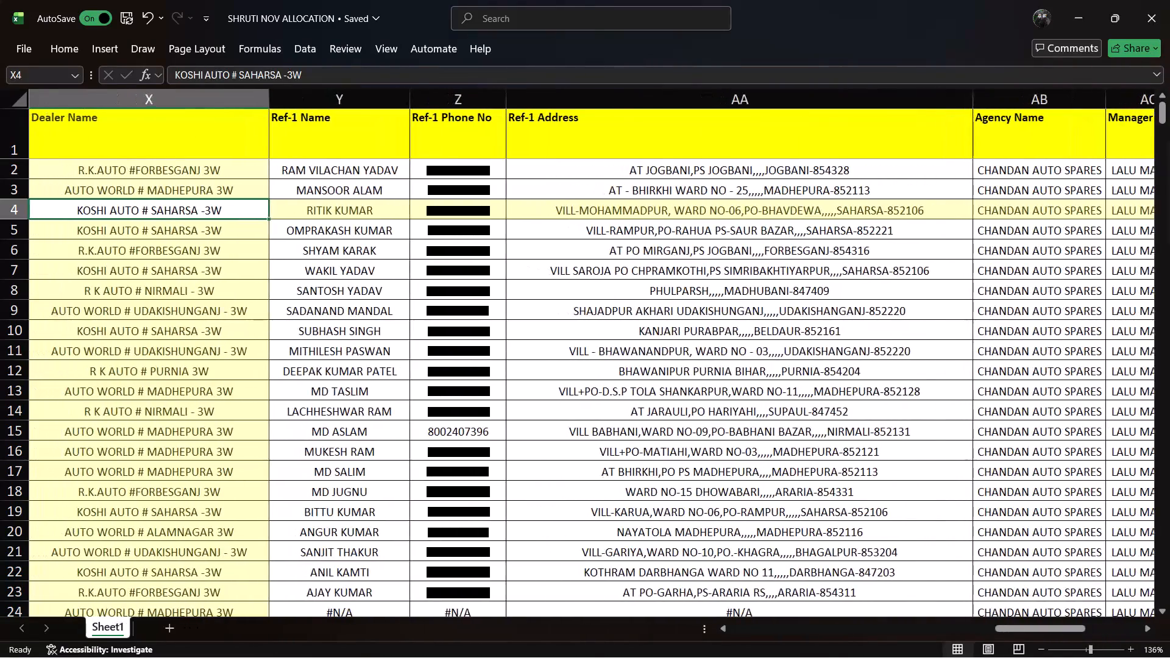
key(Left)
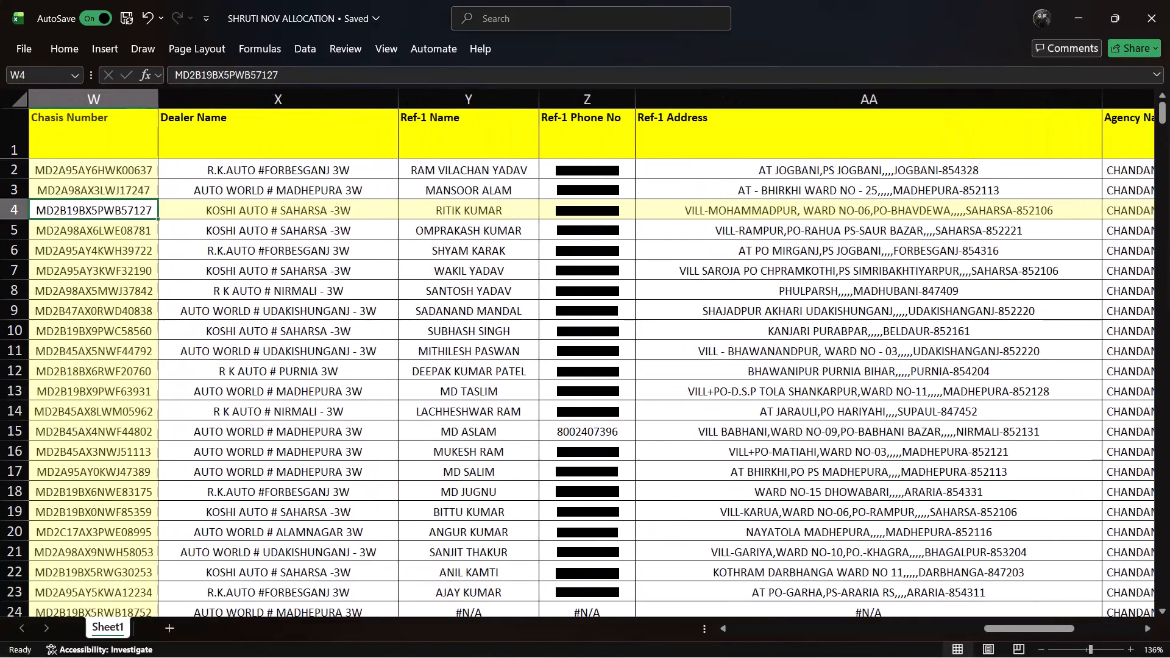
key(Right)
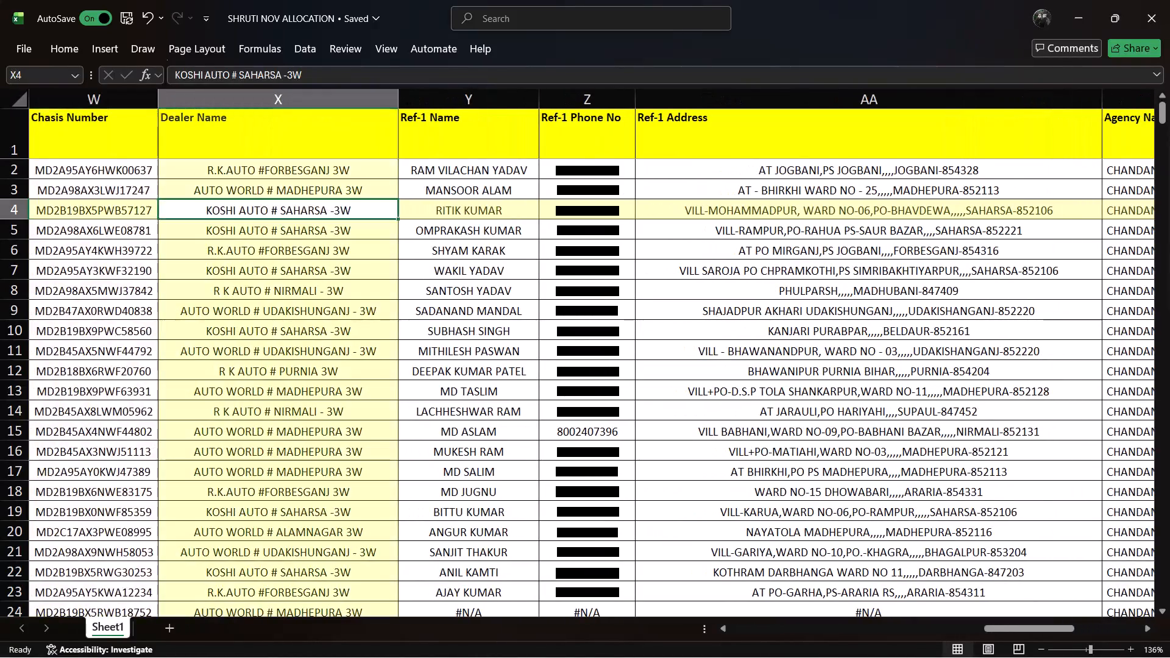
key(Right)
key(Right)
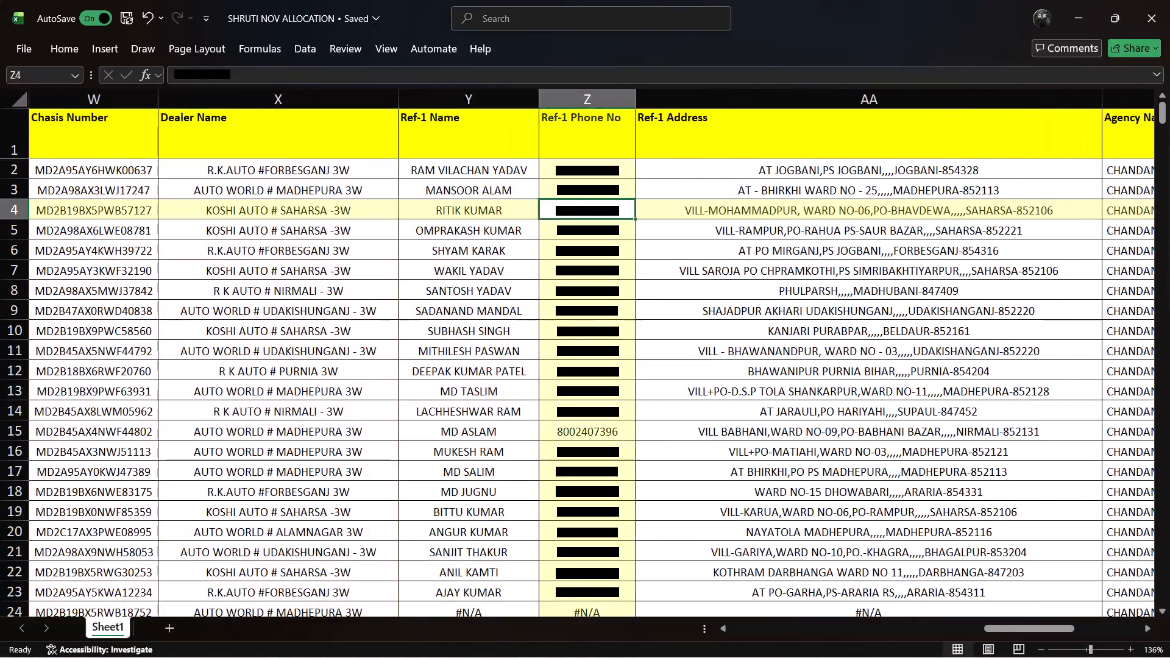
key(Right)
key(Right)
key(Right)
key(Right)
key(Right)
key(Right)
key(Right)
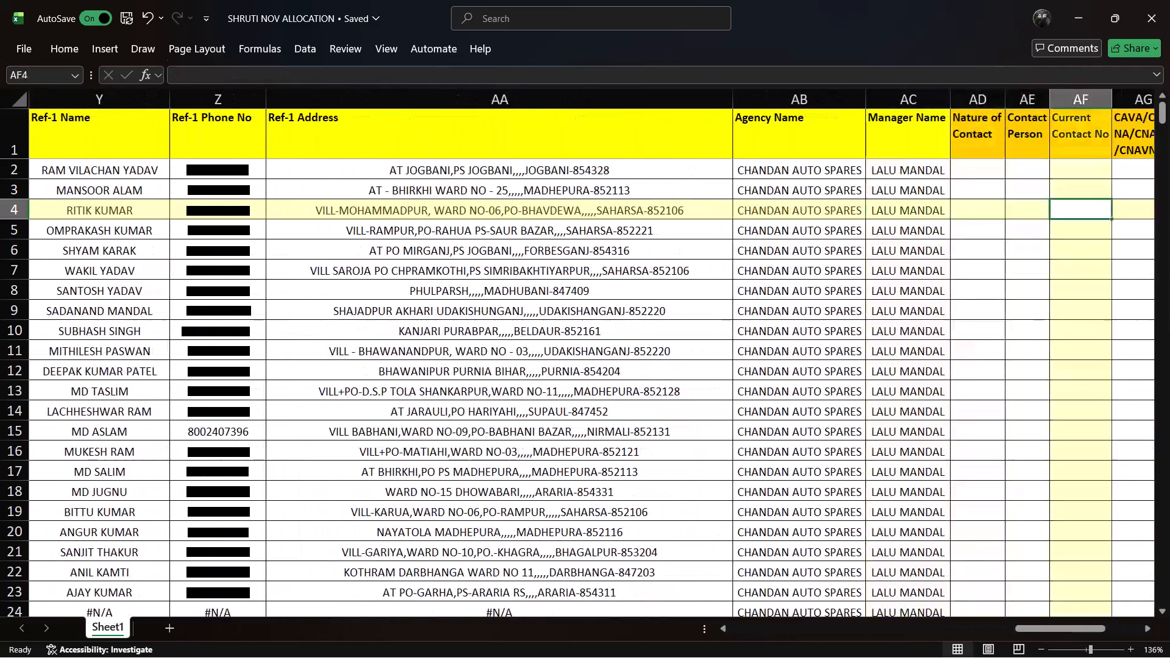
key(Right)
Return to the start of row 4's record and select its Mobile Number cell.
key(Left)
key(Left)
key(Left)
key(Left)
key(Left)
key(Left)
key(Left)
key(Left)
key(Left)
key(Left)
key(Left)
key(Left)
key(Left)
key(Left)
key(Left)
key(Left)
key(Left)
key(Left)
key(Left)
key(Left)
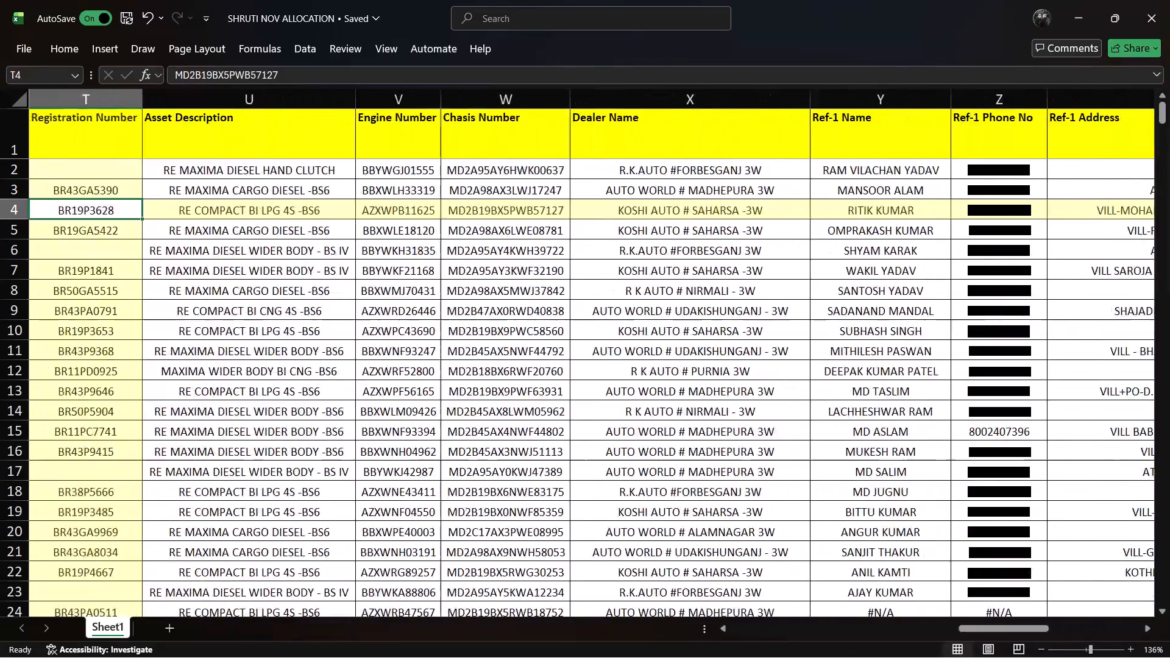
key(Left)
key(Left)
key(Right)
key(Right)
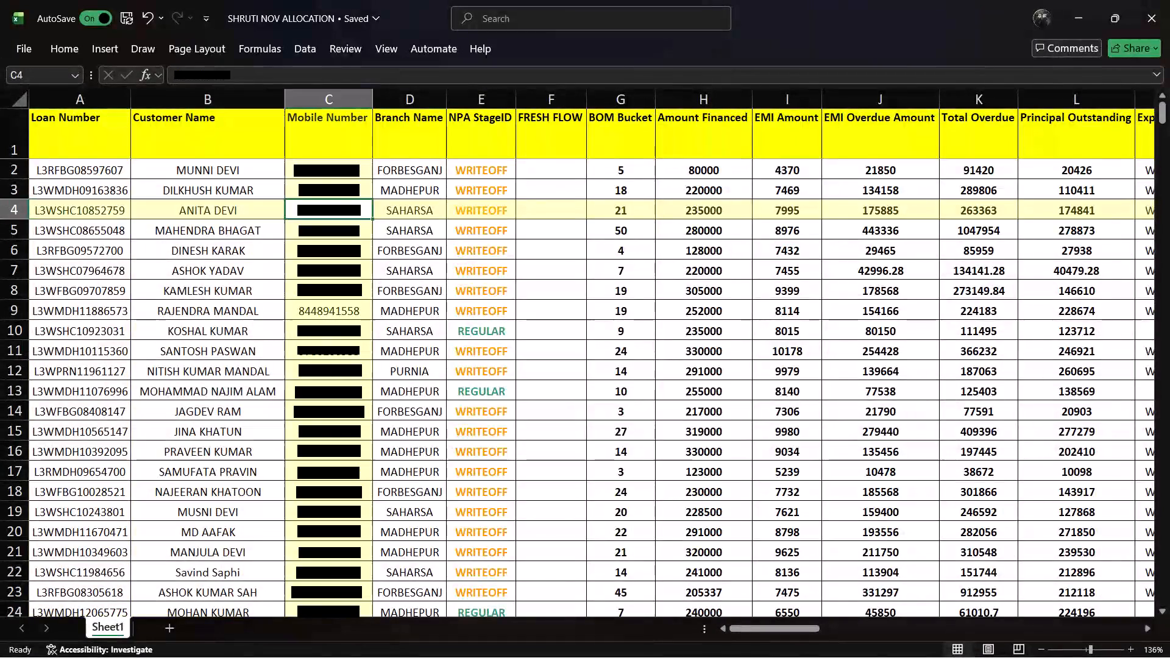
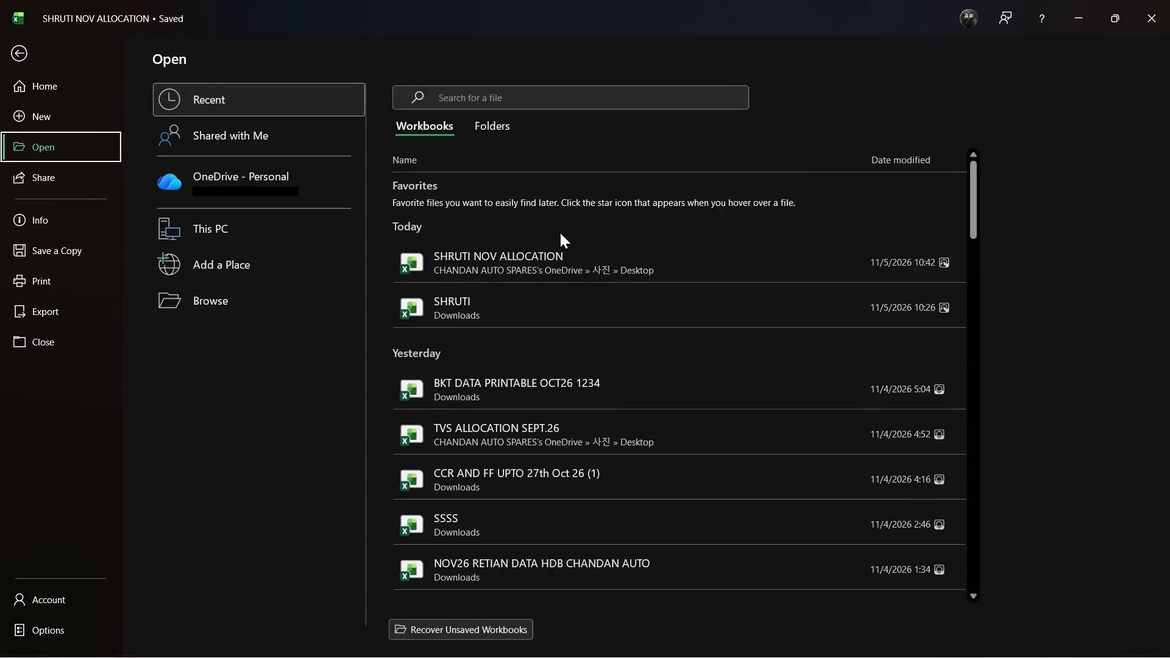
Open the recent workbook BKT DATA PRINTABLE OCT26 1234.
click(669, 380)
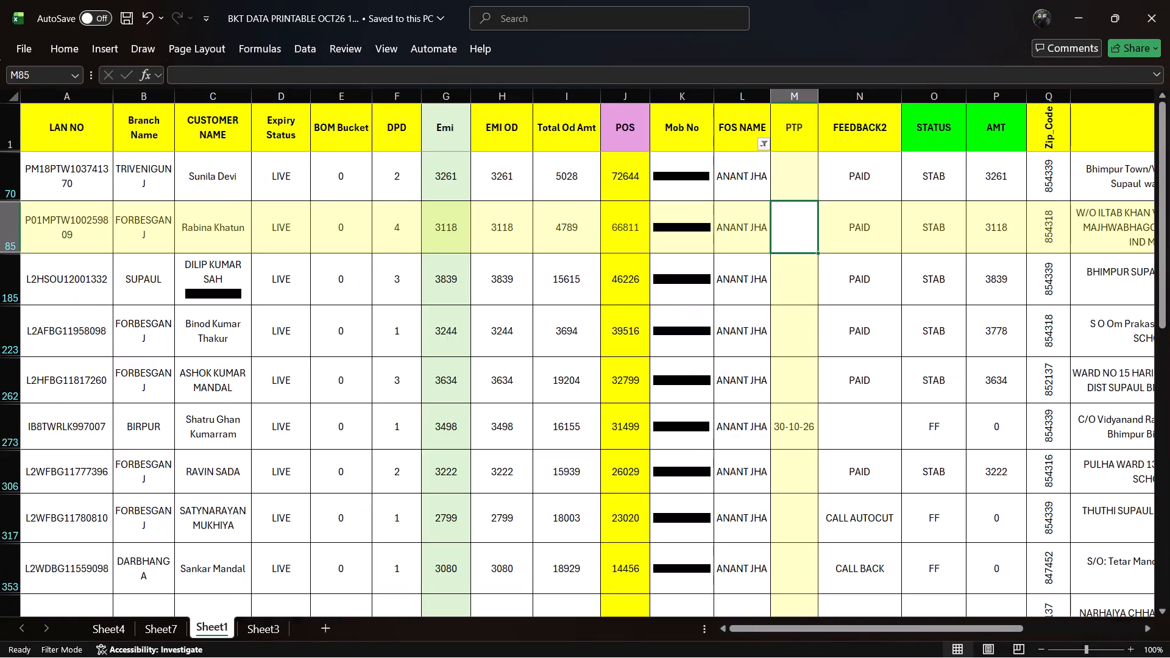
Search Sheet1 of the October BKT data for all occurrences of the customer's full name.
key(ctrl+f)
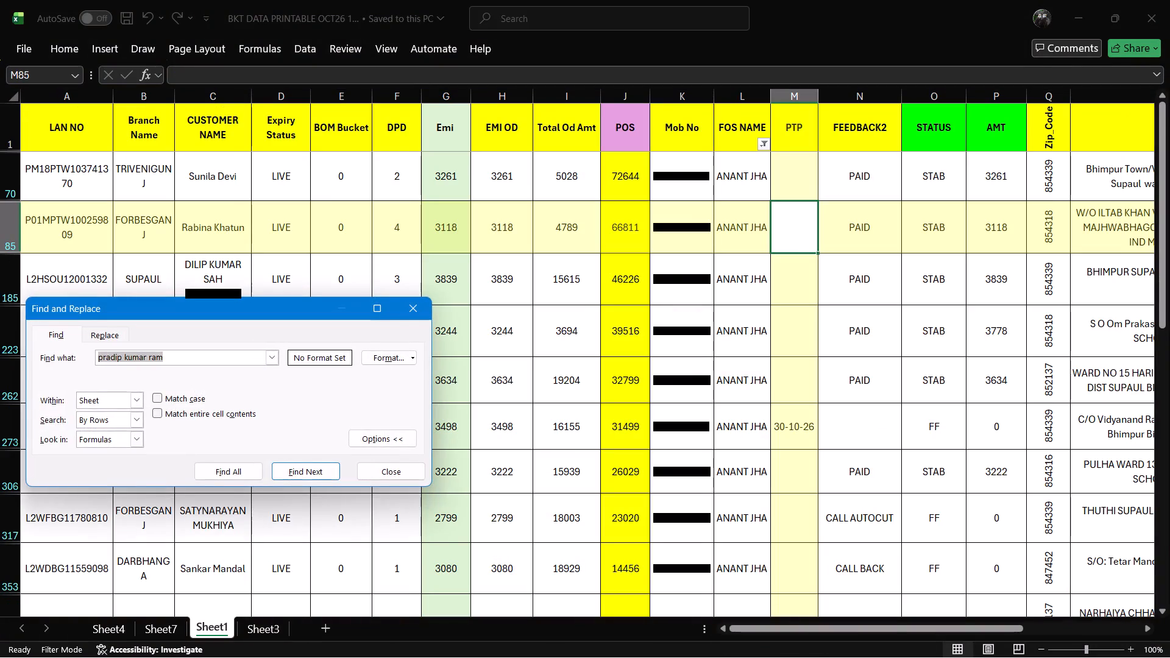
key(BackSpace)
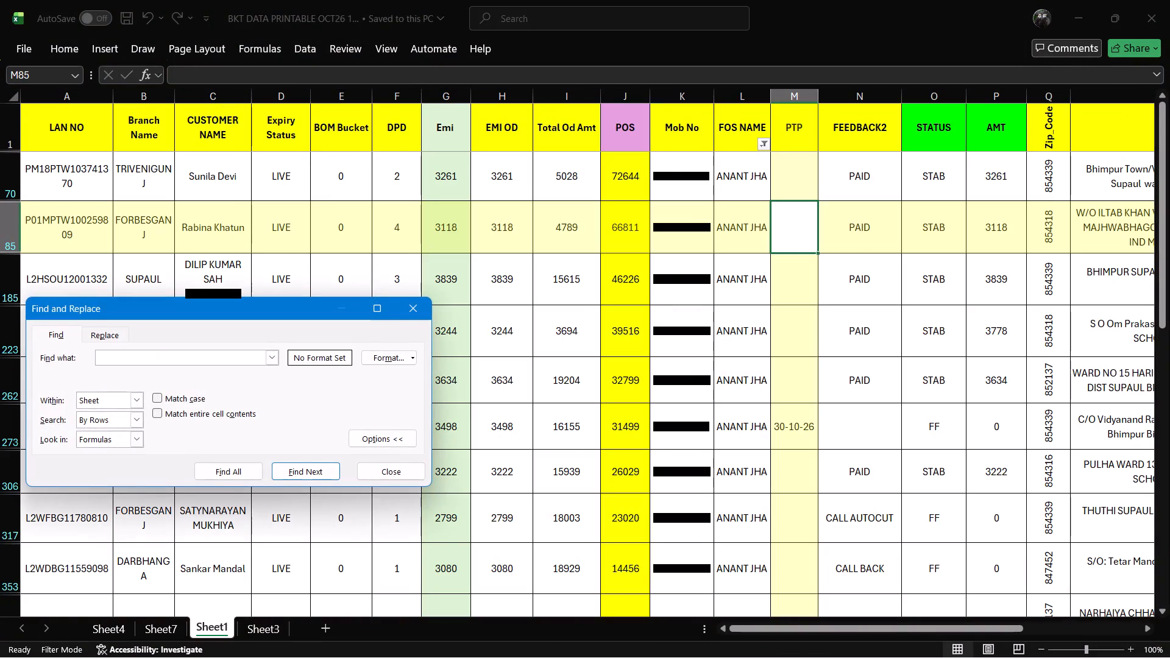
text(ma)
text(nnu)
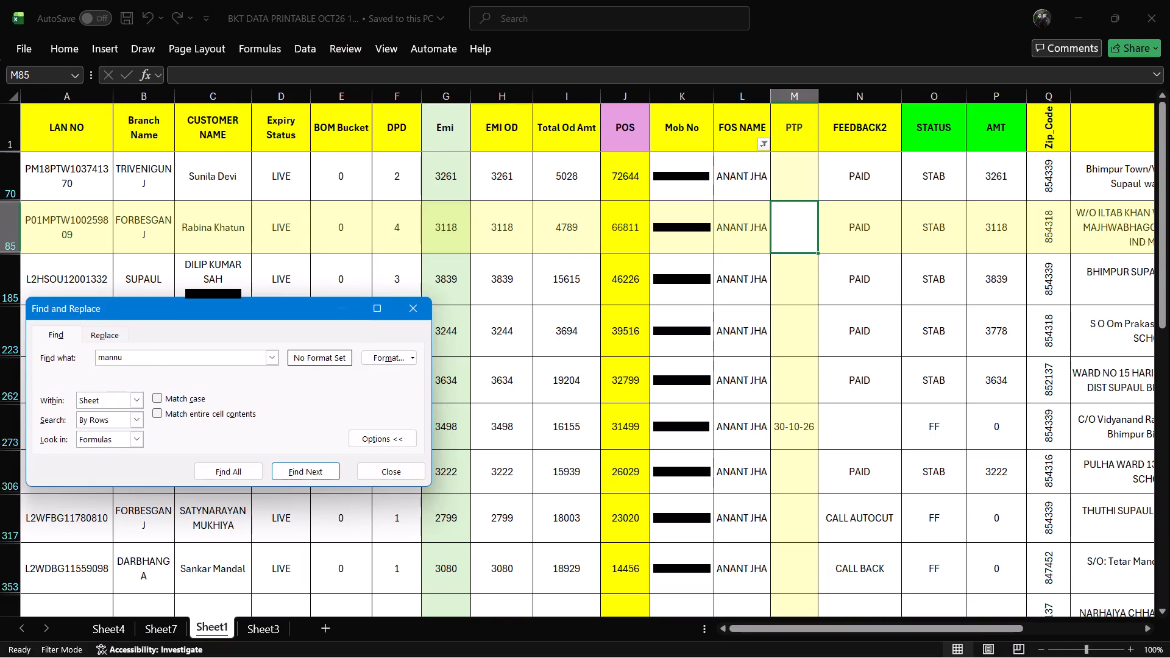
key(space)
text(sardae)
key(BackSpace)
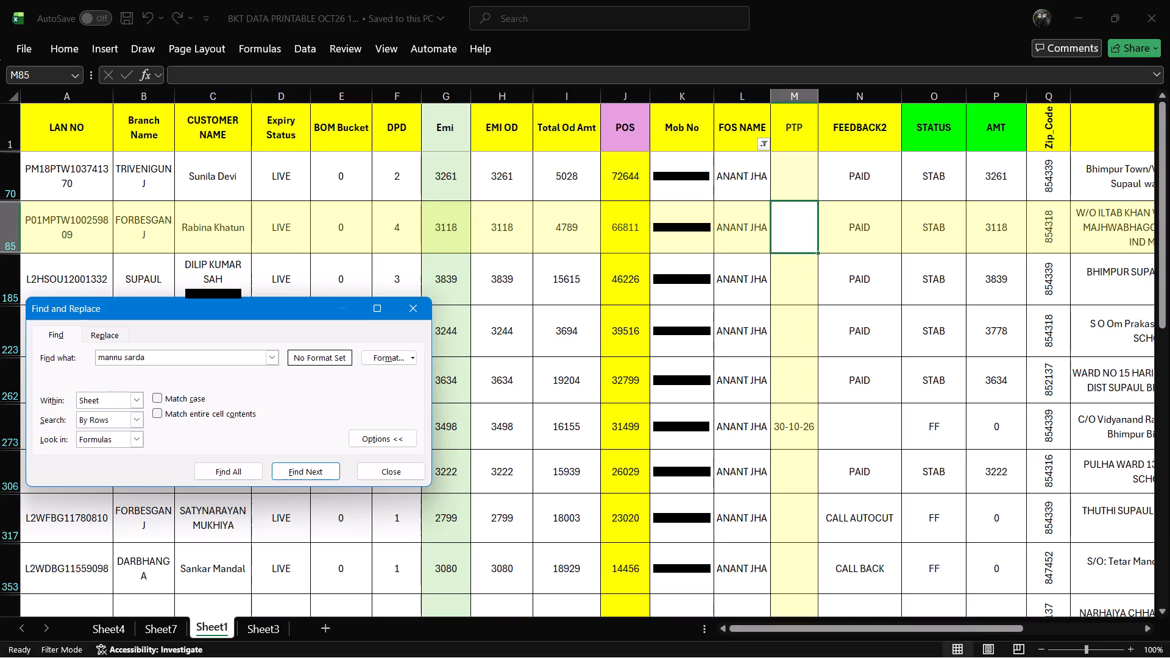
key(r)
click(225, 469)
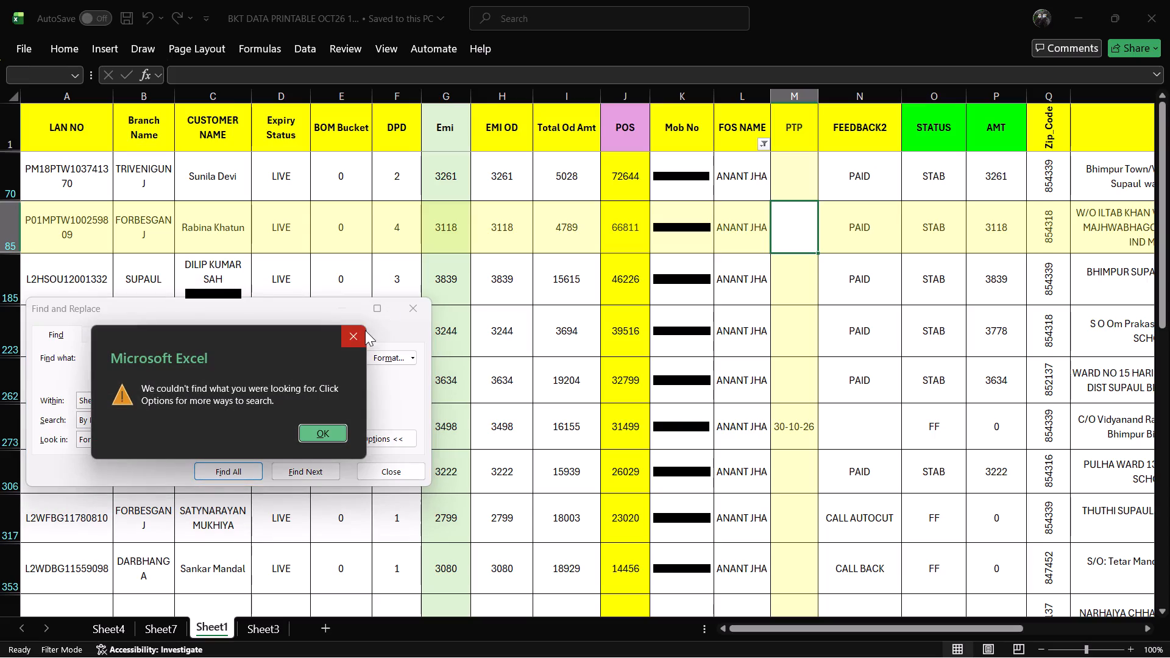
click(365, 330)
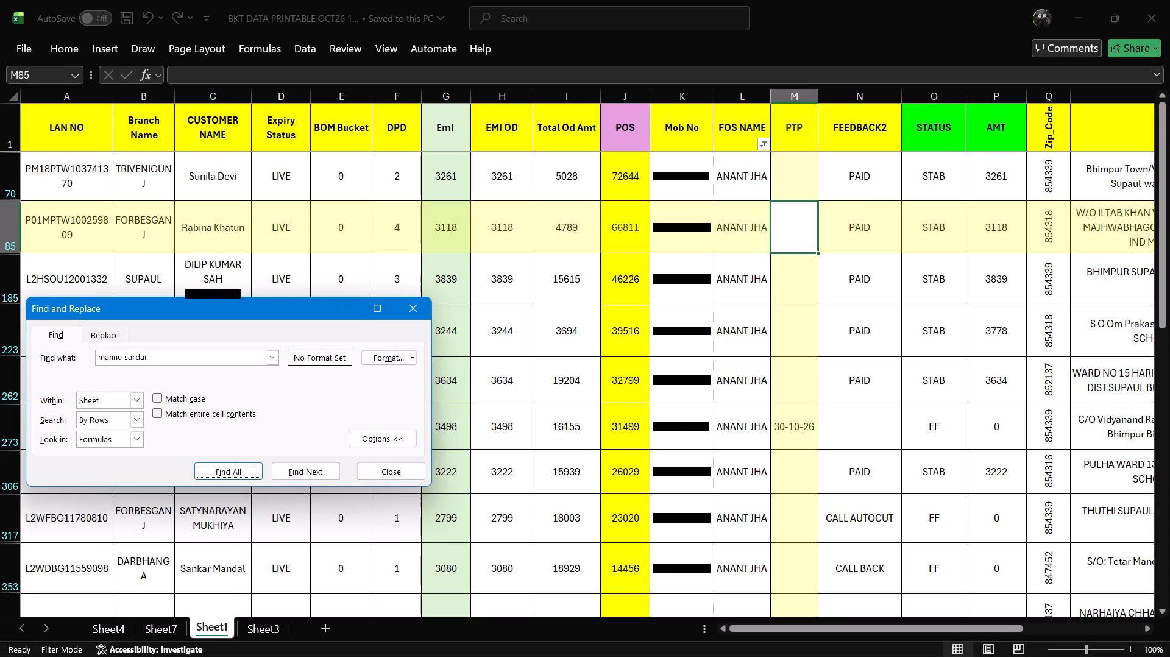
Show the overview of open windows to switch away from the October BKT data.
key(super+Tab)
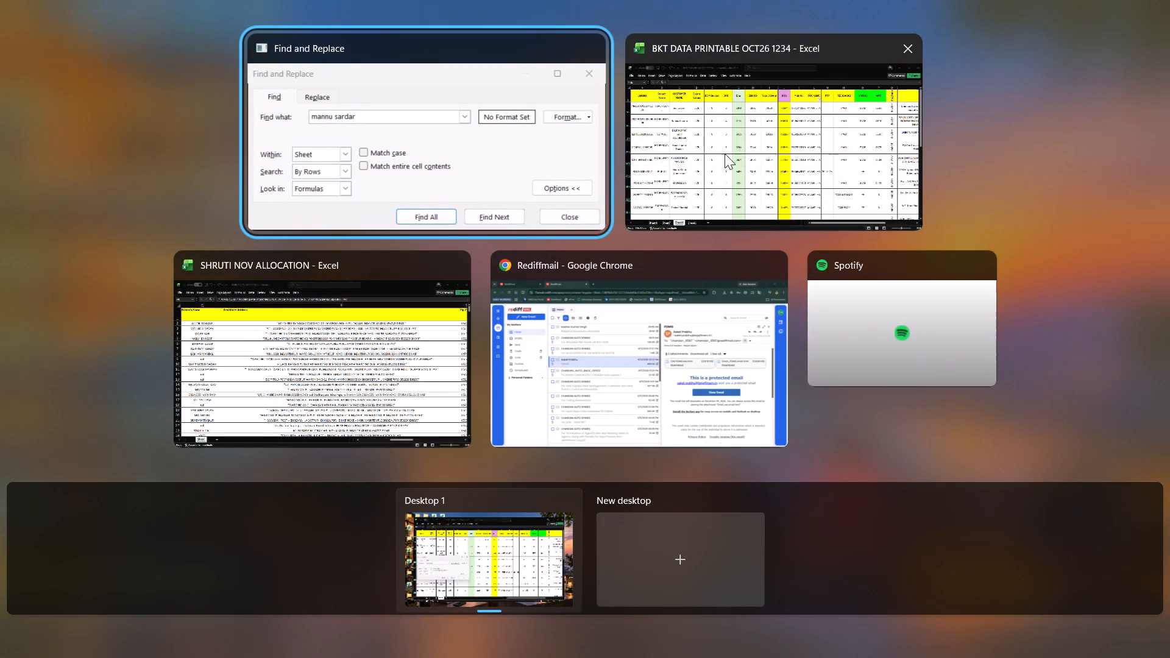
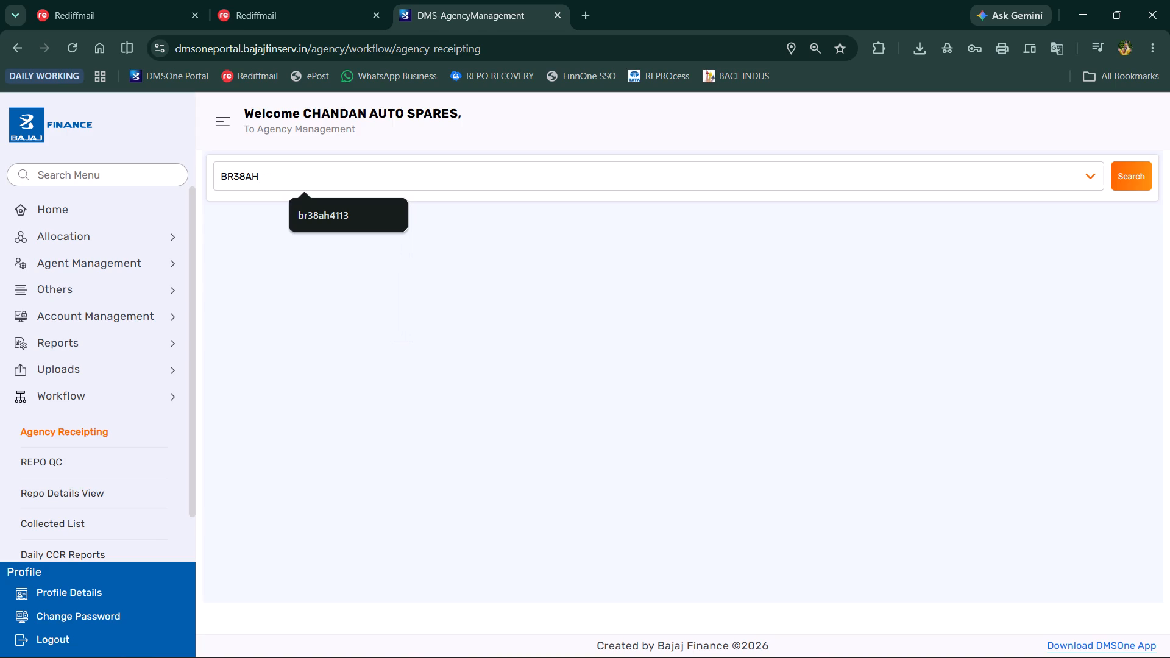
Complete the vehicle registration number, search for it in Agency Receipting, and open the matching customer's loan details.
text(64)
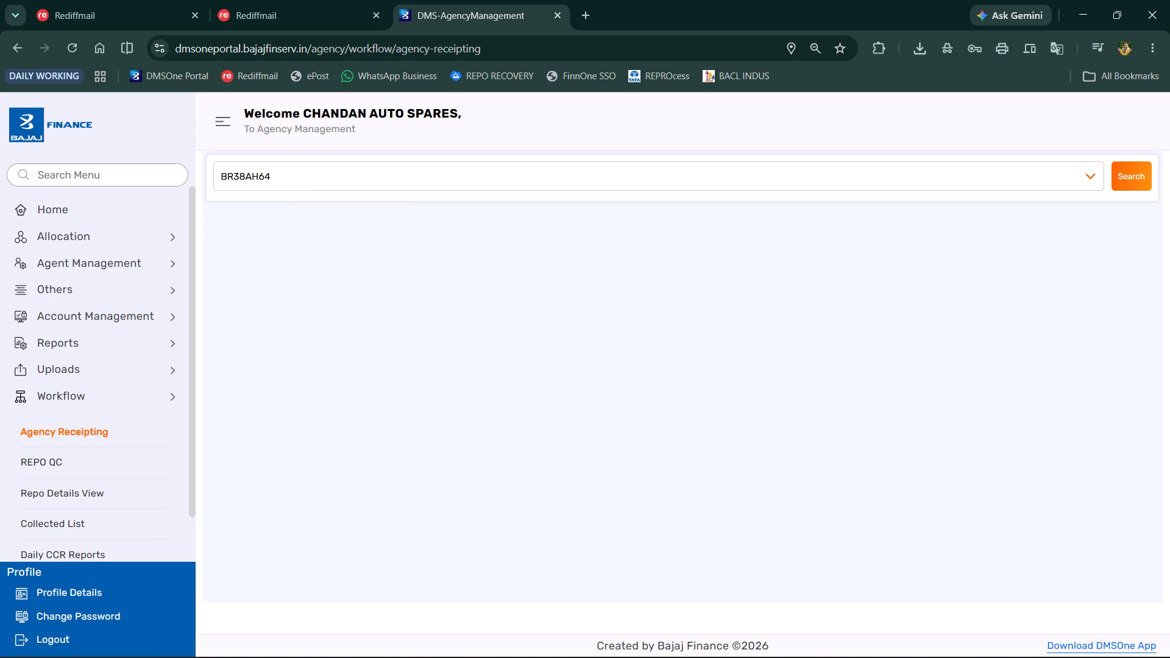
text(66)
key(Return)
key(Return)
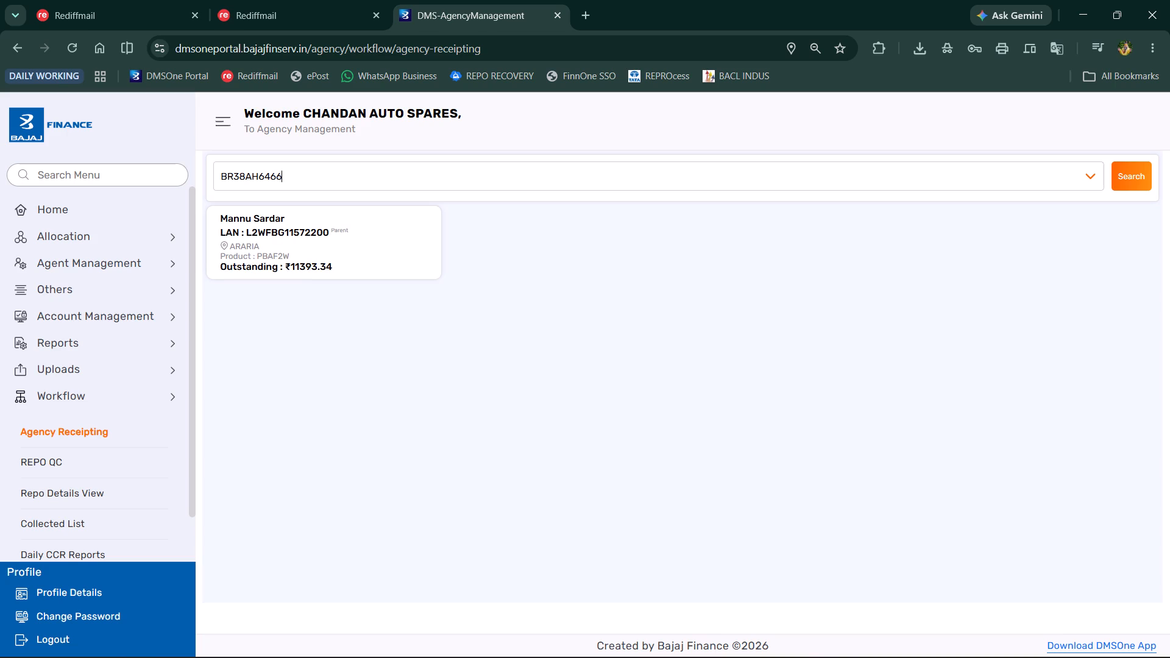
double_click(244, 227)
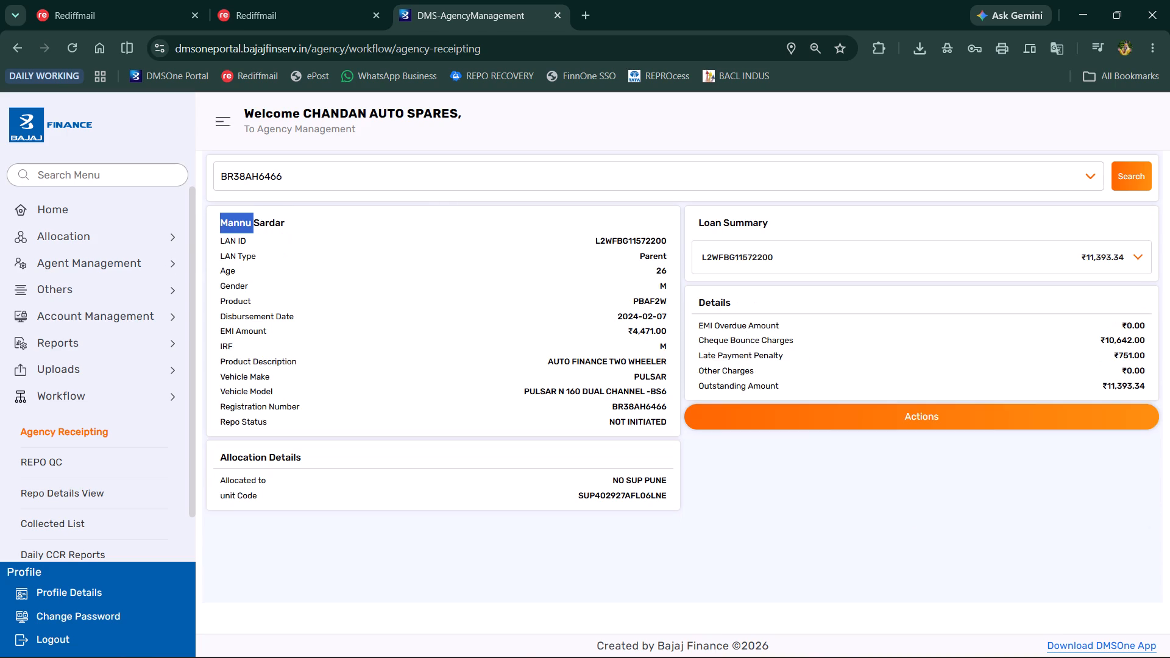
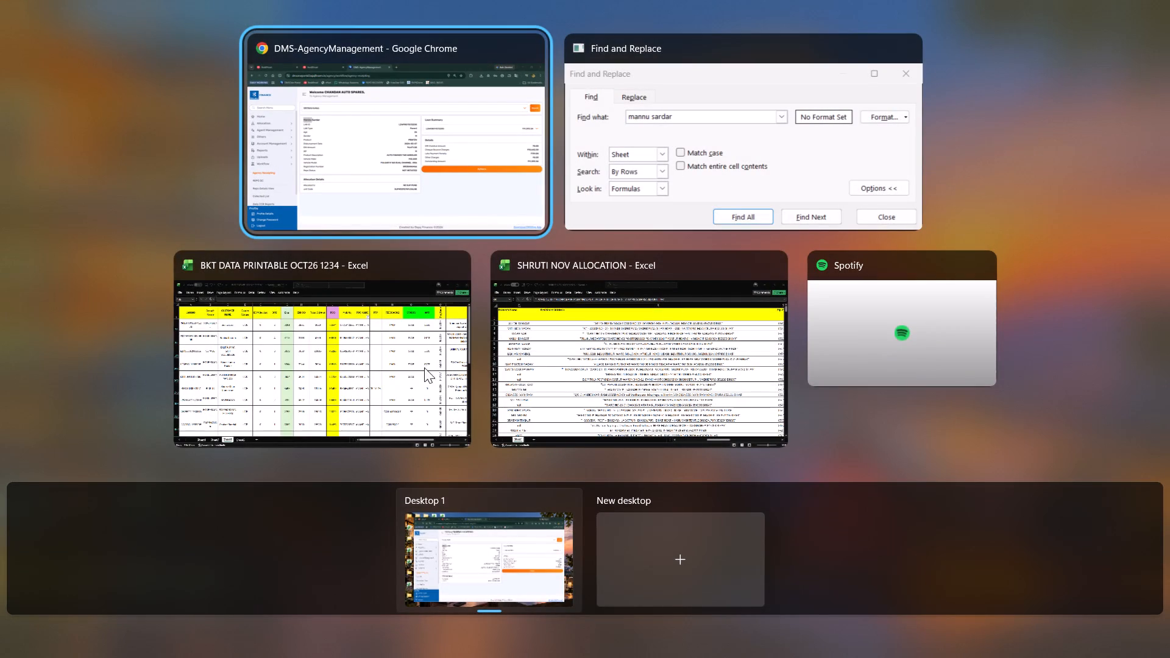
Switch to the SHRUTI NOV ALLOCATION workbook in Excel and dismiss Find and Replace.
click(634, 339)
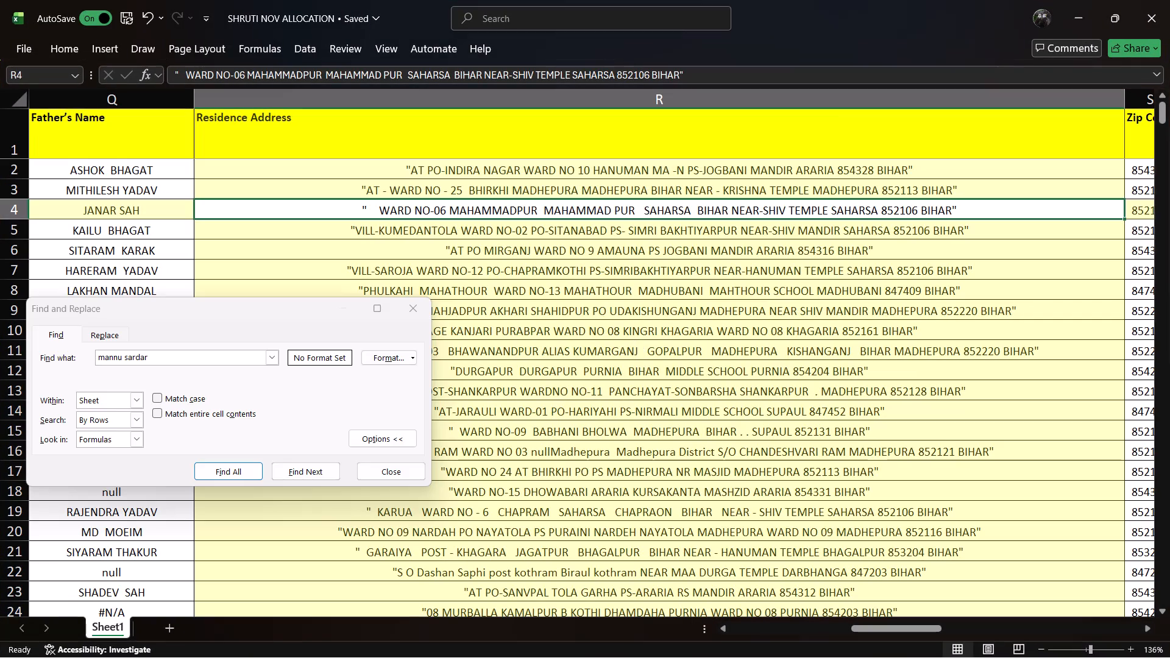
click(413, 304)
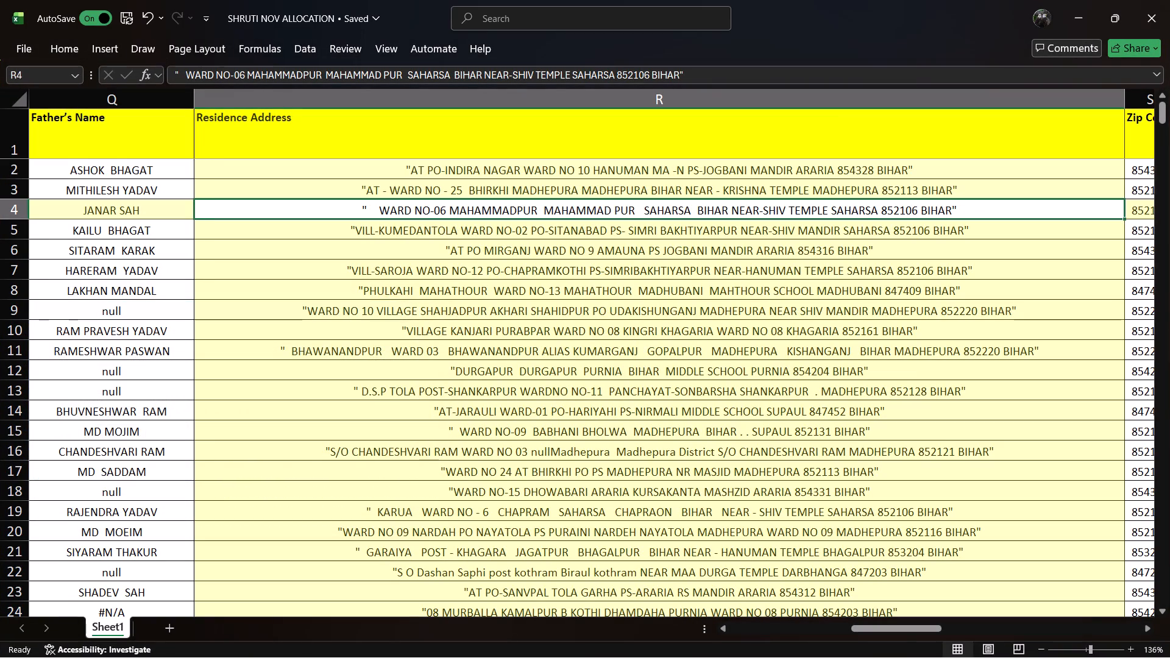
Go back to the start of the loan records and review the customer details in rows 2 and 3.
click(406, 171)
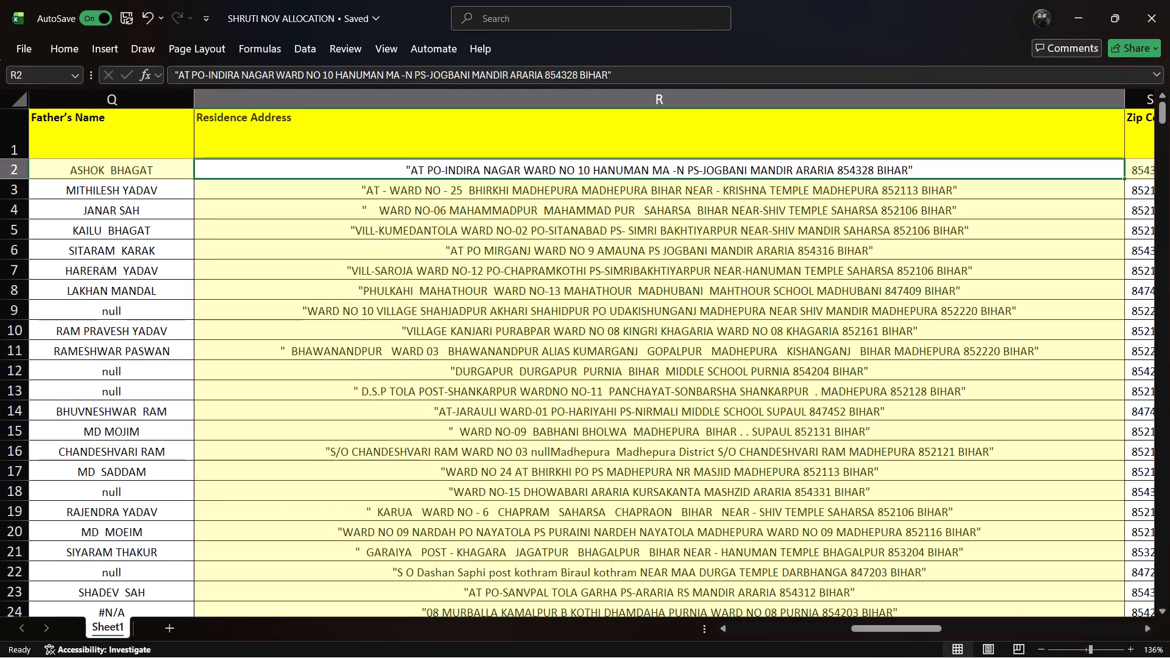
key(Left)
key(Left)
key(Left)
key(Left)
key(Left)
key(Left)
key(Left)
key(Left)
key(Left)
key(Left)
key(Left)
key(Left)
key(Left)
key(Left)
key(Left)
key(Left)
key(Left)
key(Left)
key(Left)
key(Left)
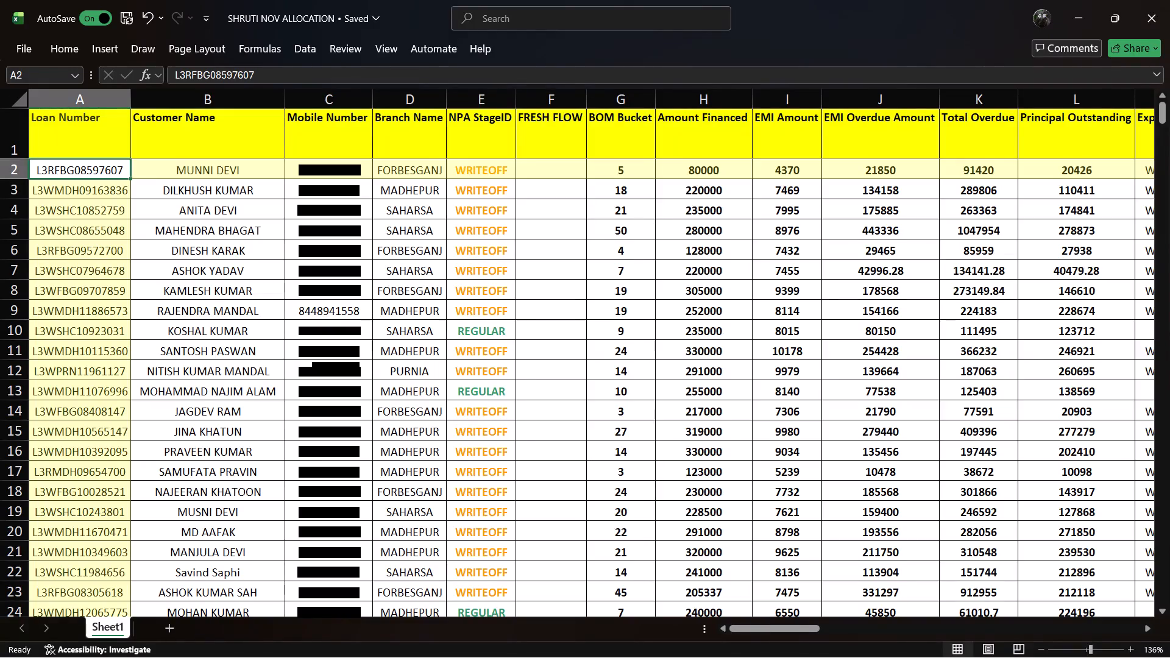
click(198, 188)
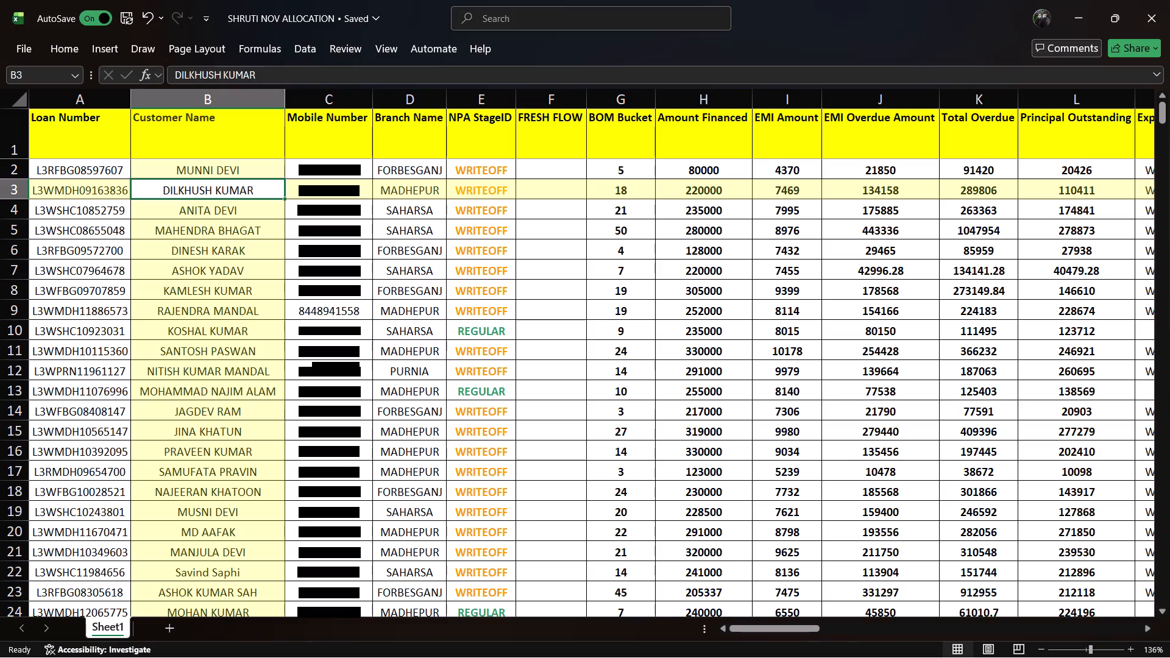
Record the call outcome for the customer in row 4 as C/B under PTP Type.
click(333, 211)
key(Right)
key(Right)
key(Right)
key(Right)
key(Right)
key(Right)
key(Right)
key(Right)
key(Right)
key(Right)
key(Right)
key(Right)
key(Right)
key(Right)
key(Right)
key(Right)
key(Right)
key(Right)
key(Right)
key(Right)
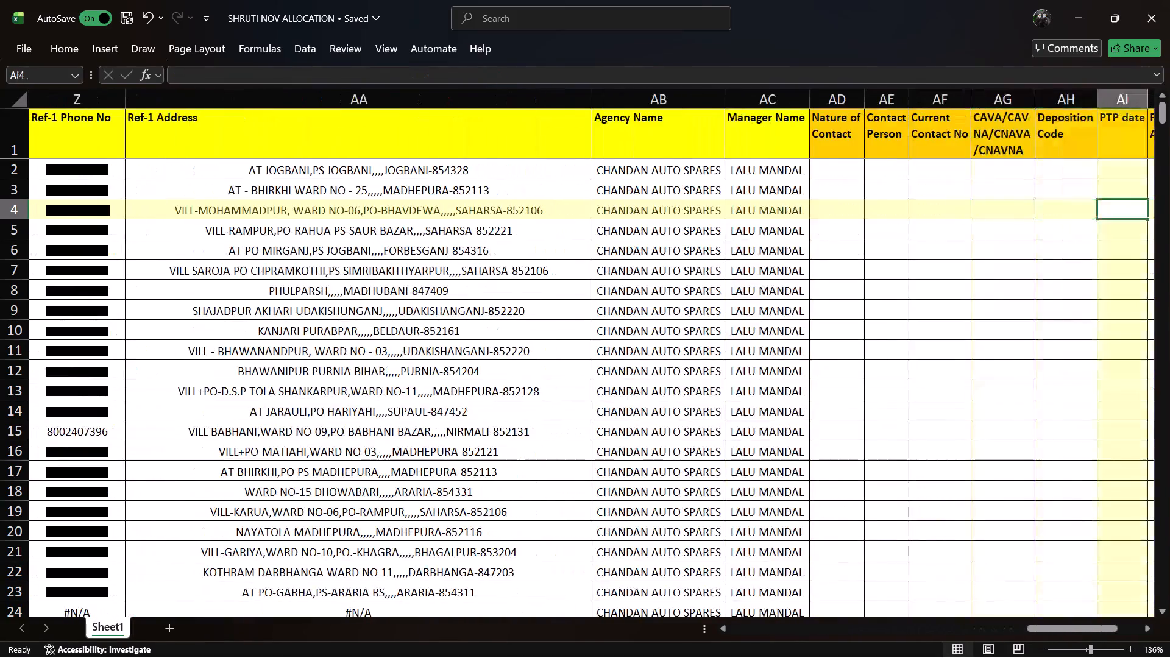
key(Right)
key(Right)
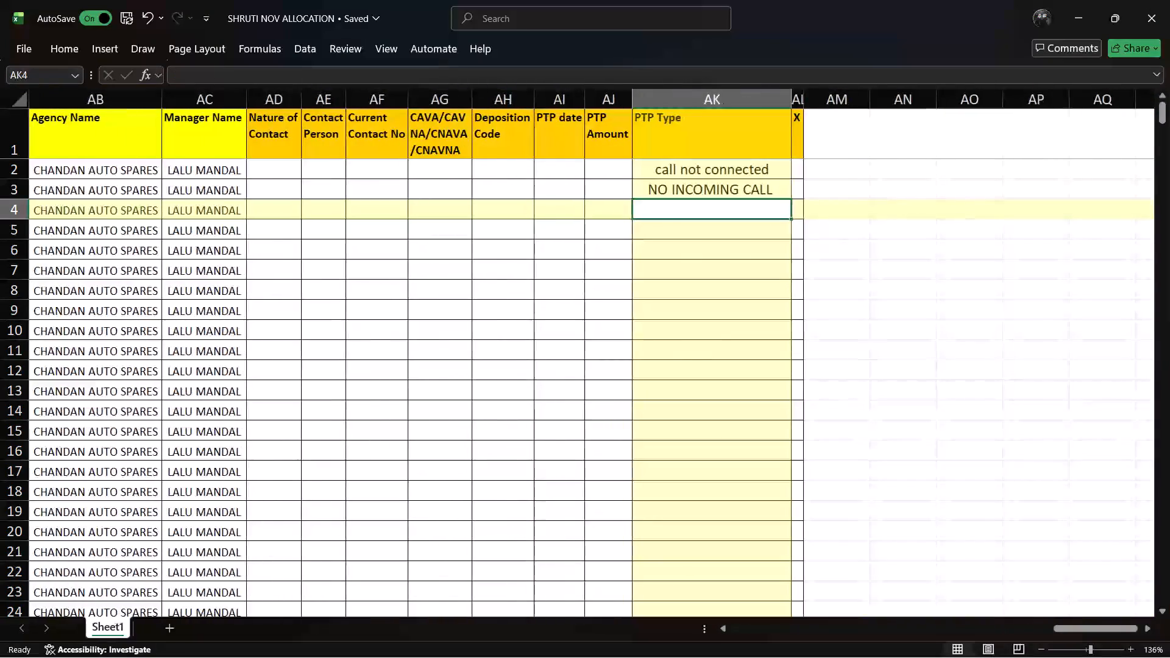
key(c)
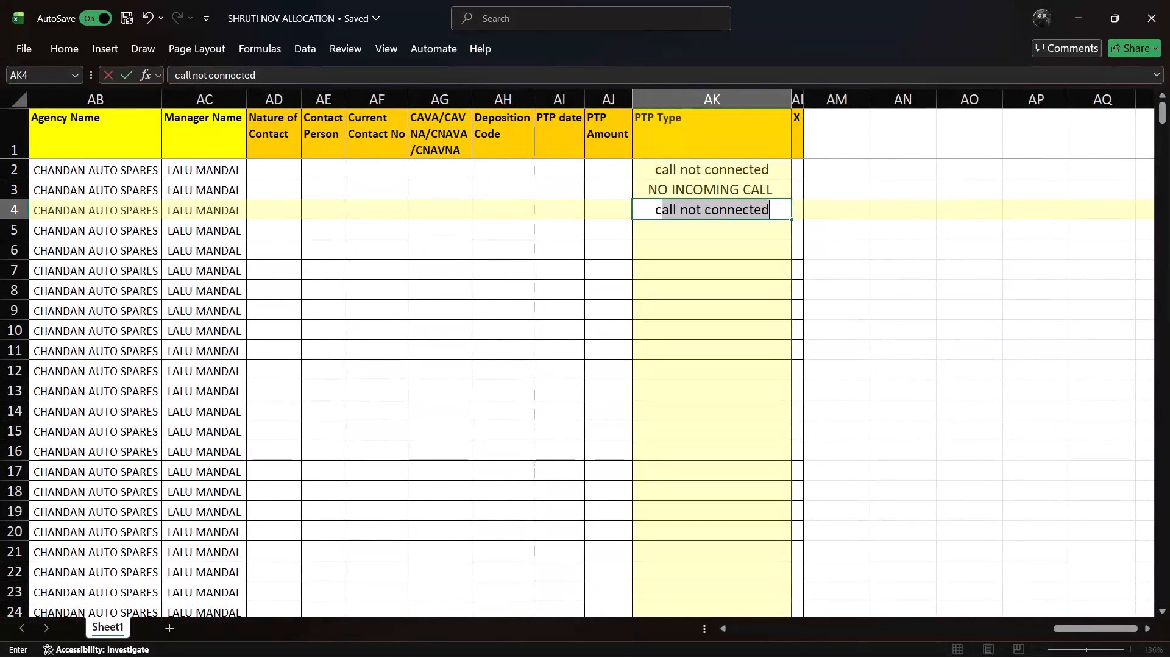
key(BackSpace)
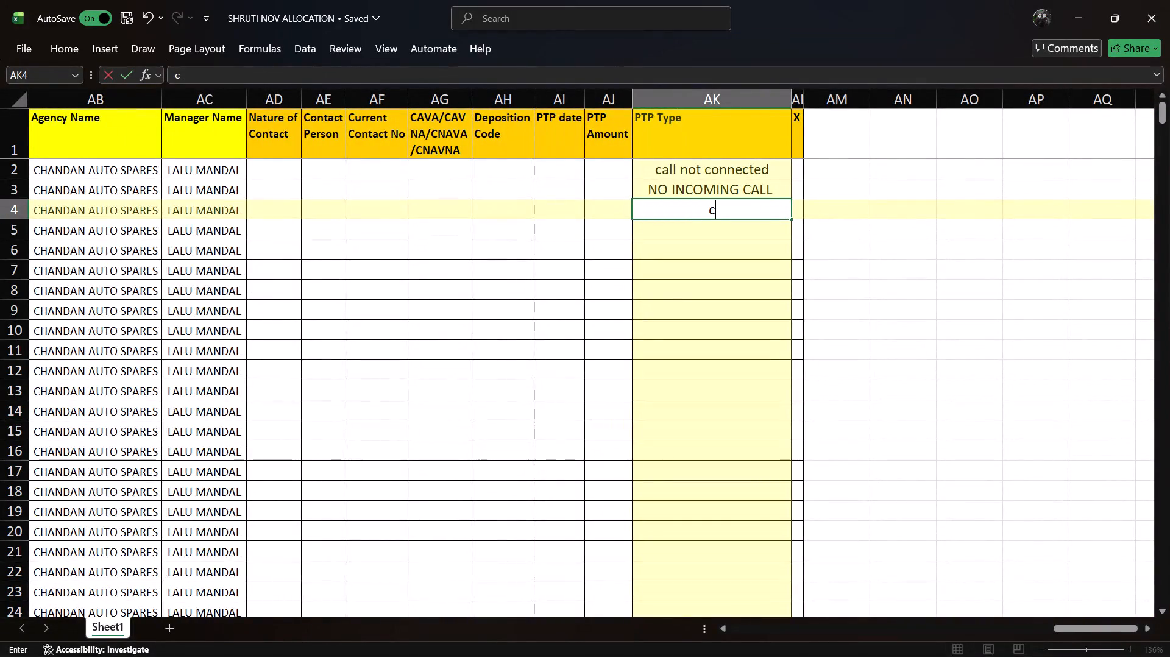
key(BackSpace)
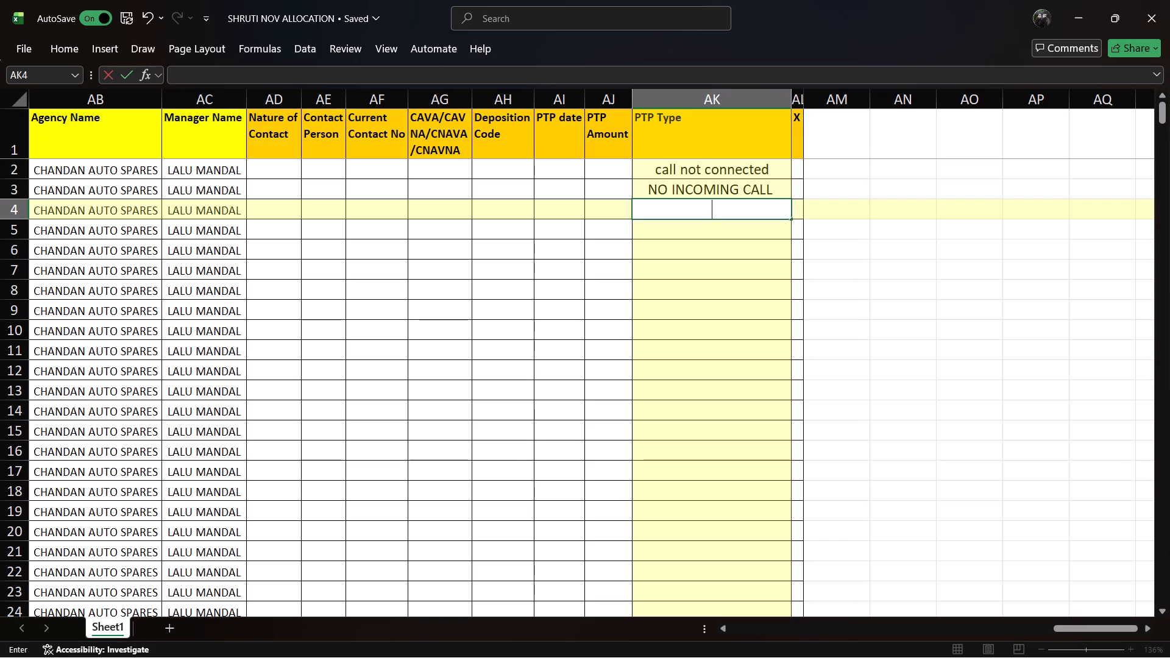
key(c)
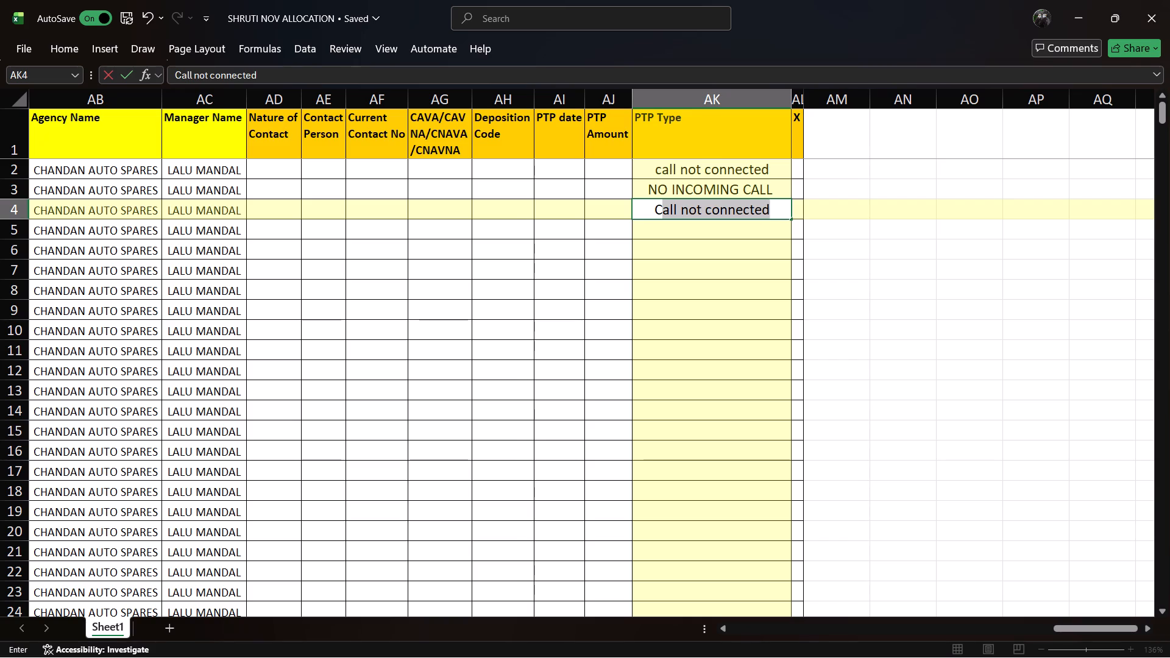
text(/B)
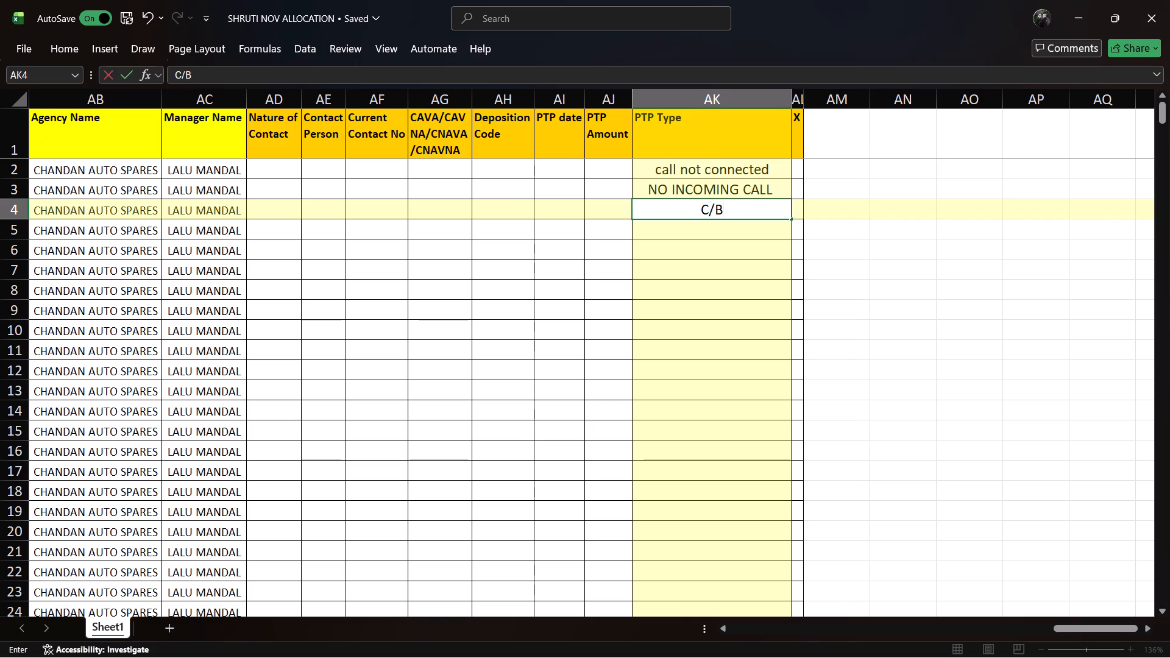
click(662, 225)
Go back along row 5 to look up the customer's mobile number.
key(Left)
key(Left)
key(Left)
key(Left)
key(Left)
key(Left)
key(Left)
key(Left)
key(Left)
key(Left)
key(Left)
key(Left)
key(Left)
key(Left)
key(Left)
key(Left)
key(Left)
key(Left)
key(Left)
key(Left)
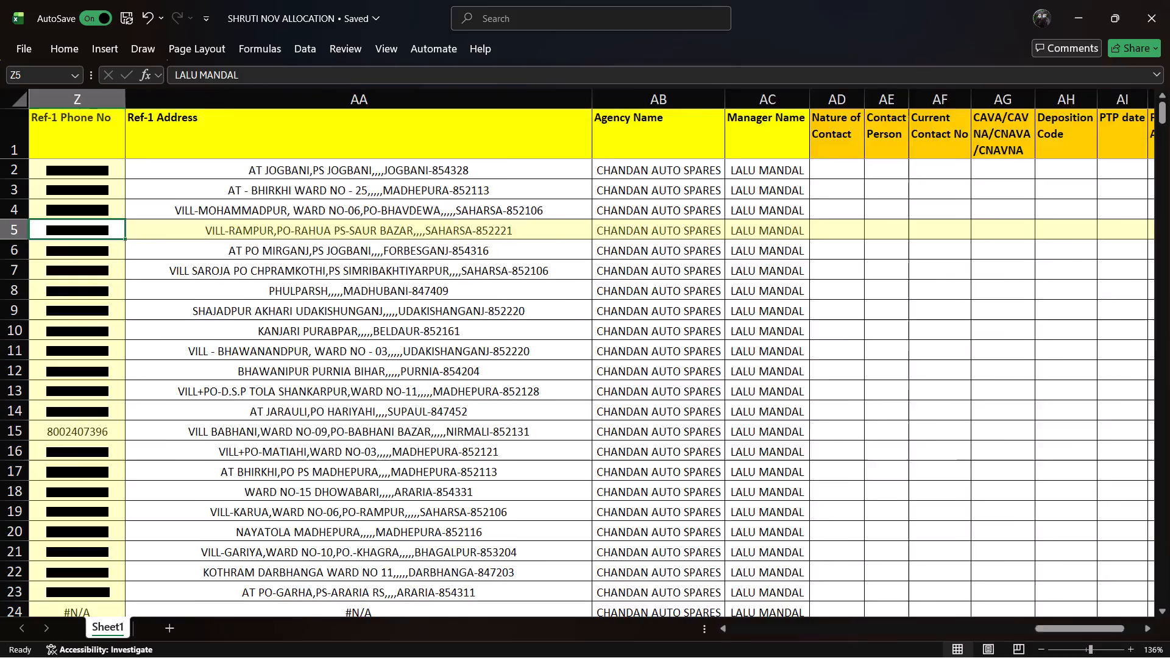
key(Right)
key(Right)
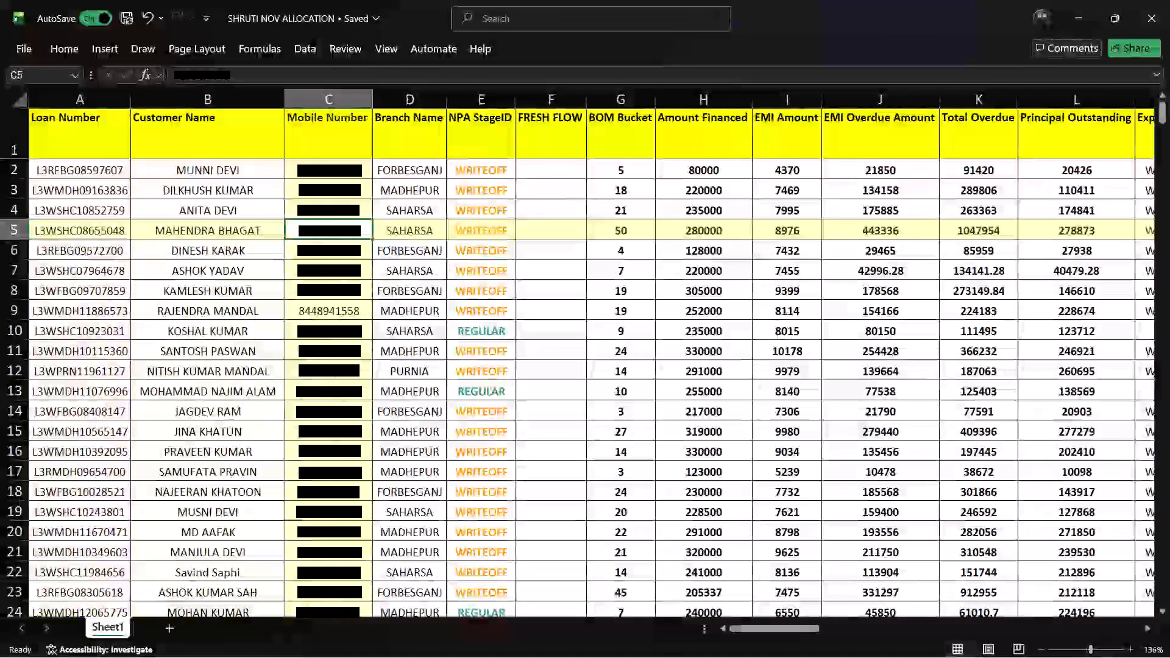
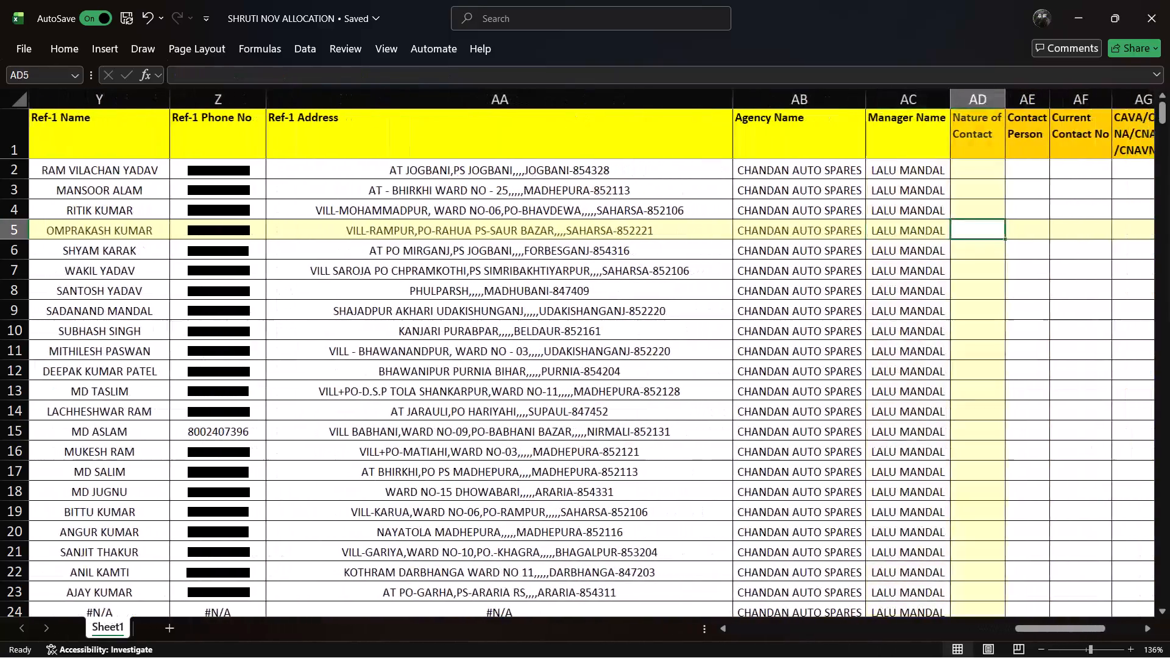
Examine the call-tracking columns from Nature of Contact through PTP Type, including the outcome recorded for the customer in row 4.
key(Right)
key(Right)
key(Right)
key(Right)
key(Right)
key(Right)
key(Right)
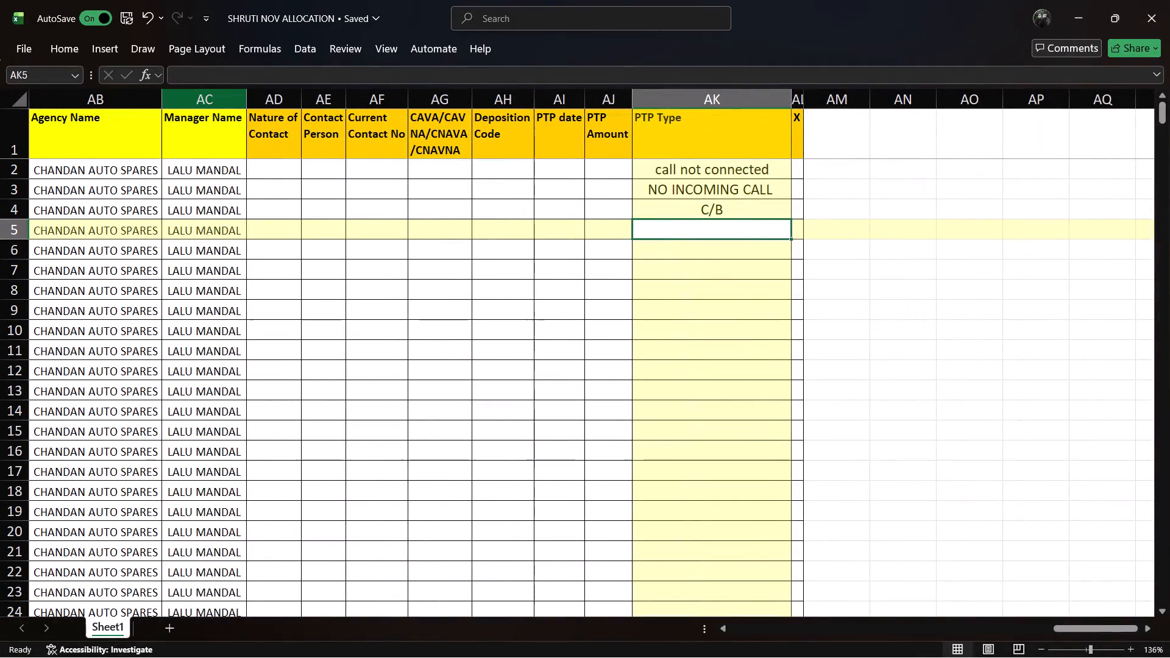
click(272, 173)
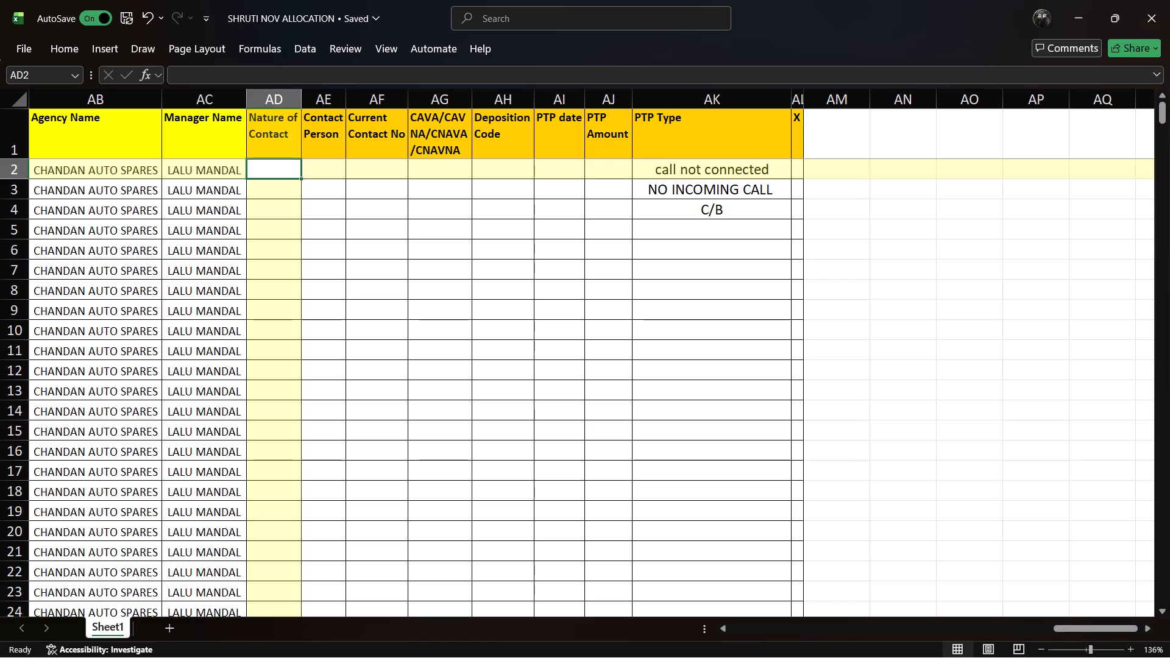
click(328, 138)
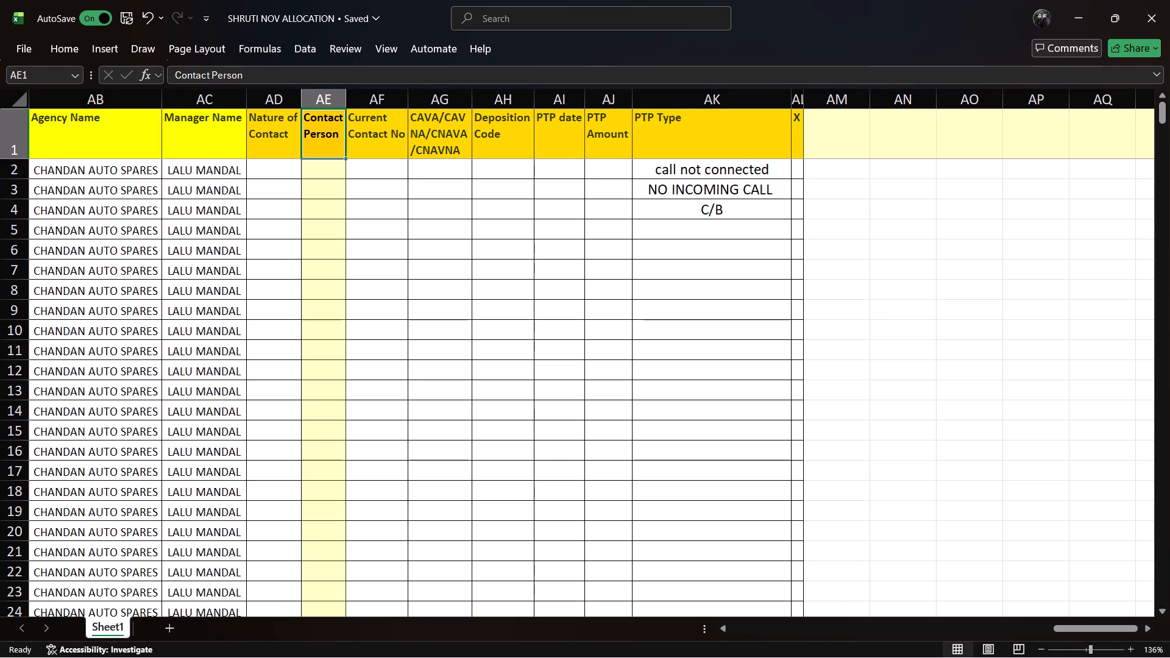
key(Right)
key(Right)
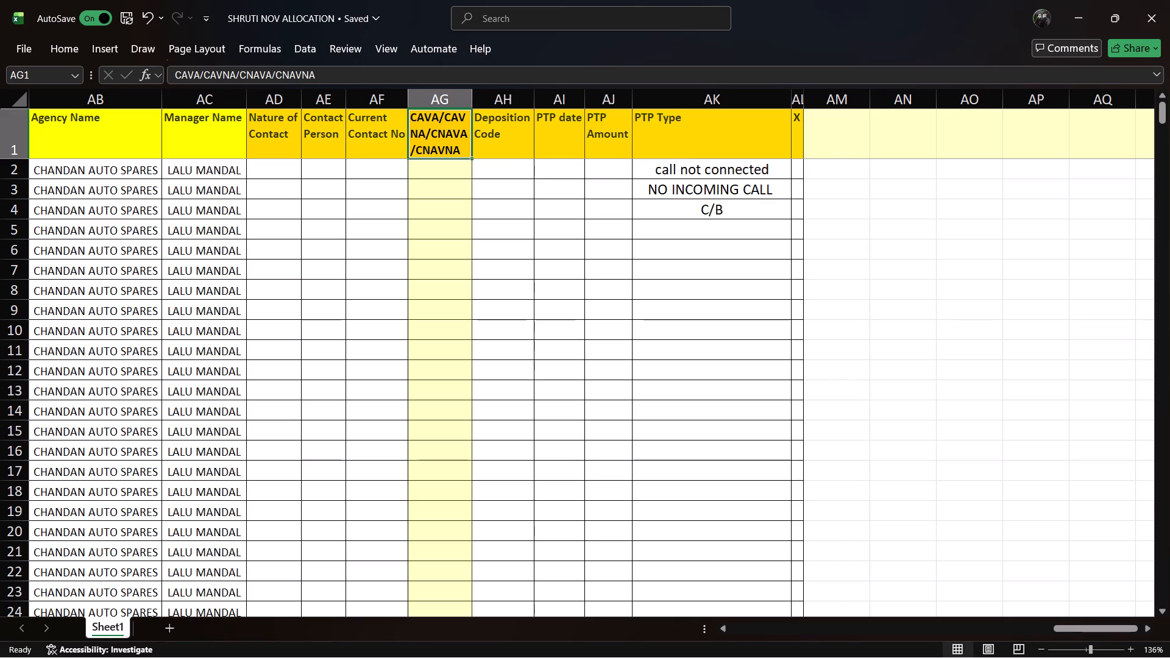
click(679, 203)
click(679, 203)
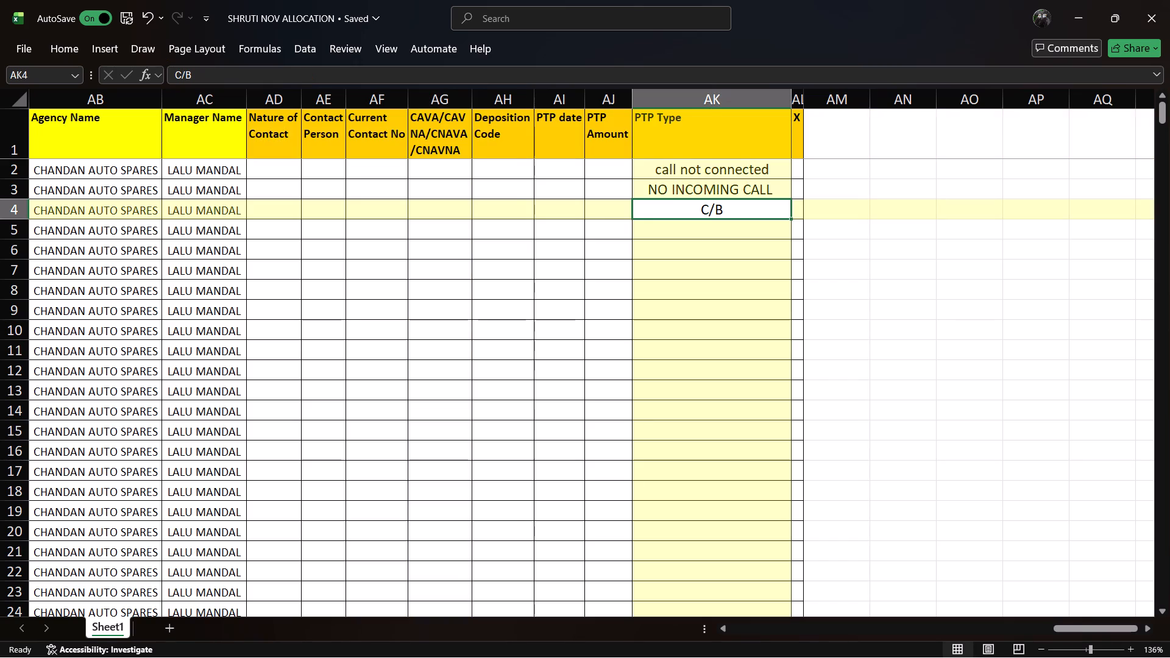
key(Left)
key(Left)
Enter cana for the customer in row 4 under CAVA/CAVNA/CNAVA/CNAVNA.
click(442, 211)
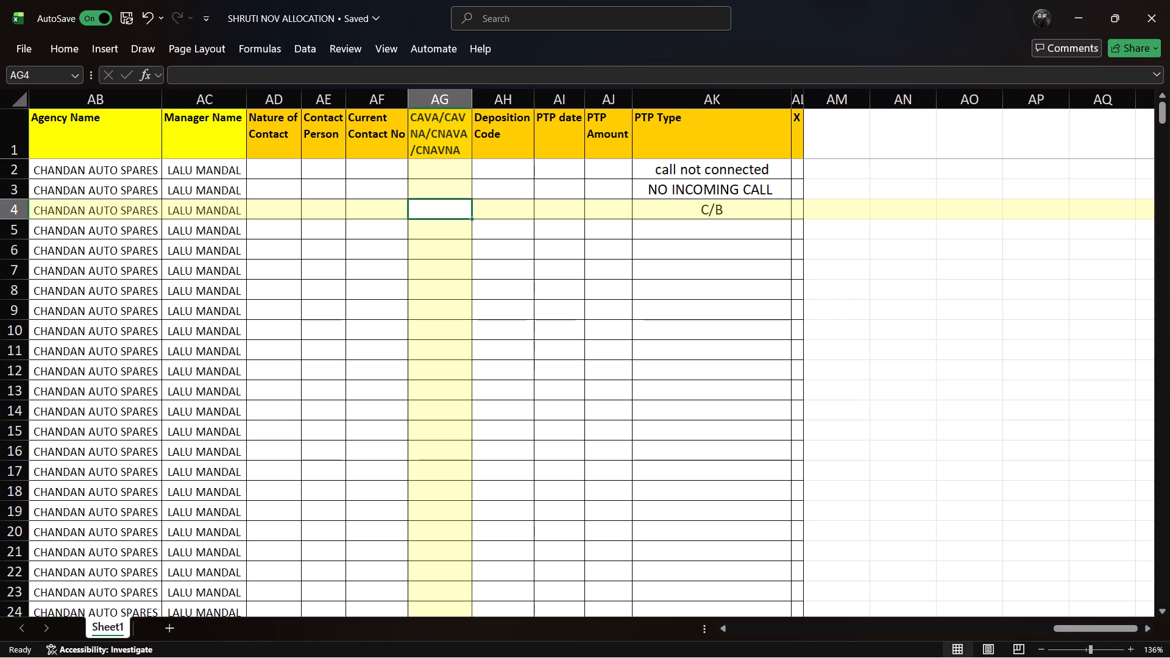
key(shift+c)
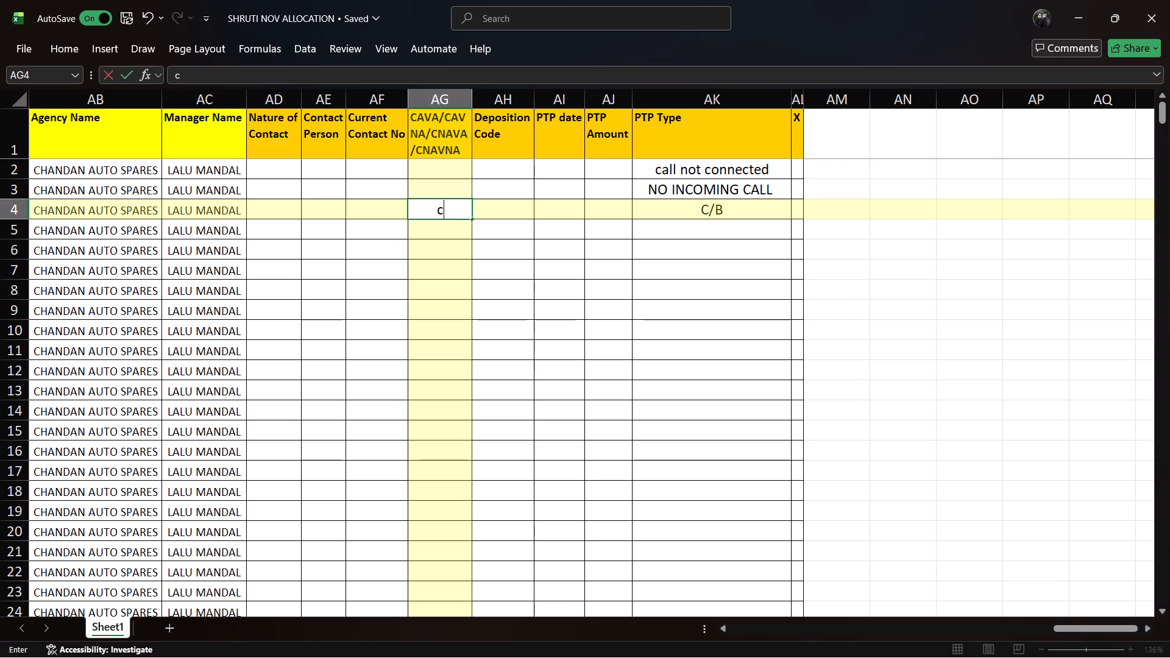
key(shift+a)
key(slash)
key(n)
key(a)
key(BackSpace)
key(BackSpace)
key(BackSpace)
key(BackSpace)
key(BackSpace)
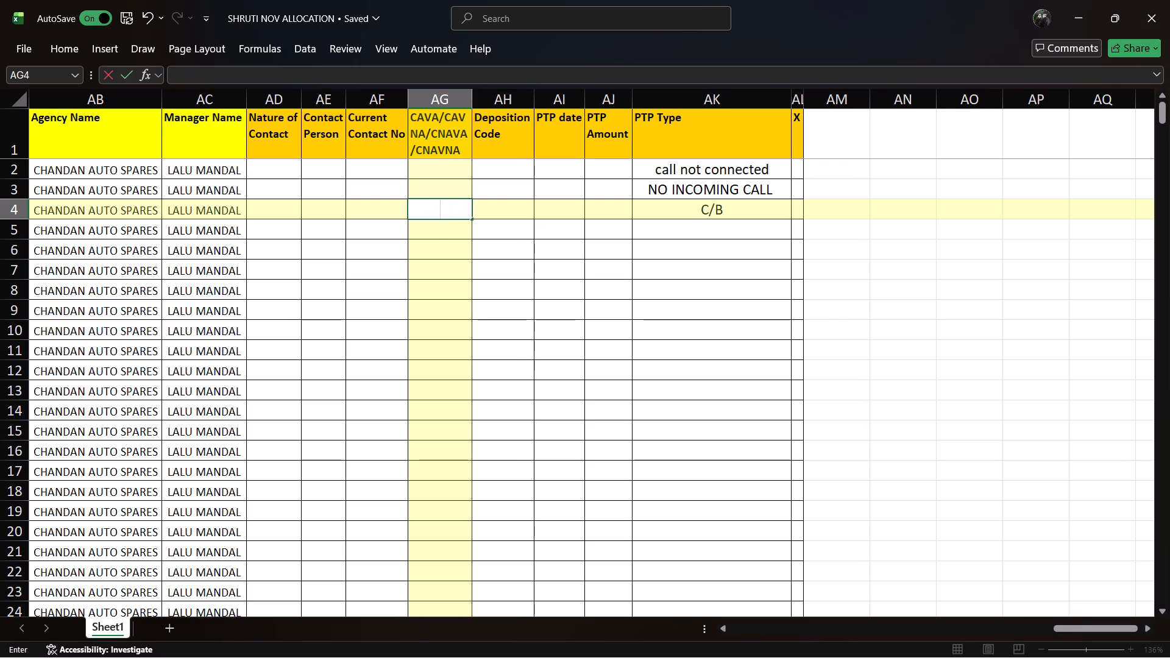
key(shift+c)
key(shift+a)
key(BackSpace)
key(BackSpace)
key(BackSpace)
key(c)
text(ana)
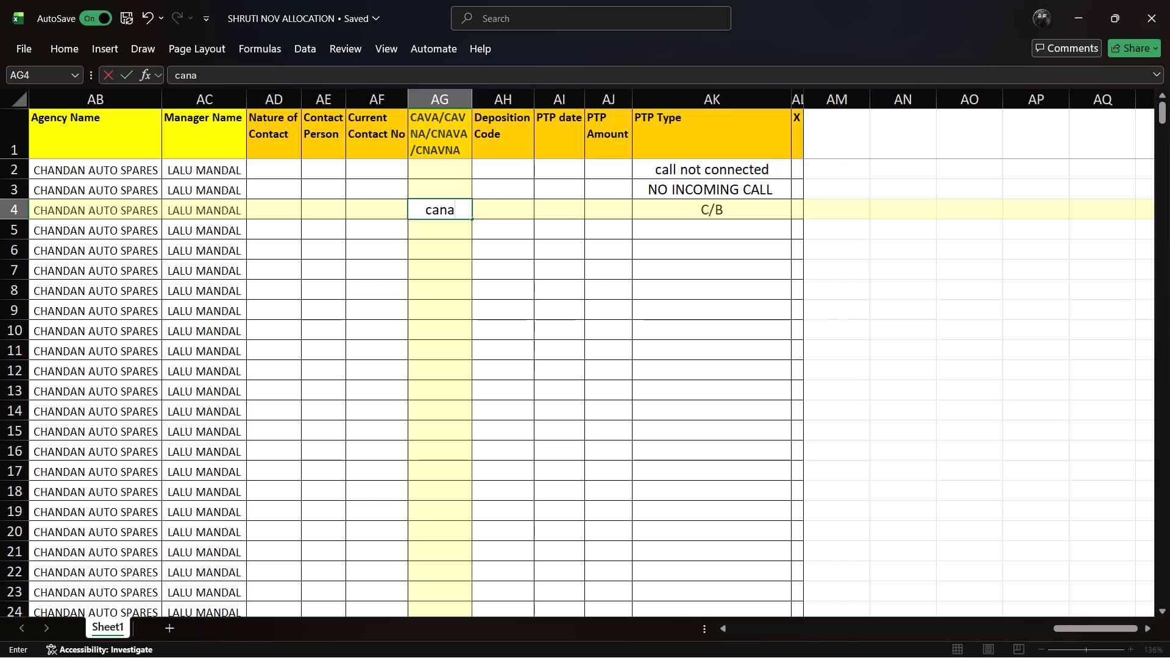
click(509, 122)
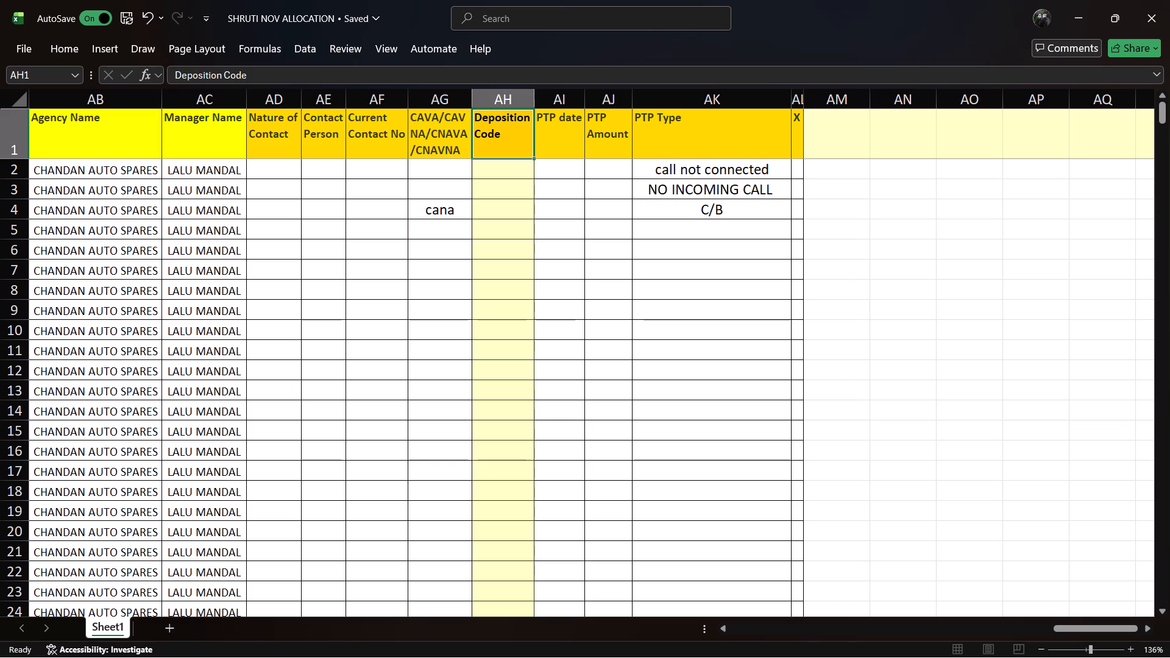
Replace the row 4 entry under CAVA/CAVNA/CNAVA/CNAVNA with CAVNA.
double_click(437, 214)
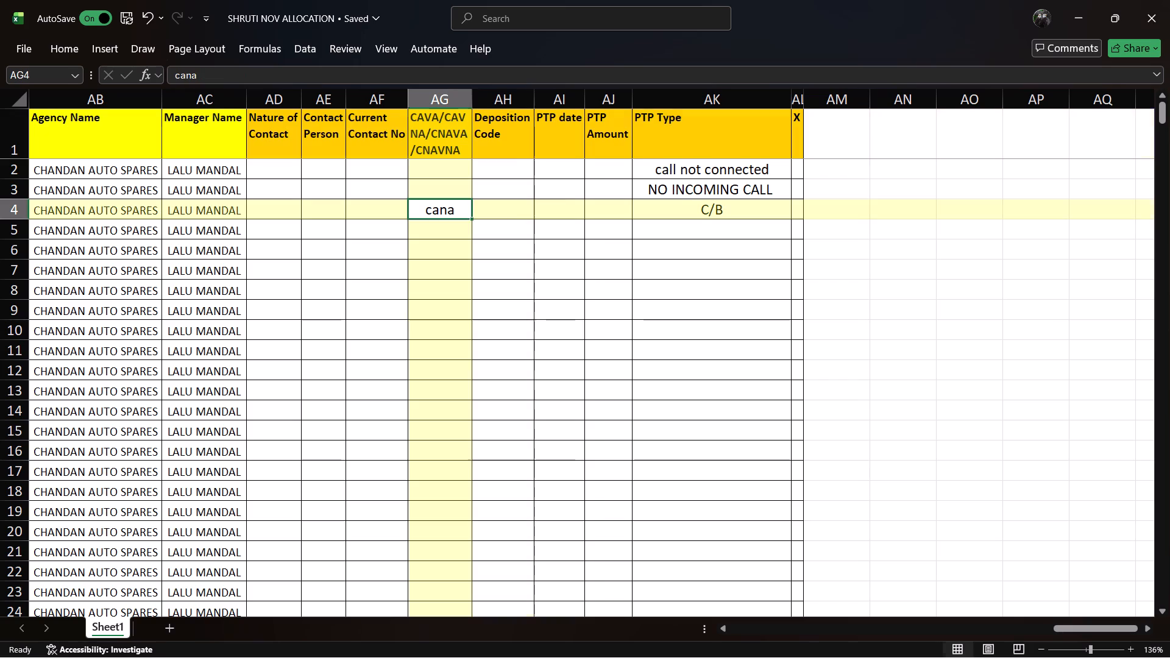
key(BackSpace)
key(BackSpace)
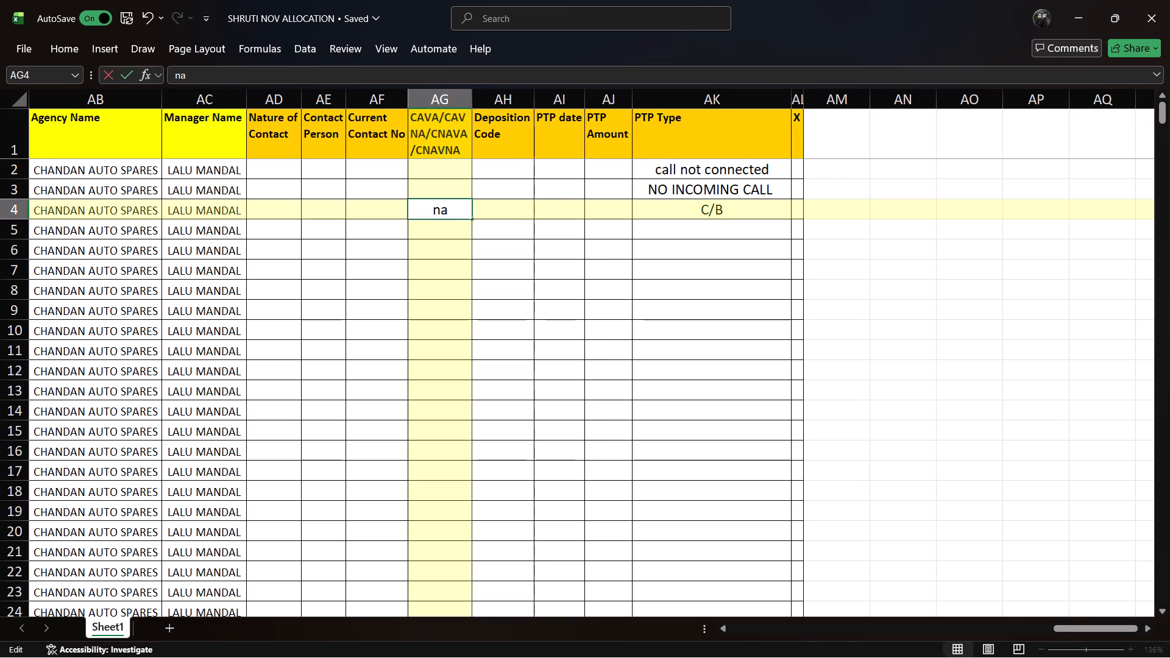
key(Right)
key(Right)
key(BackSpace)
key(BackSpace)
key(BackSpace)
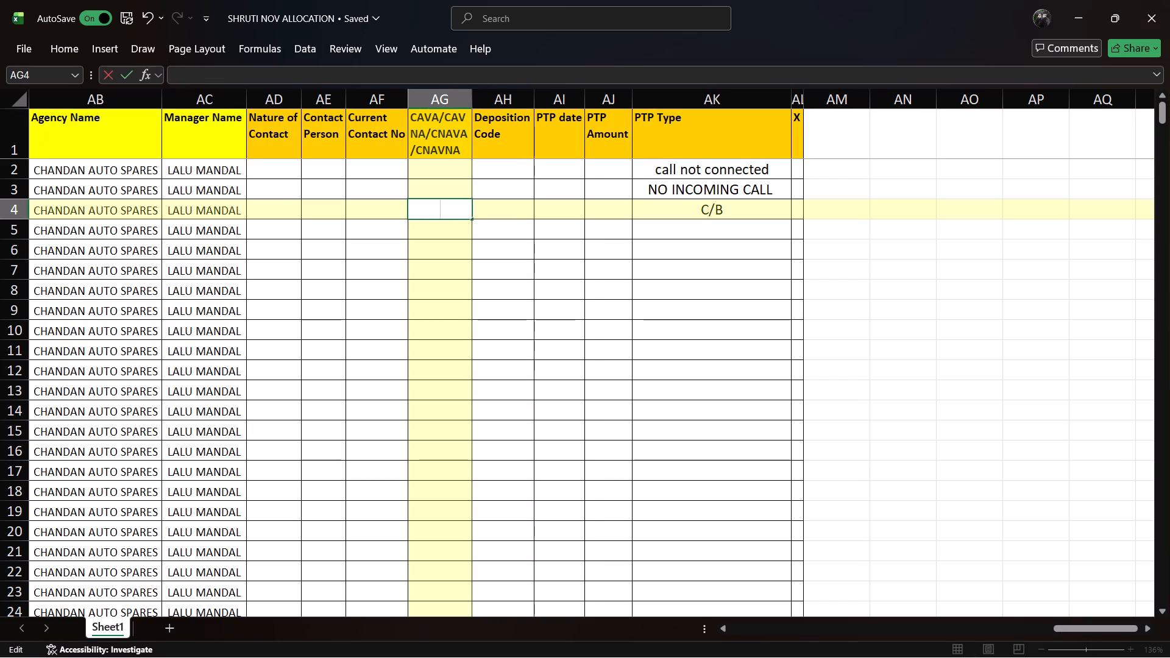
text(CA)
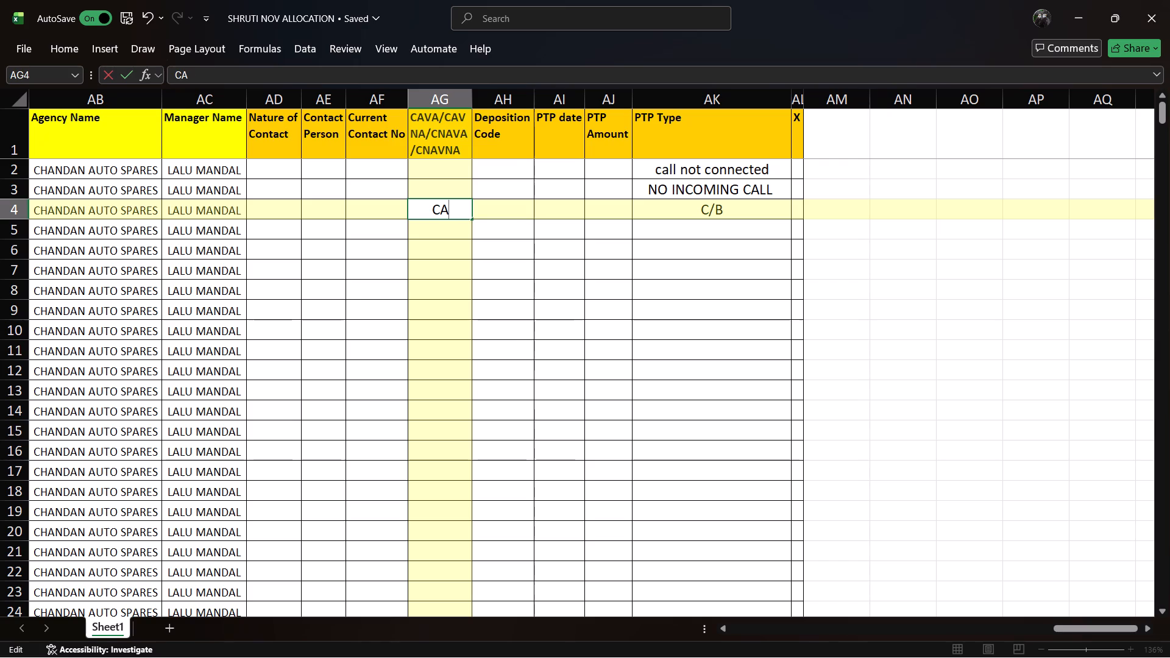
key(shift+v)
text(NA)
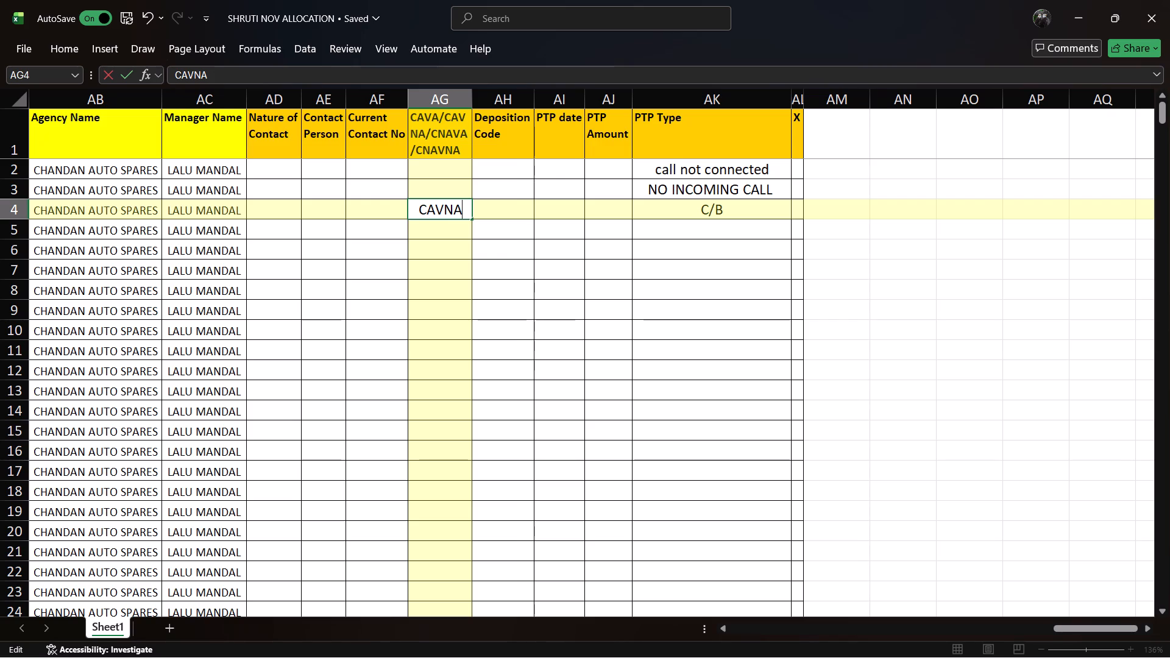
click(560, 213)
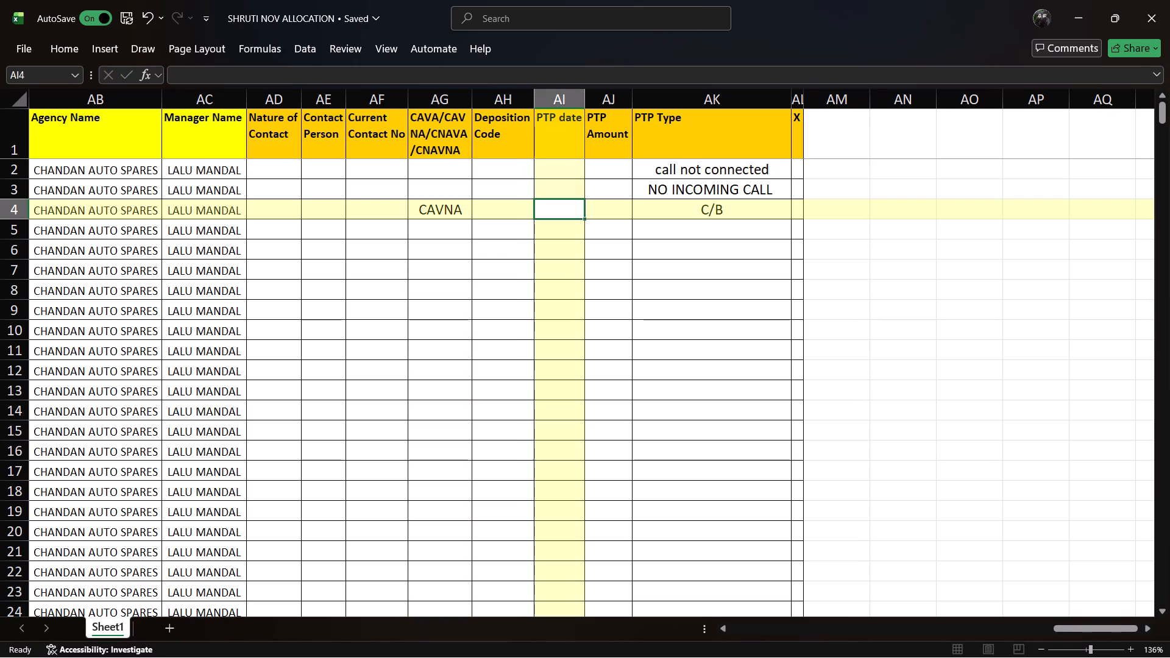
click(615, 217)
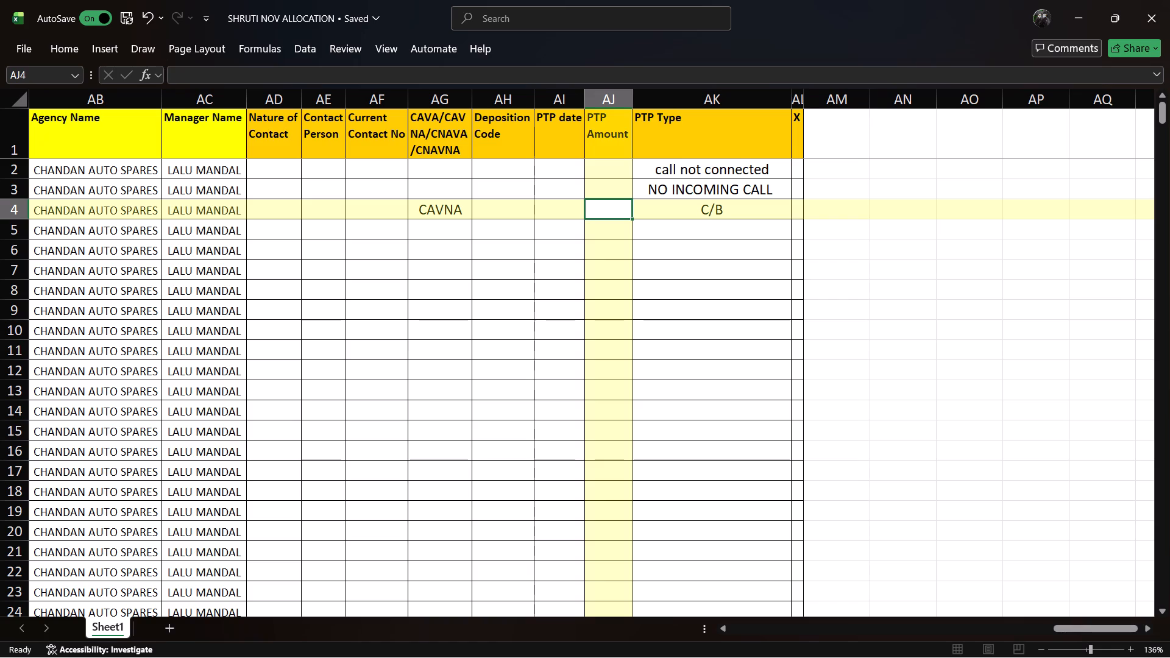
click(680, 213)
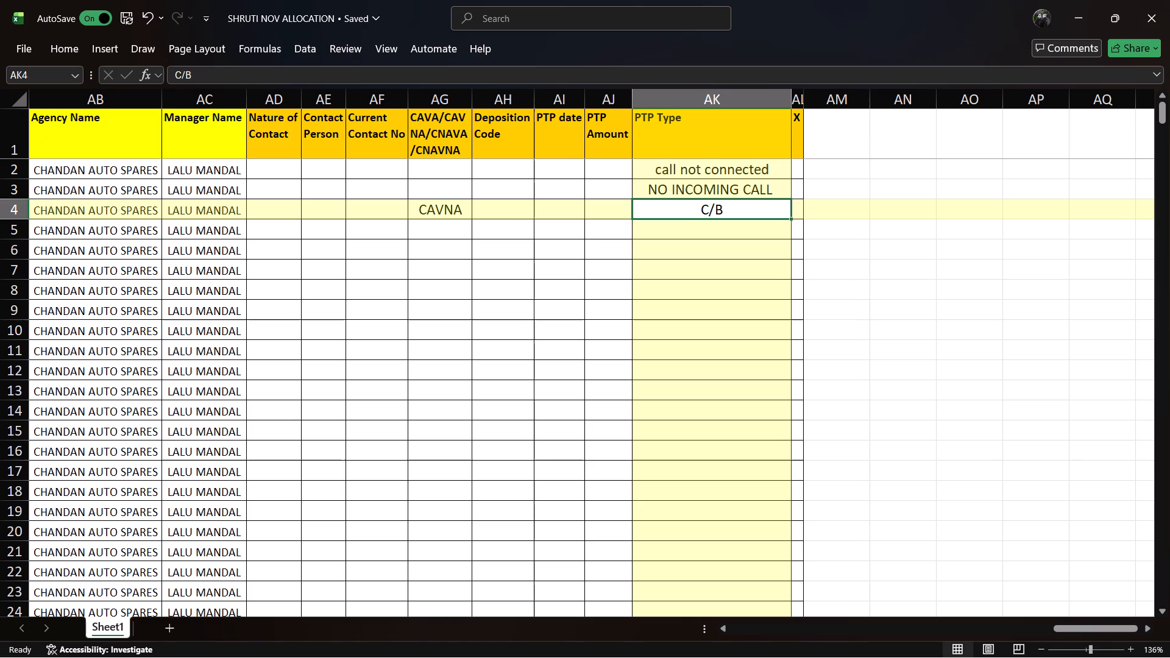
Go back to the loan number in row 4 and turn on filtering for the header row.
key(Left)
key(Left)
key(Left)
key(Left)
key(Left)
key(Left)
key(Left)
key(Left)
key(Left)
key(Left)
key(Left)
key(Left)
key(Left)
key(Left)
key(Left)
key(Left)
key(Left)
key(Left)
key(Left)
key(Left)
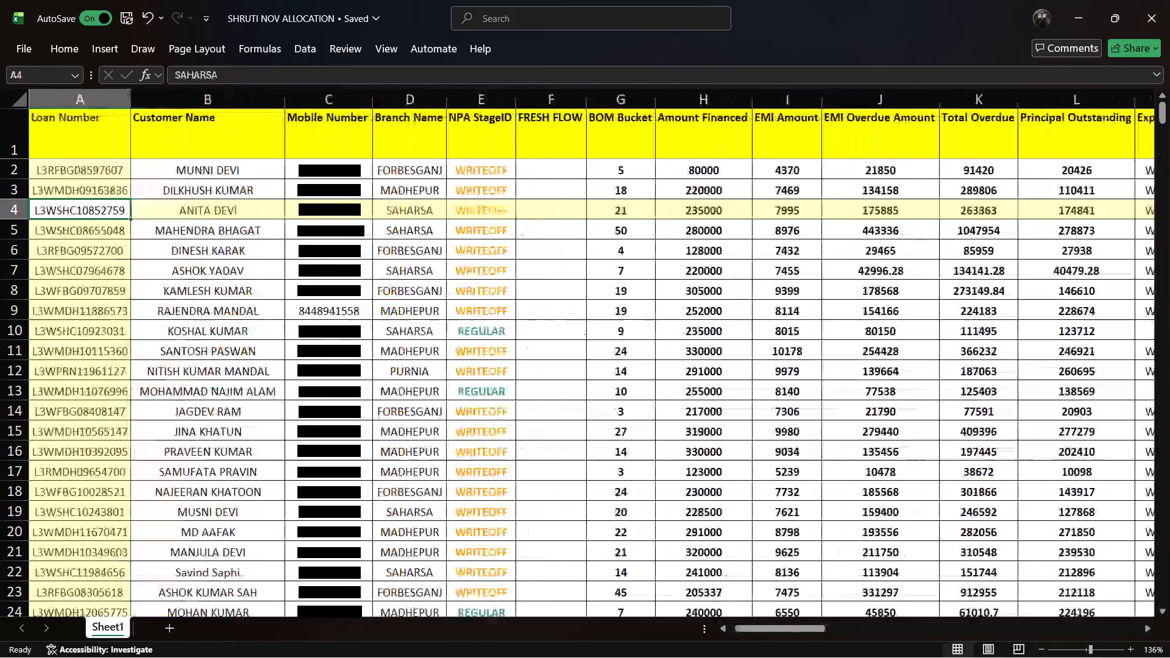
key(ctrl+shift+l)
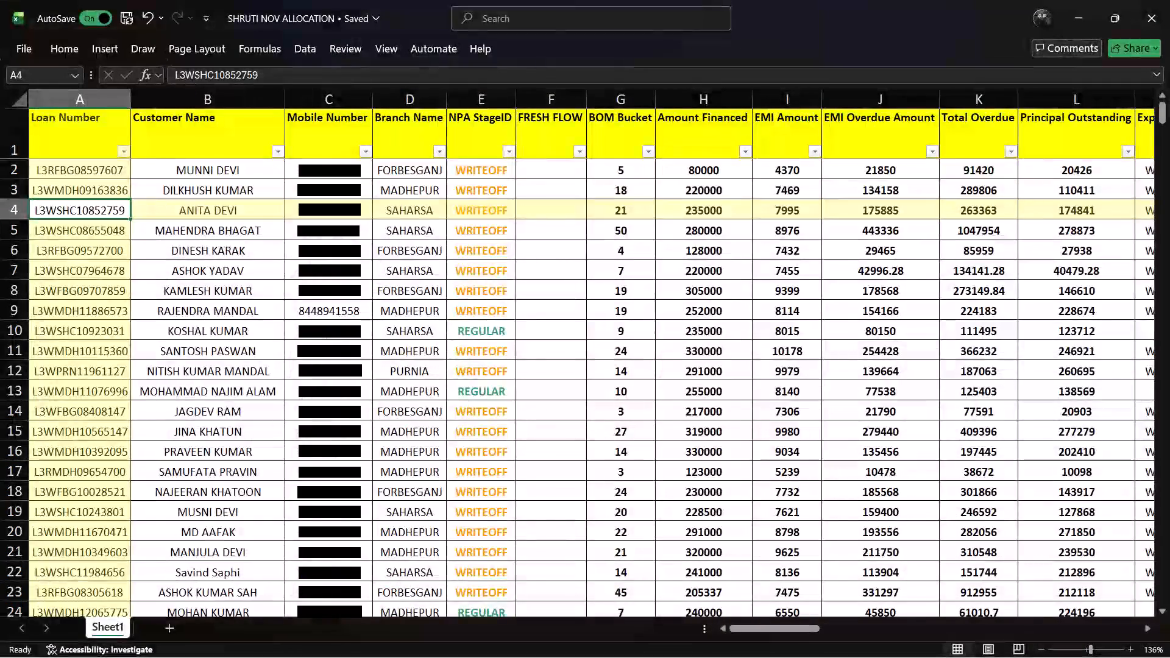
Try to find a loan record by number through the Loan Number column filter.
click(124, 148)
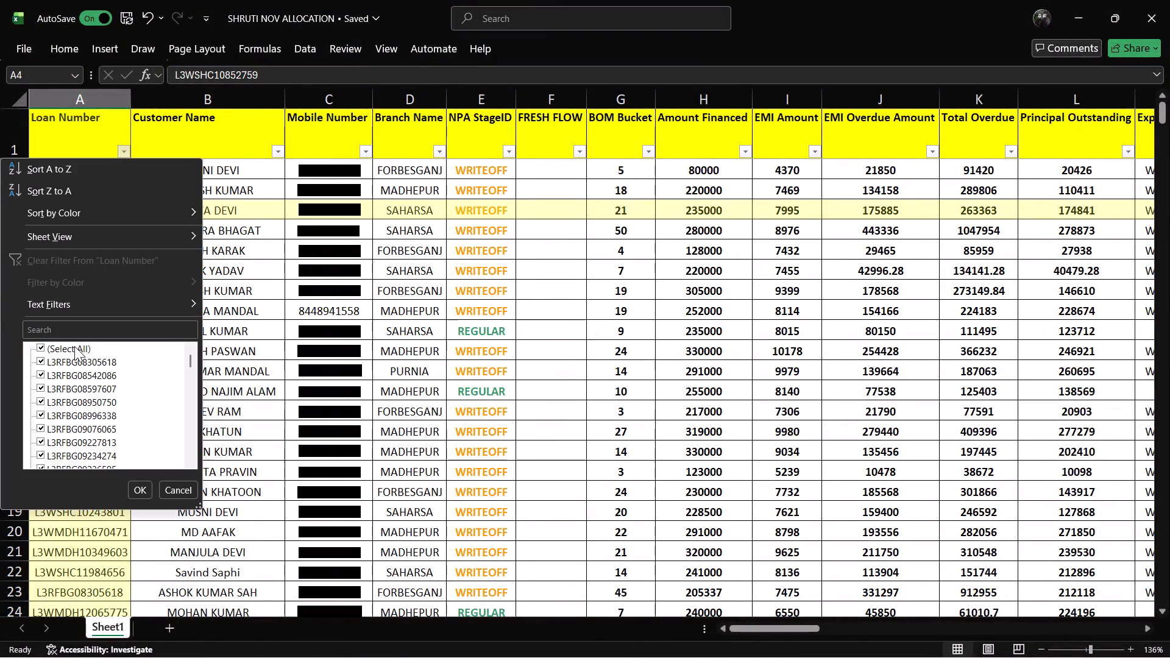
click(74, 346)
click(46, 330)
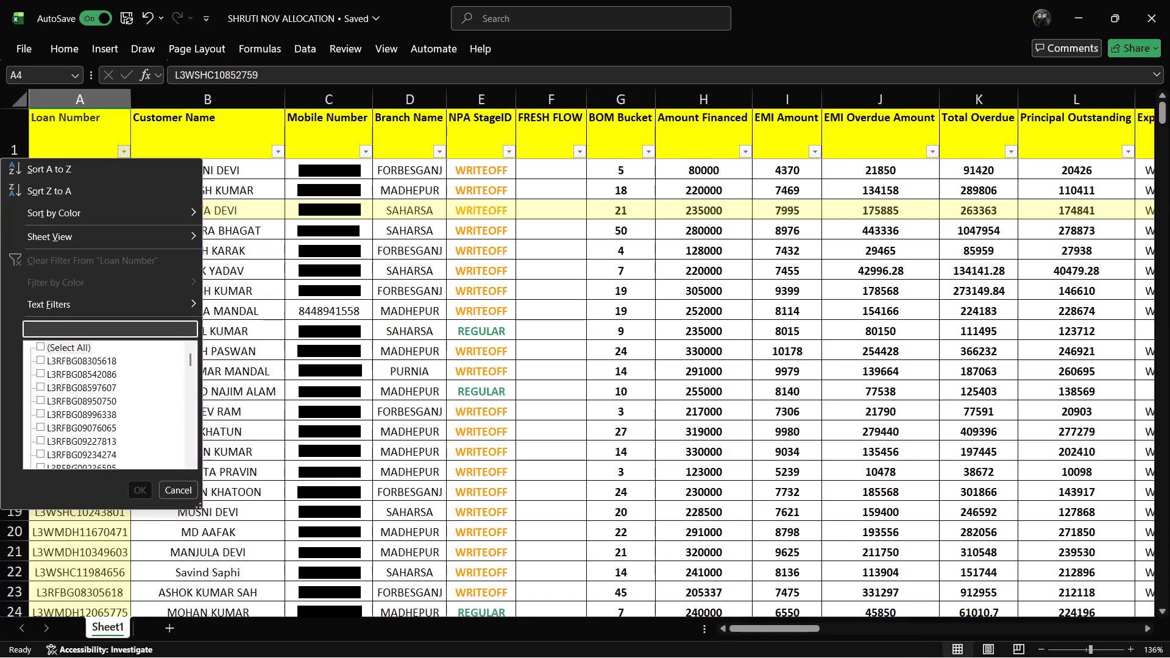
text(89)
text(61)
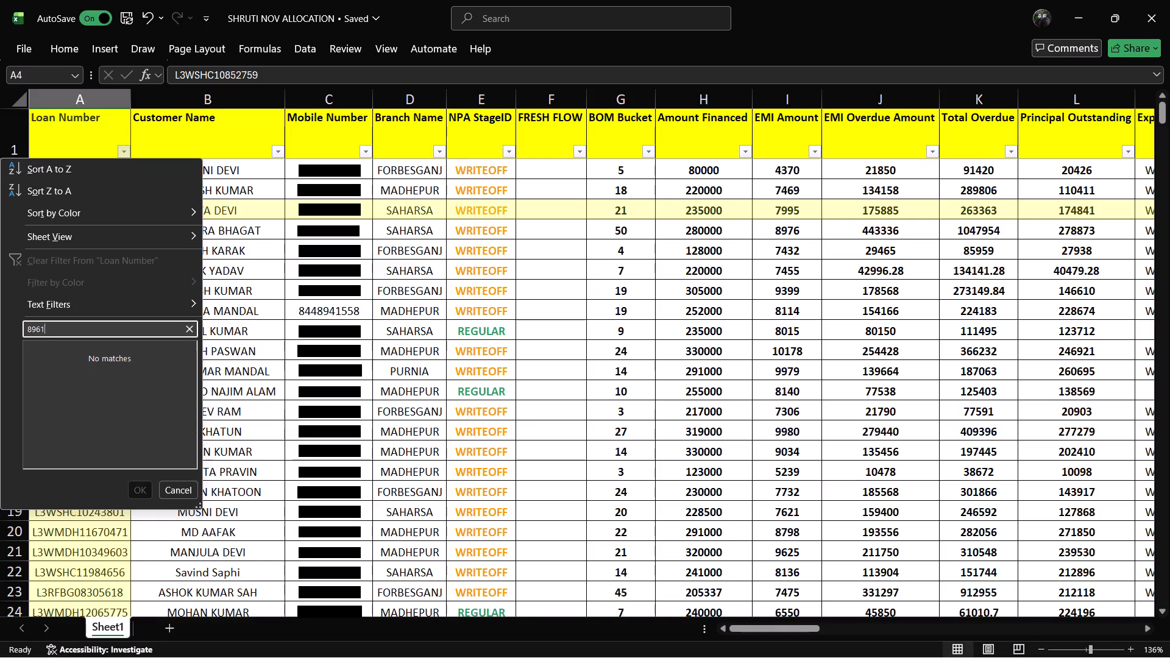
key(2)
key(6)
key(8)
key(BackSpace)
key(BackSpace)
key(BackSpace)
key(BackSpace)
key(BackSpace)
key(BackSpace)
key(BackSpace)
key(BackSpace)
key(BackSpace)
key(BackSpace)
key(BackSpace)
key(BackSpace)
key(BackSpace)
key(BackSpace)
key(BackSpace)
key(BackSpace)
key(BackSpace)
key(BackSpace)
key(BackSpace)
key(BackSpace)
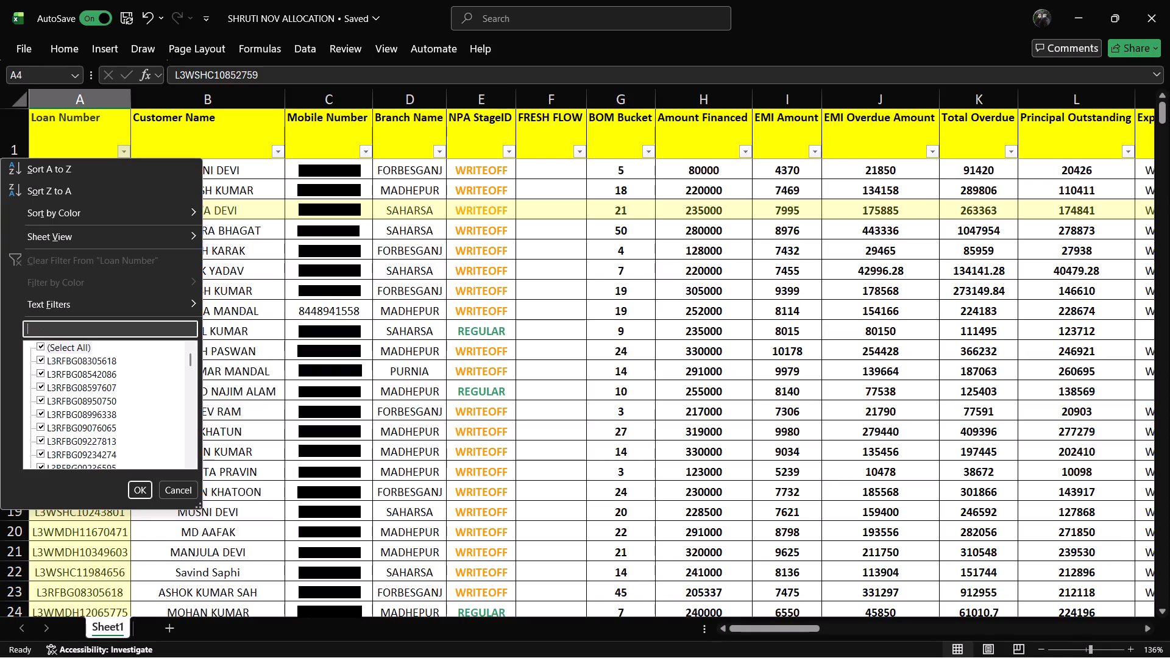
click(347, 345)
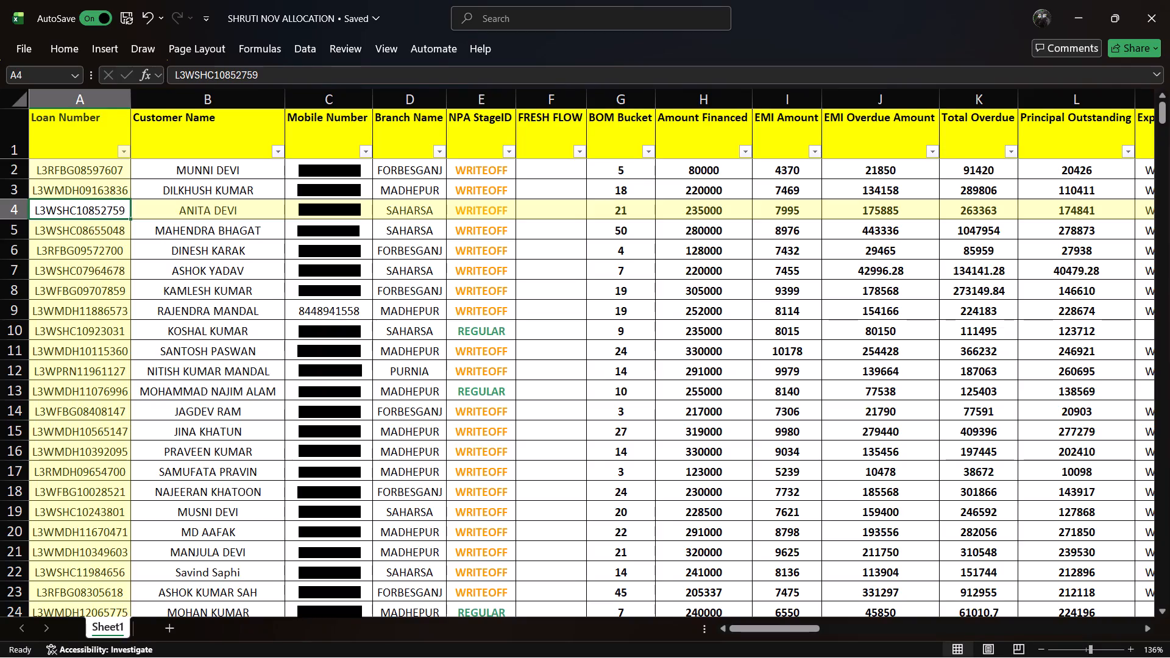
Examine the row 4 customer's record from Customer Name across to the call-tracking columns and its PTP Type entry.
key(Right)
key(Right)
key(Right)
key(Right)
key(Right)
key(Right)
key(Right)
key(Right)
key(Right)
key(Right)
key(Right)
key(Right)
key(Right)
key(Right)
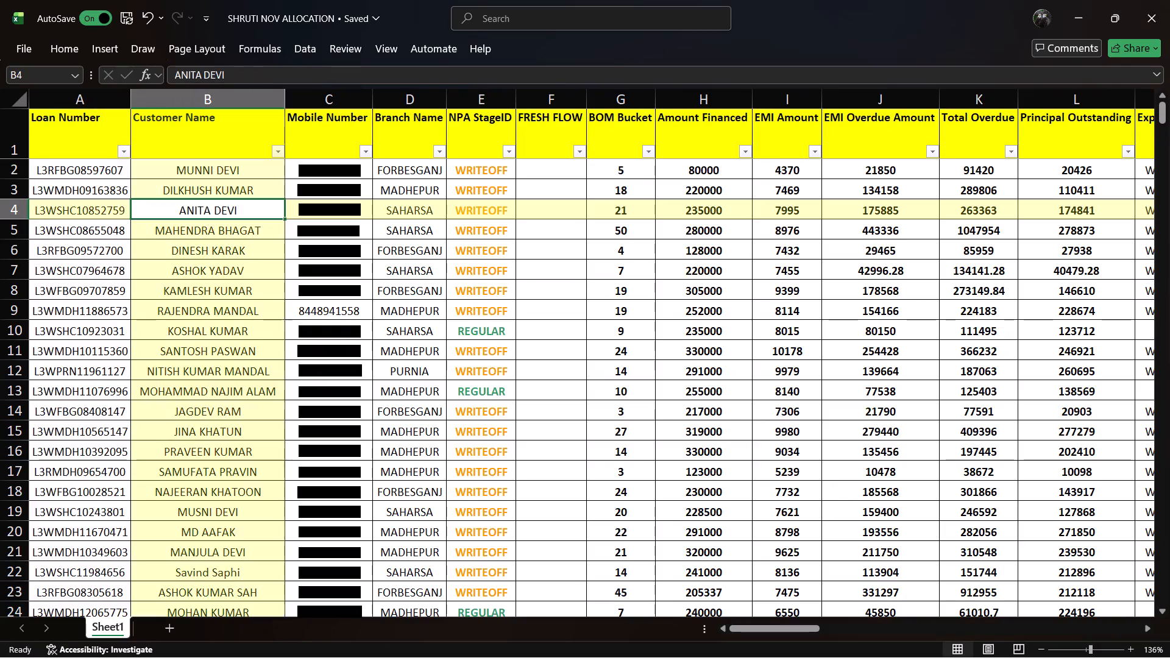
key(Right)
key(Right)
key(Right)
key(Right)
key(Right)
key(Right)
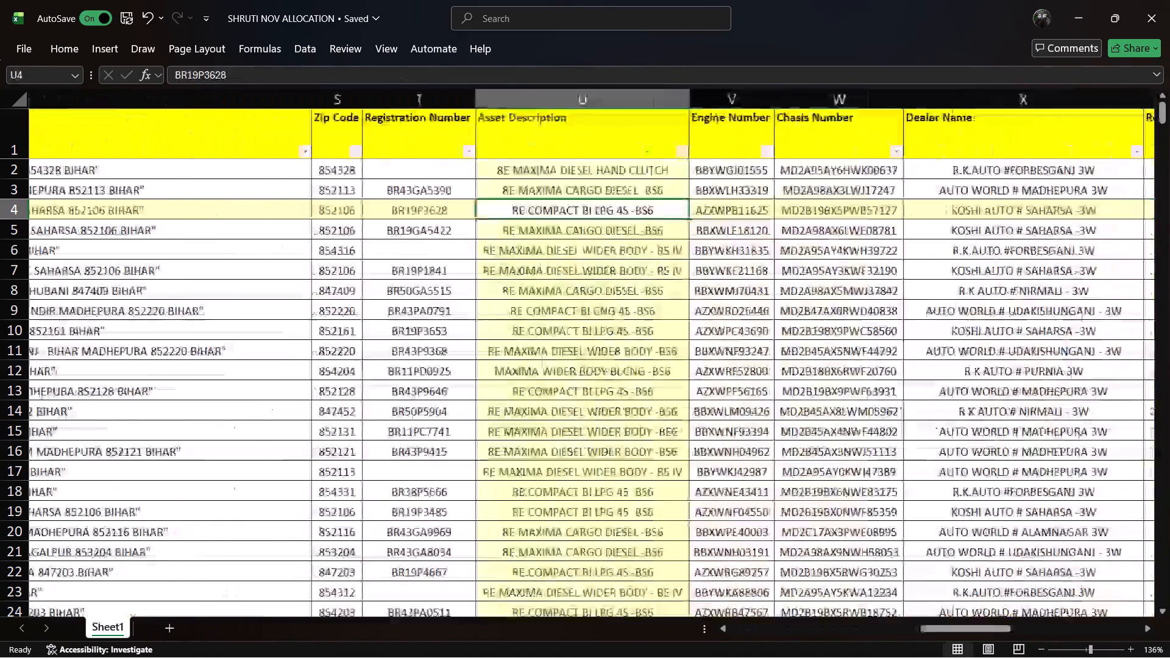
key(Right)
key(Right)
key(Right)
key(Right)
key(Right)
key(Right)
key(Right)
key(Right)
key(Right)
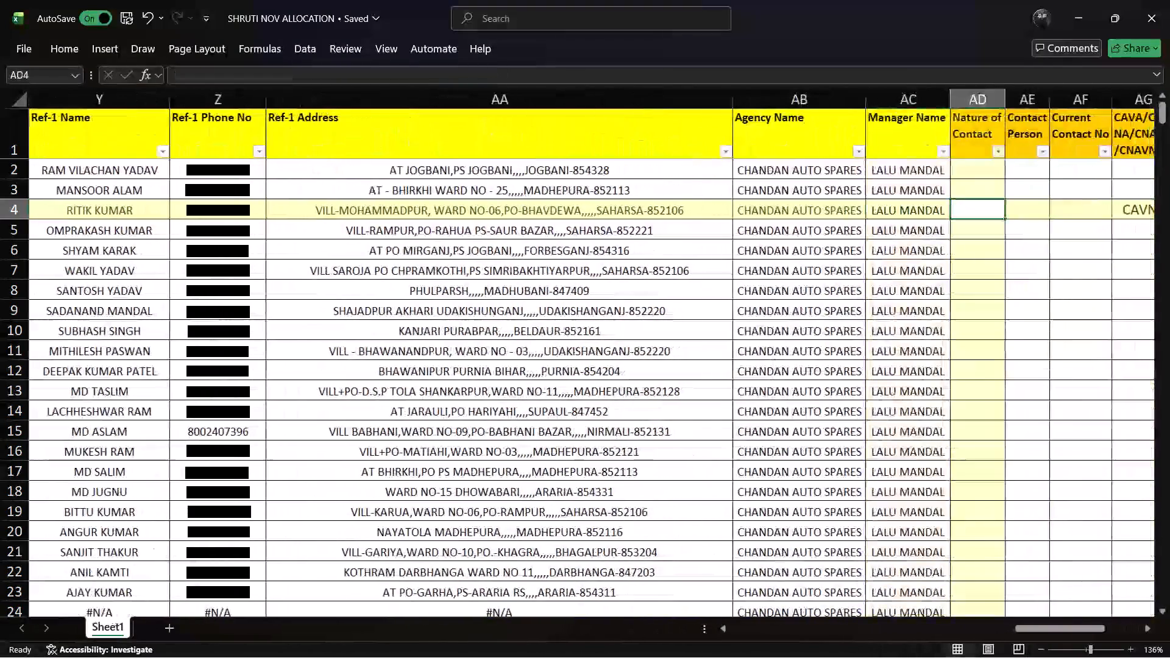
key(Right)
key(Right)
key(Right)
key(Right)
key(Right)
key(Right)
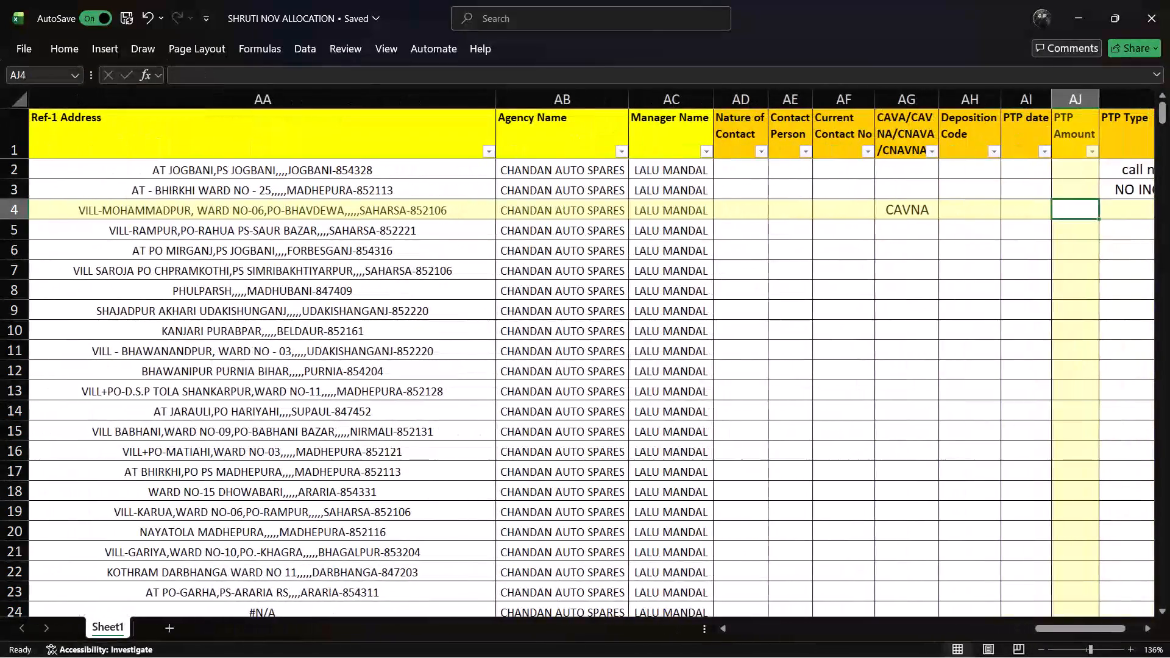
key(Right)
key(Right)
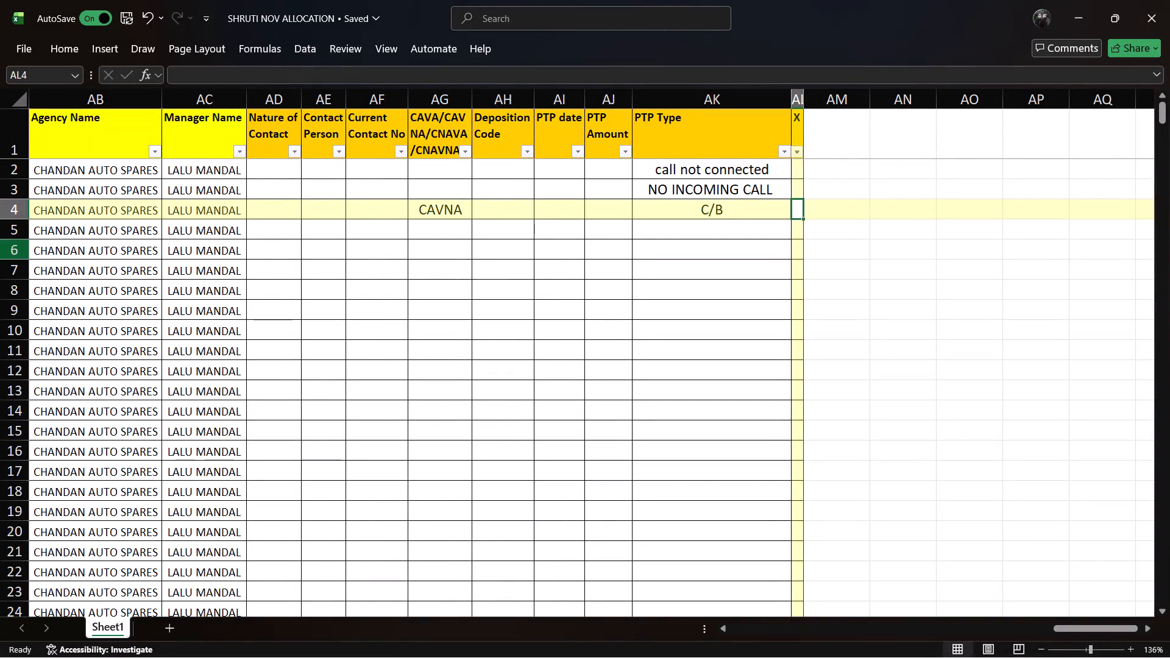
click(275, 175)
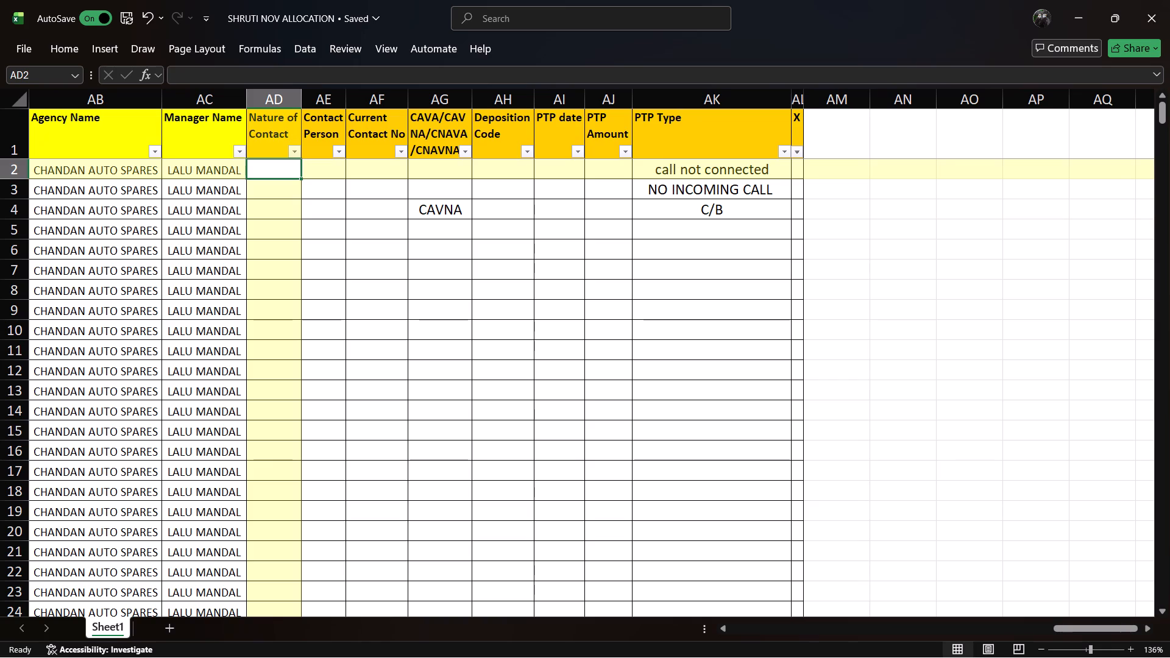
click(711, 212)
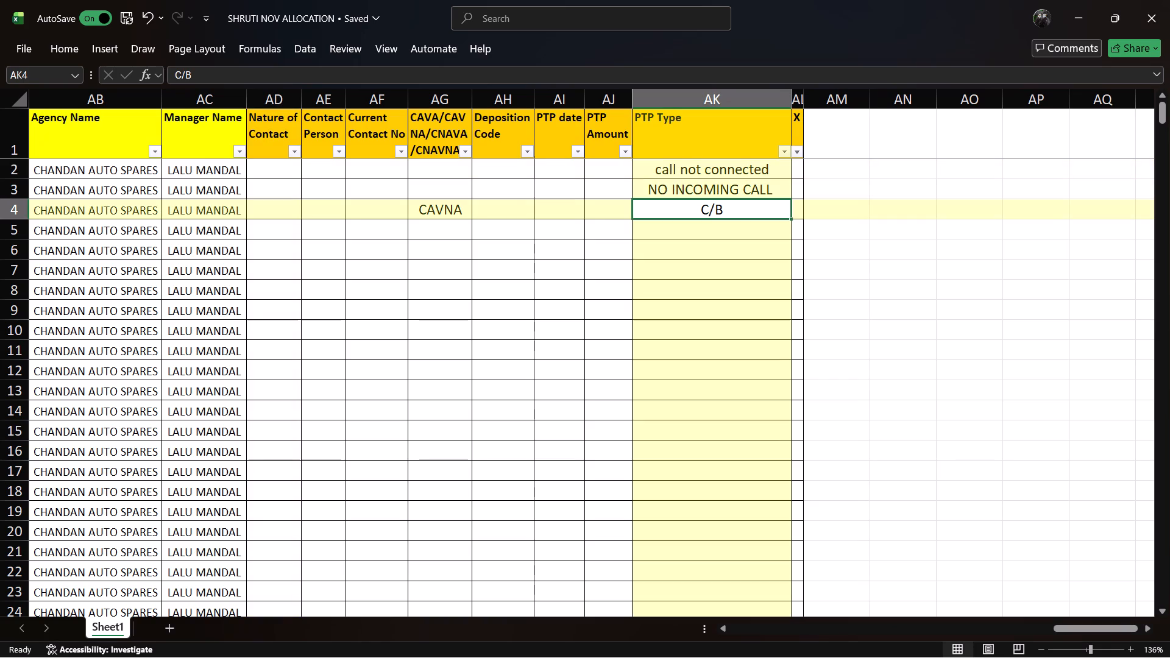
Review the row 4 record again from its loan number through the loan, asset and reference details to Deposition Code.
key(Left)
key(Left)
key(Left)
key(Left)
key(Left)
key(Left)
key(Left)
key(Left)
key(Left)
key(Left)
key(Left)
key(Left)
key(Left)
key(Left)
key(Left)
key(Left)
key(Left)
key(Left)
key(Left)
key(Left)
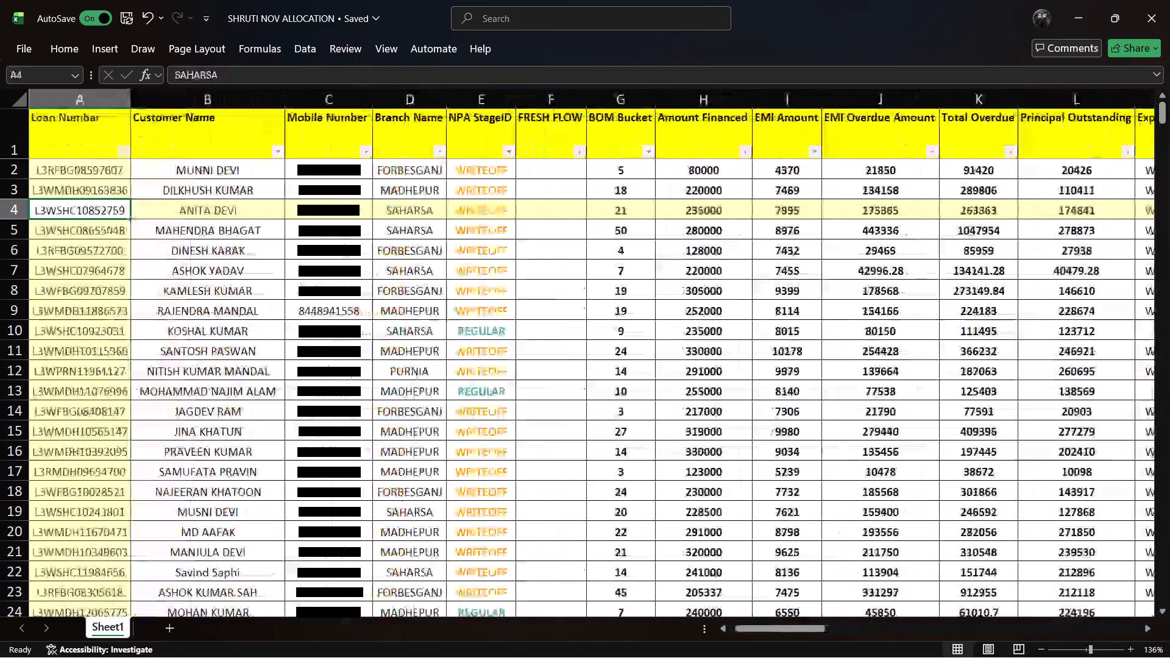
key(Right)
key(Right)
key(Right)
key(Right)
key(Right)
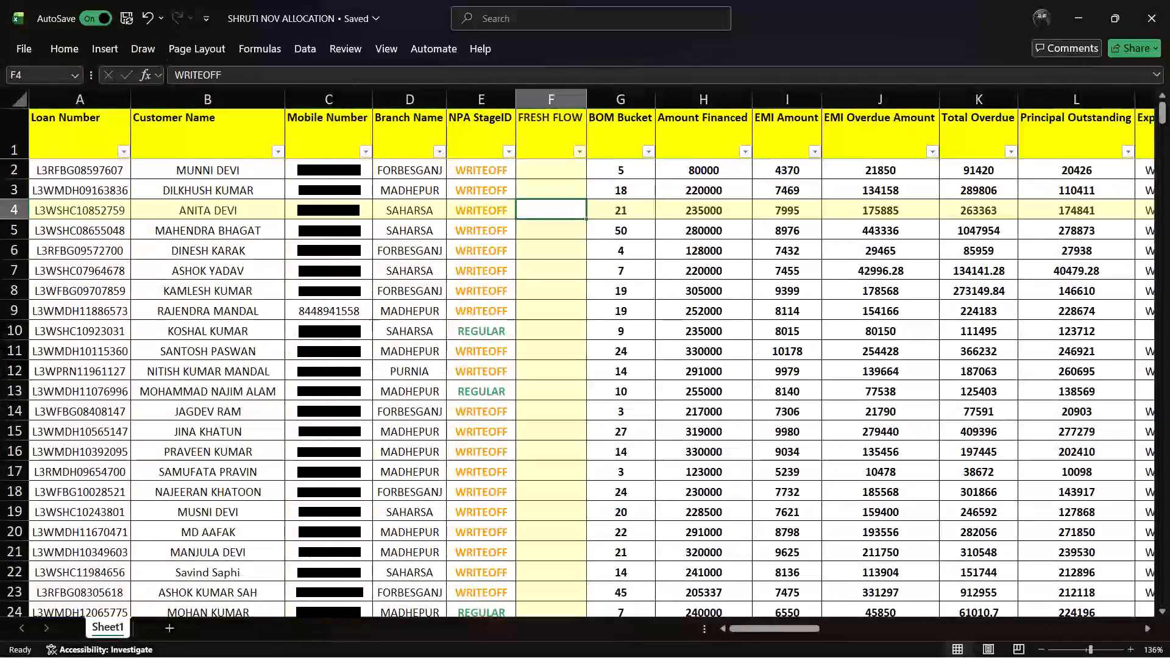
key(Right)
key(Right)
key(Right)
key(Right)
key(Right)
key(Right)
key(Right)
key(Right)
key(Right)
key(Right)
key(Right)
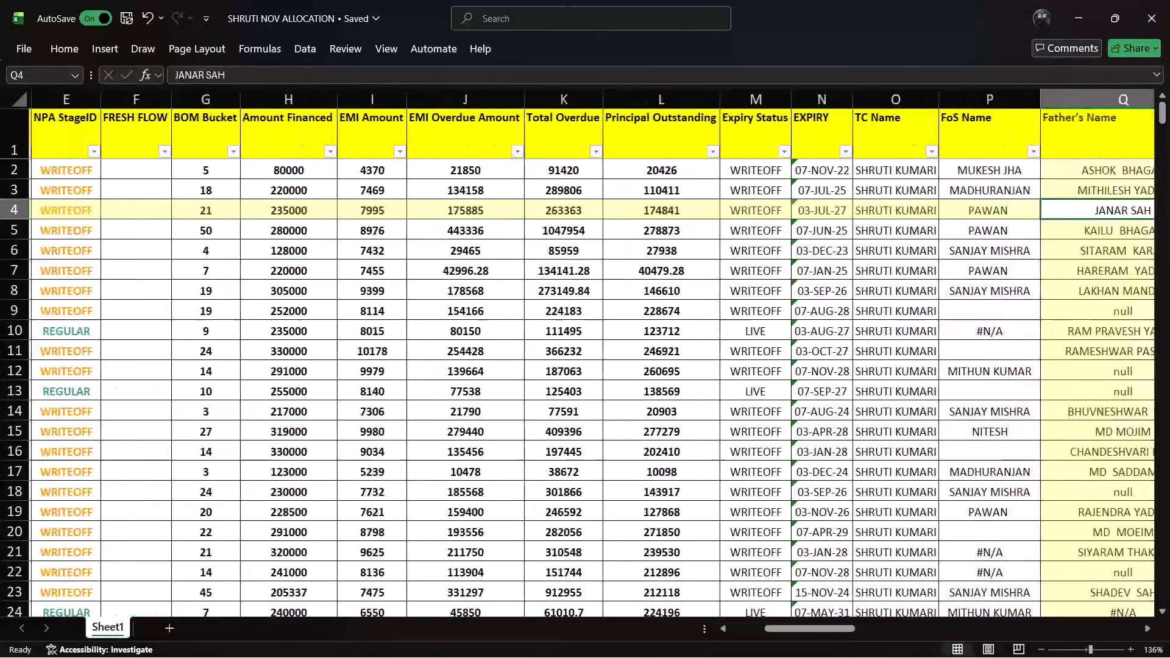
key(Right)
key(Right)
key(Right)
key(Right)
key(Right)
key(Right)
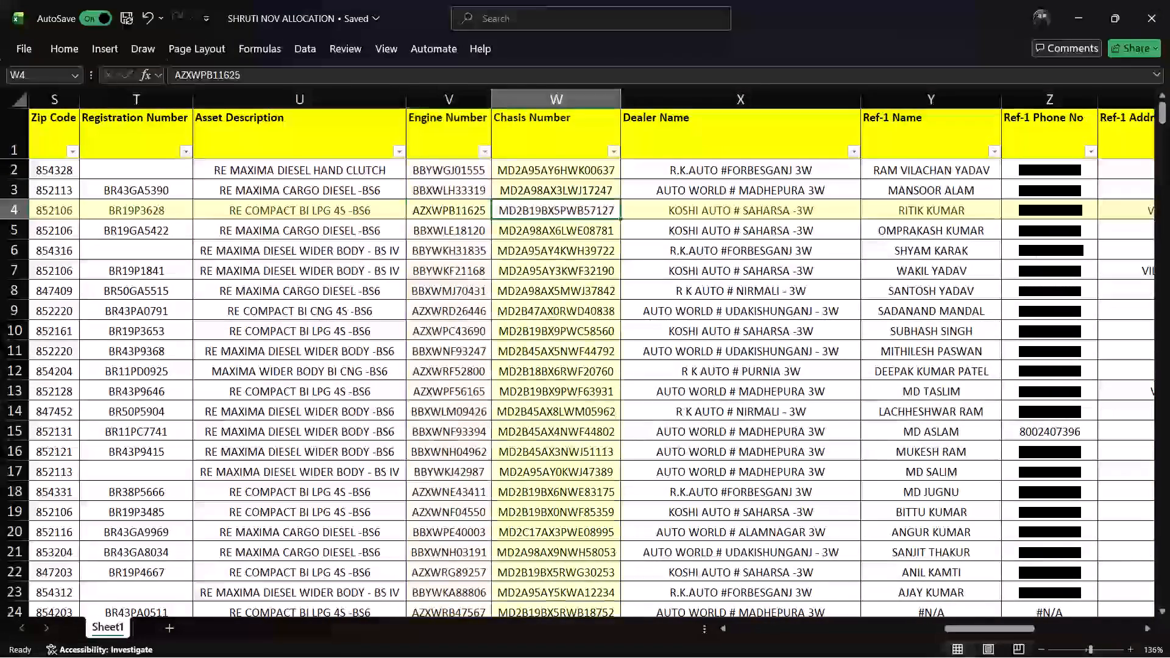
key(Right)
key(Right)
key(Right)
key(Right)
key(Right)
key(Right)
key(Right)
key(Right)
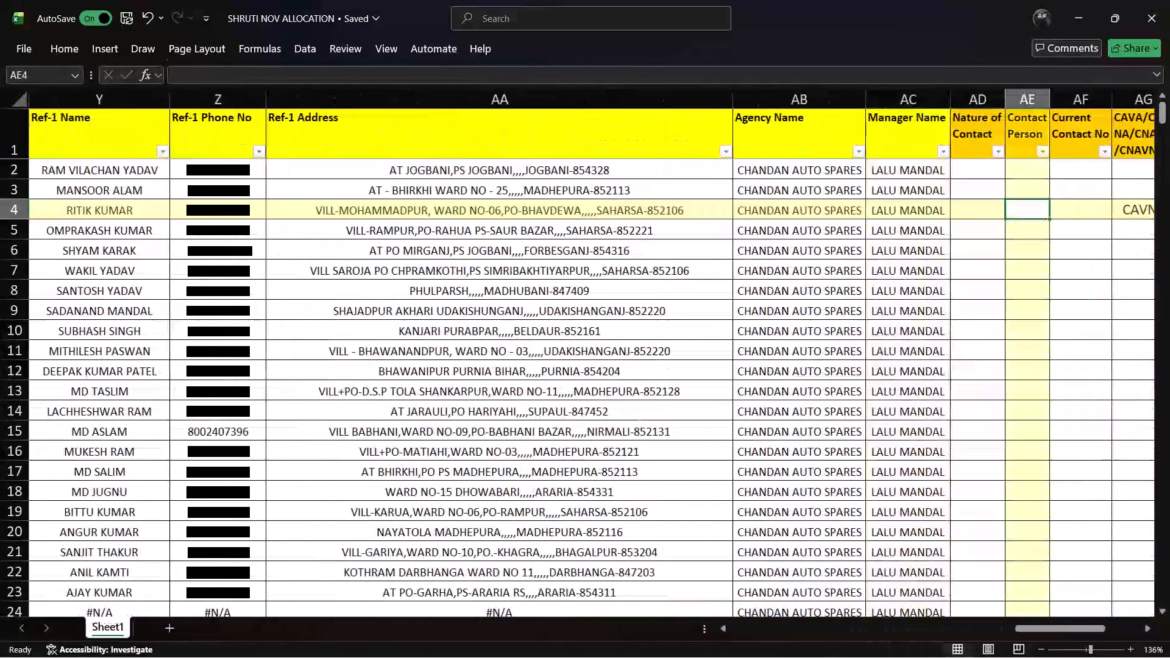
key(Right)
key(Right)
key(Right)
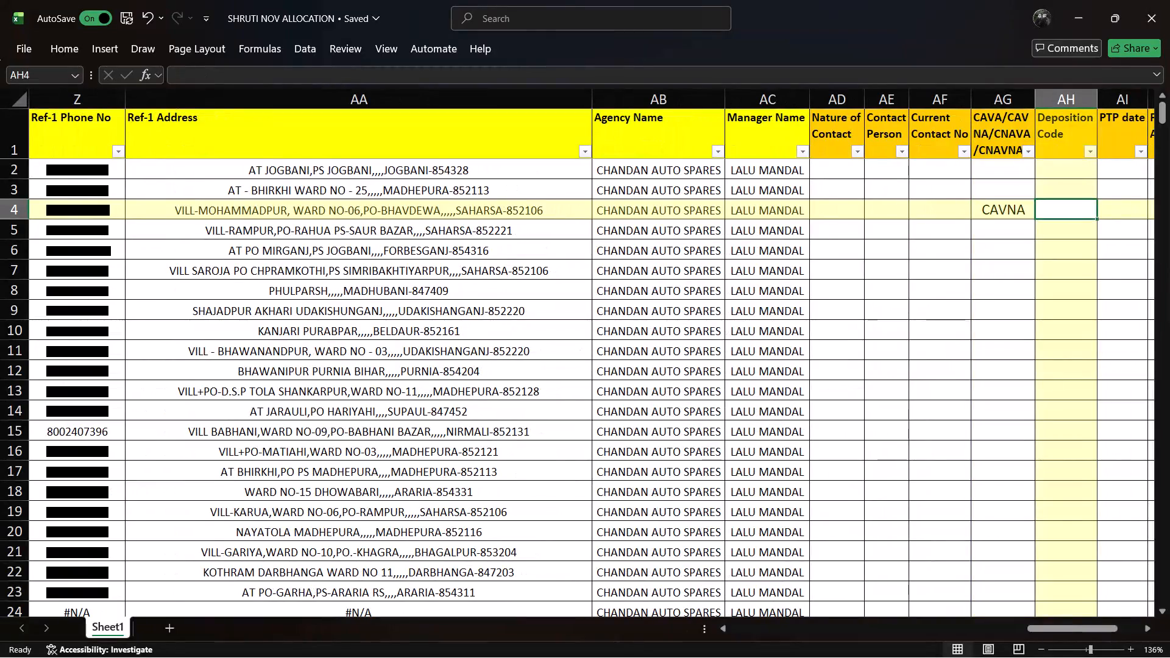
Enter cx under Contact Person for the customer in row 4.
click(895, 211)
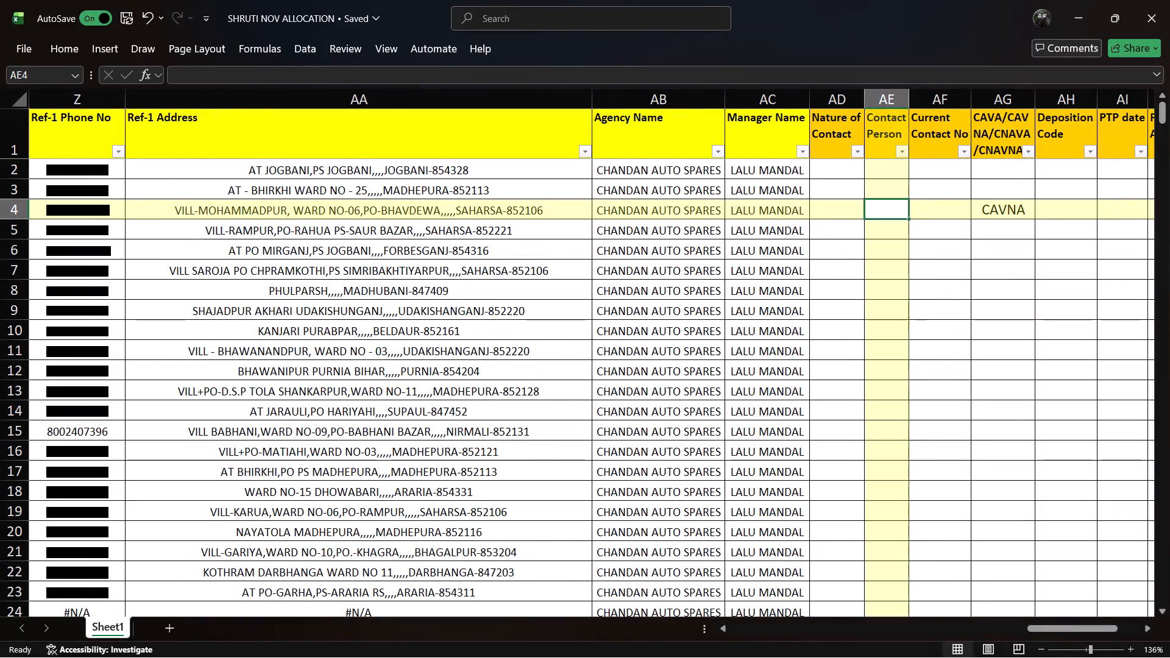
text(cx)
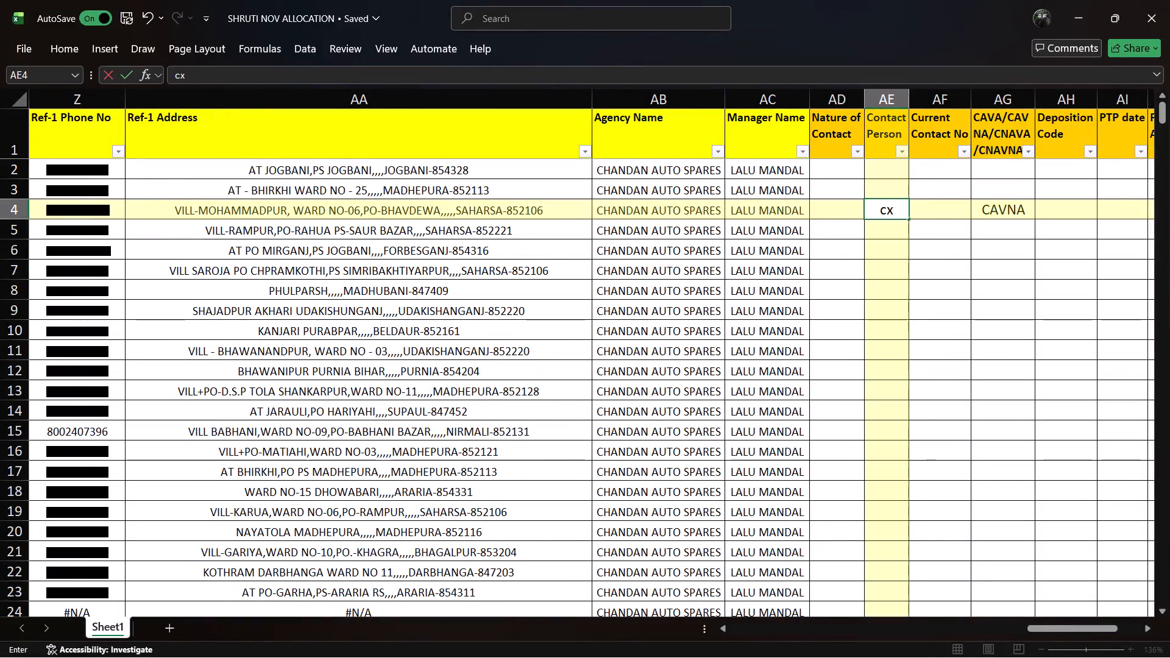
click(823, 213)
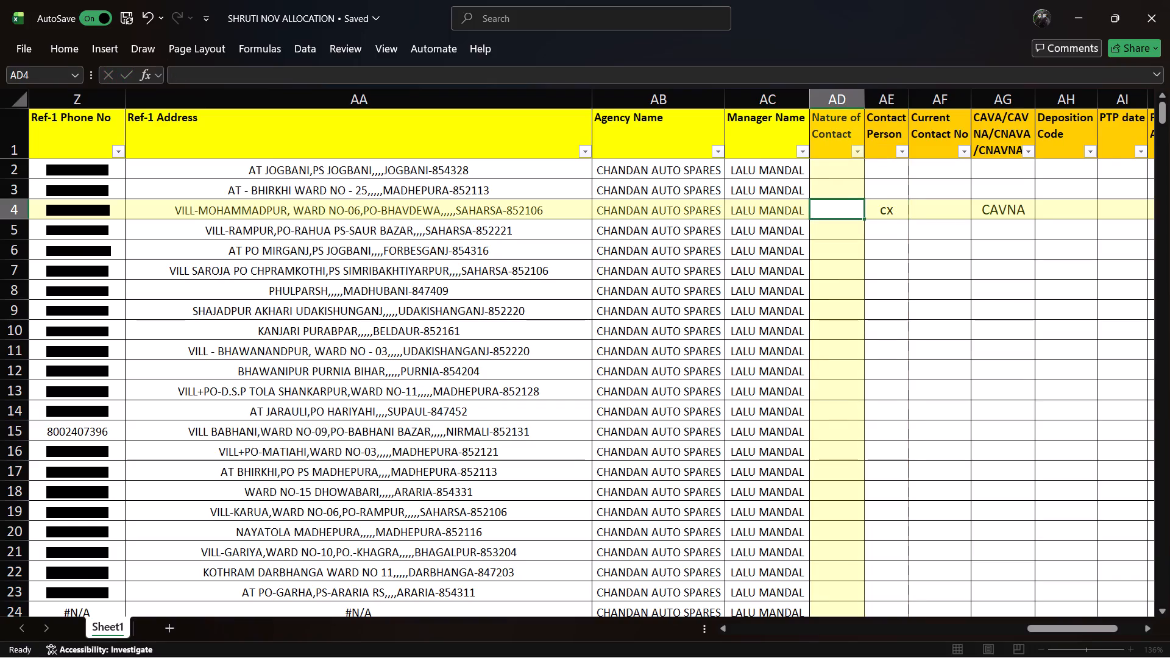
Check the row 4 call entries from Contact Person to PTP Type, and the PTP Type entries in rows 2 and 3.
key(Right)
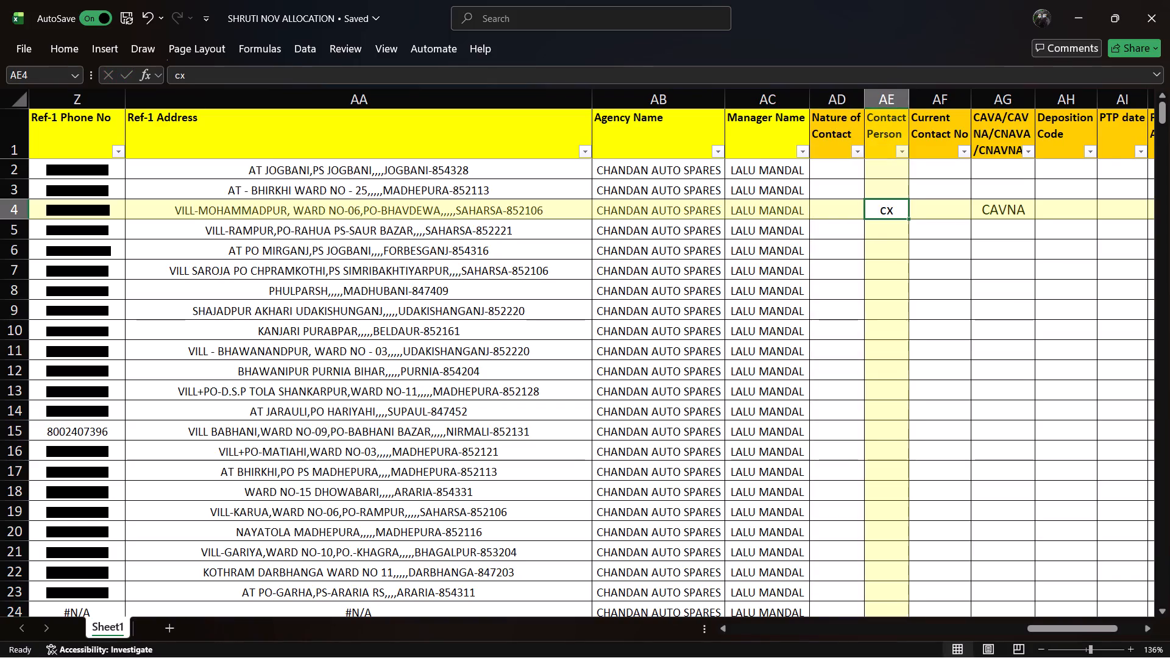
key(Right)
key(Right)
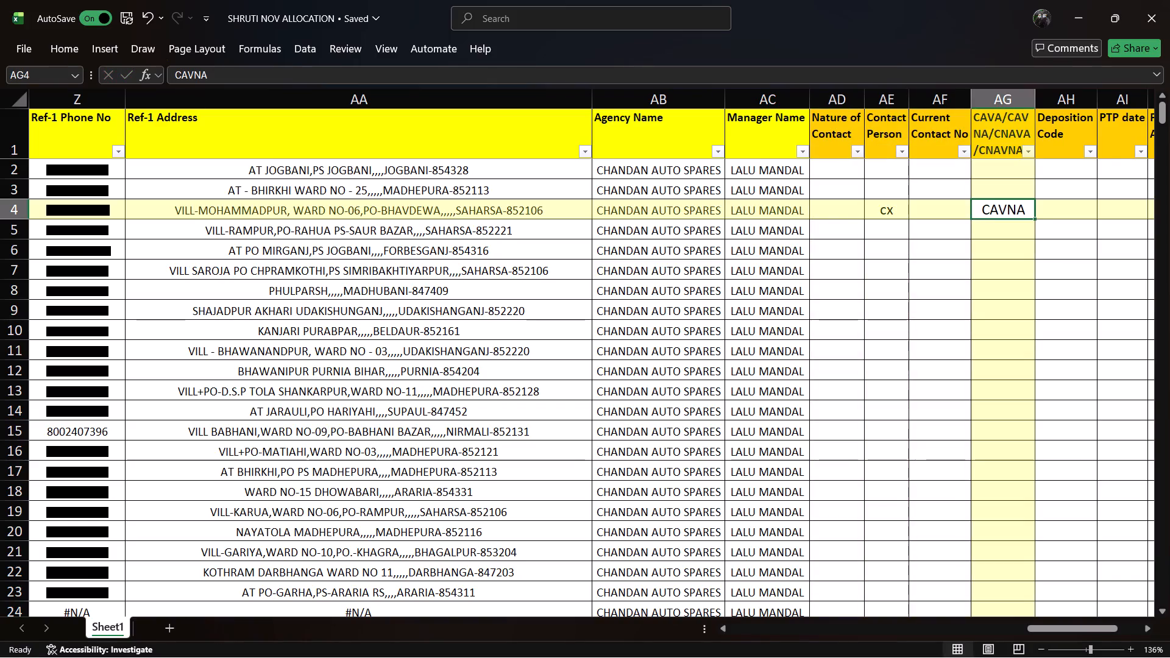
key(Right)
key(Right)
key(Right)
key(Right)
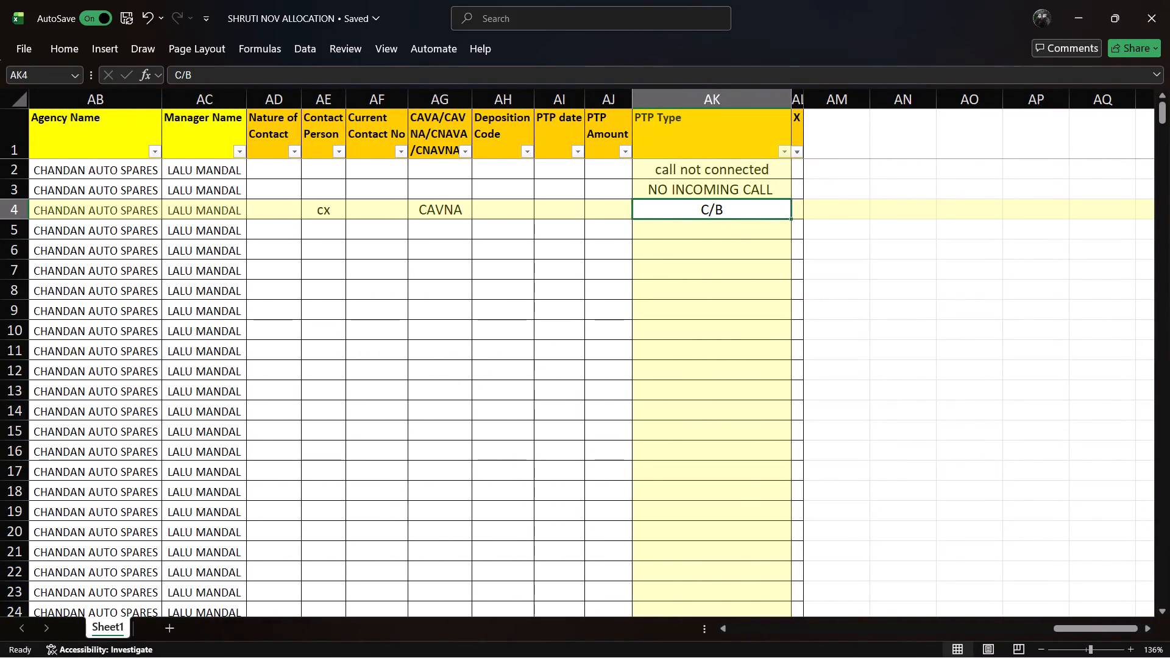
click(720, 172)
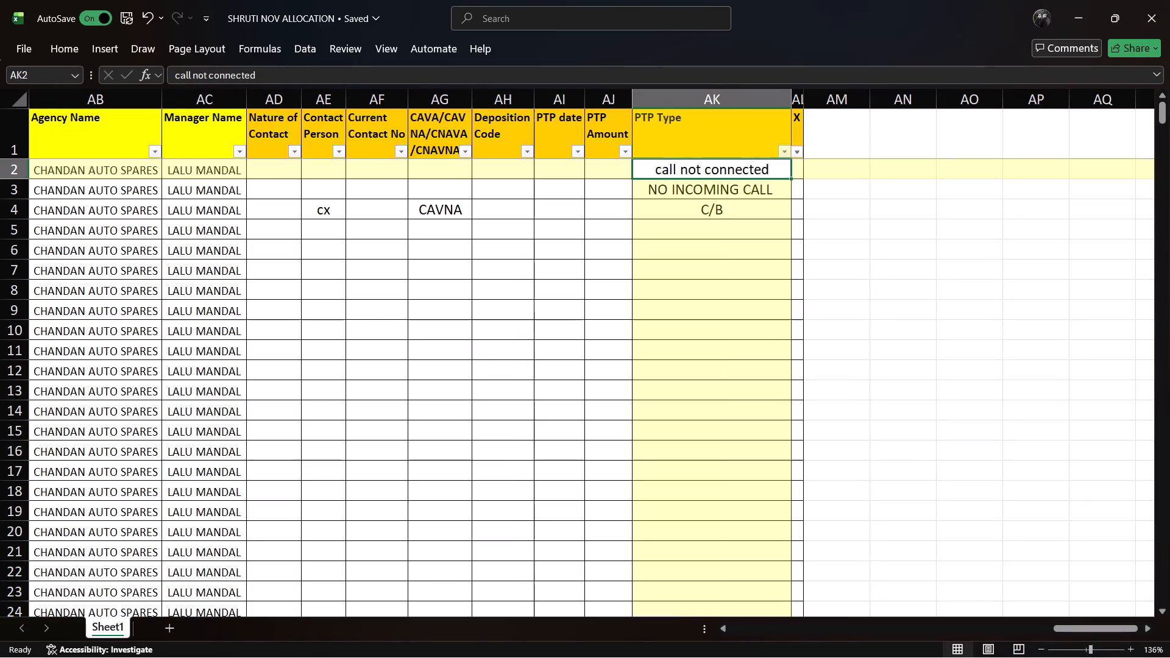
click(731, 188)
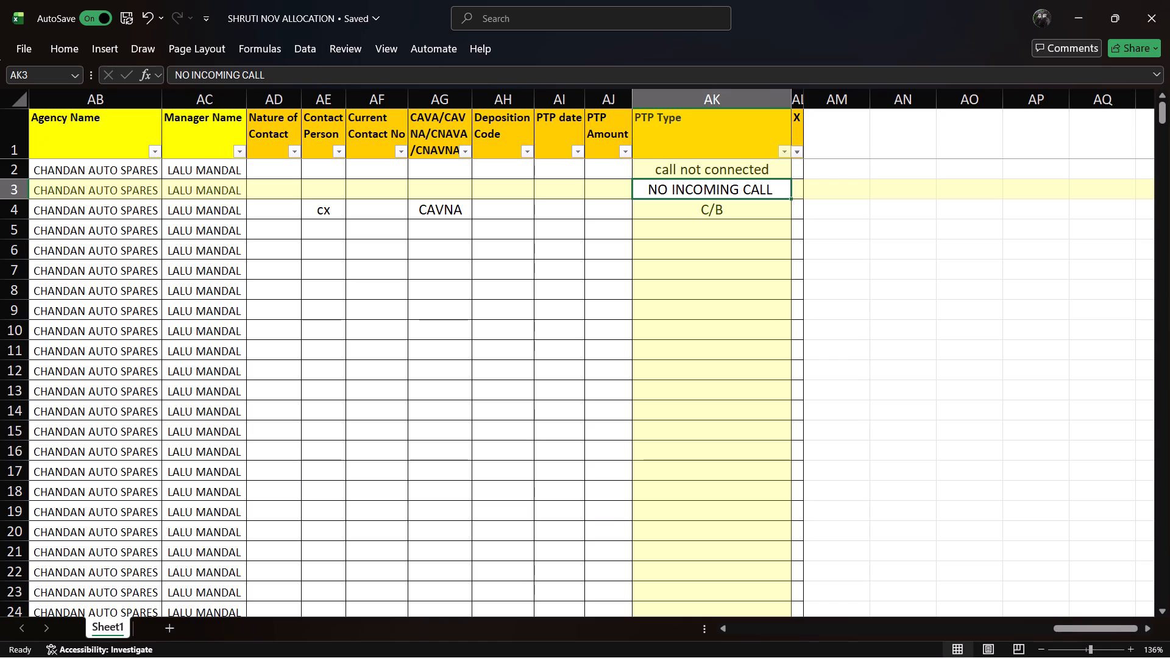
Look back along the row 3 record from its PTP Type entry to the customer's Mobile Number.
key(Left)
key(Left)
key(Left)
key(Left)
key(Left)
key(Left)
key(Left)
key(Left)
key(Left)
key(Left)
key(Left)
key(Left)
key(Left)
key(Left)
key(Left)
key(Left)
key(Left)
key(Left)
key(Left)
key(Left)
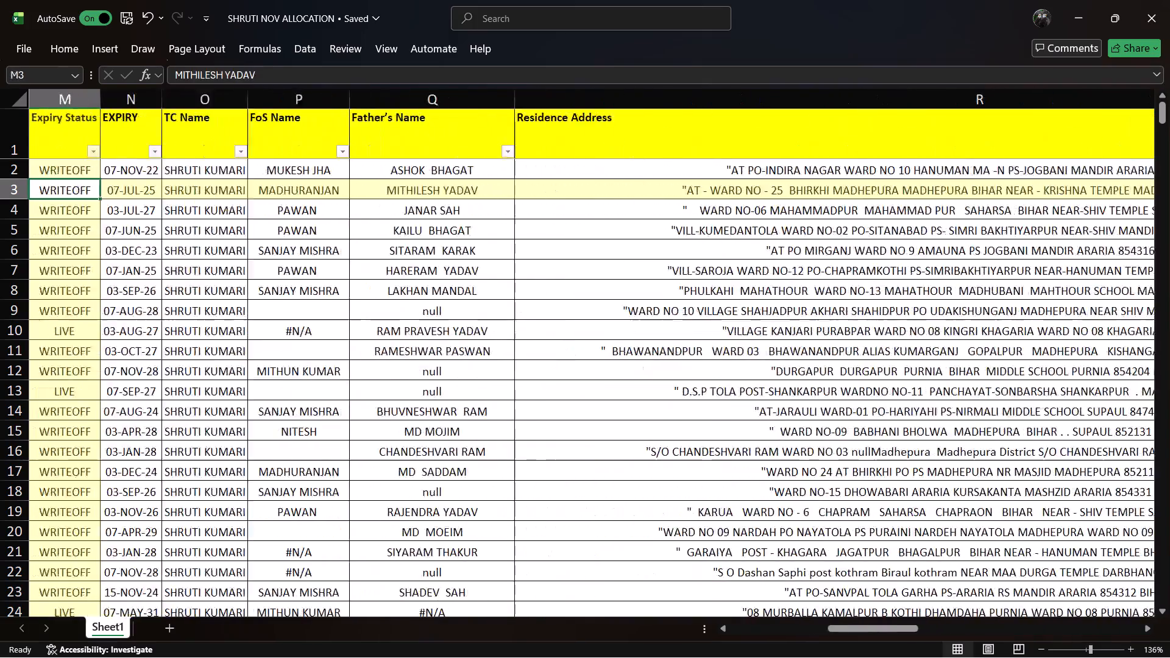
key(Right)
key(Right)
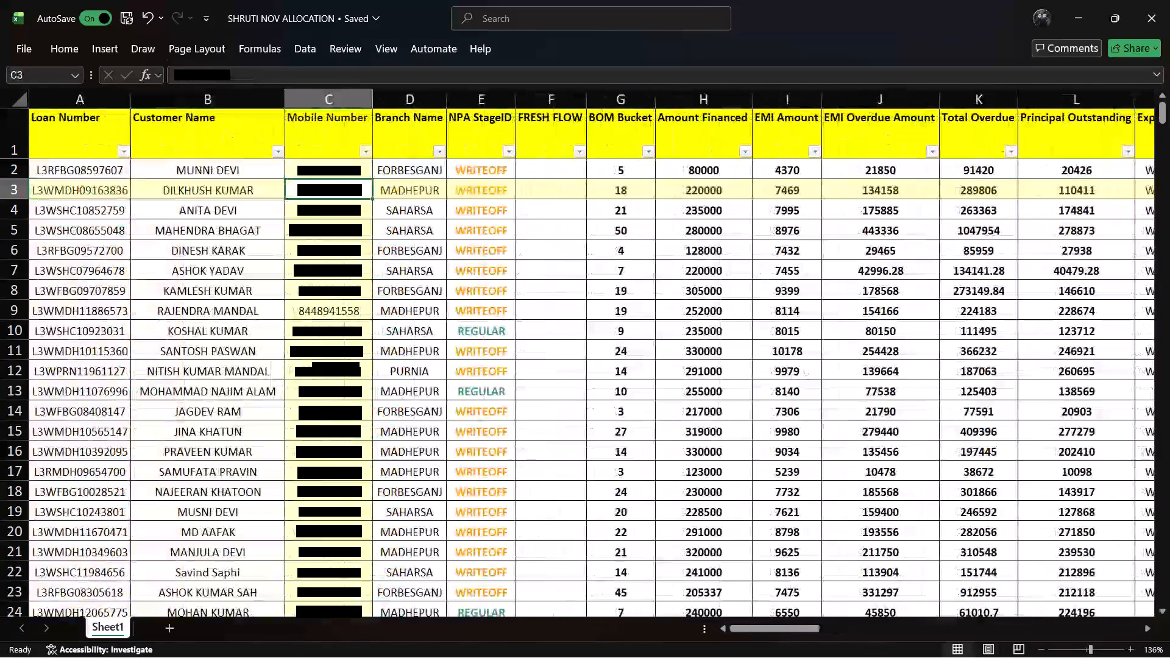
Review the row 3 record from Mobile Number through the loan, address, asset and reference details to Ref-1 Address.
key(Right)
key(Right)
key(Right)
key(Right)
key(Right)
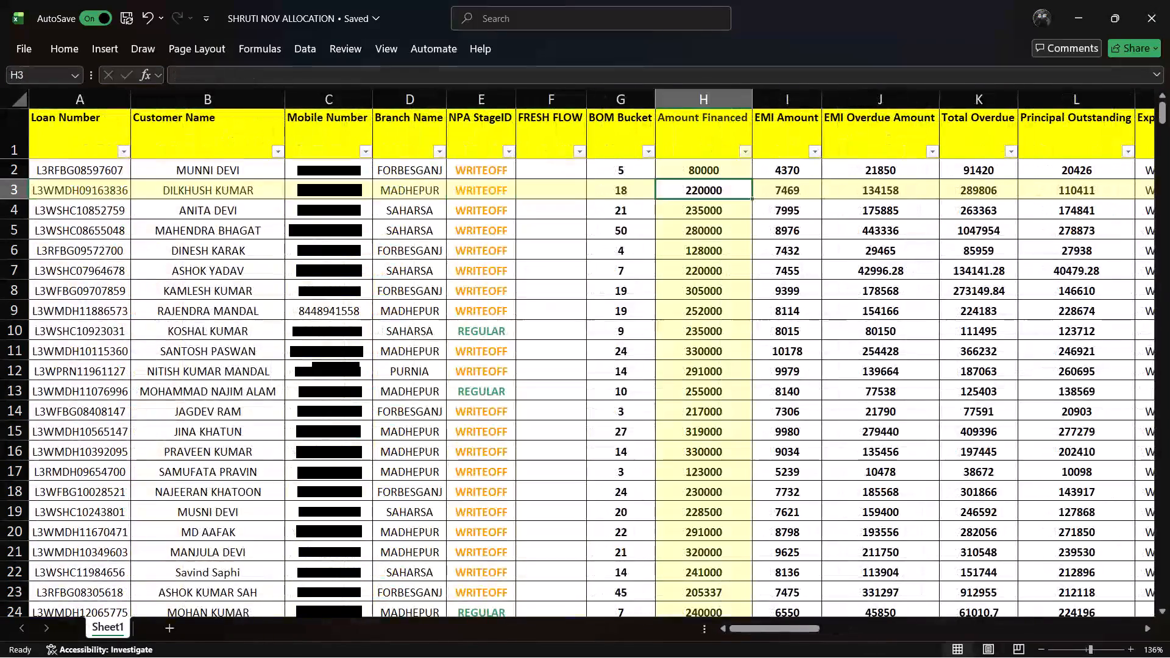
key(Right)
key(Right)
key(Right)
key(Right)
key(Right)
key(Right)
key(Right)
key(Right)
key(Right)
key(Right)
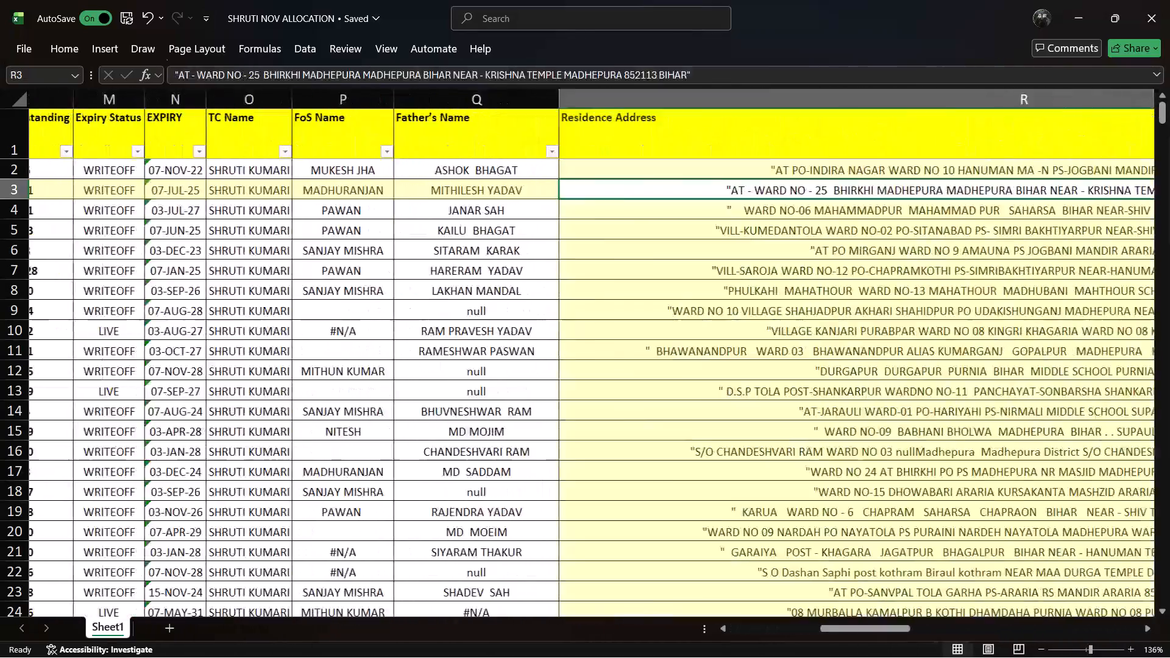
key(Right)
key(Right)
key(Right)
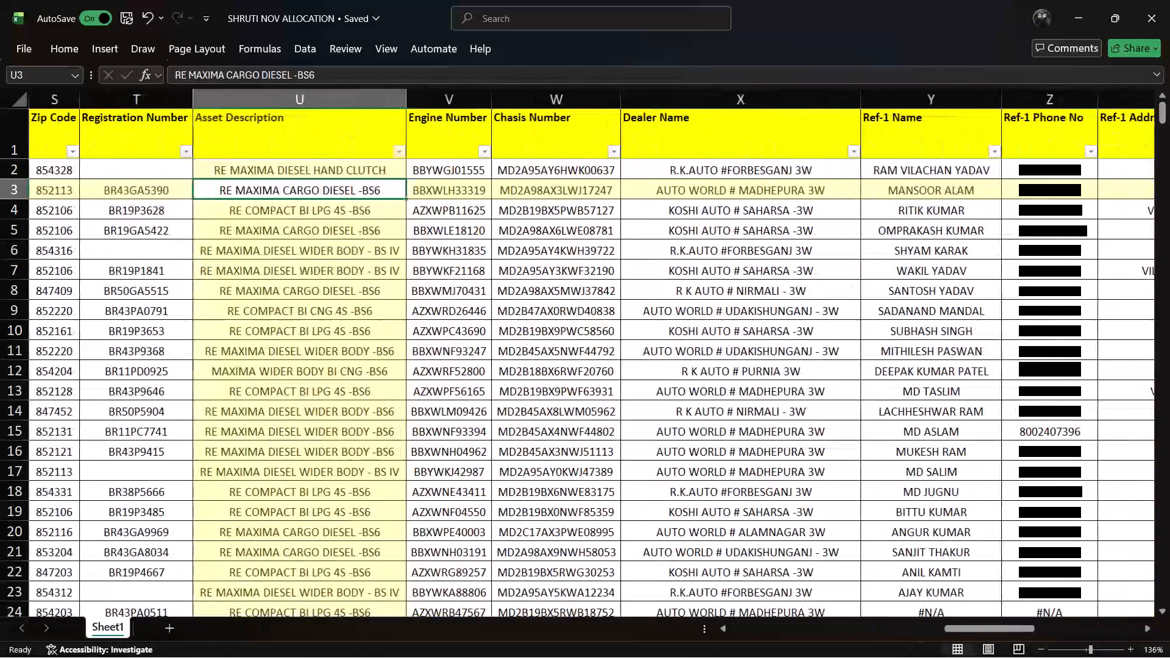
key(Right)
key(Right)
key(Right)
key(Right)
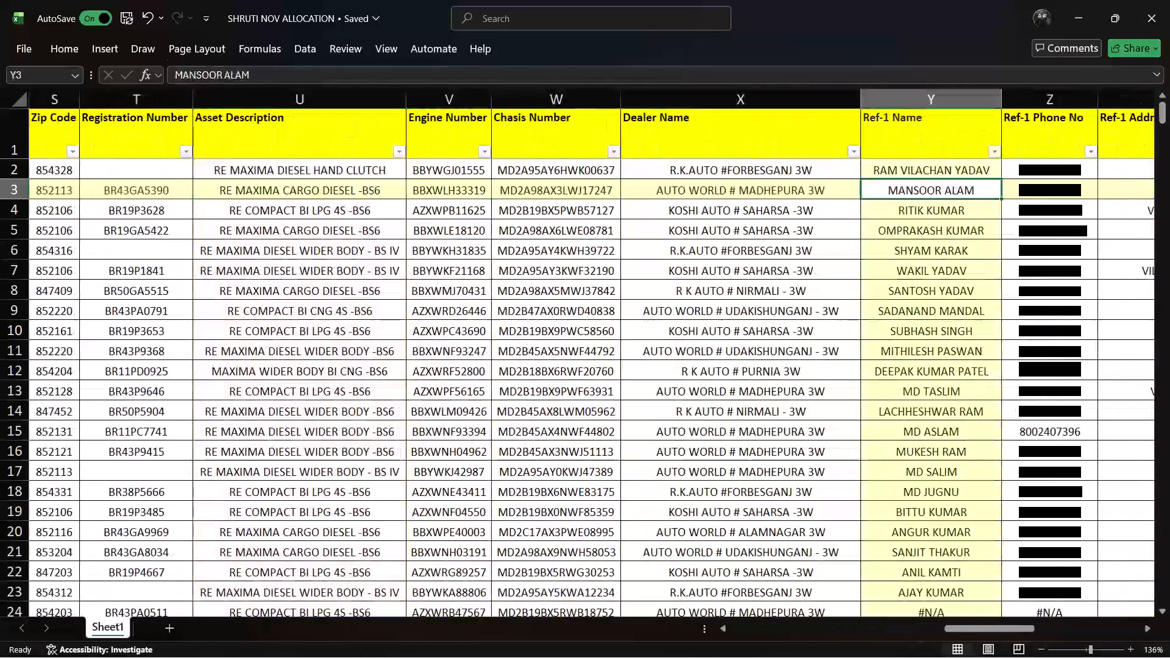
key(Right)
key(Right)
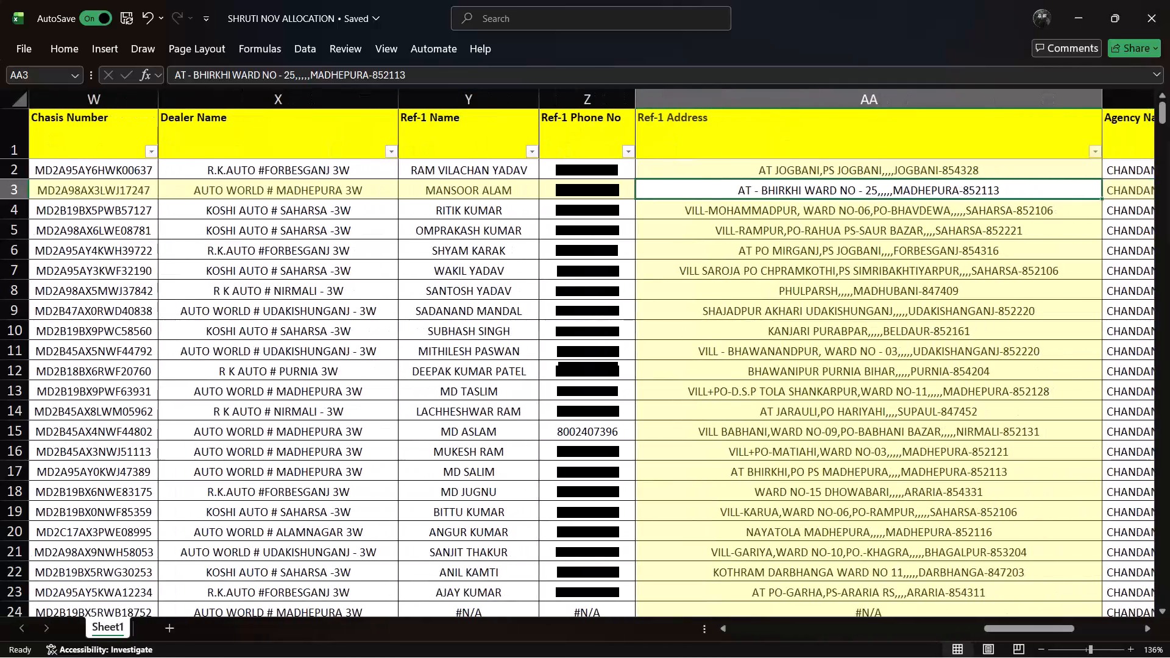
Check the row 3 call-tracking columns from Nature of Contact to PTP Type and the blank columns beyond them.
key(Right)
key(Right)
key(Right)
key(Right)
key(Right)
key(Right)
key(Right)
key(Right)
key(Right)
key(Right)
key(Right)
key(Right)
key(Right)
key(Right)
key(Right)
key(Right)
key(Right)
key(Right)
key(Right)
key(Right)
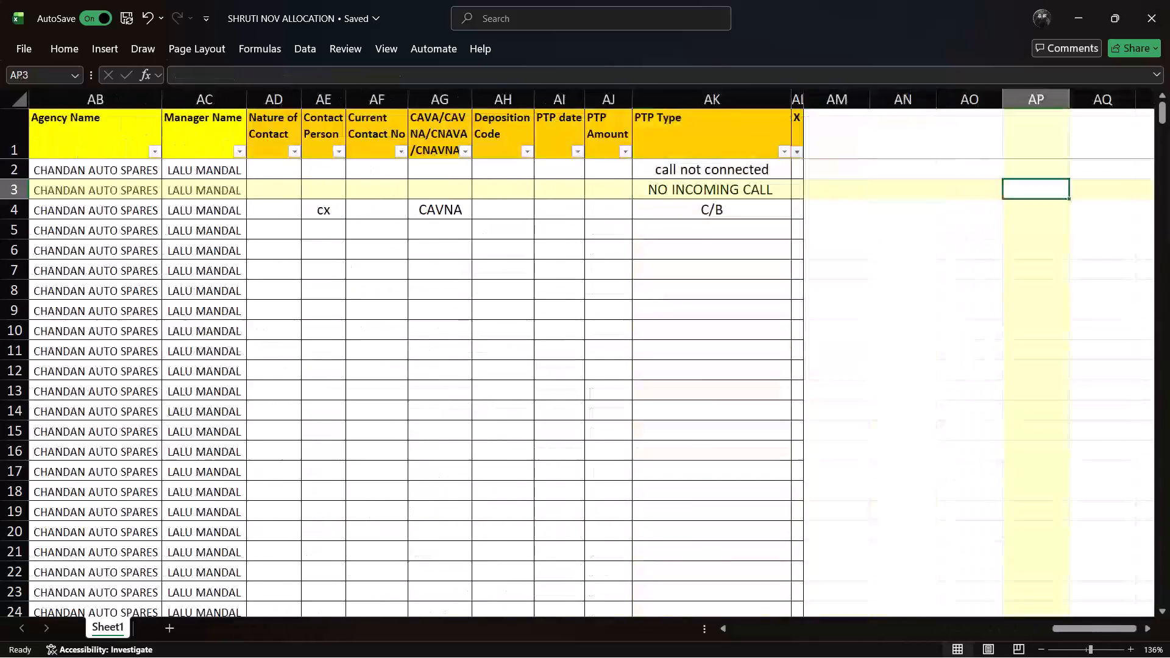
key(Left)
key(Left)
key(Left)
key(Left)
key(Left)
key(Left)
key(Left)
key(Left)
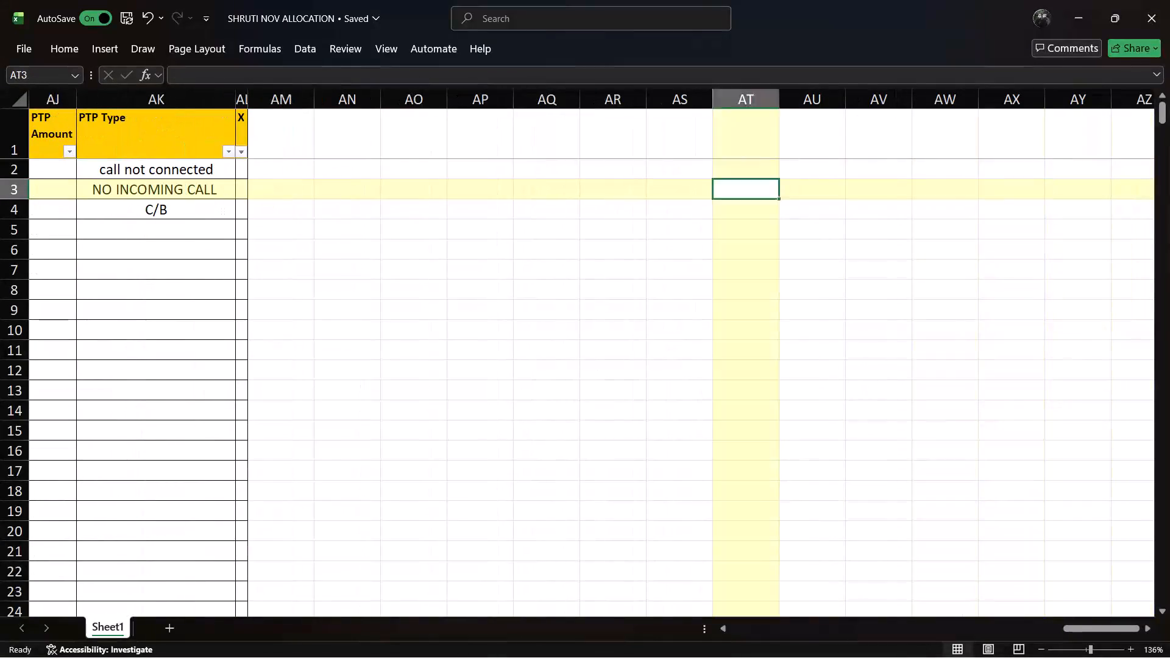
key(Left)
key(Left)
key(Left)
key(Left)
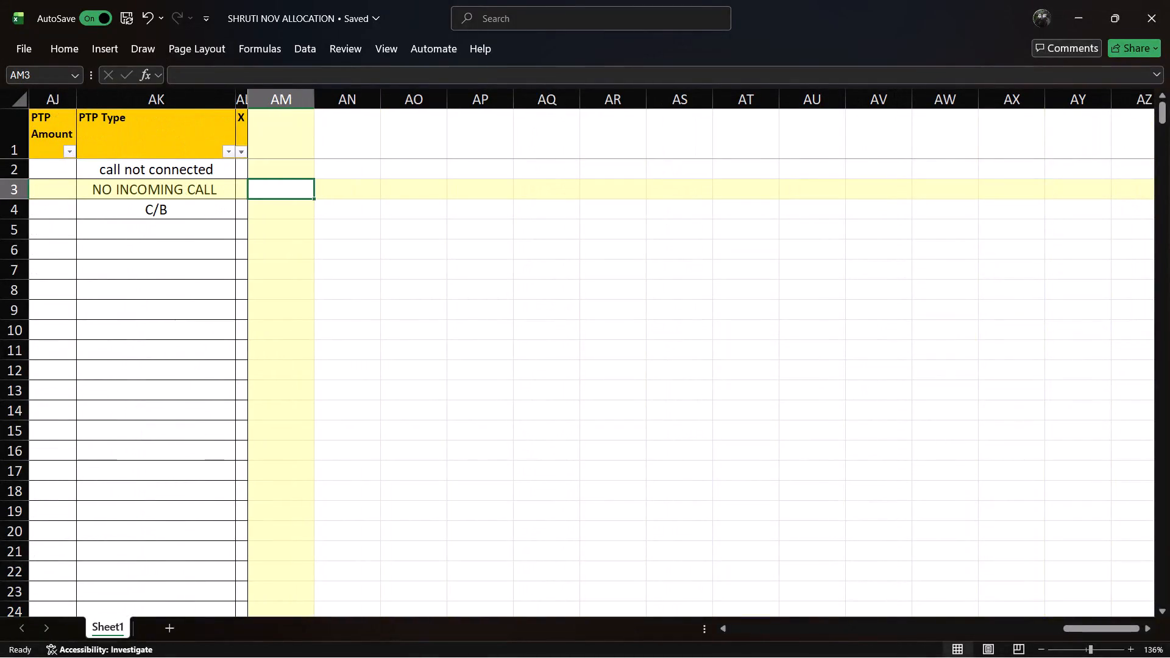
key(Left)
key(Left)
key(Left)
key(Left)
key(Left)
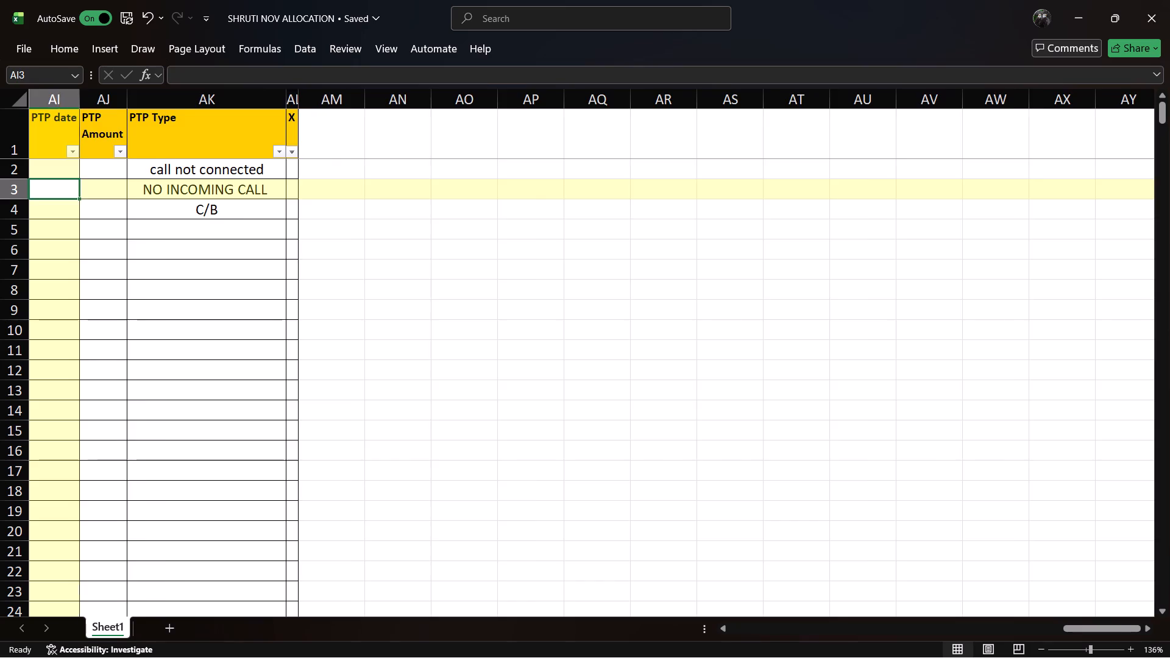
key(Left)
key(Left)
key(Left)
key(Left)
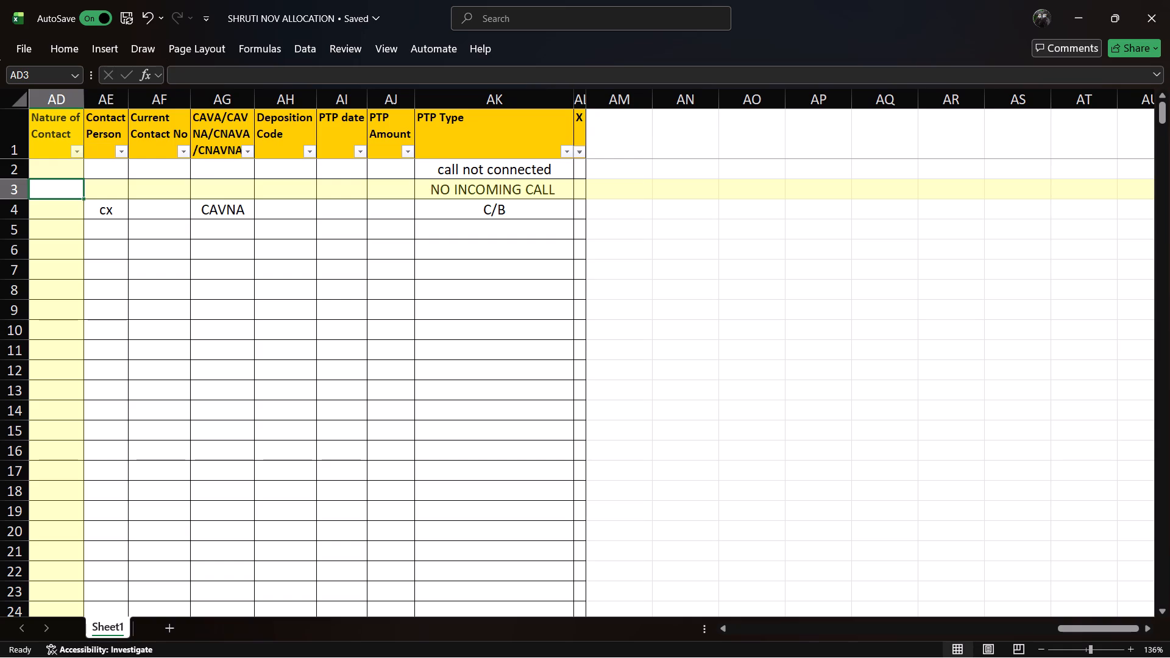
Insert a new column at AM, directly after the narrow X column.
click(625, 99)
click(605, 99)
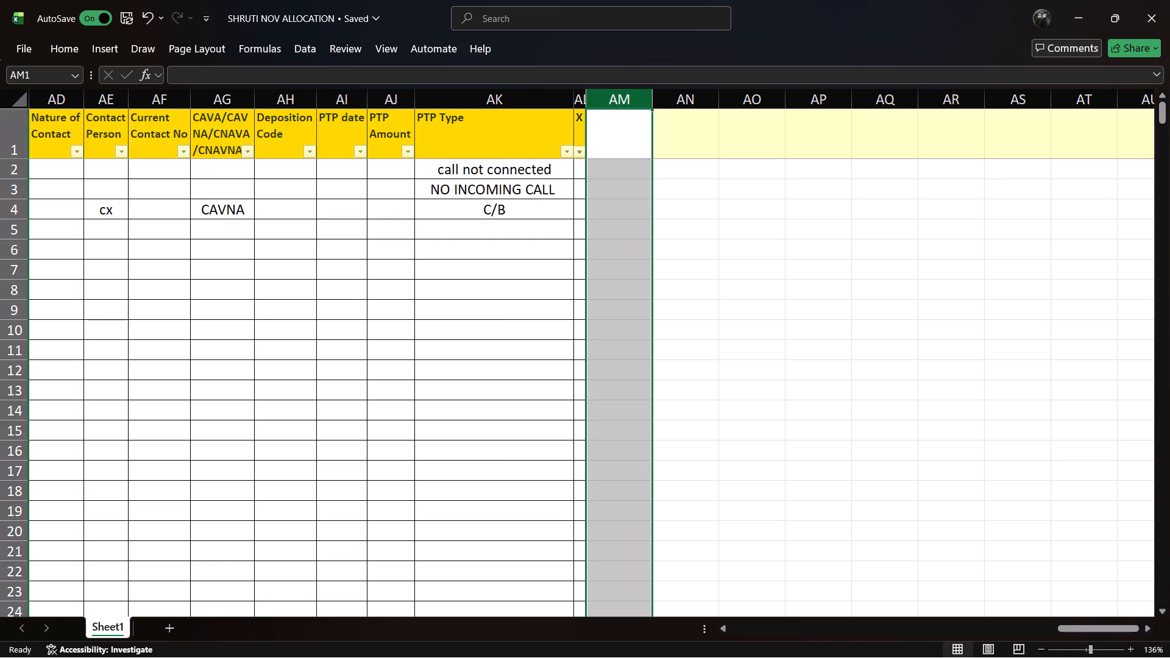
click(634, 91)
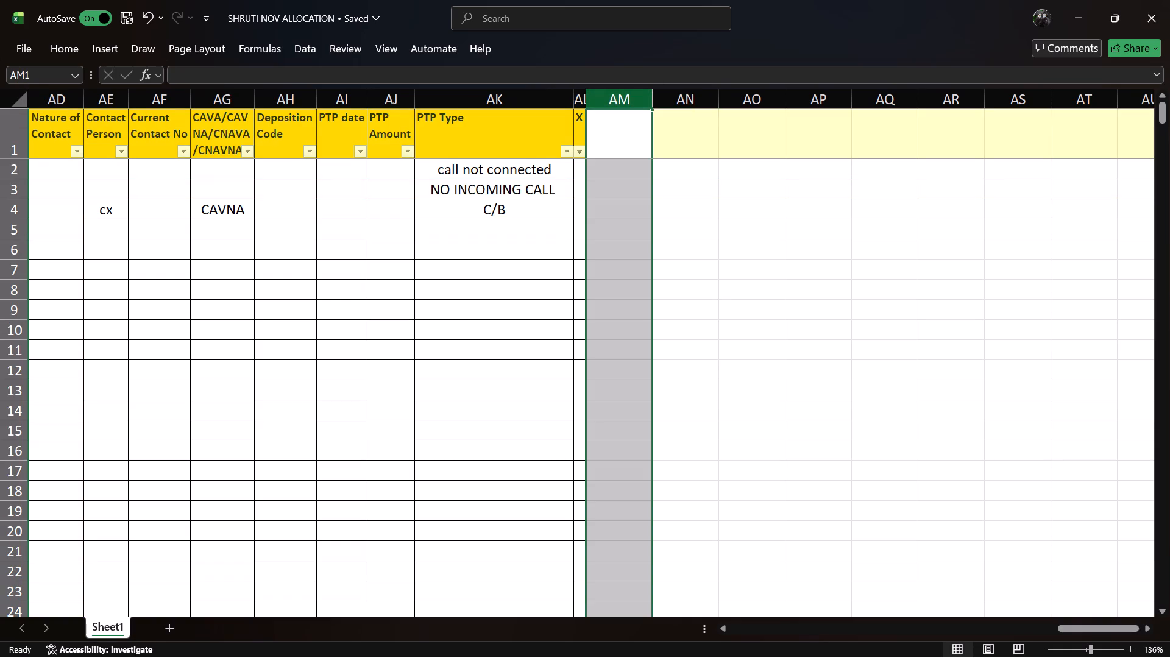
right_click(637, 94)
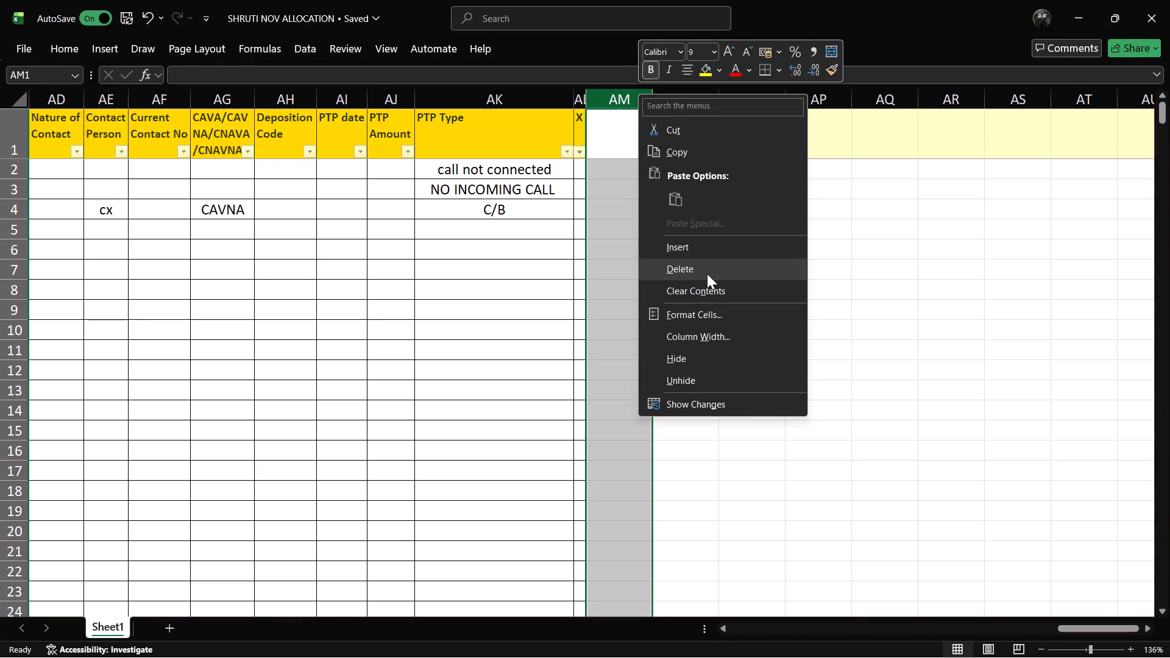
click(707, 248)
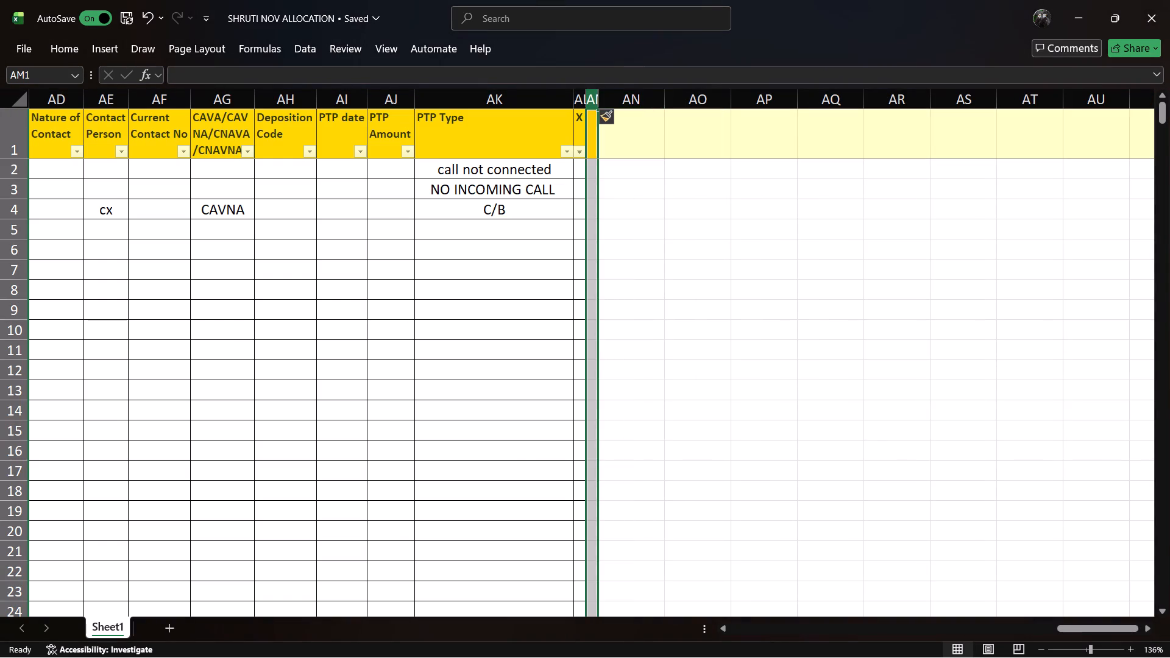
Widen the new column AM and the narrow X column AL to give both room for longer text.
drag(602, 97, 765, 99)
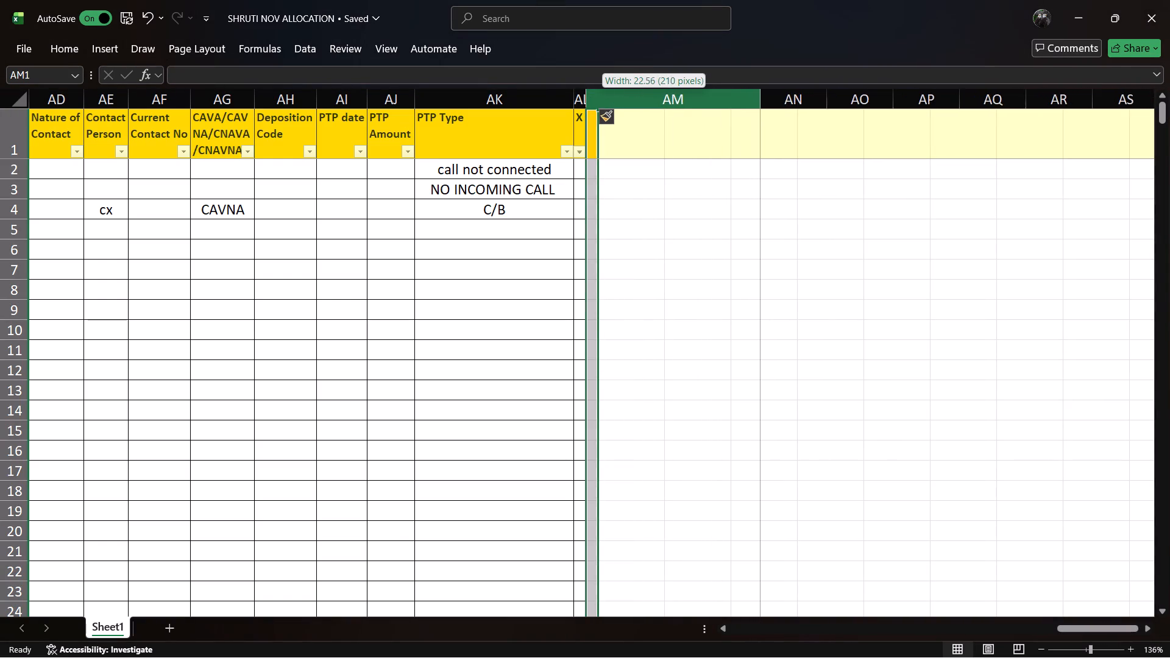
drag(765, 99, 799, 101)
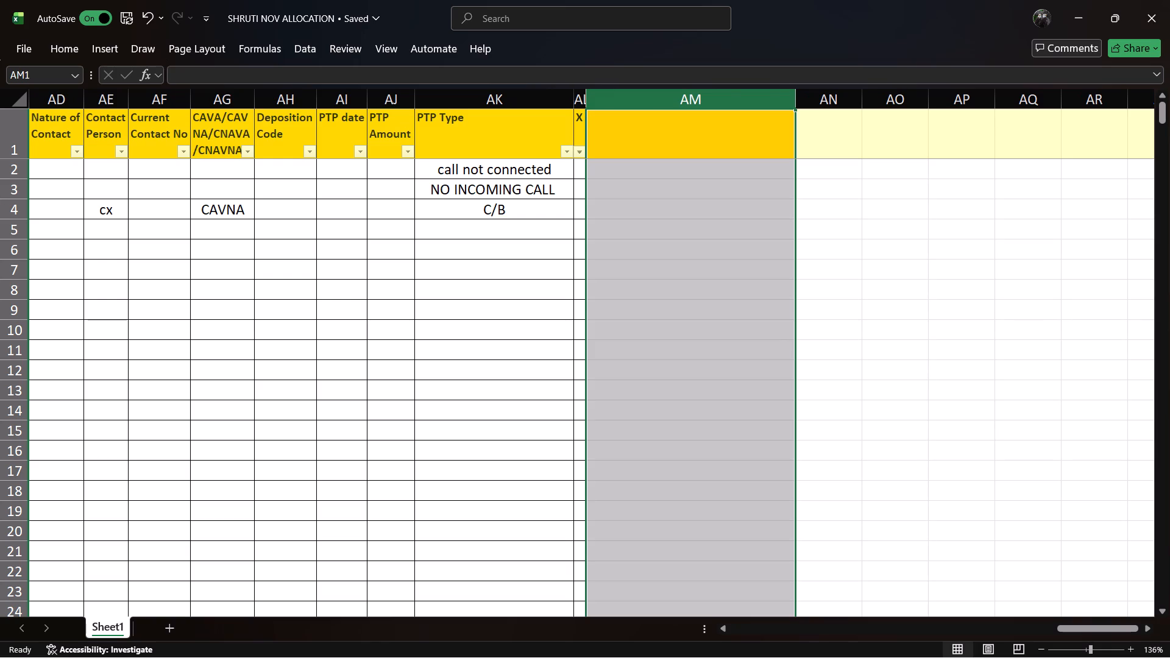
click(893, 224)
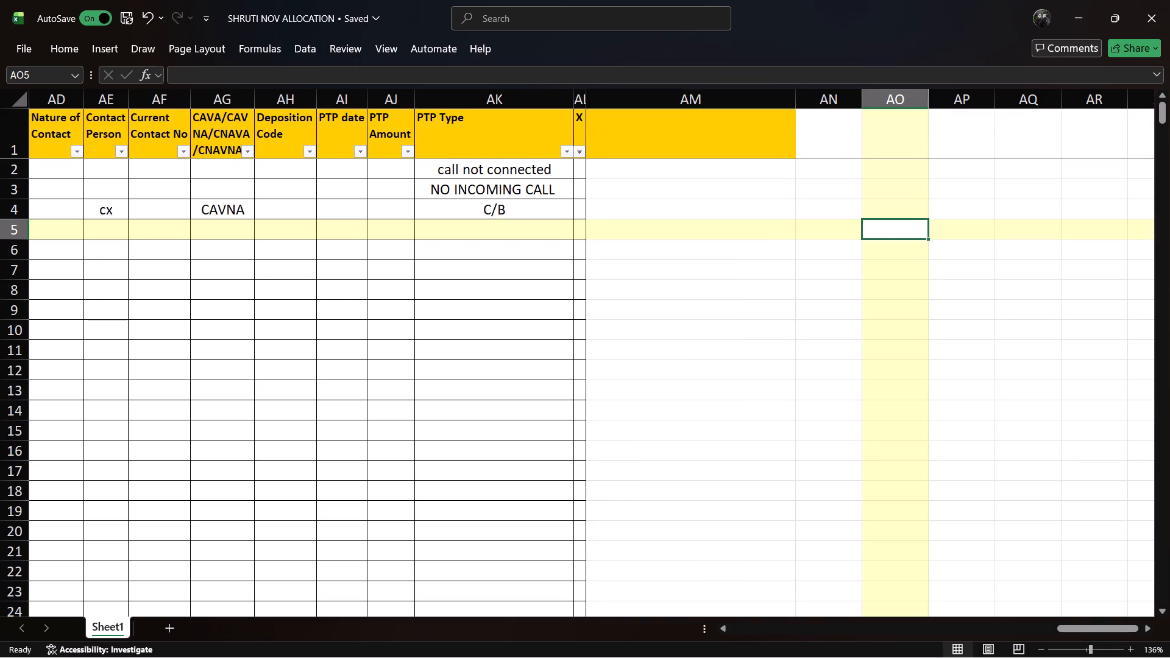
drag(586, 101, 687, 105)
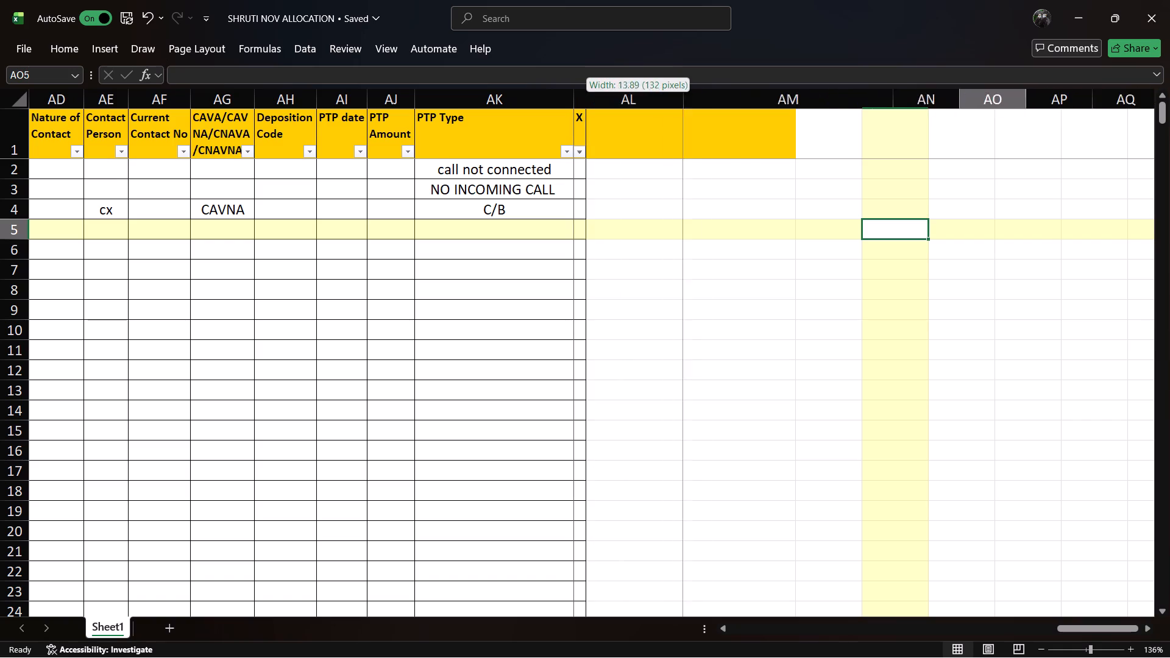
drag(687, 105, 800, 121)
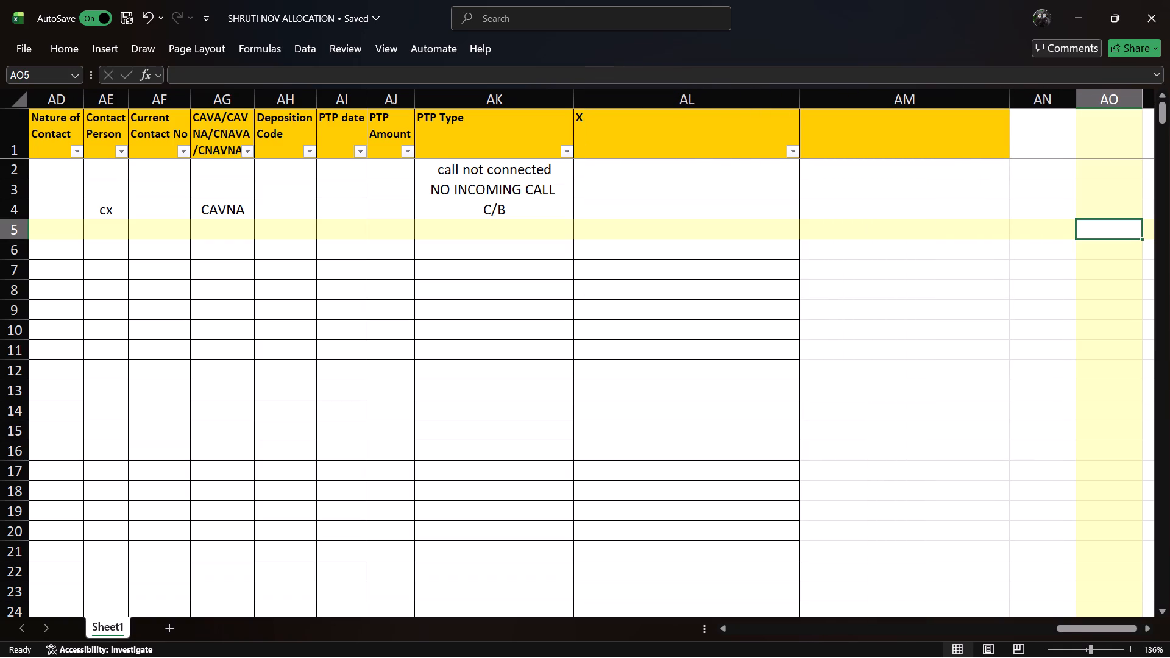
click(901, 218)
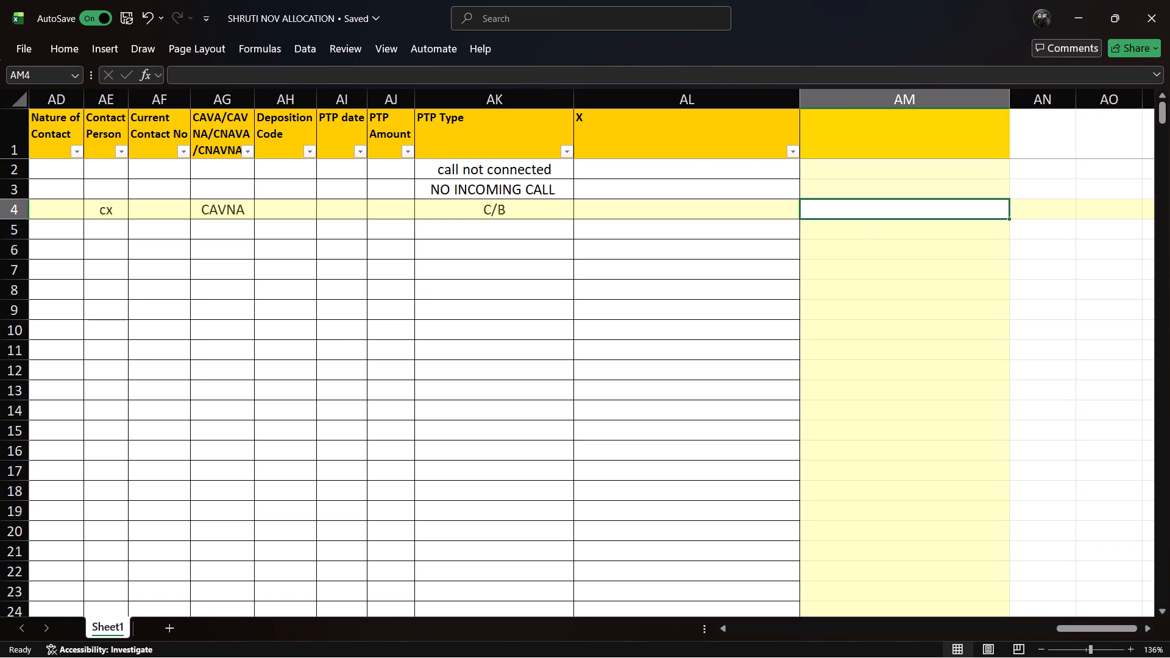
Rename the X header of column AL as FEED BACK.
click(695, 127)
double_click(599, 125)
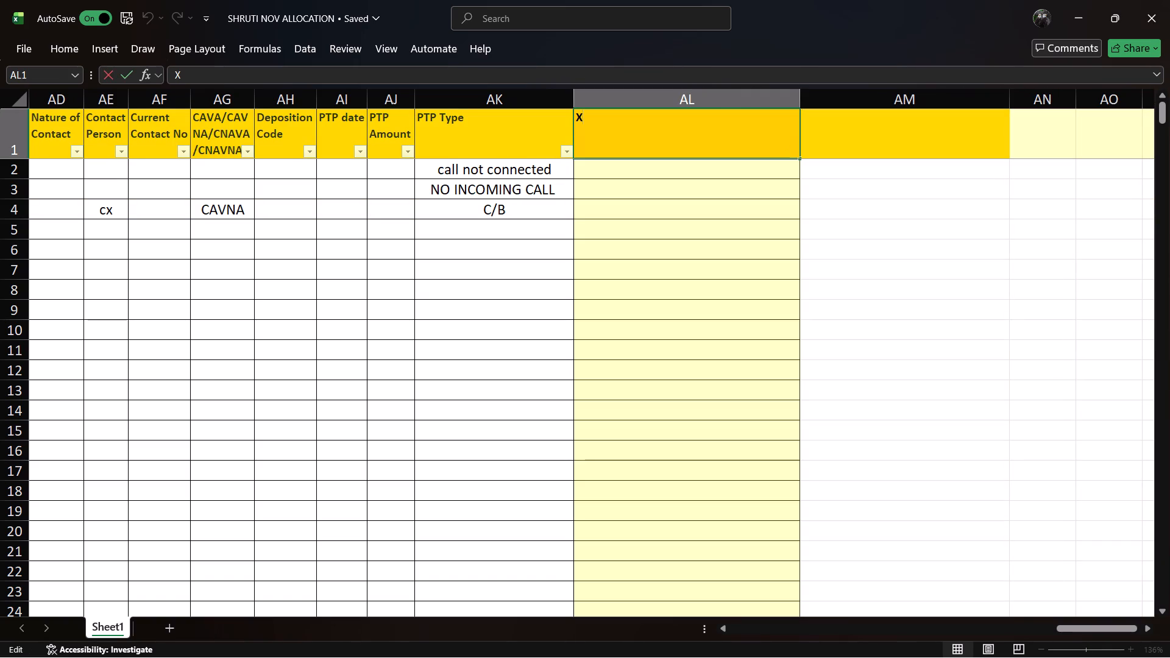
key(BackSpace)
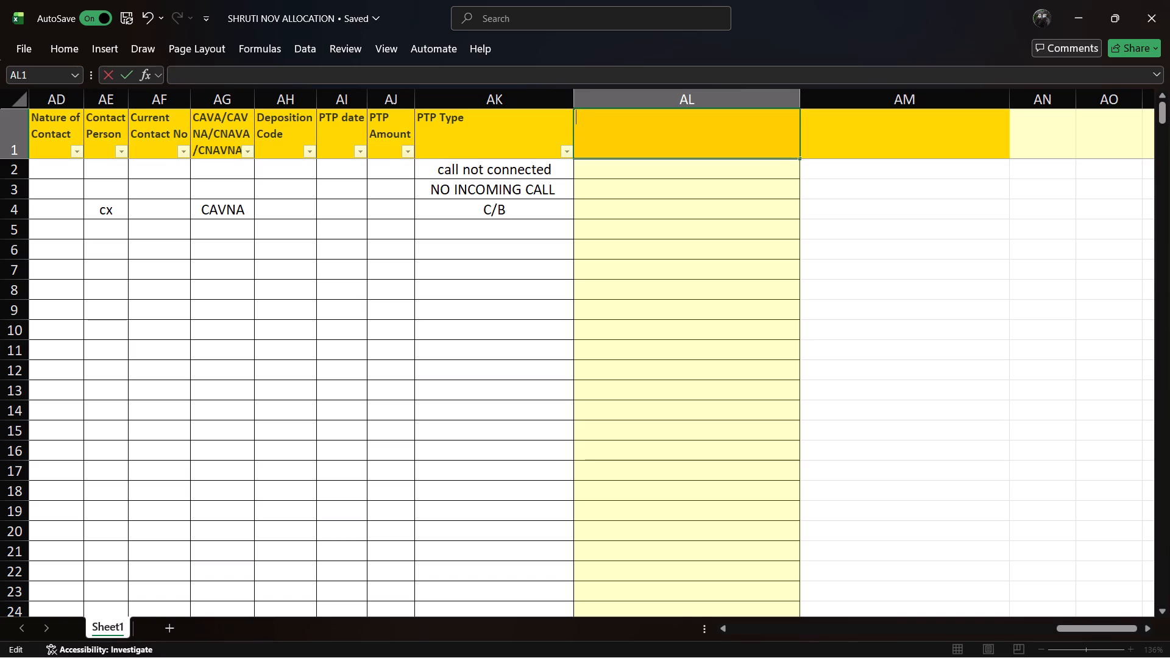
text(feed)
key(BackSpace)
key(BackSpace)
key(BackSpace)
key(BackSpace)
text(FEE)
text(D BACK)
click(885, 244)
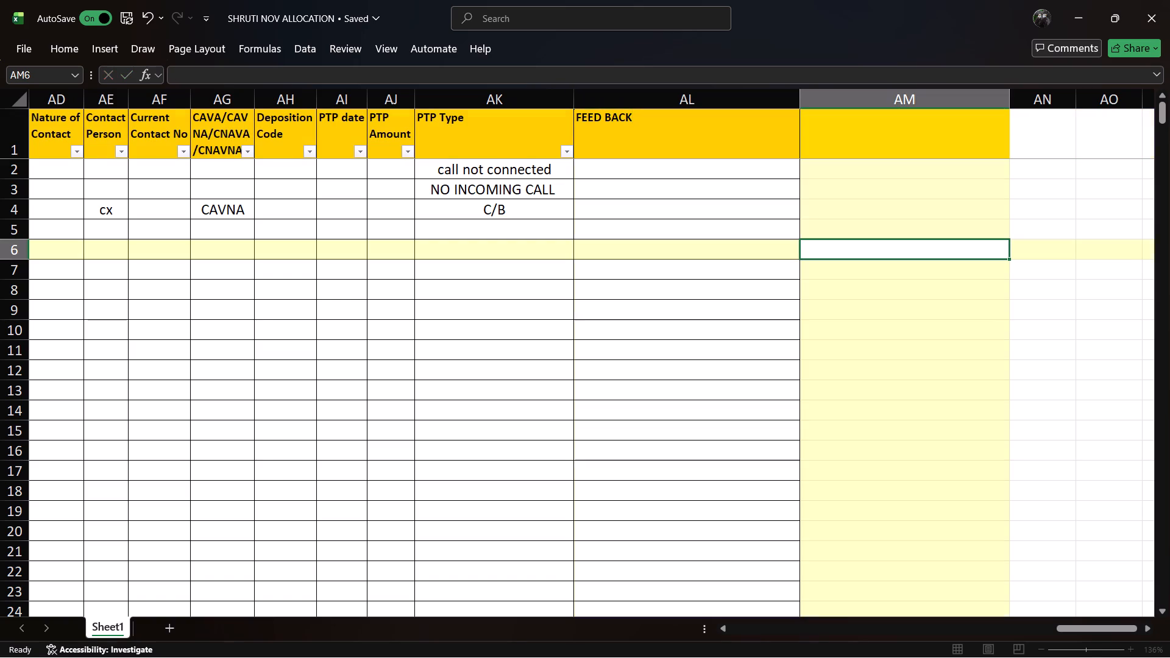
Centre the FEED BACK header text horizontally in its cell.
click(689, 135)
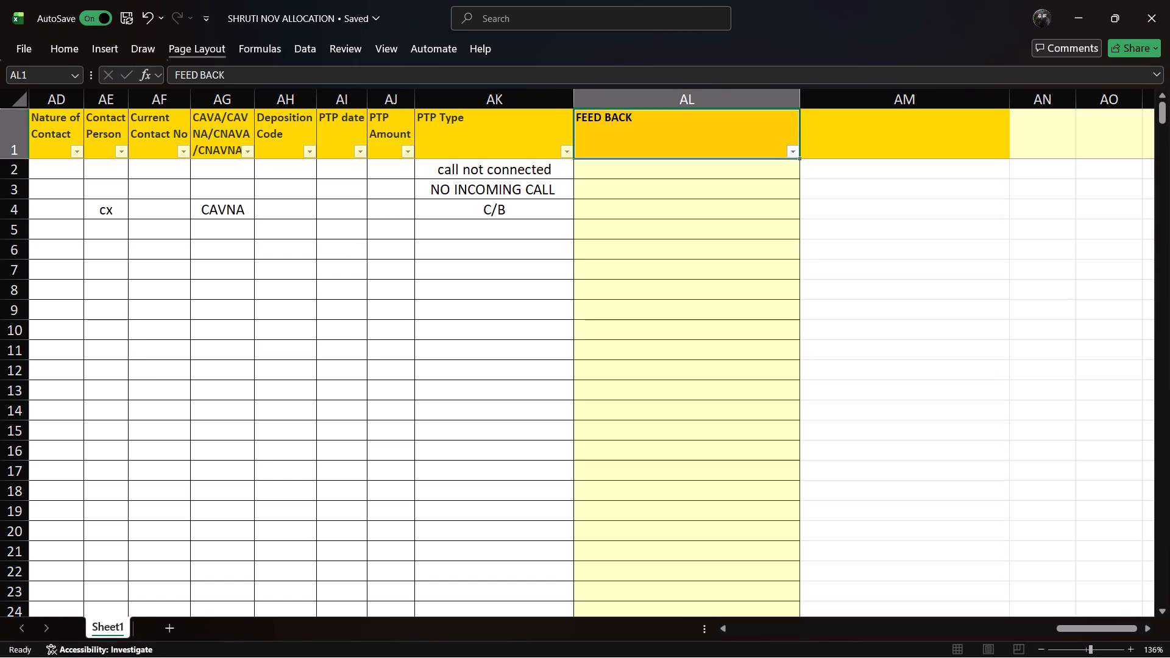
click(76, 46)
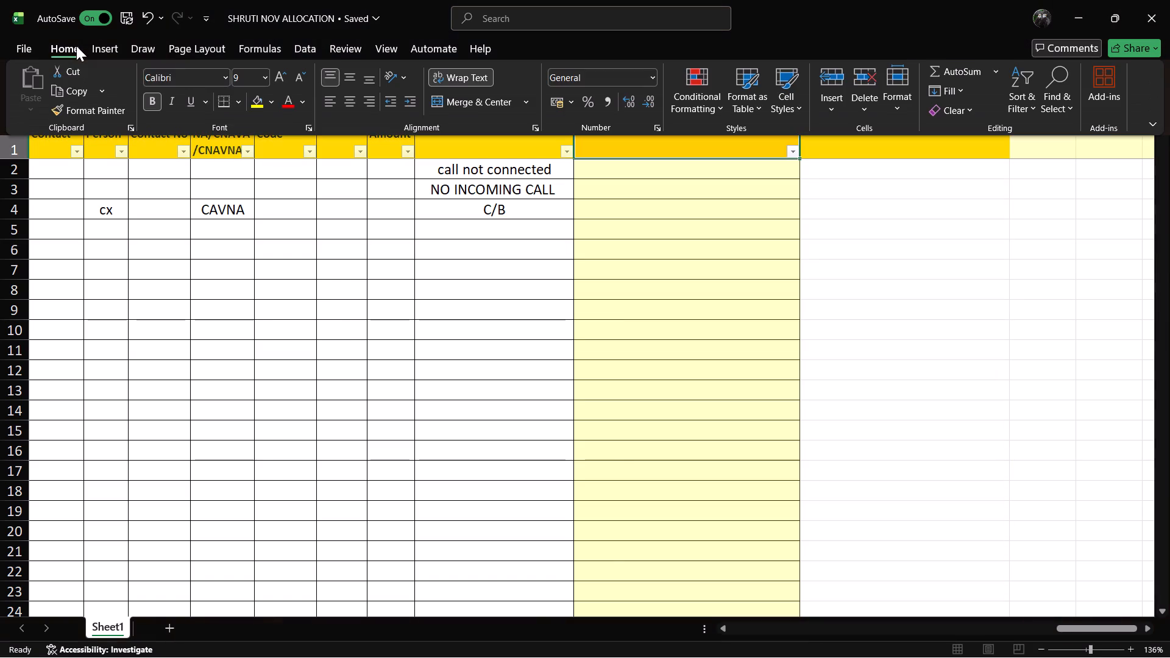
click(355, 106)
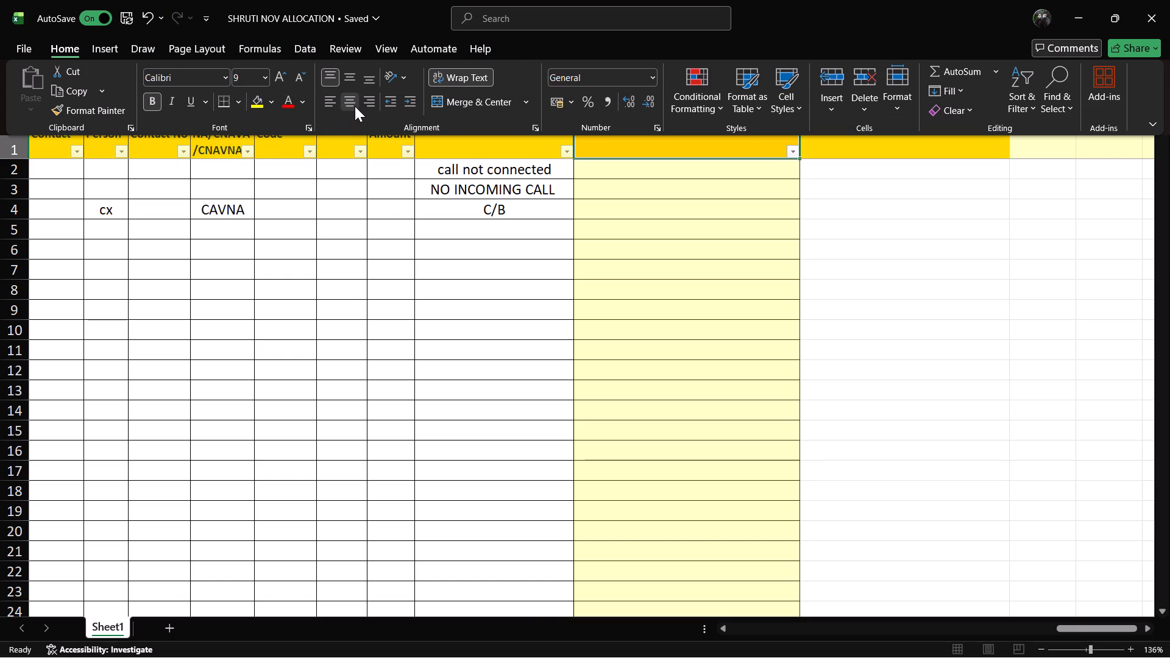
click(865, 249)
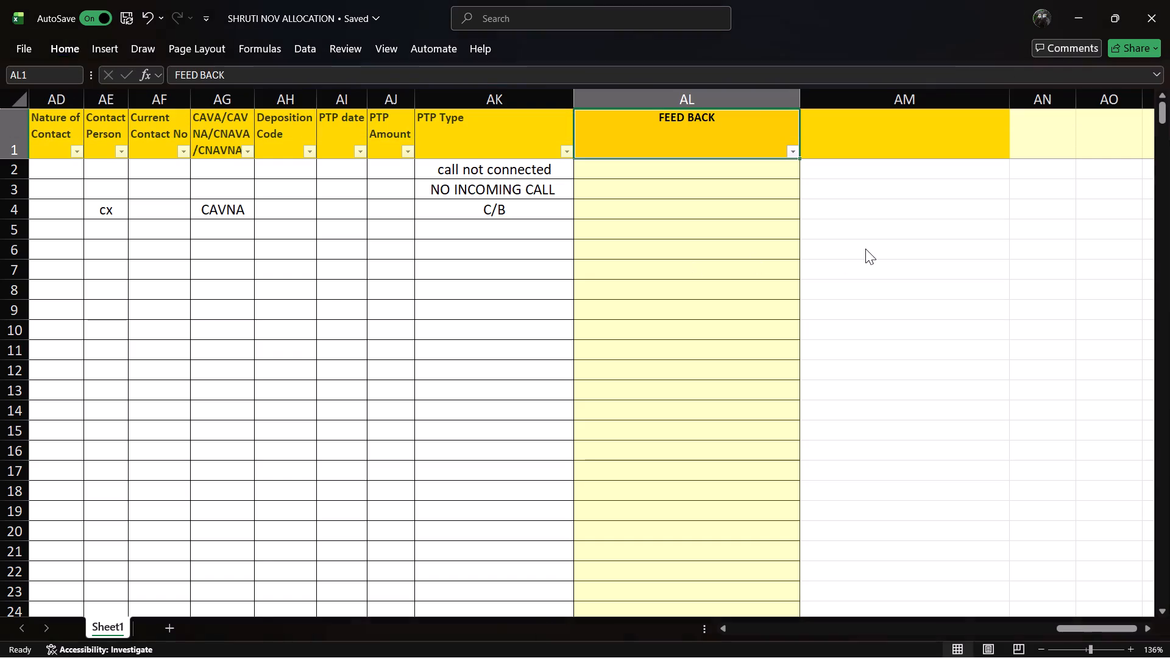
click(946, 264)
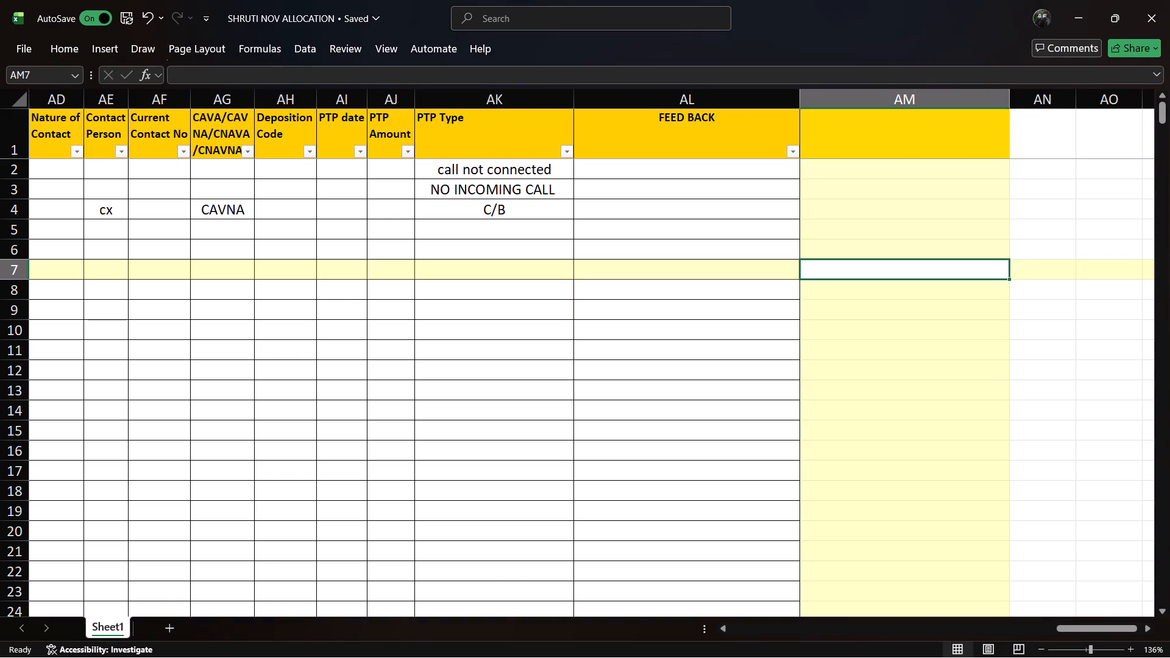
Move the three call outcomes in rows 2 to 4 from PTP Type into the FEED BACK column.
click(503, 169)
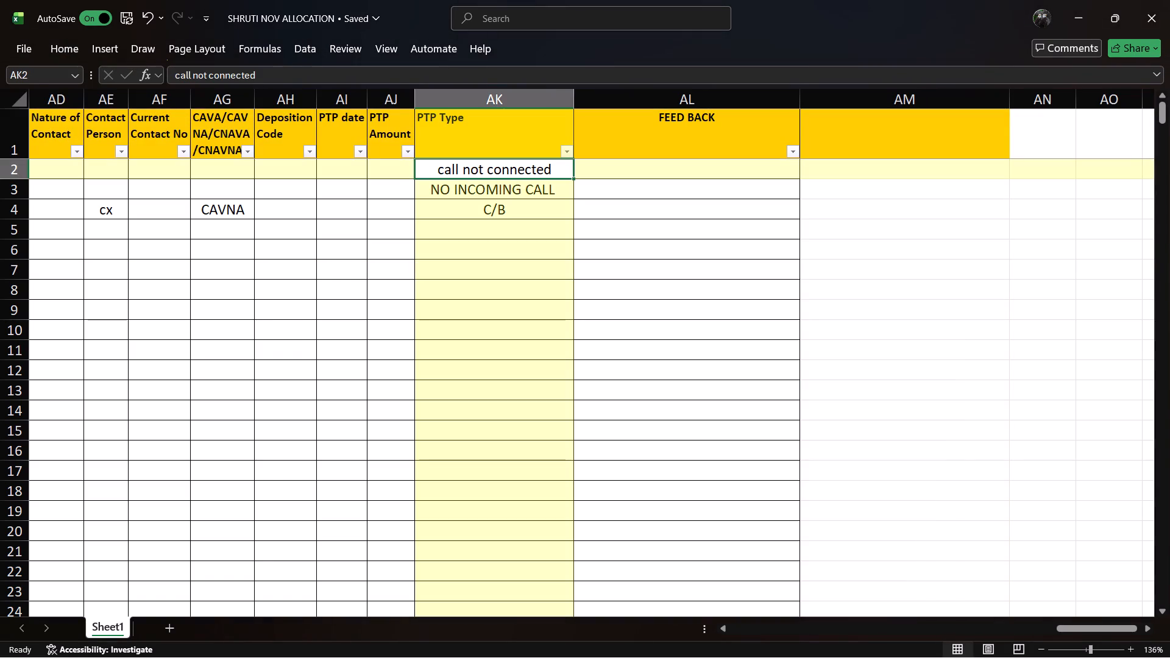
key(shift+Down)
key(shift+Down)
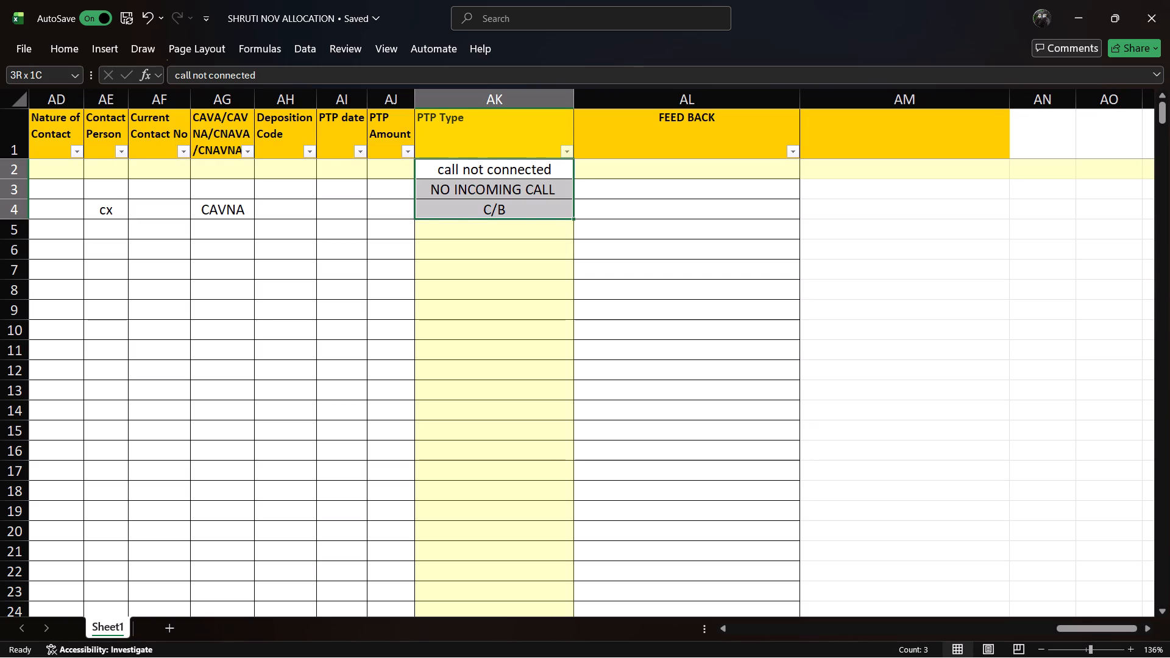
key(ctrl+x)
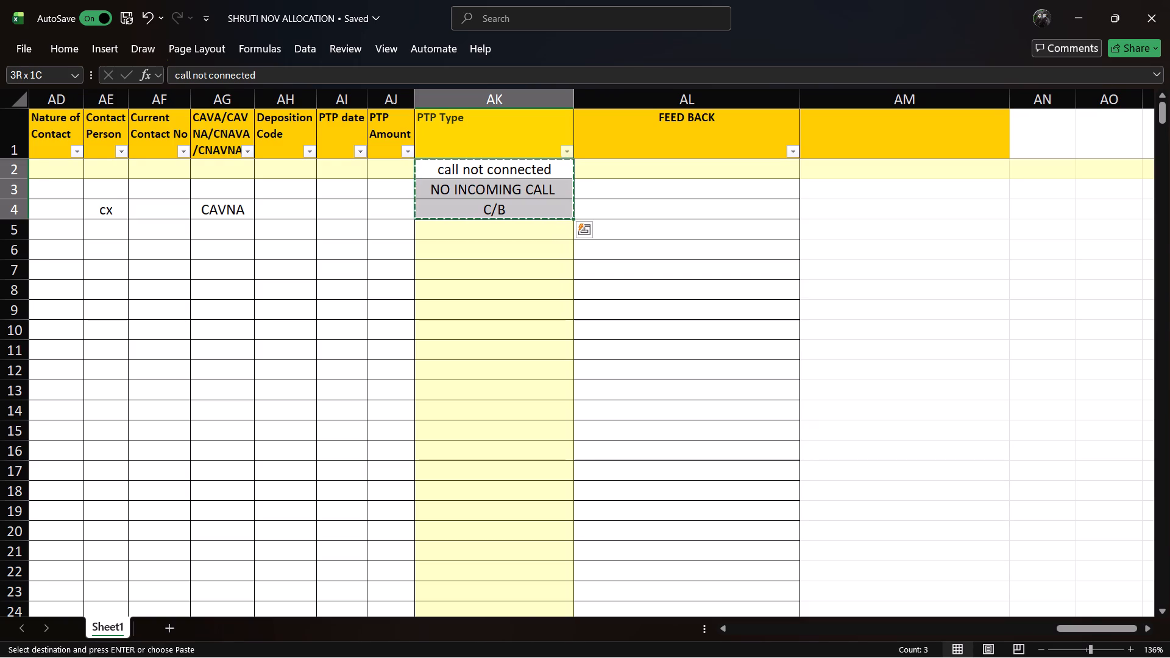
click(628, 172)
key(ctrl+v)
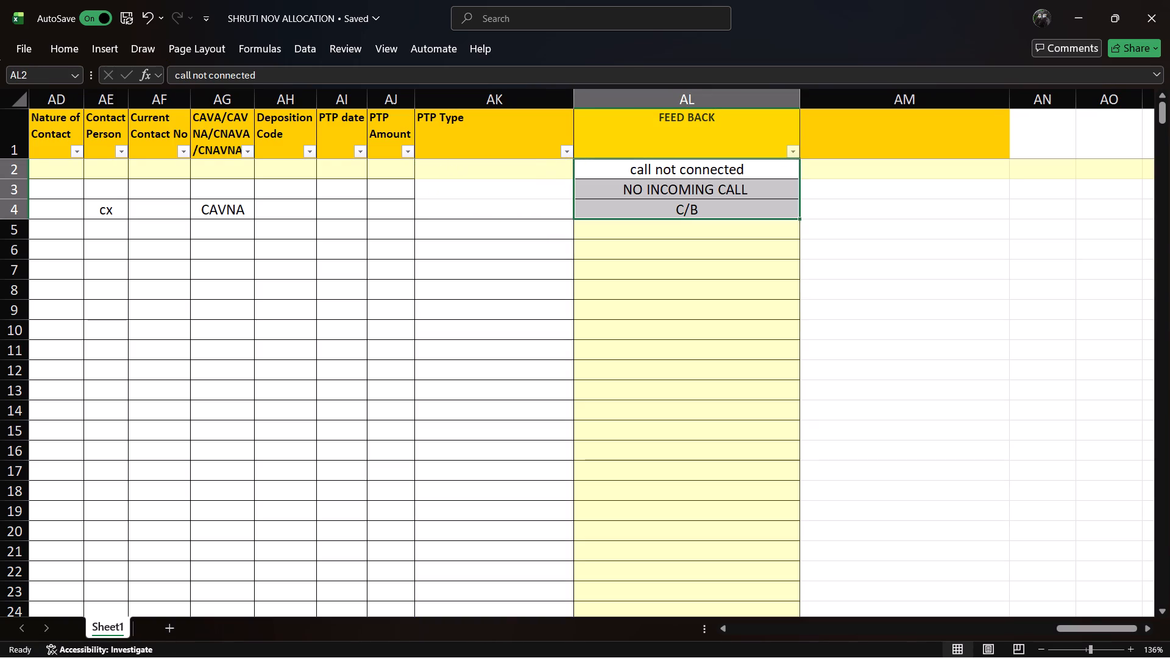
Return to the customer details at the start of the sheet and look up the mobile number in row 5.
click(958, 289)
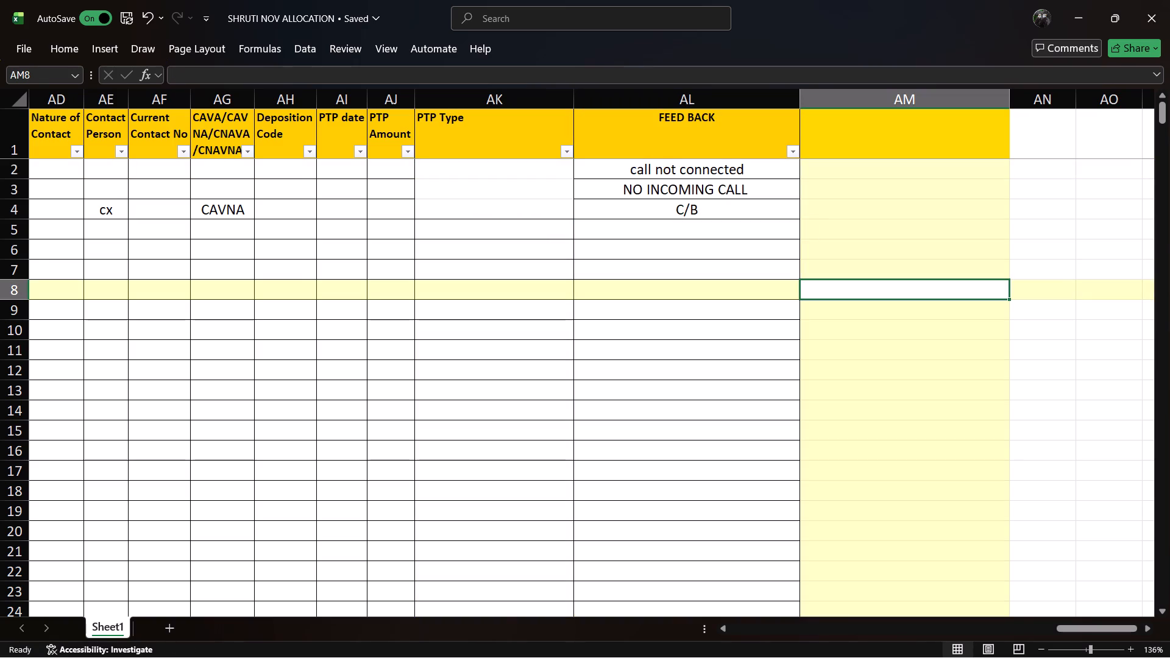
click(526, 185)
click(519, 171)
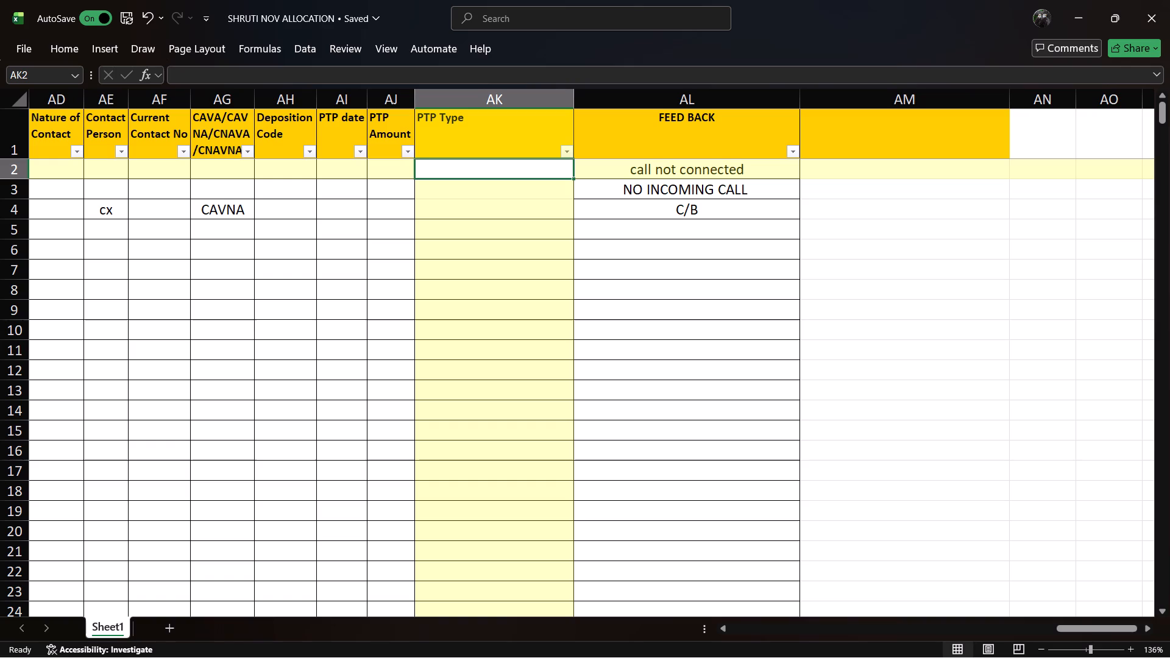
key(Left)
key(Left)
key(Left)
key(Left)
key(Left)
key(Left)
key(Left)
key(Left)
key(Left)
key(Left)
key(Left)
key(Left)
key(Left)
key(Left)
key(Left)
key(Left)
key(Left)
key(Left)
key(Left)
key(Left)
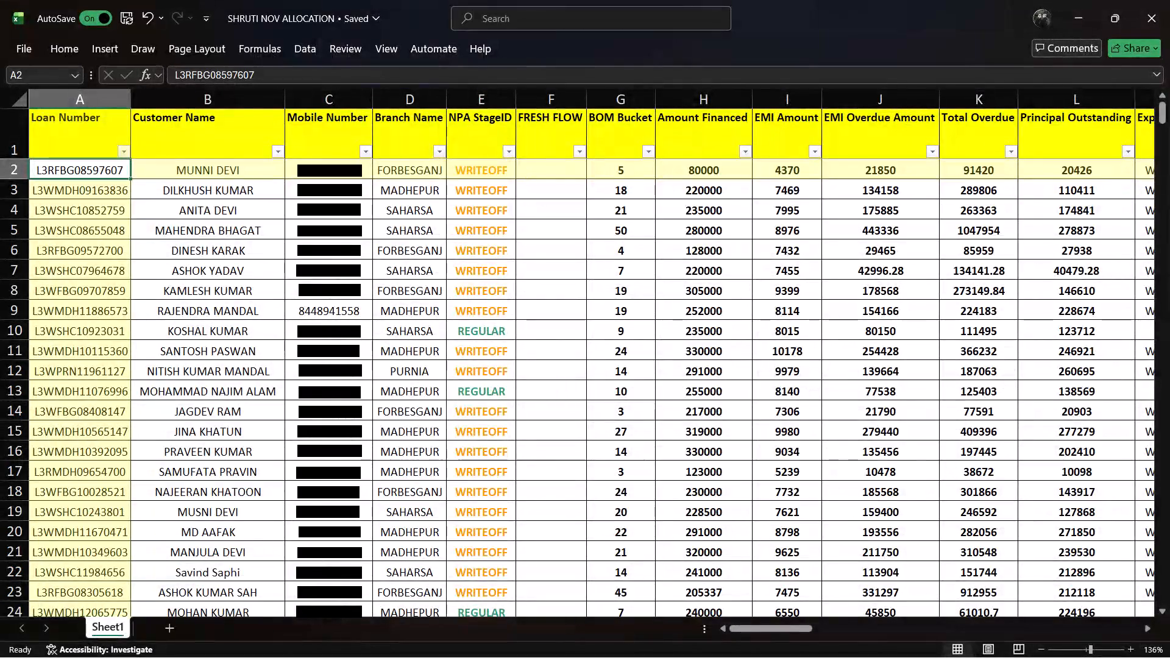
click(211, 233)
key(Right)
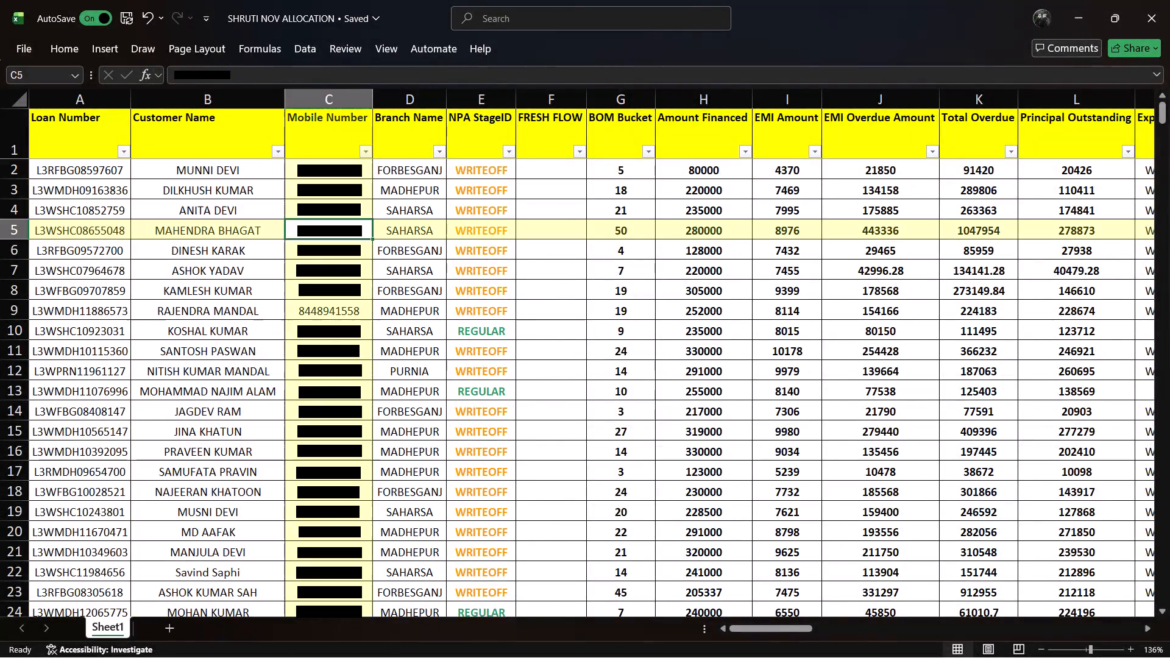
Record CALL NOT CONNECTED CX/REF in the FEED BACK column for row 5 and save the workbook.
key(Right)
key(Right)
key(Right)
key(Right)
key(Right)
key(Right)
key(Right)
key(Right)
key(Right)
key(Right)
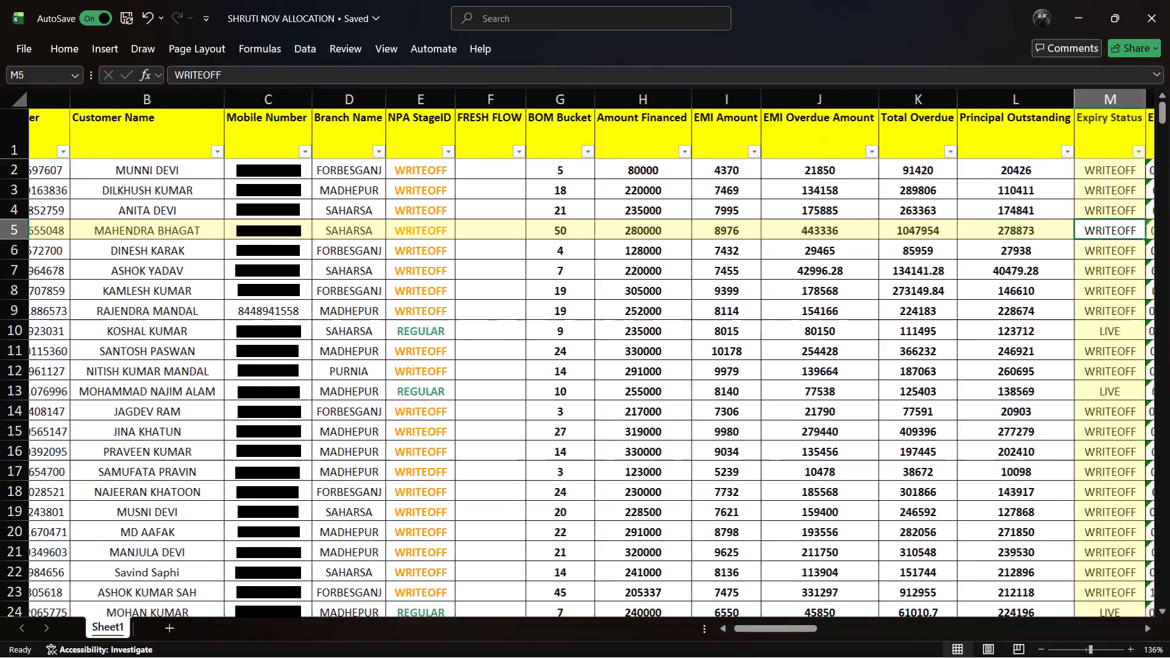
key(Right)
key(Right)
key(Right)
key(Right)
key(Right)
key(Right)
key(Right)
key(Right)
key(Right)
key(Right)
key(Right)
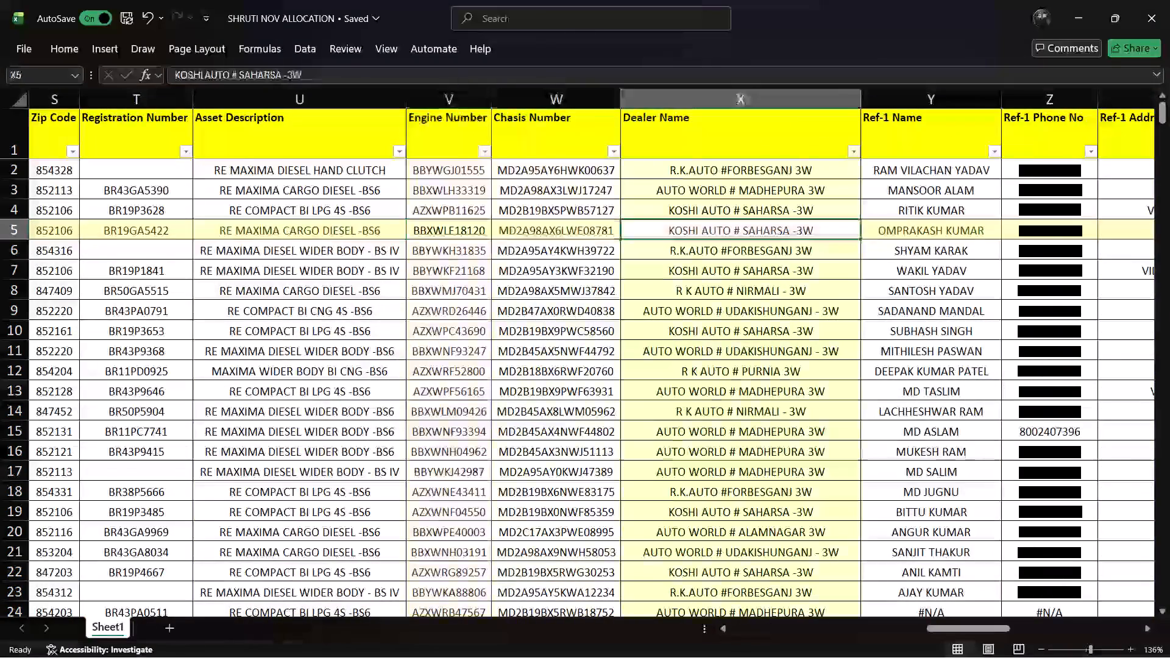
key(Right)
key(Right)
key(Right)
key(Right)
key(Right)
key(Right)
key(Right)
key(Right)
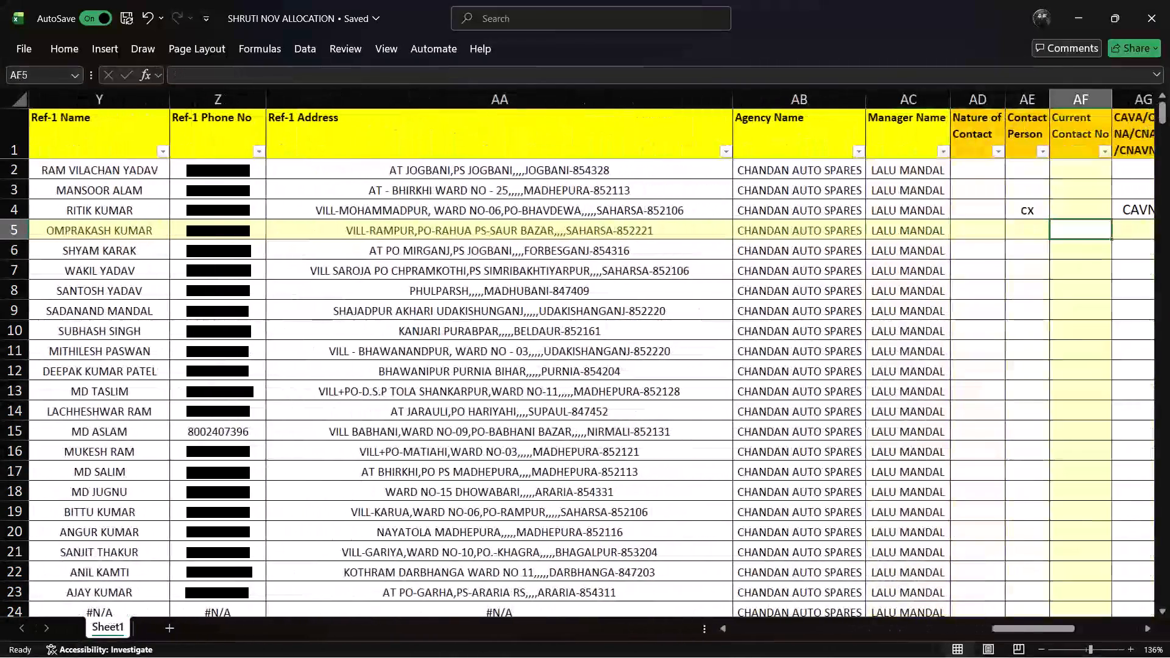
key(Right)
key(Right)
key(Right)
key(Right)
key(Right)
key(Right)
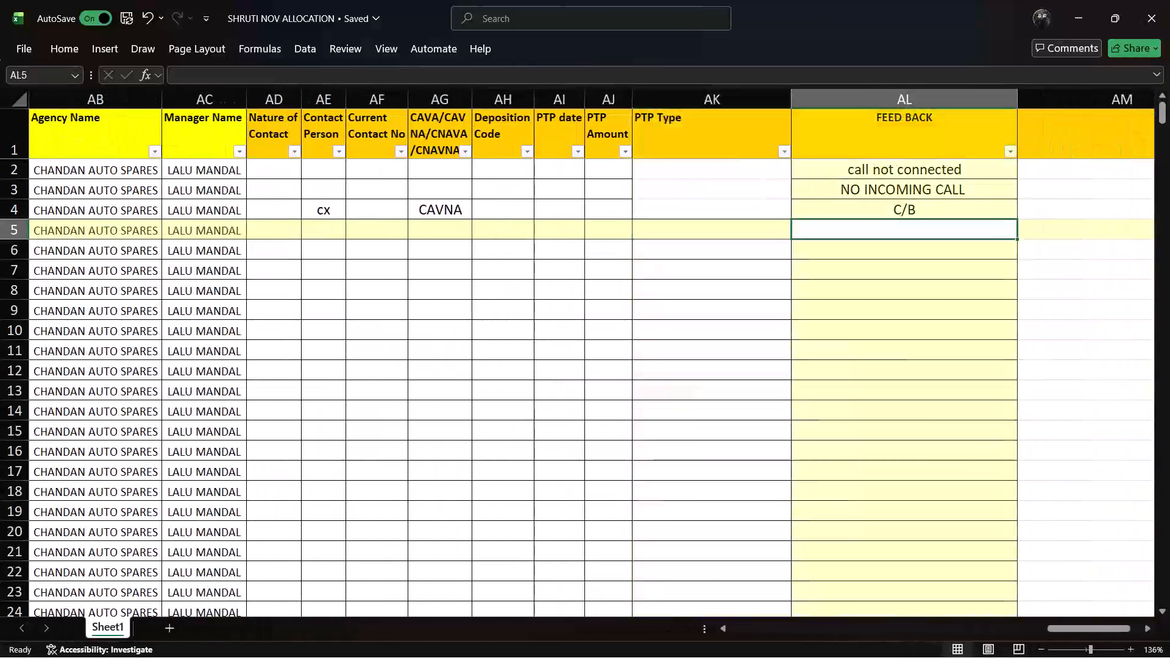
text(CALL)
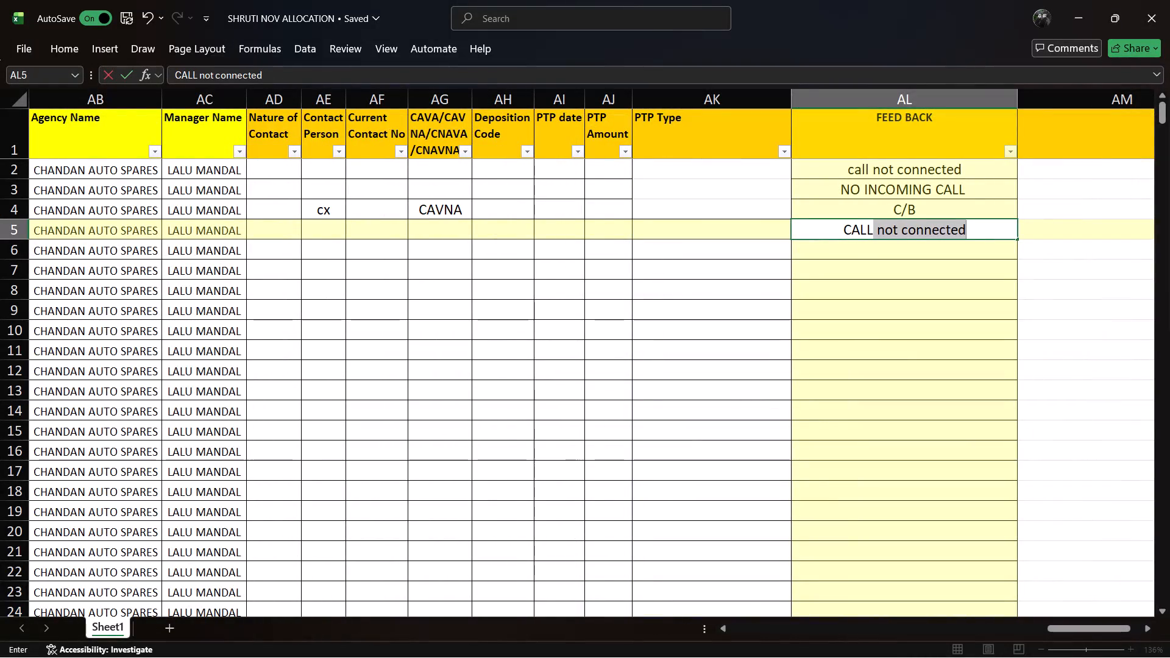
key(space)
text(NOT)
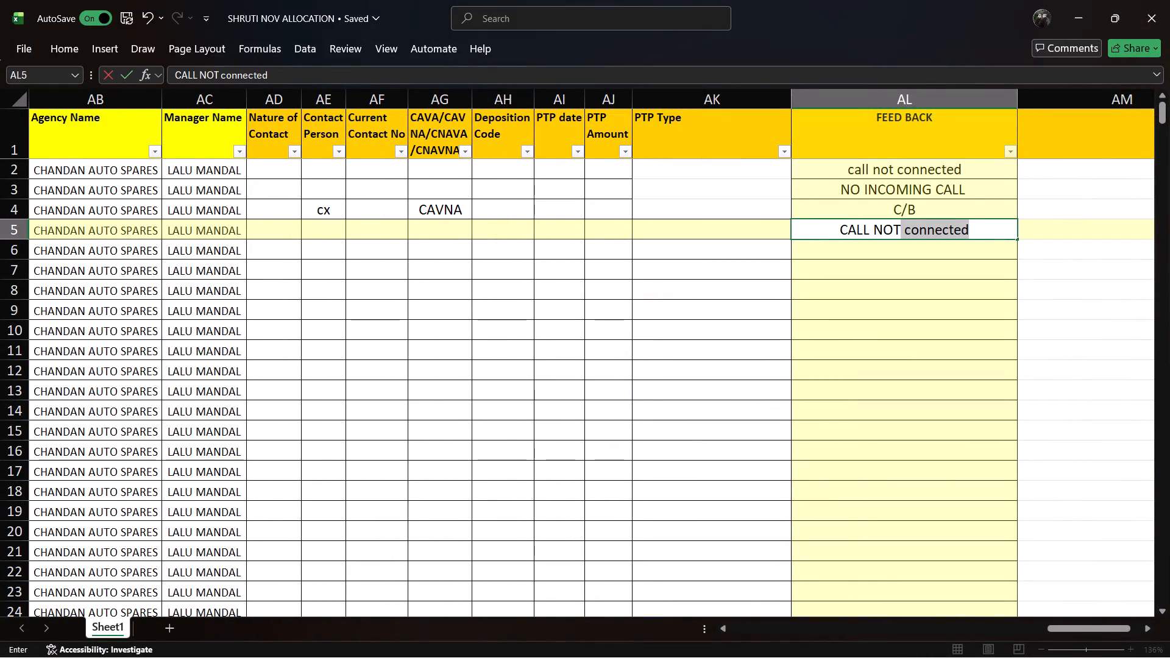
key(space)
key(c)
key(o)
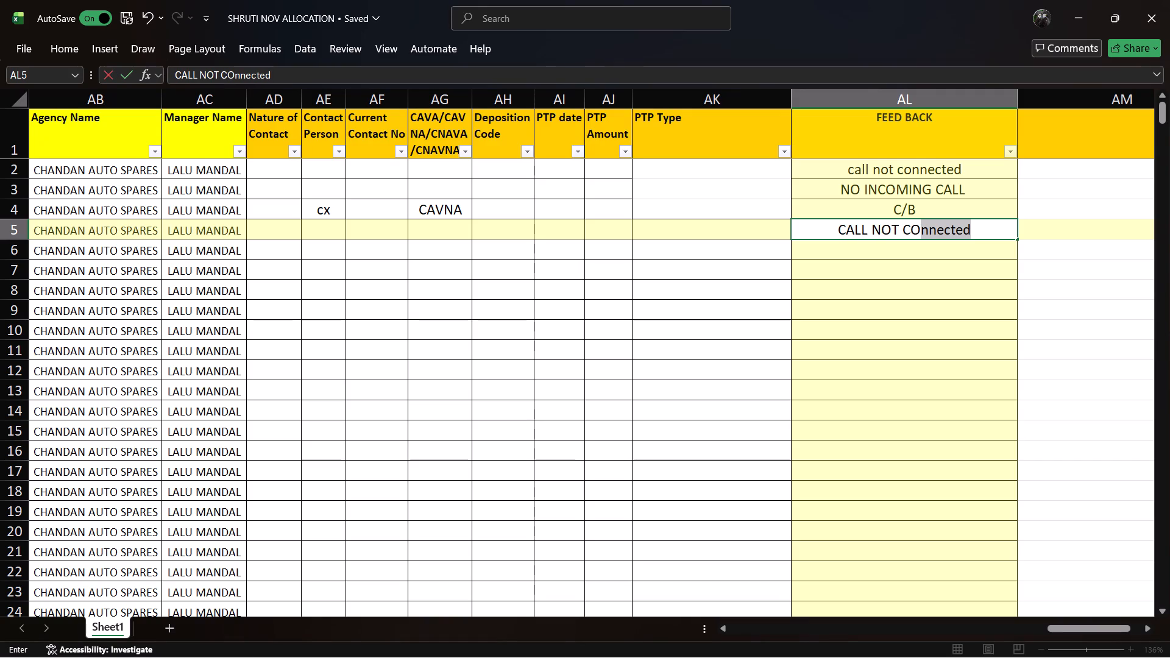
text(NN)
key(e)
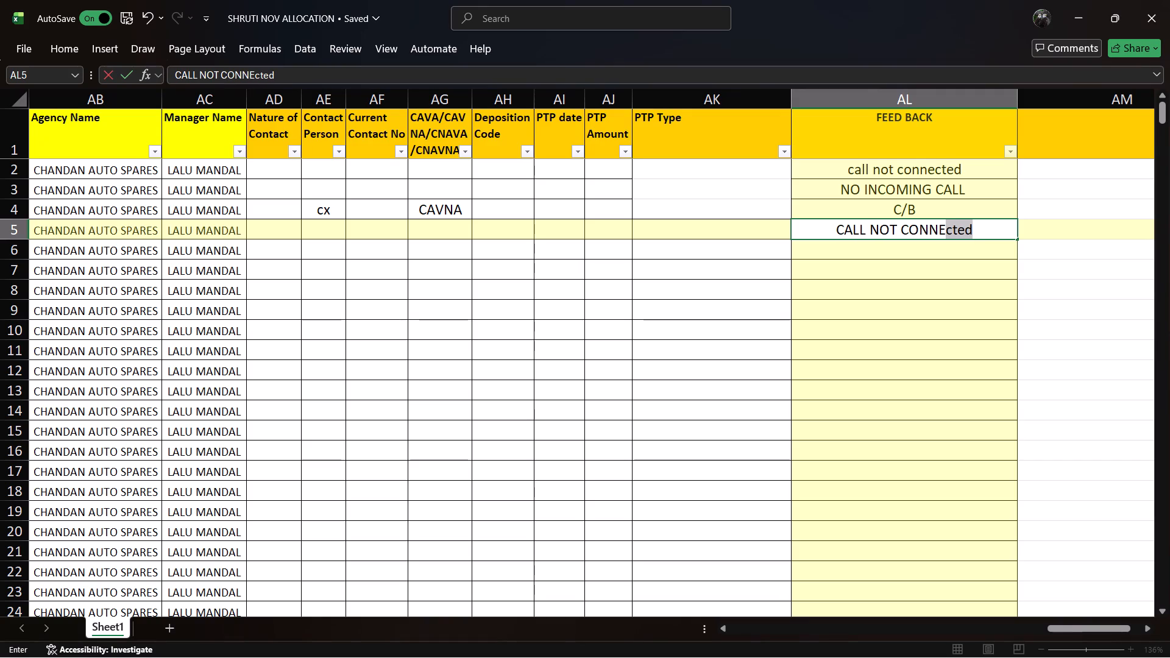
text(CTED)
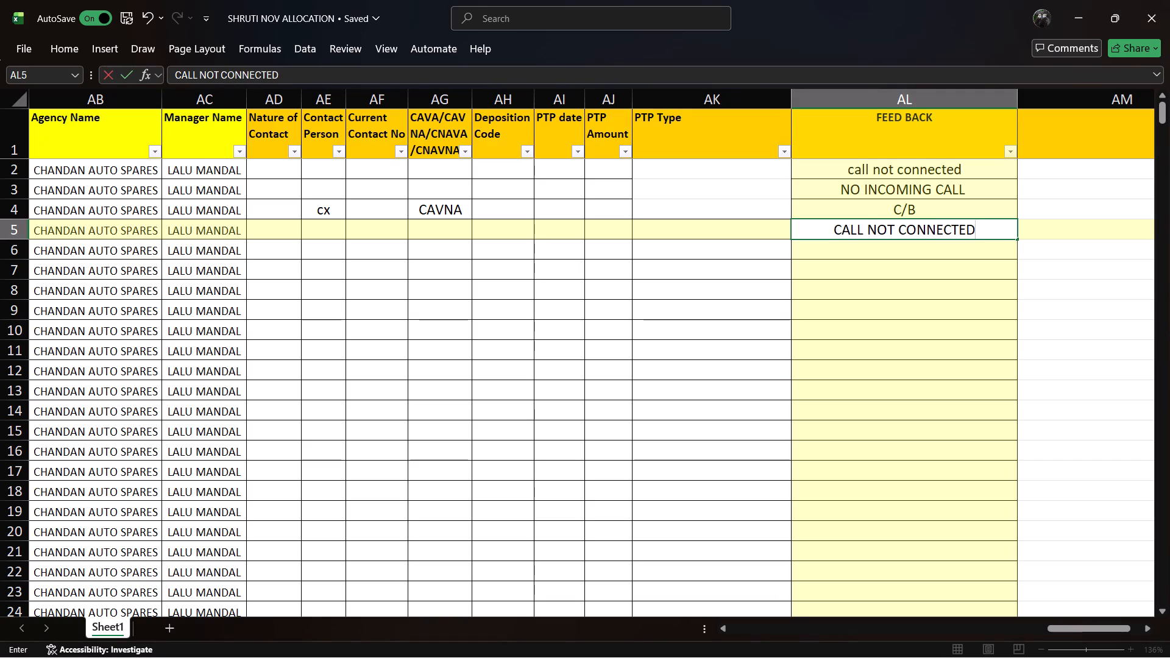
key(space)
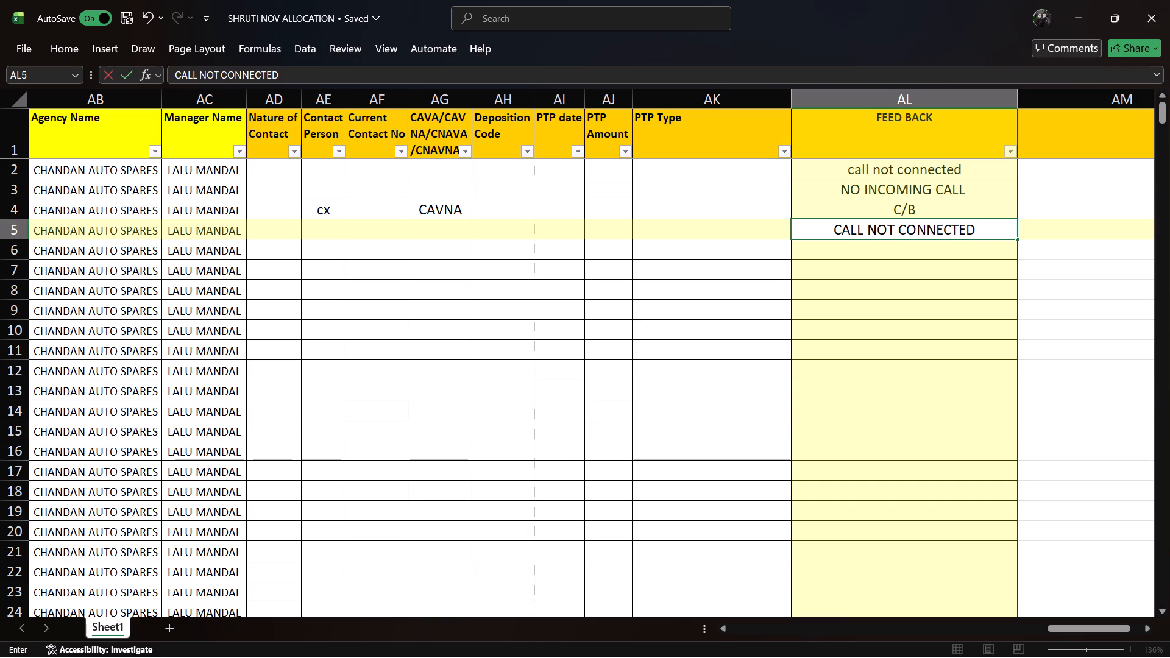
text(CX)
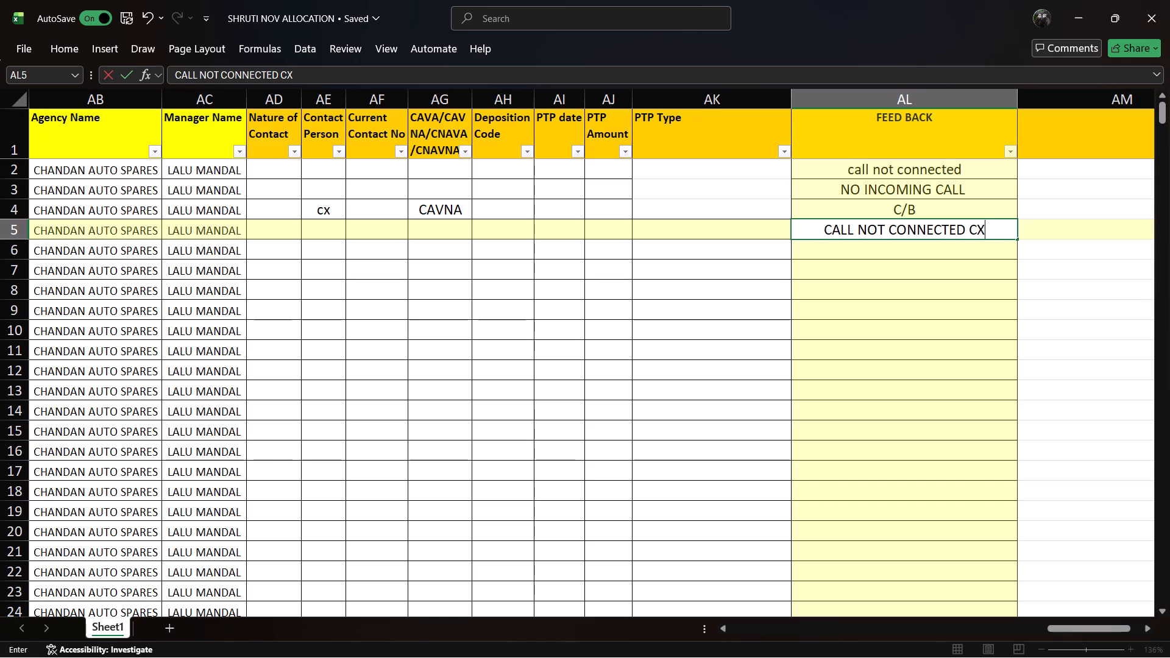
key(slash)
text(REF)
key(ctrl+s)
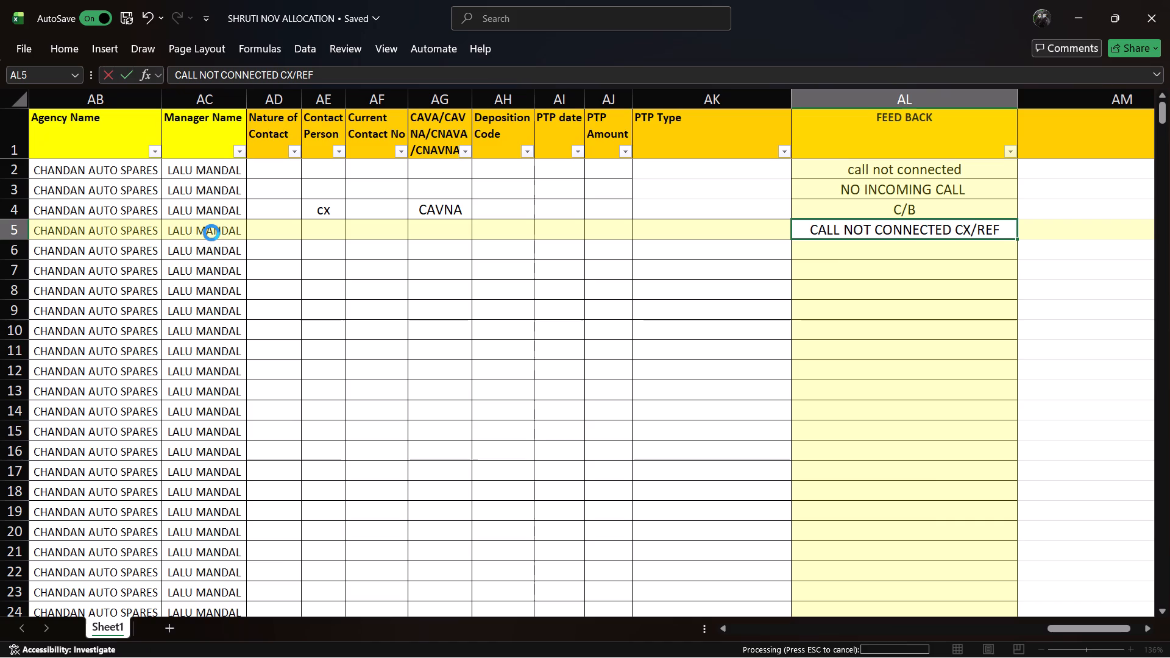
Move on to the row 6 record and look up the customer's mobile number.
click(892, 252)
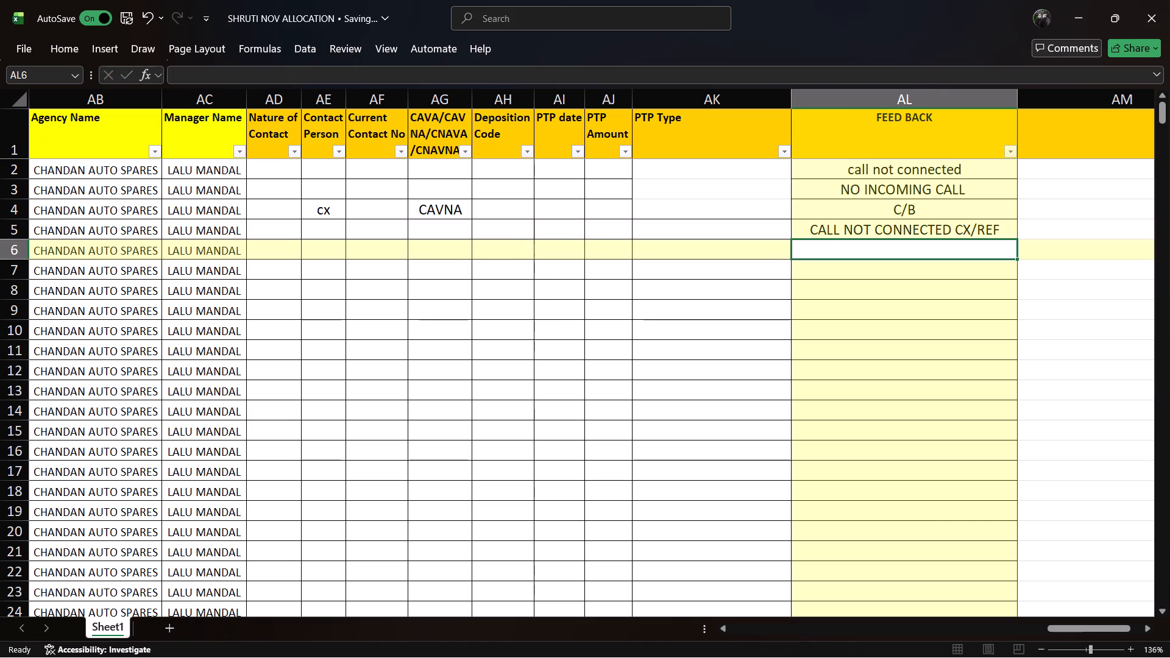
key(Left)
key(Left)
key(Left)
key(Left)
key(Left)
key(Left)
key(Left)
key(Left)
key(Left)
key(Left)
key(Left)
key(Left)
key(Left)
key(Left)
key(Left)
key(Left)
key(Left)
key(Left)
key(Left)
key(Left)
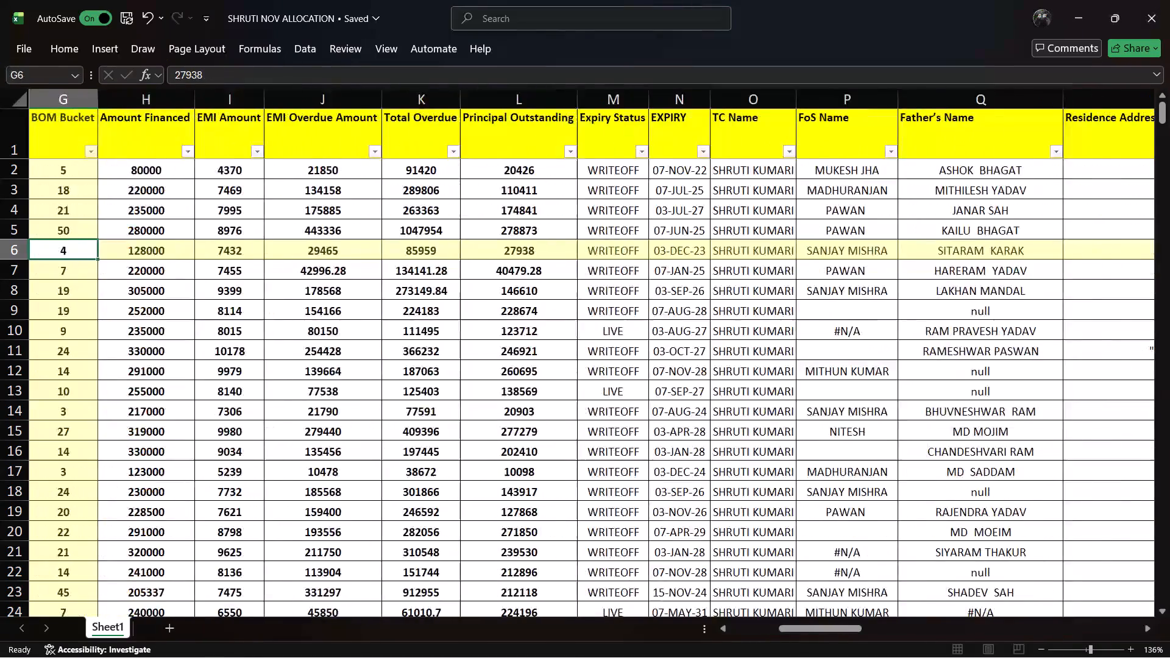
key(Right)
key(Right)
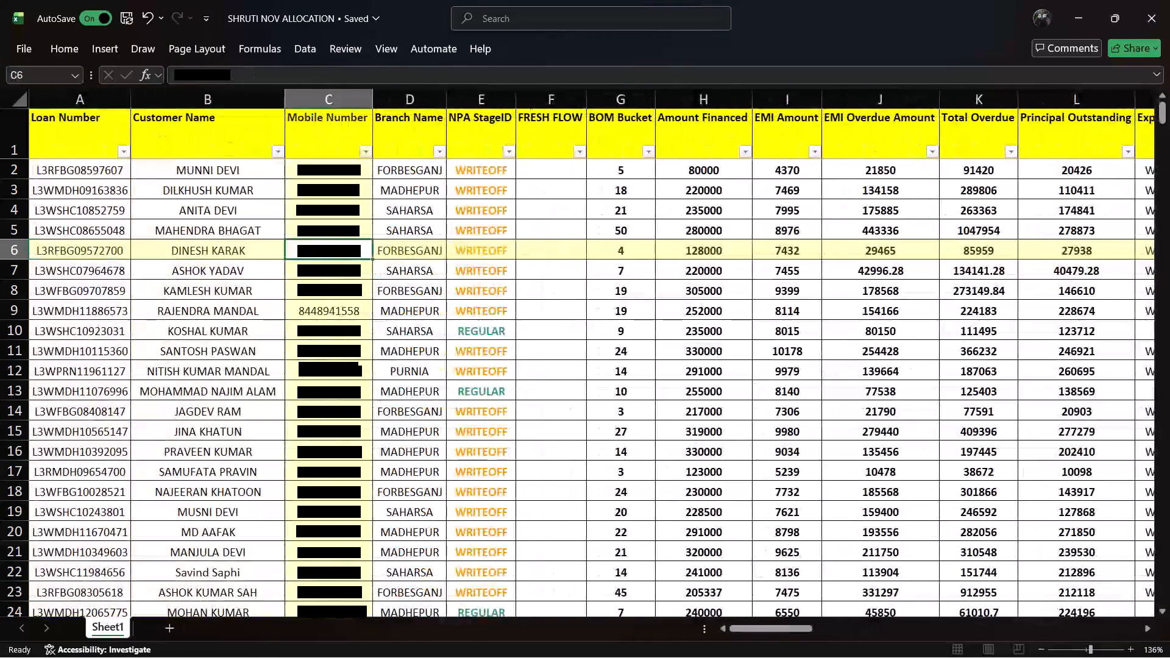
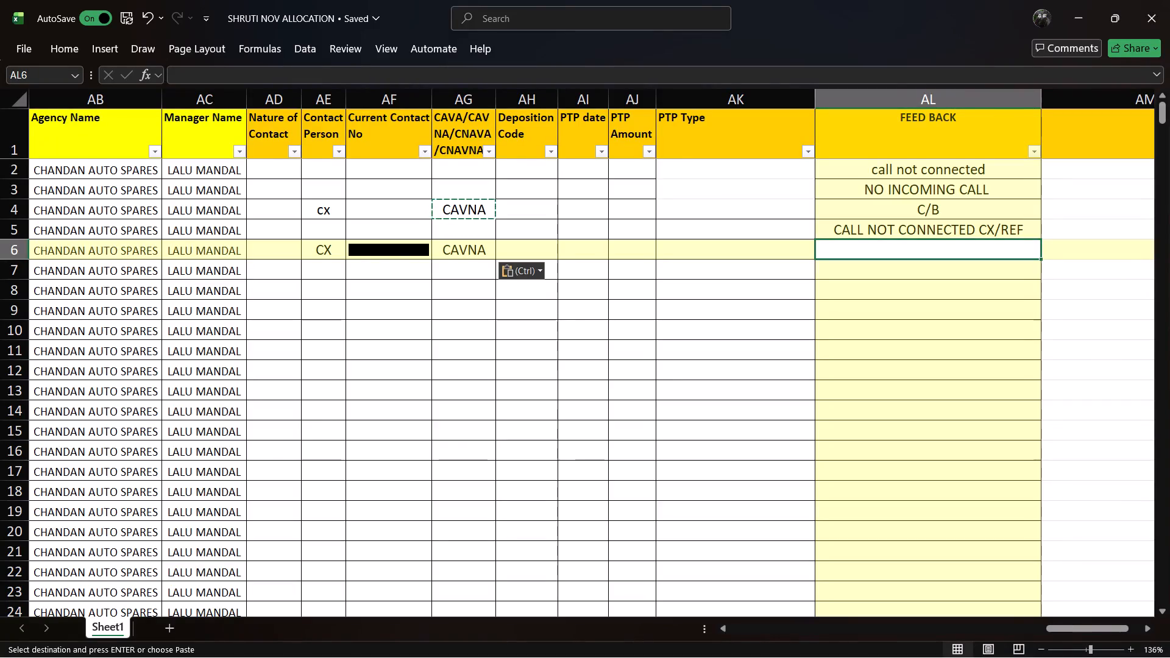
Enter CALLING in the Nature of Contact column for row 6.
click(263, 252)
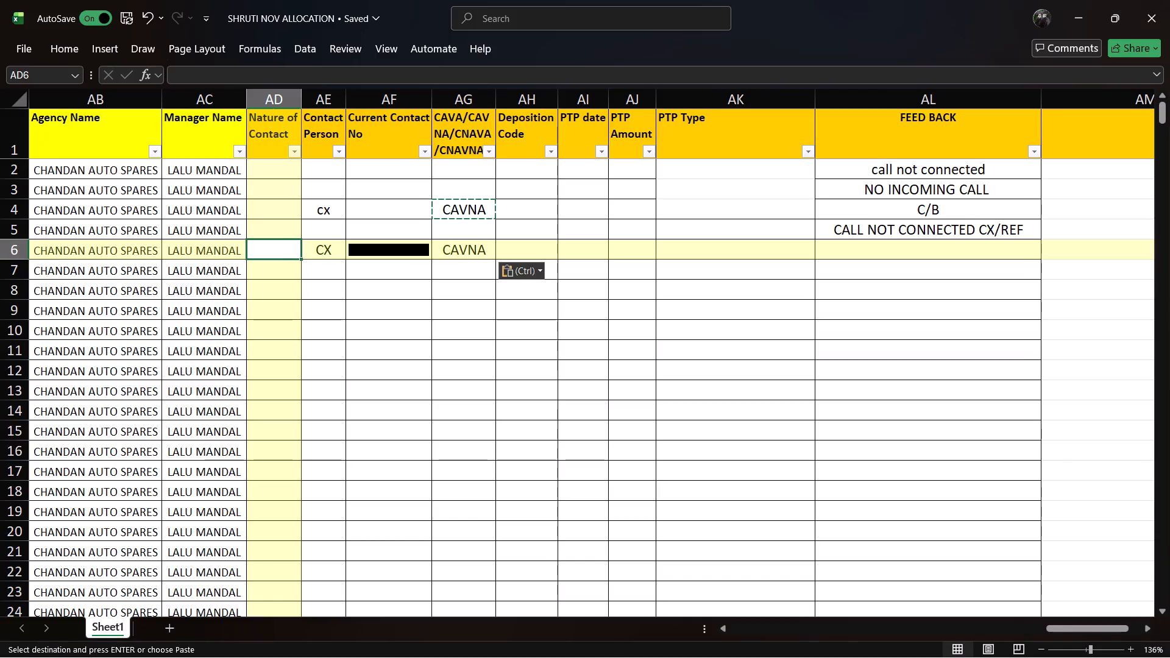
key(c)
text(ALLING)
click(364, 281)
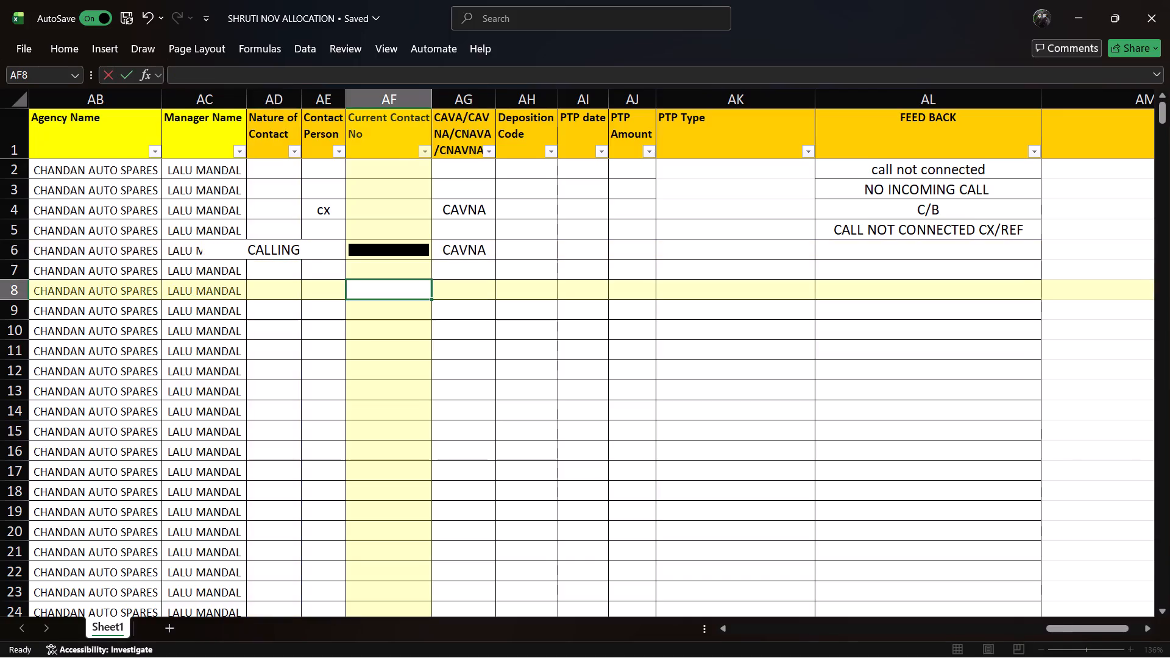
click(278, 248)
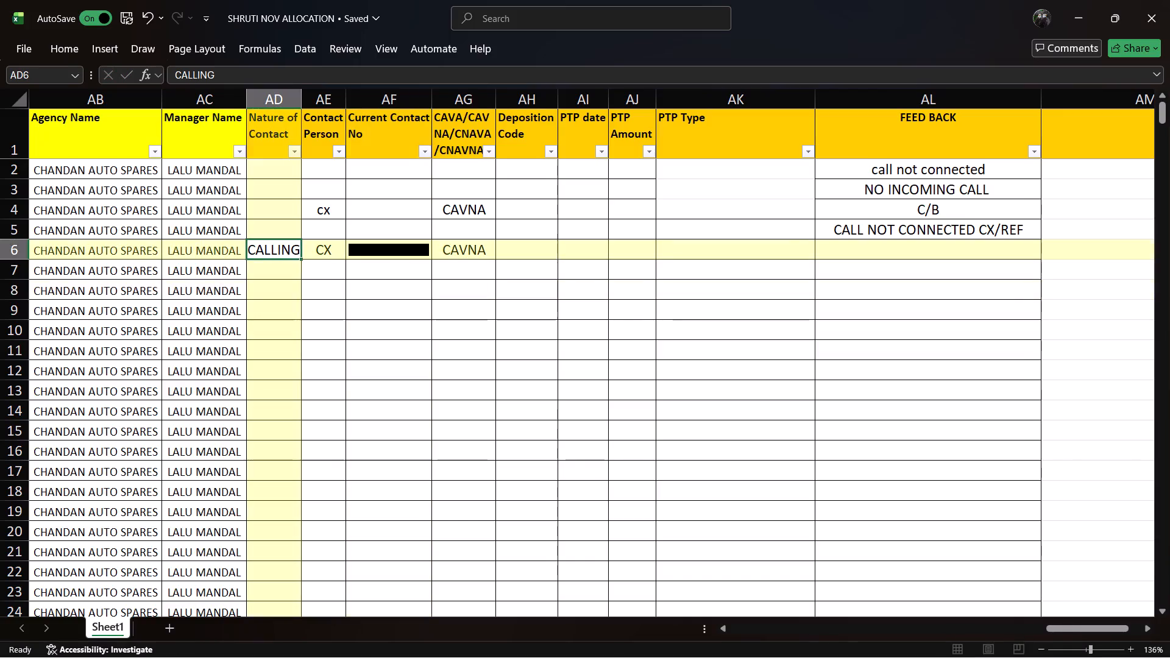
Record PAYMENT NHI KREGA GARI CUSTOMER KE PASS NHI H in the FEED BACK column for row 6.
click(313, 249)
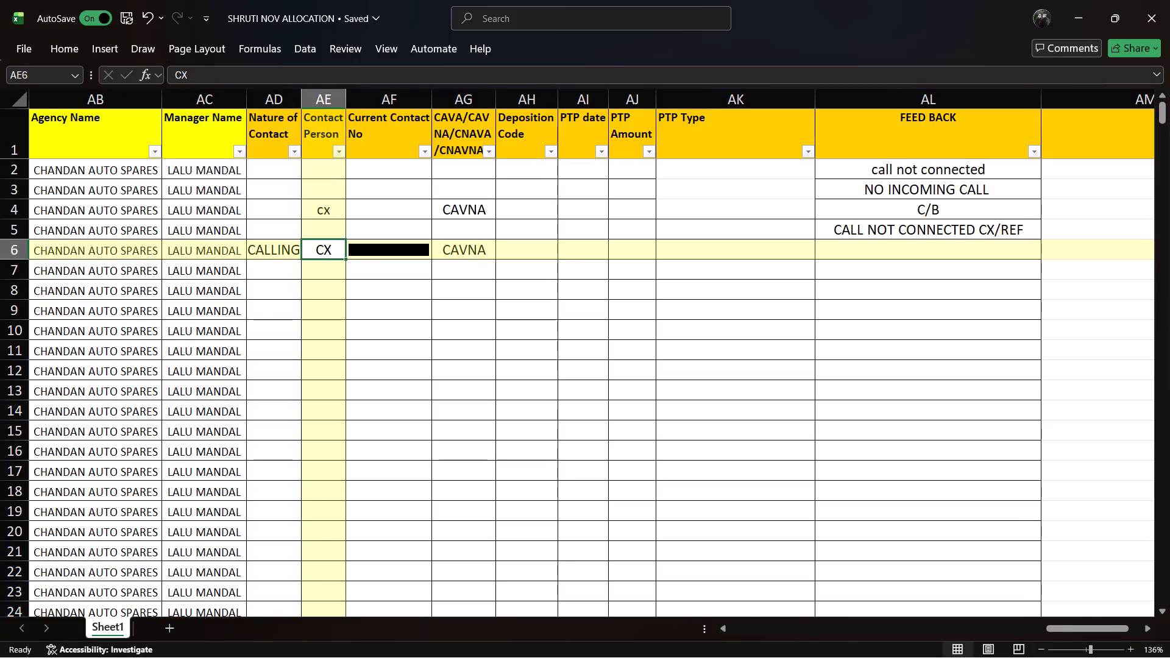
key(Right)
key(Right)
key(Right)
key(Right)
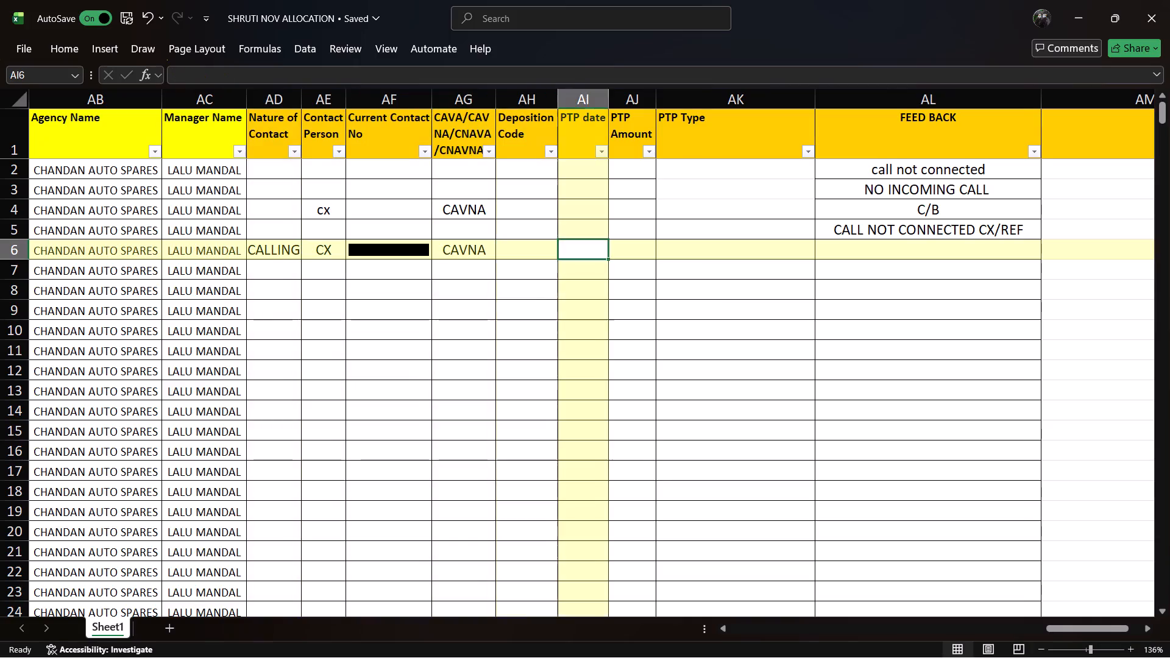
key(Right)
key(Right)
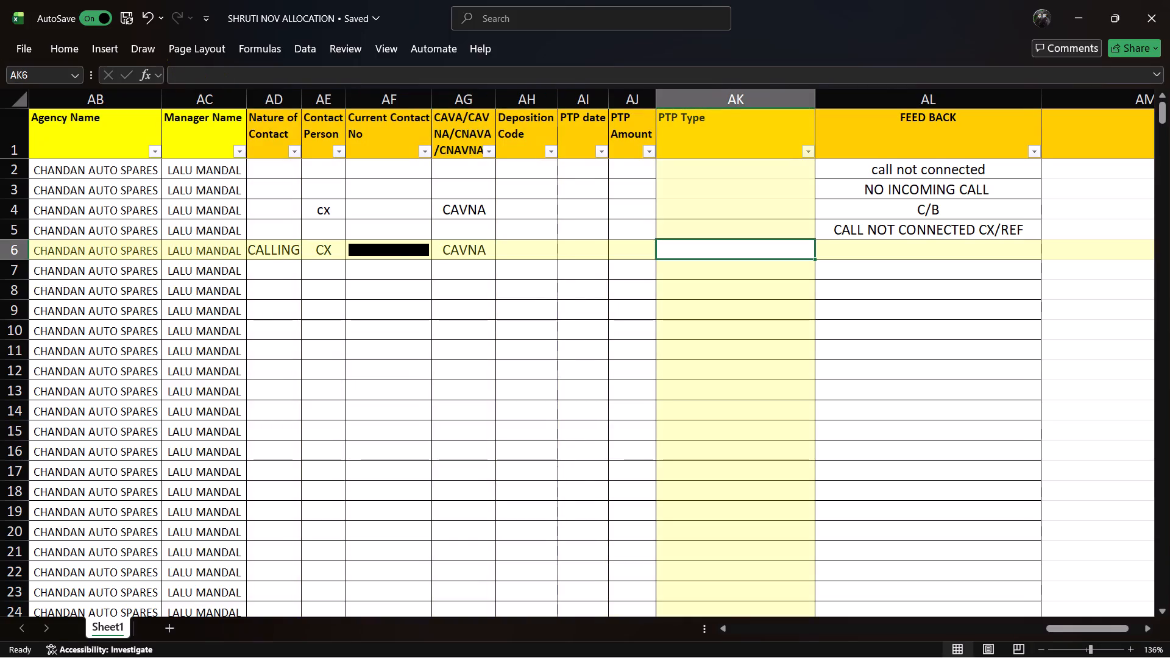
key(Right)
text(PAY)
text(MENT NHI KREGA)
key(space)
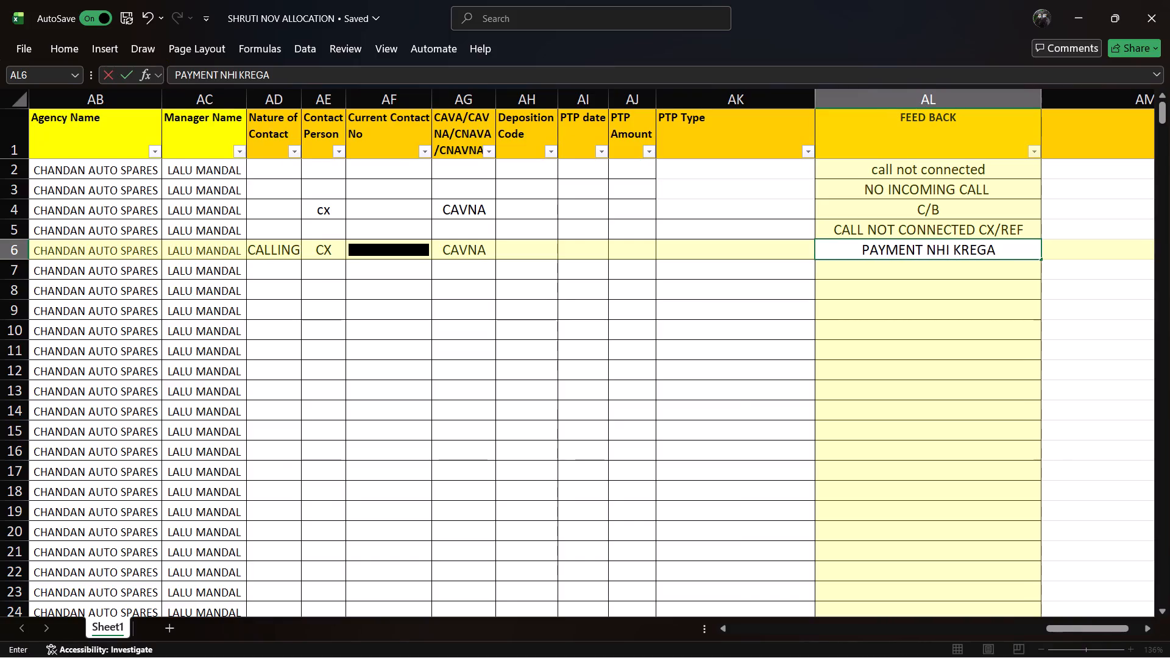
text(GARI)
key(space)
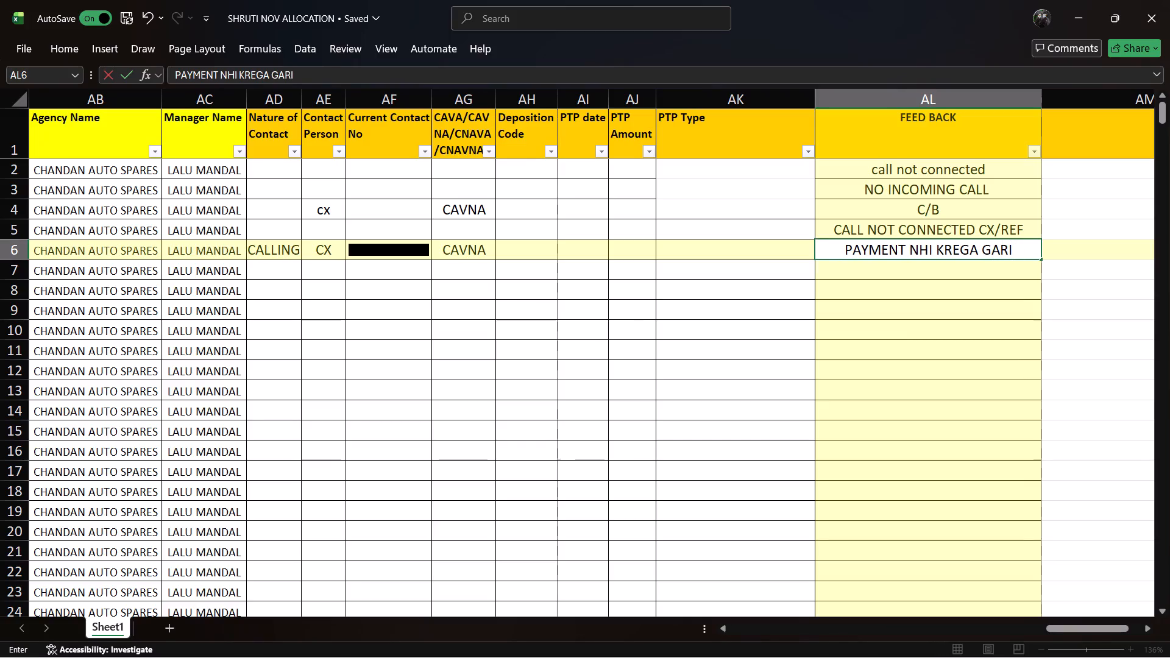
text(CUS)
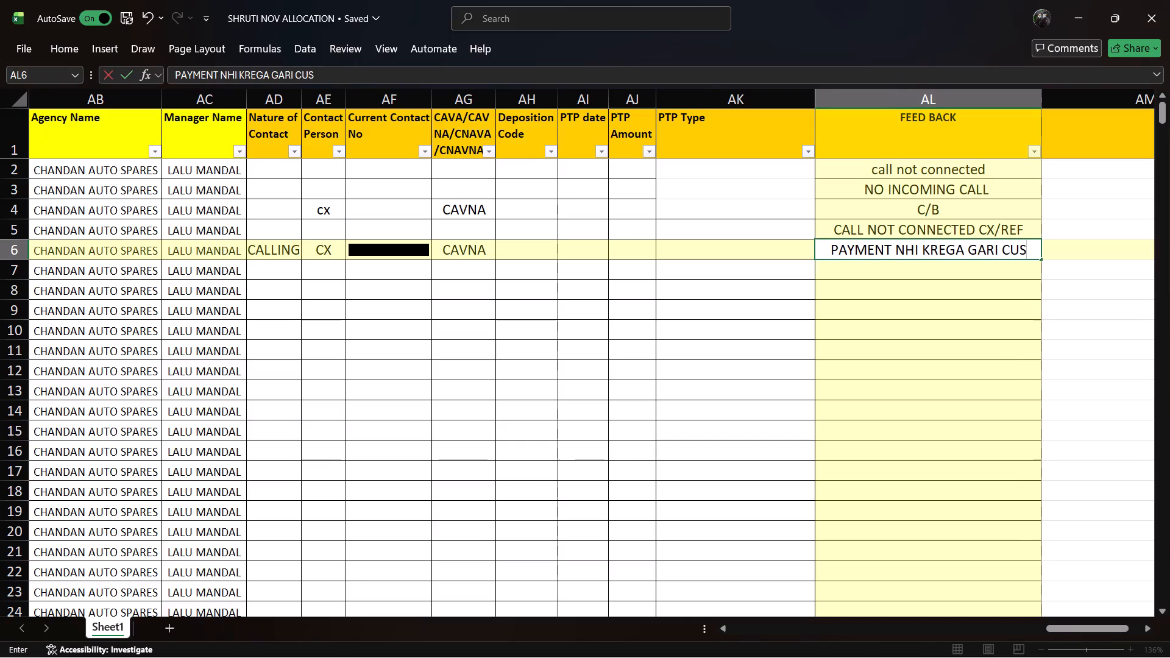
key(t)
text(OMER)
key(space)
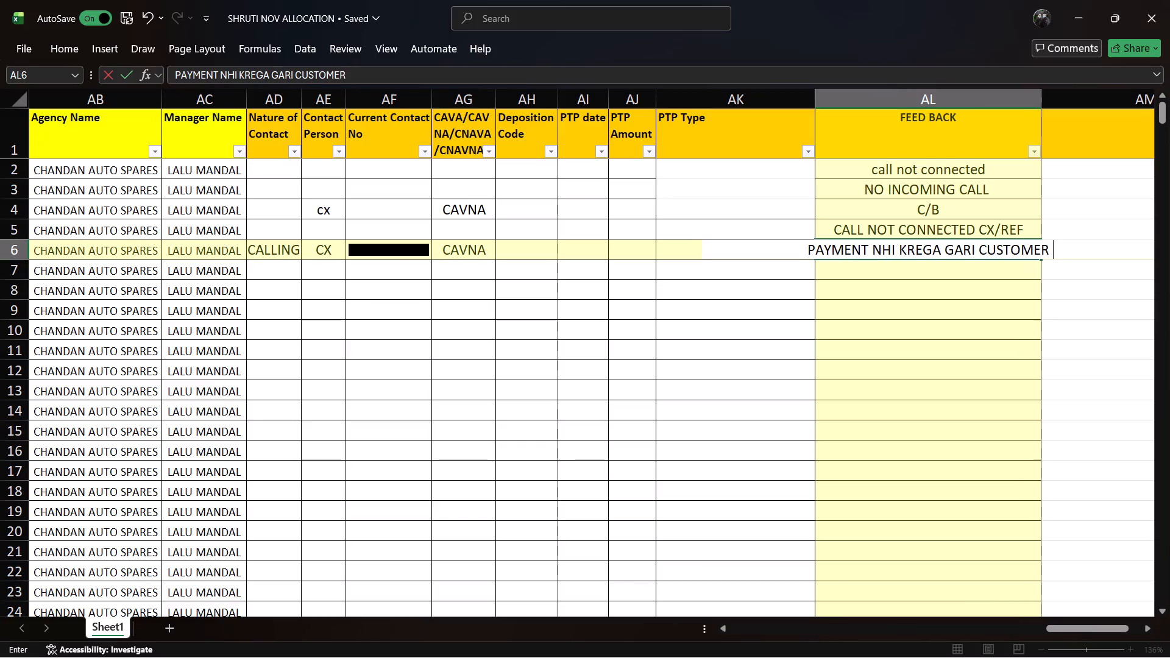
text(KE)
key(space)
text(PASS NHI H)
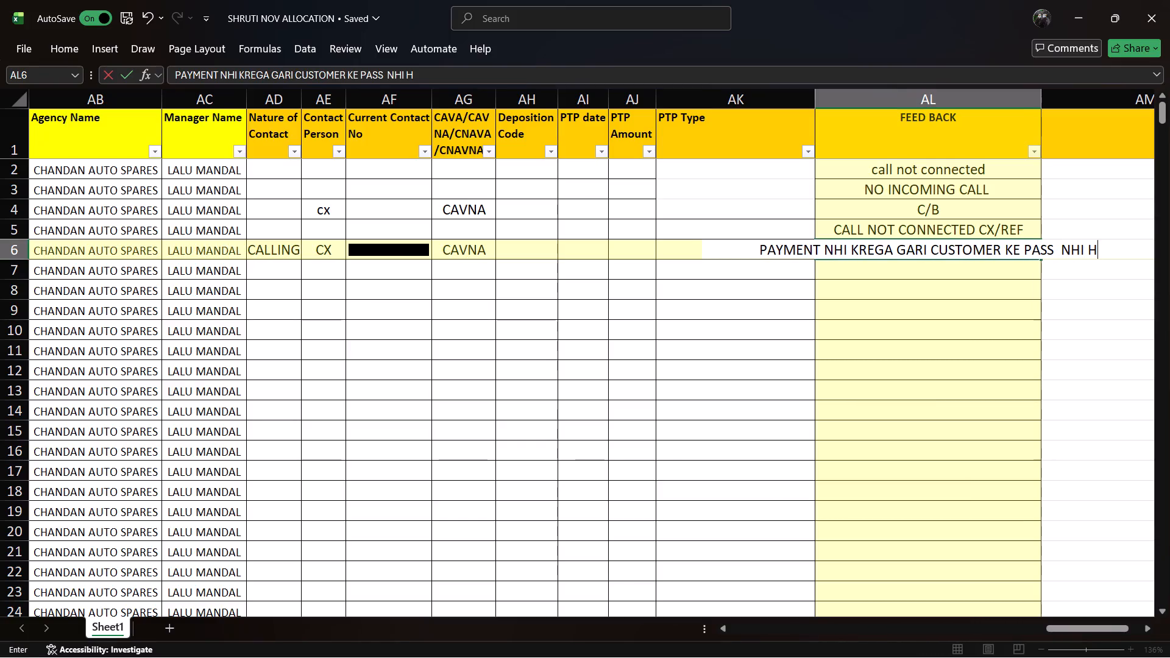
key(Down)
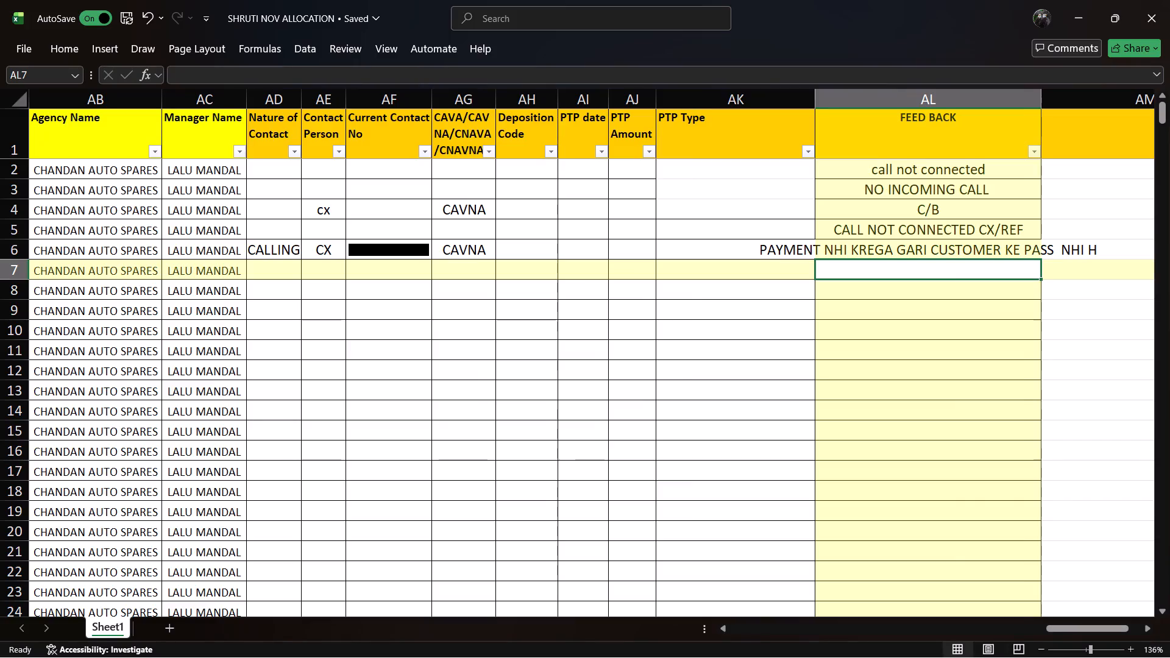
Widen the FEED BACK column so the row 6 remark fits within it.
drag(1045, 102, 1041, 101)
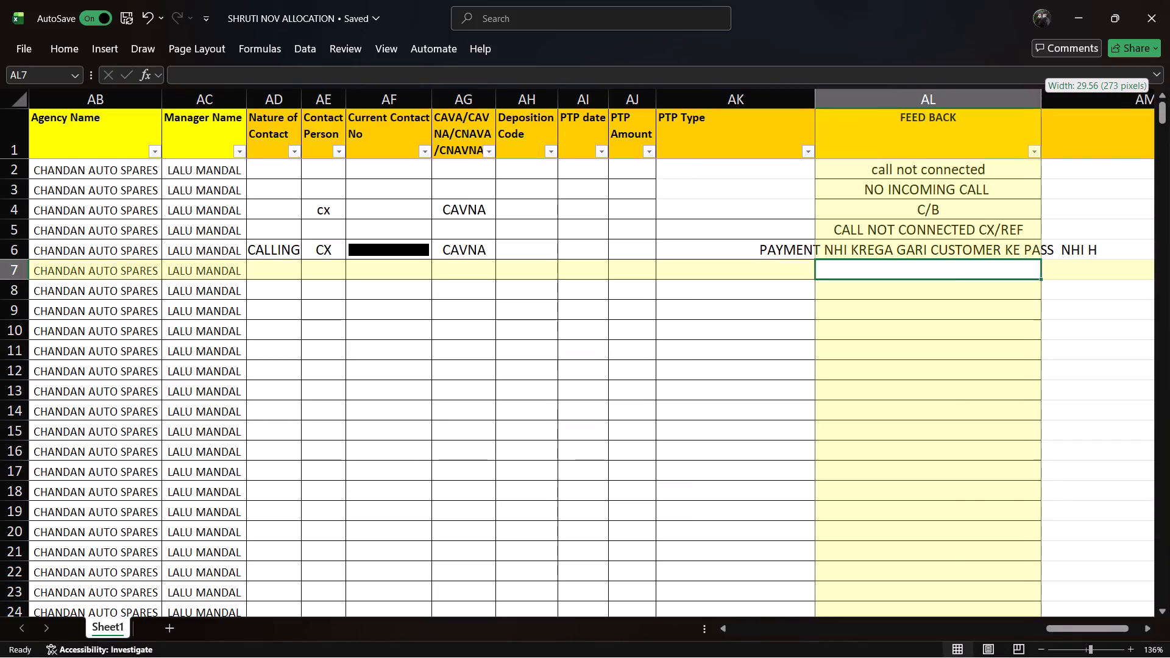
drag(1041, 101, 1154, 93)
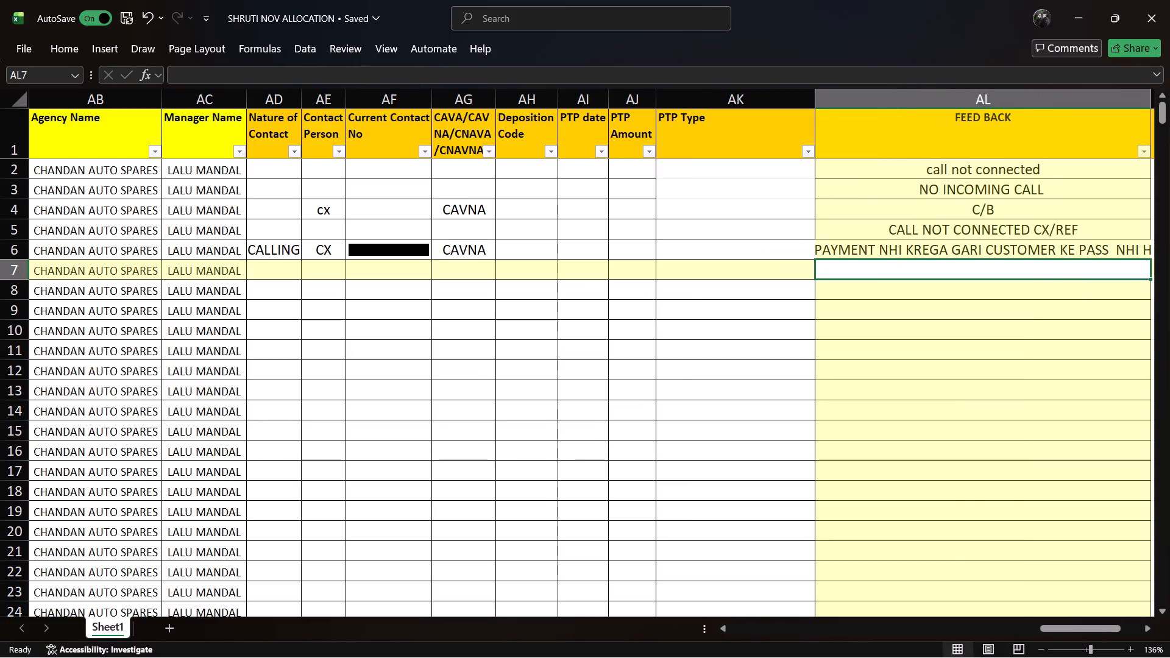
click(970, 262)
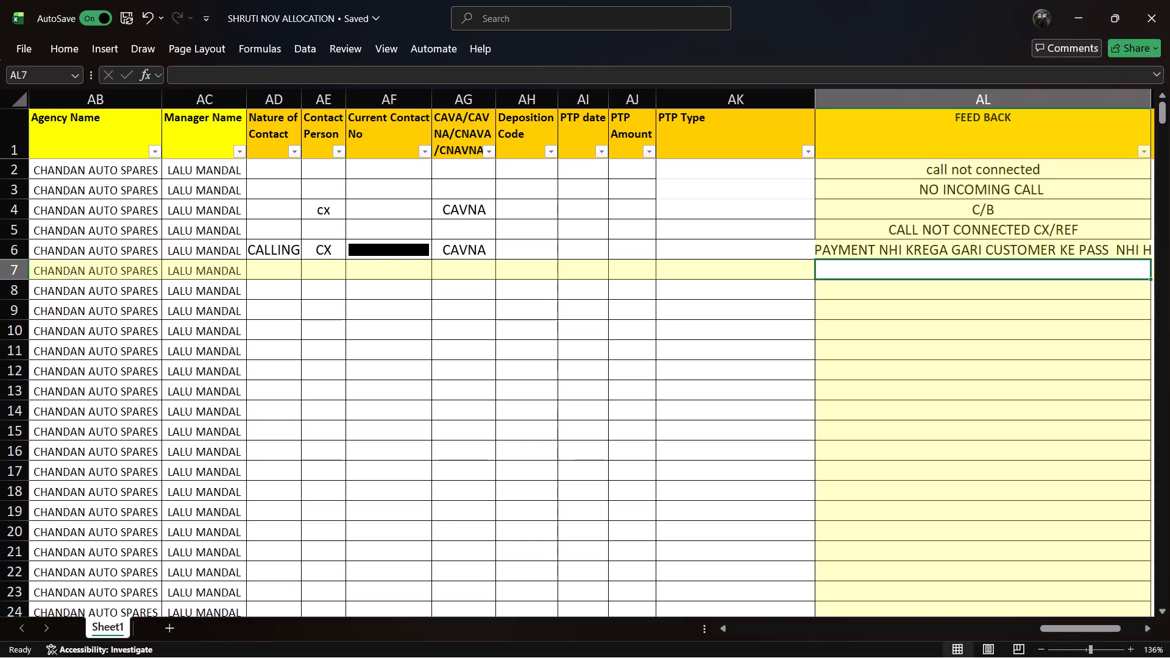
Return along row 6 to the customer details at the start of the sheet.
click(966, 241)
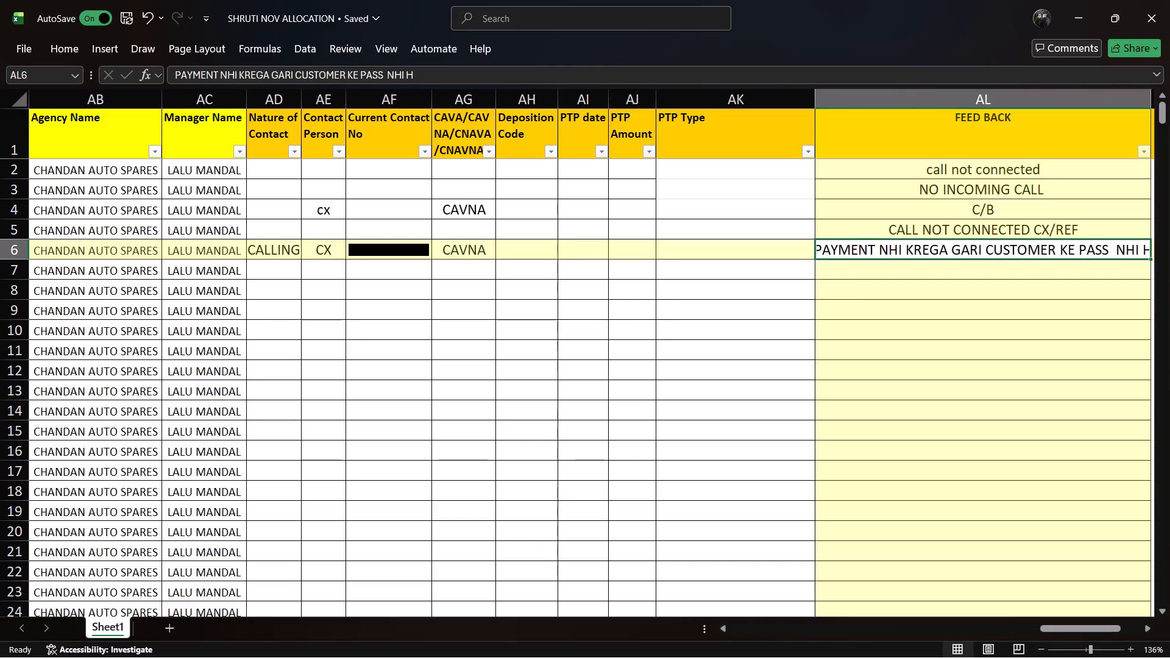
key(Left)
key(Left)
key(Left)
key(Left)
key(Left)
key(Left)
key(Left)
key(Left)
key(Left)
key(Left)
key(Left)
key(Left)
key(Left)
key(Left)
key(Left)
key(Left)
key(Left)
key(Left)
key(Left)
key(Left)
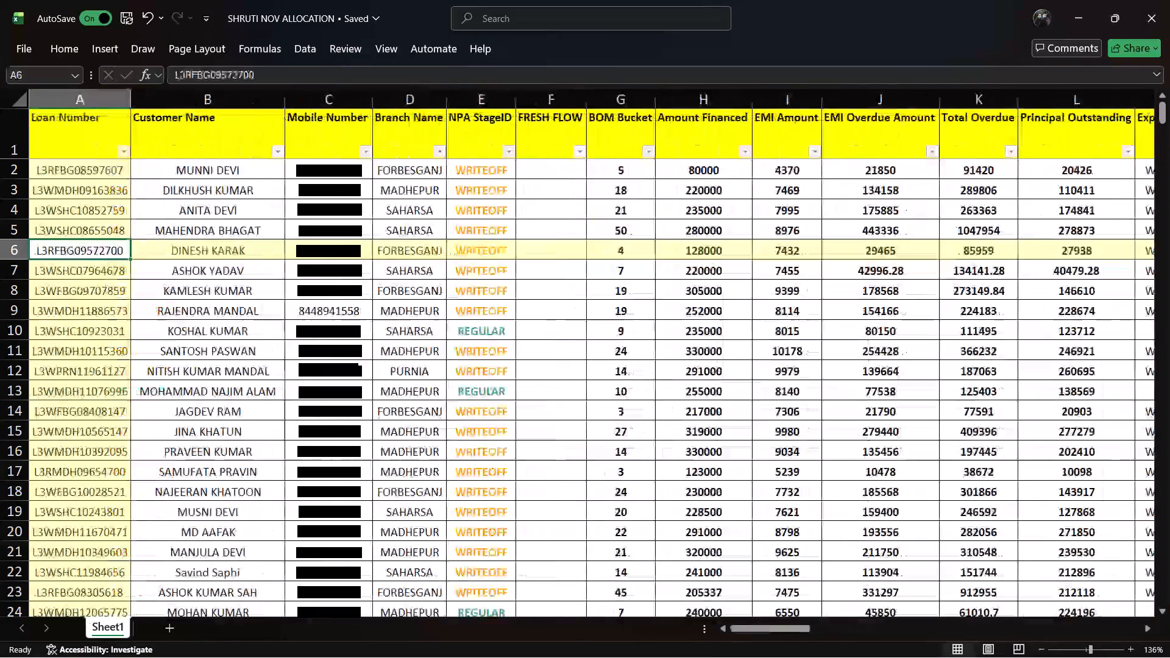
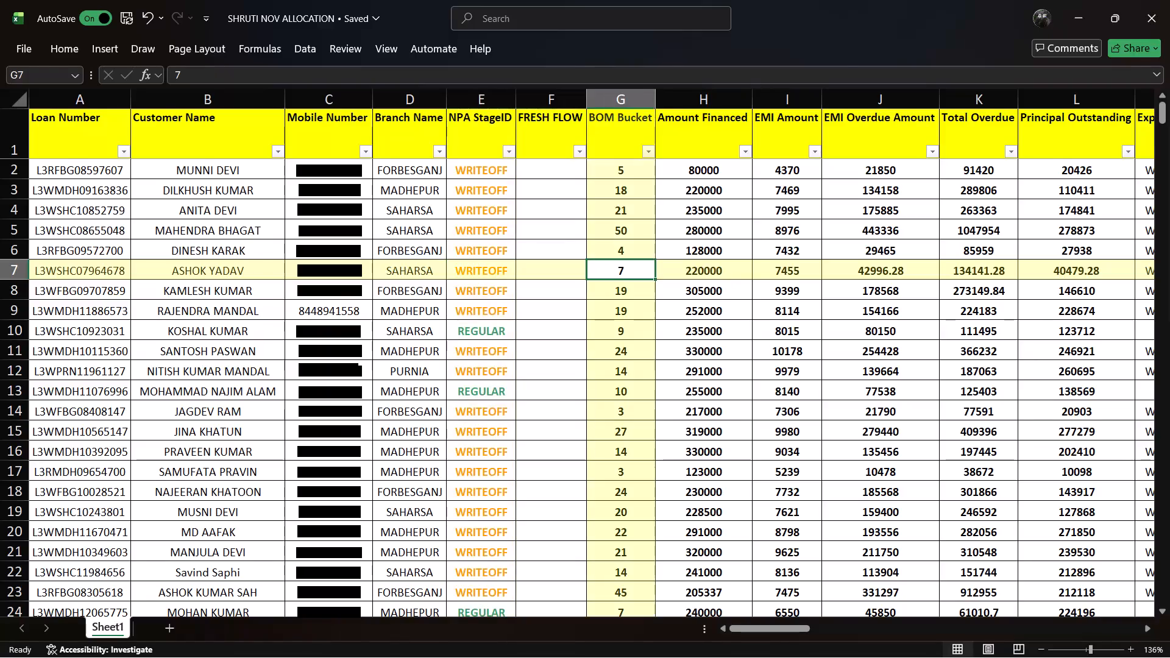
Review row 7's loan, address and vehicle details across to the reference's name and Ref-1 Phone No.
key(Right)
key(Right)
key(Right)
key(Right)
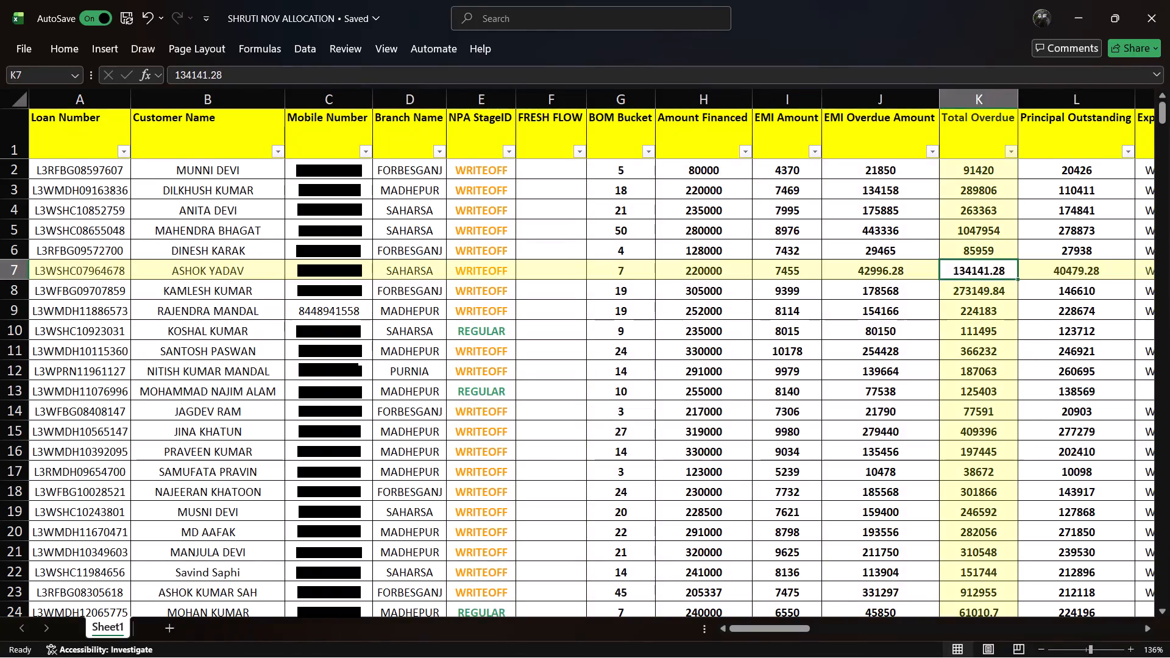
key(Right)
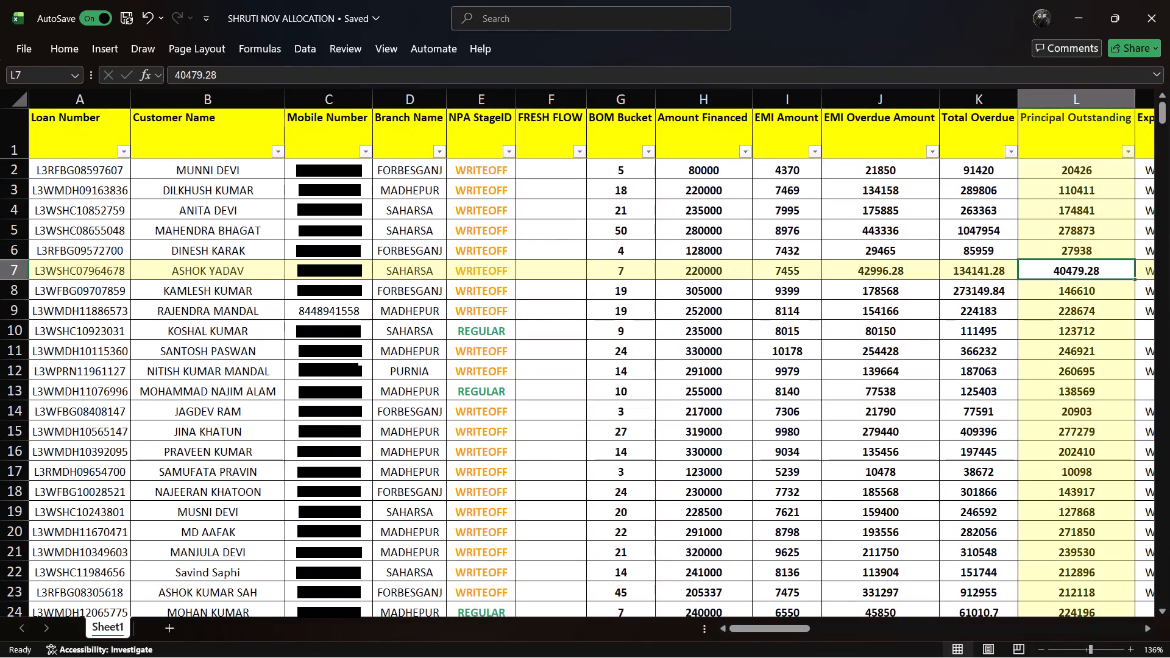
key(Right)
key(Right)
key(Right)
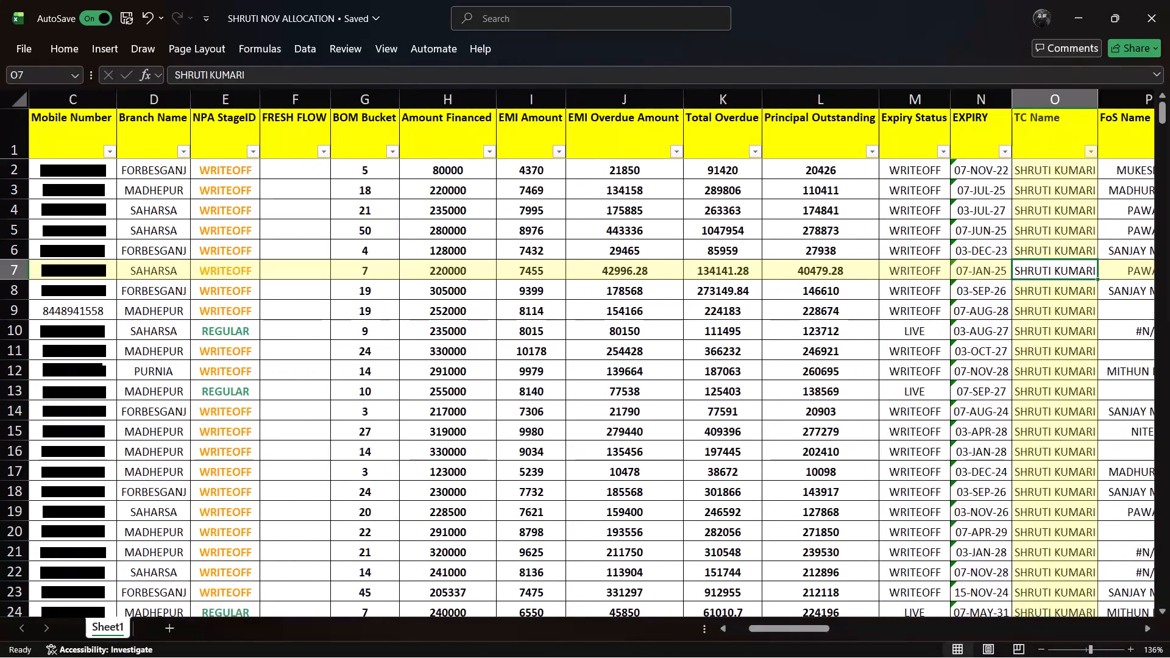
key(Right)
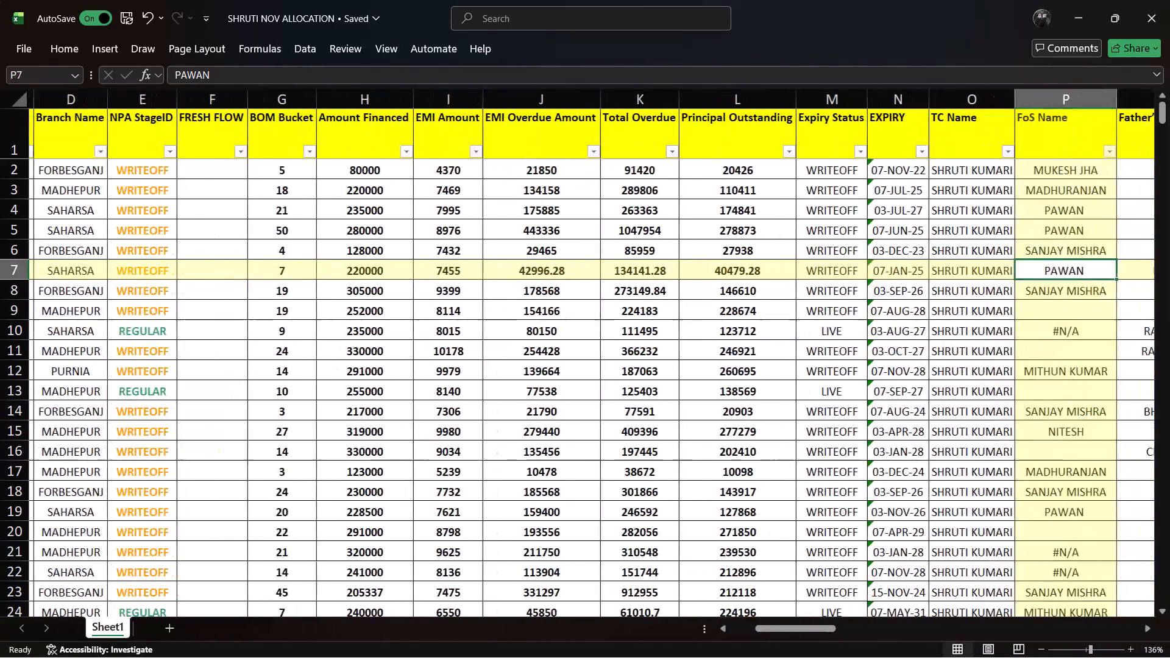
key(Right)
key(Right)
key(Right)
key(Right)
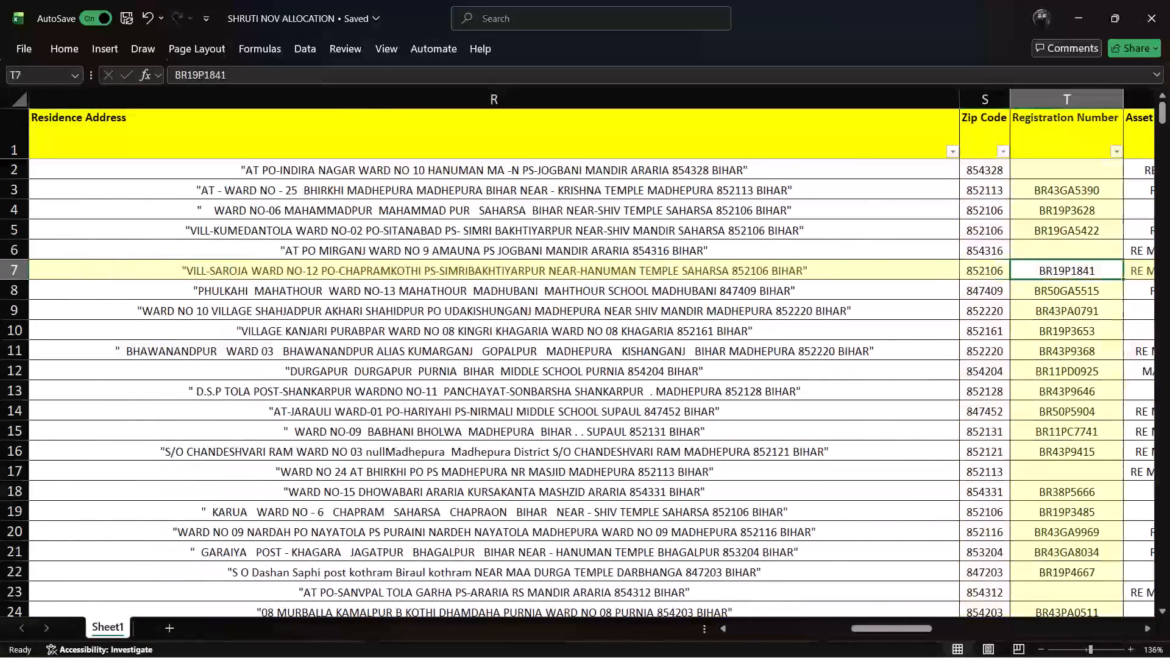
key(Right)
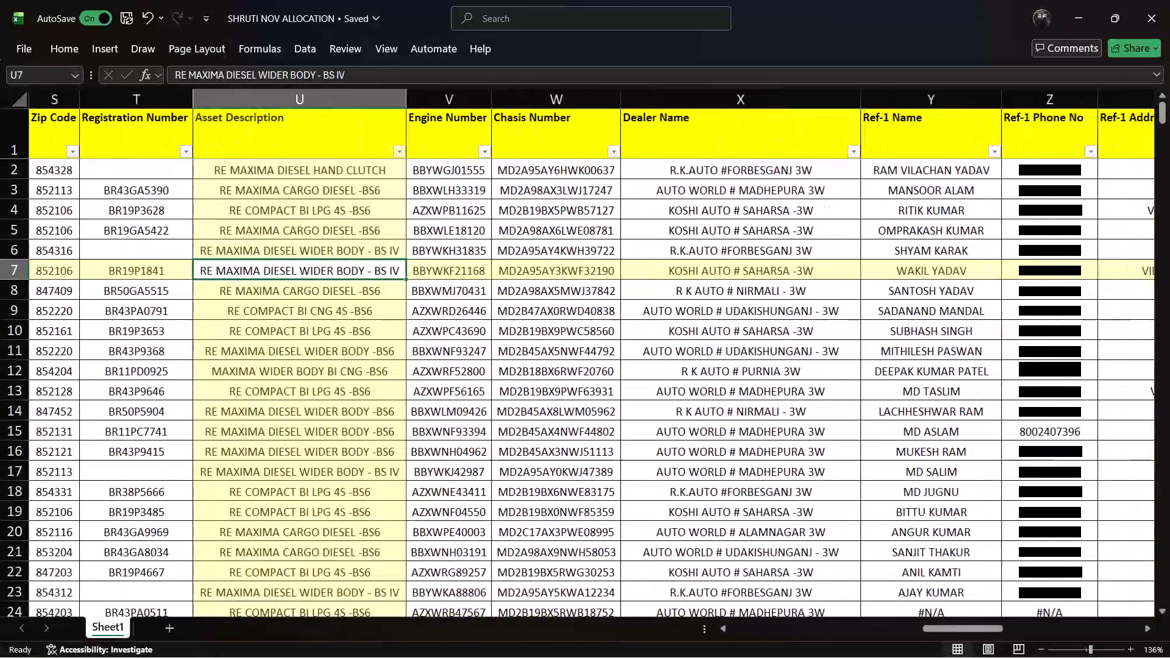
key(Right)
key(Right)
key(Right)
key(Right)
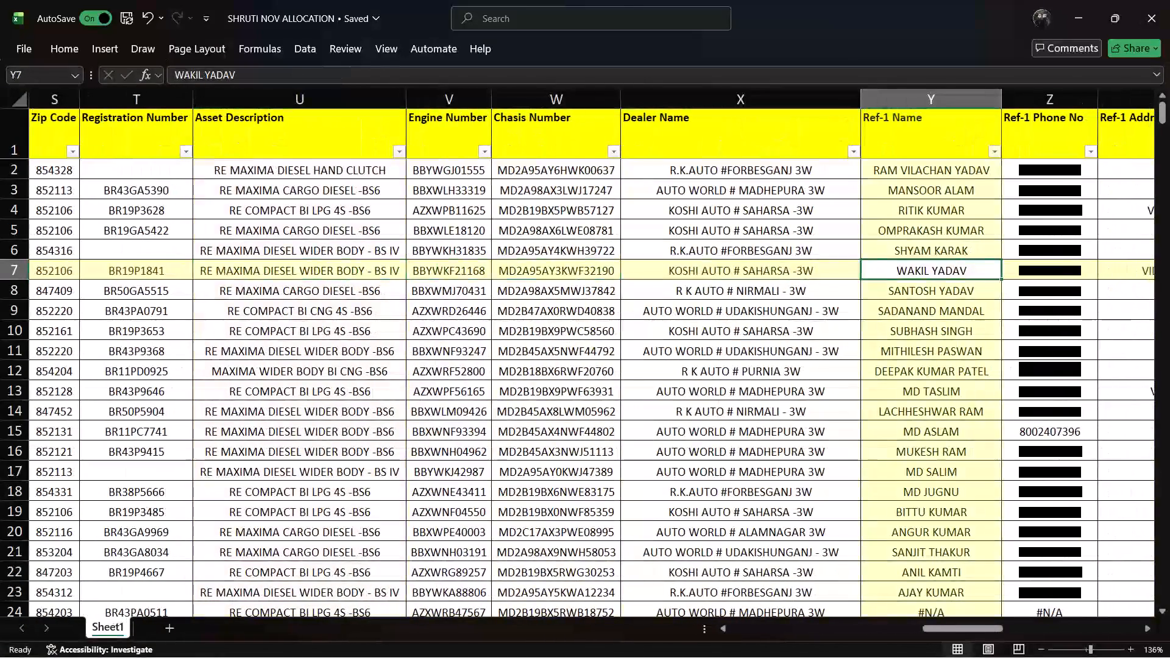
key(Right)
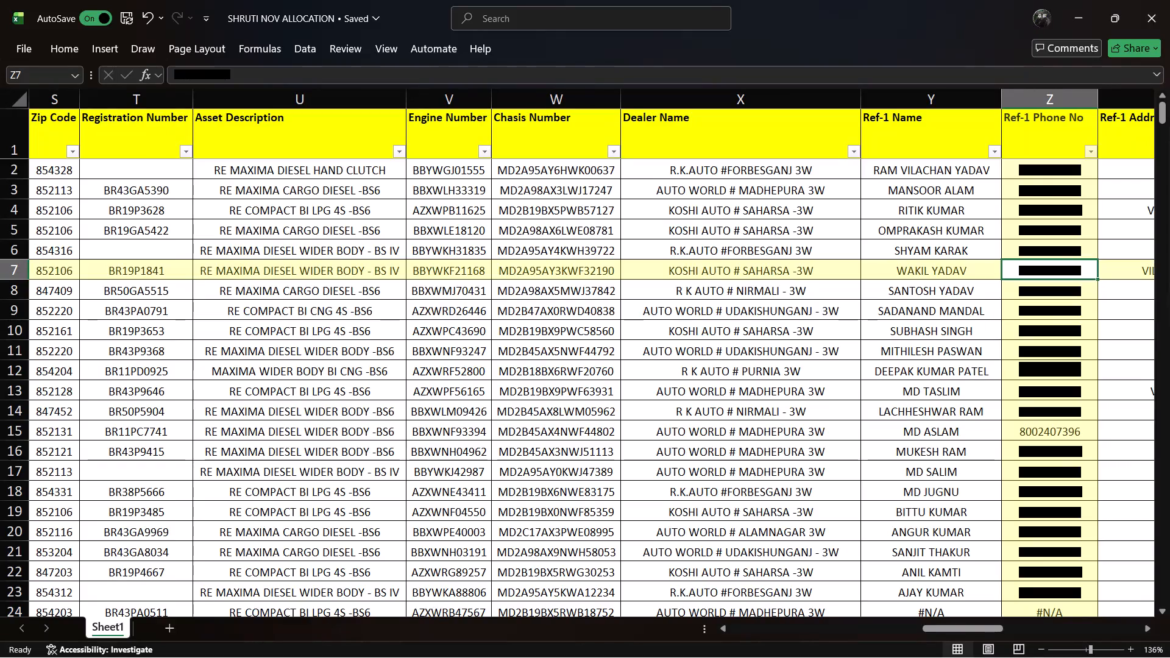
key(Right)
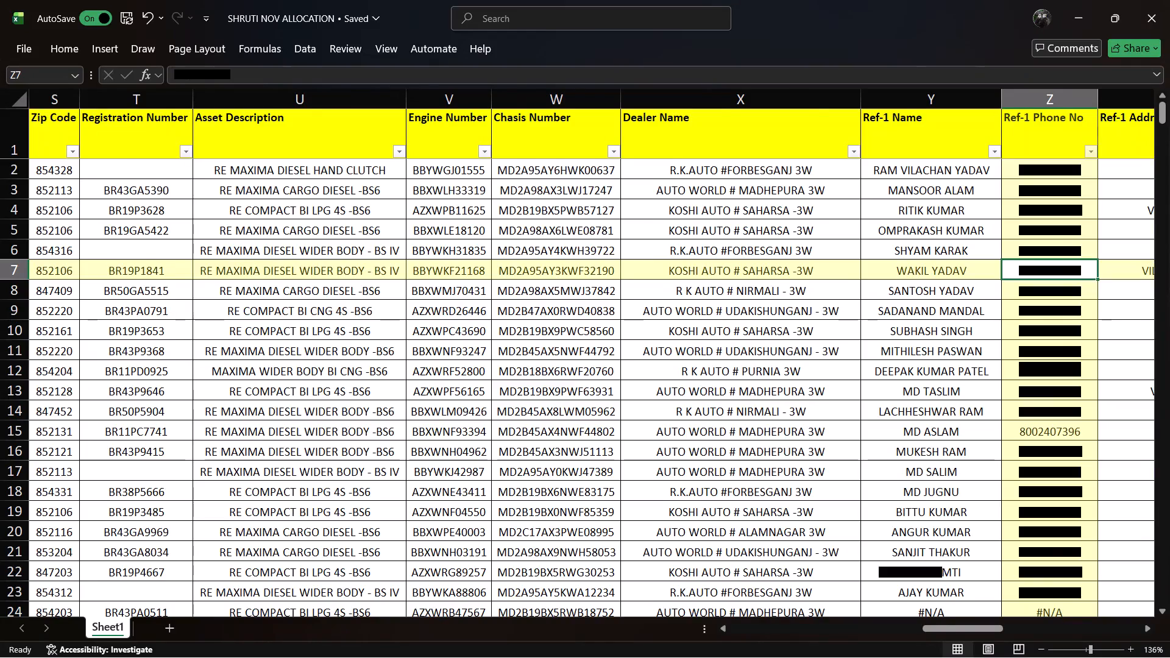
key(Left)
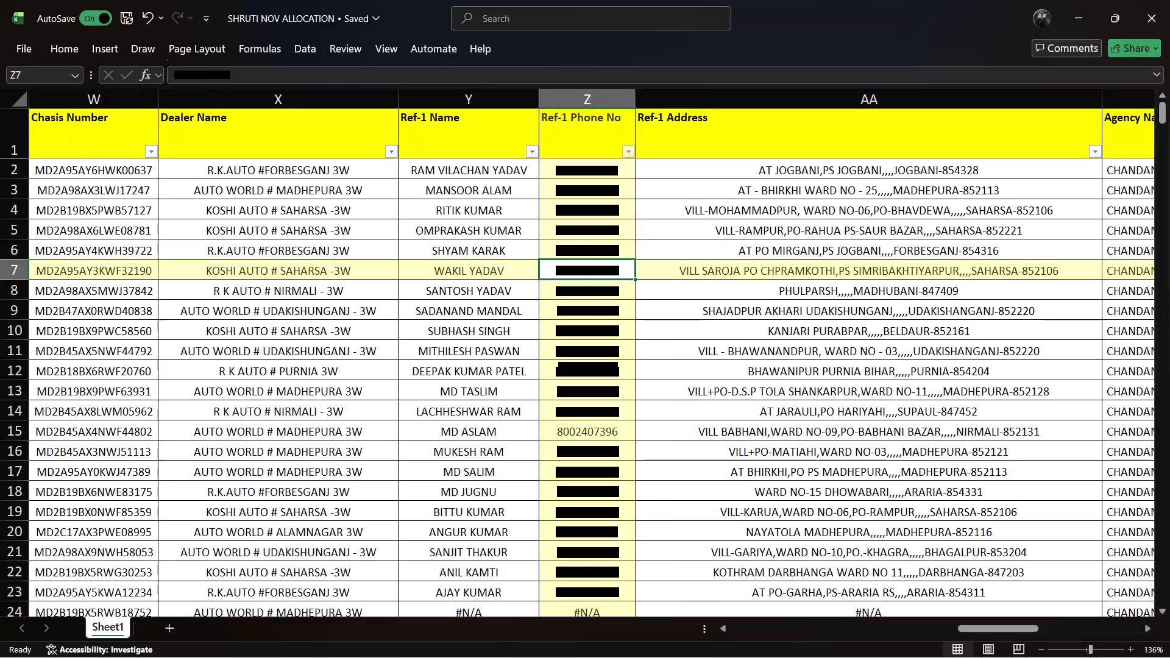
Record CX WRONG NO/REF CALL NO CONNECTED in the FEED BACK column for row 7 and save the workbook.
key(Right)
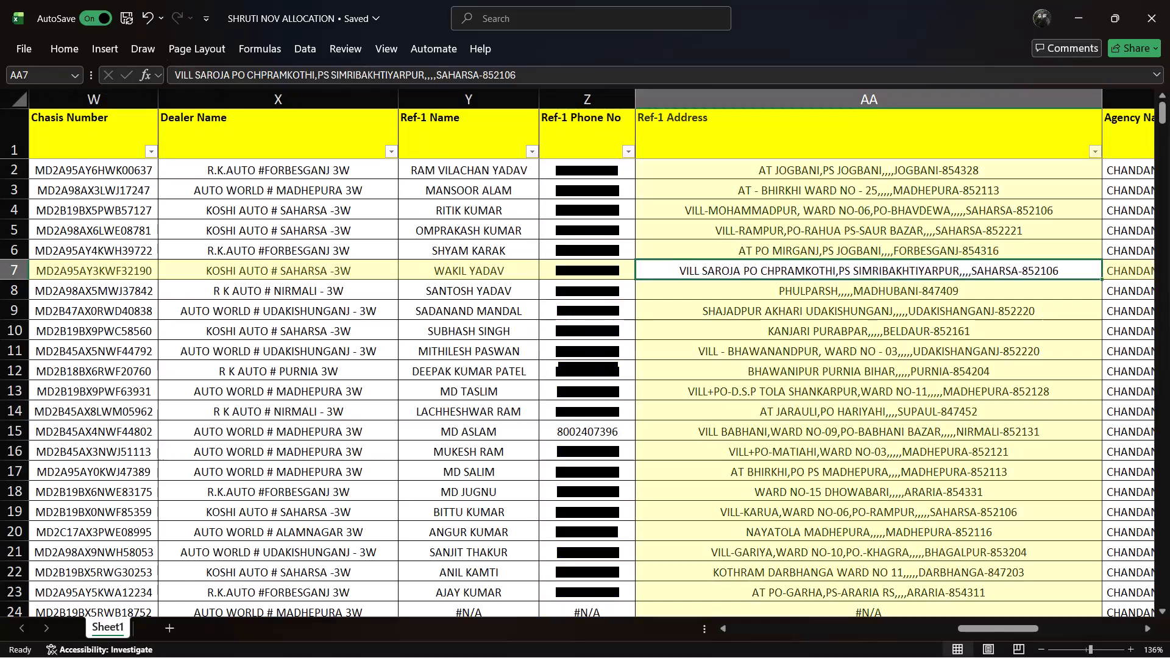
key(Right)
key(Right)
key(Right)
key(Right)
key(Right)
key(Right)
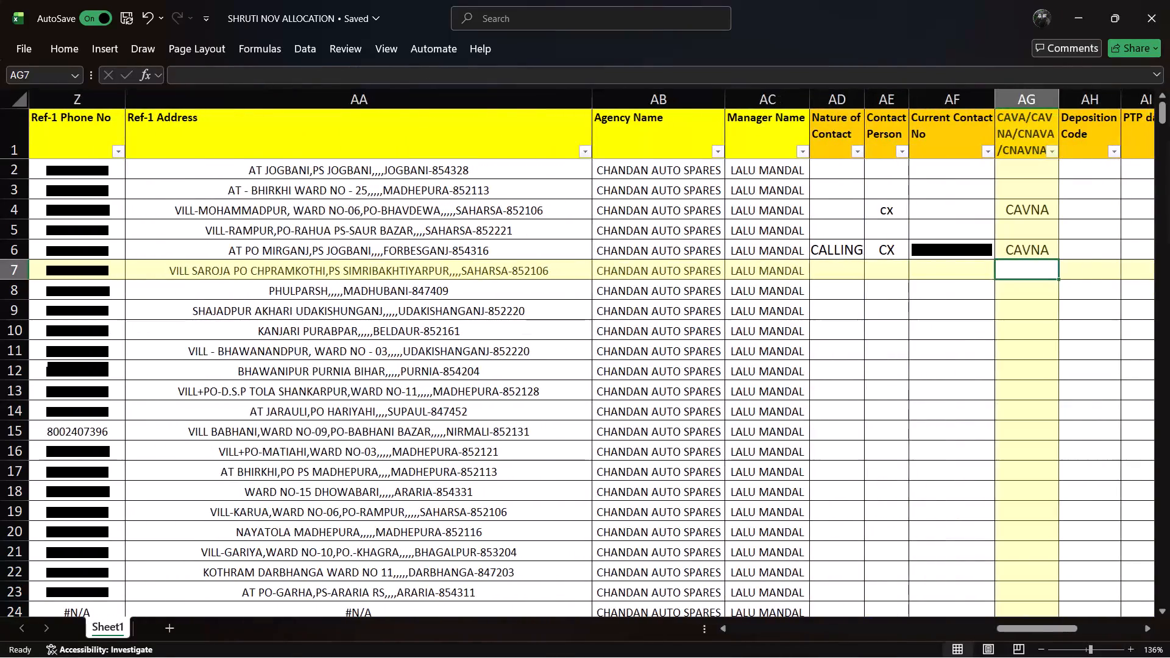
key(Right)
key(Right)
key(Right)
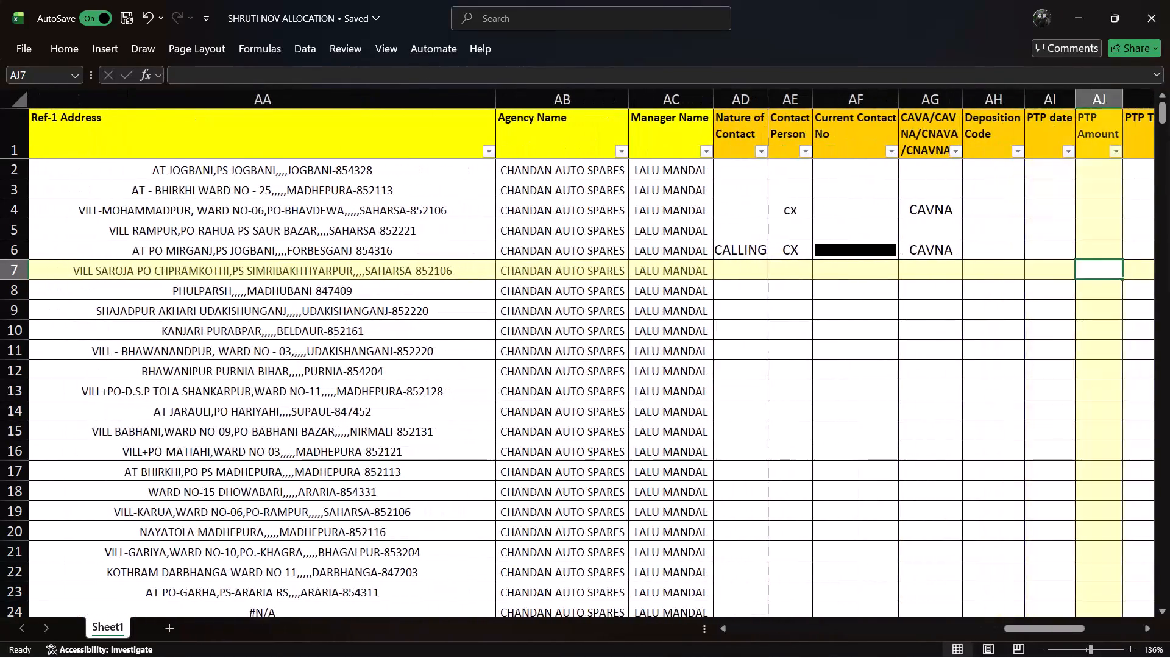
key(Right)
key(Right)
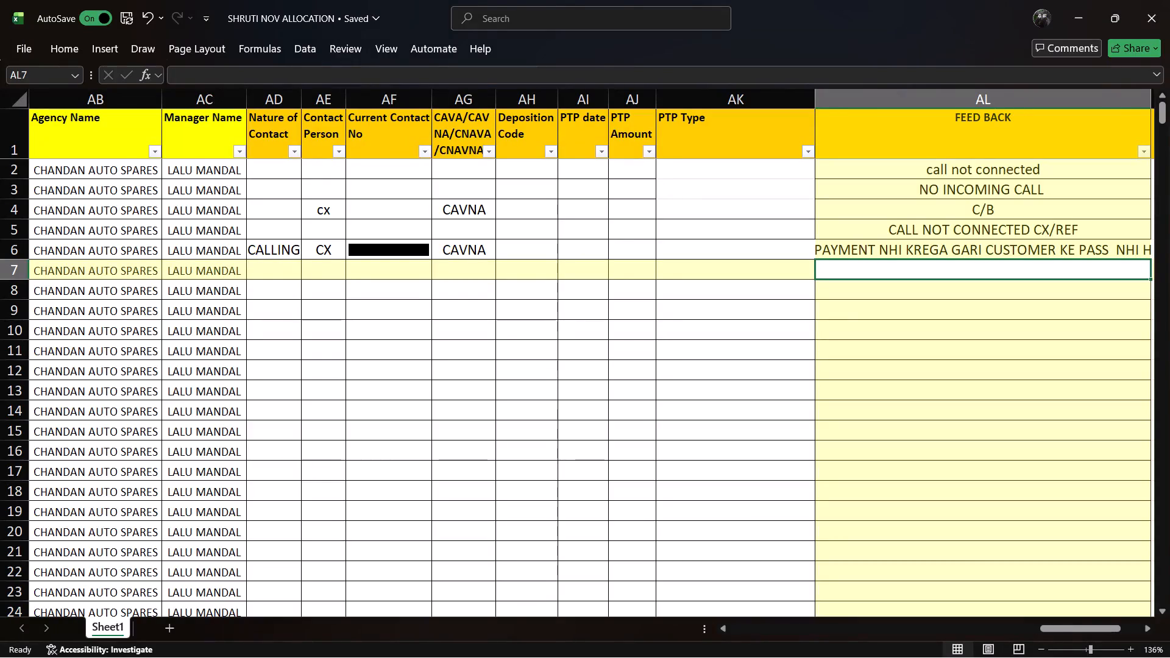
click(268, 235)
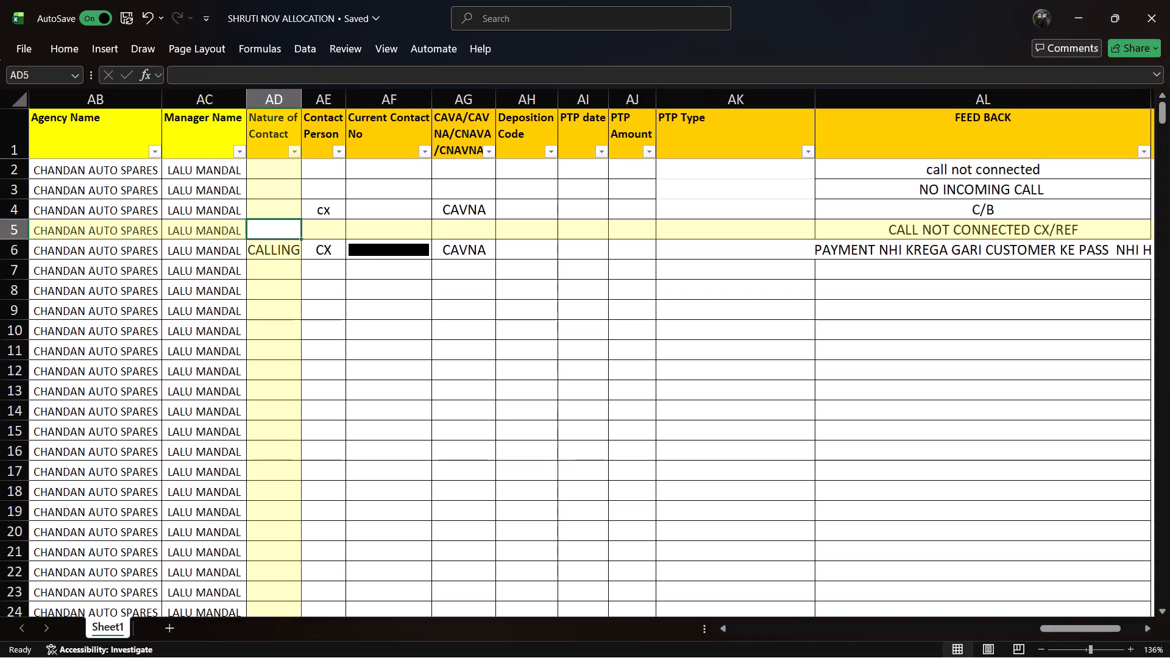
click(279, 271)
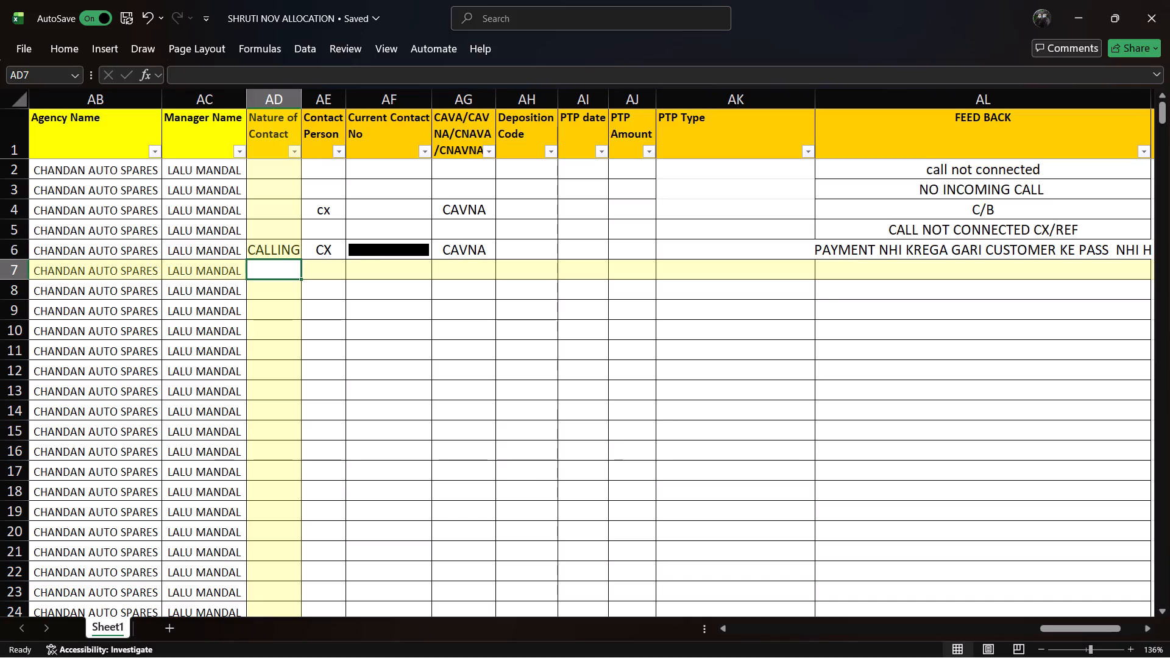
click(871, 270)
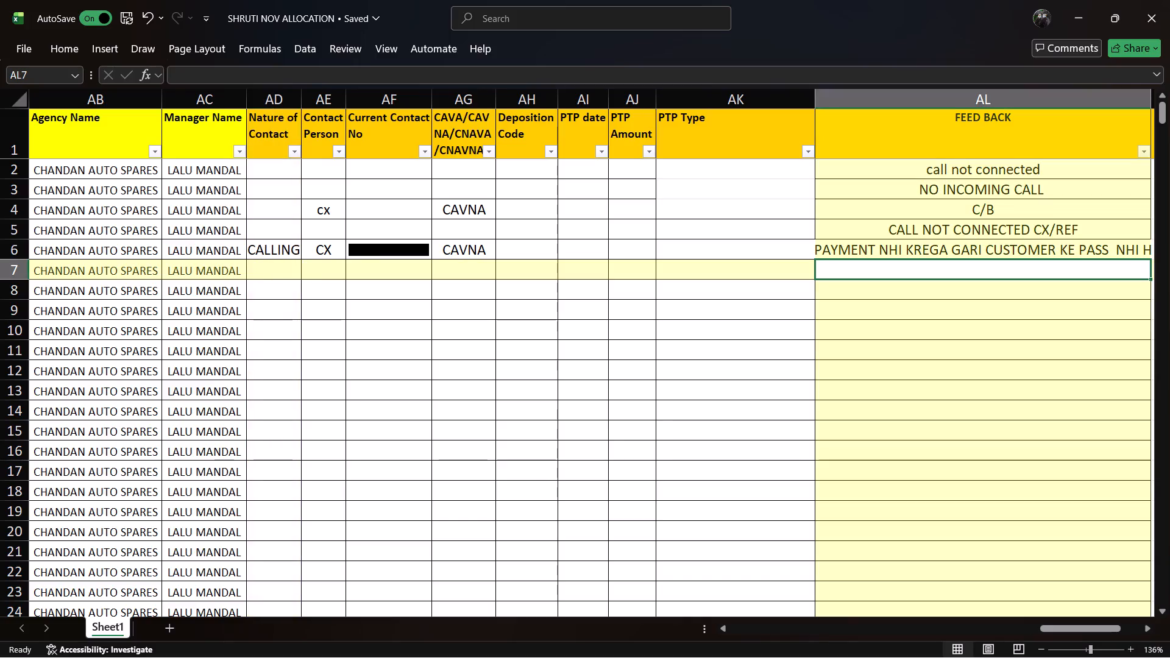
text(CU)
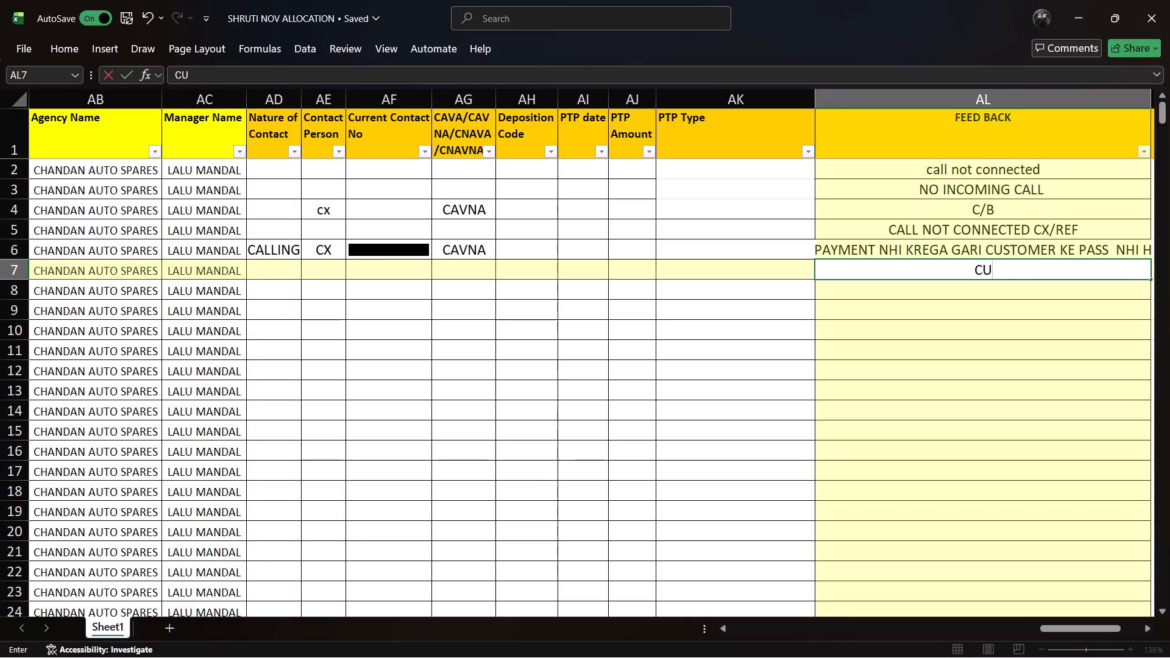
key(BackSpace)
text(X NO)
key(BackSpace)
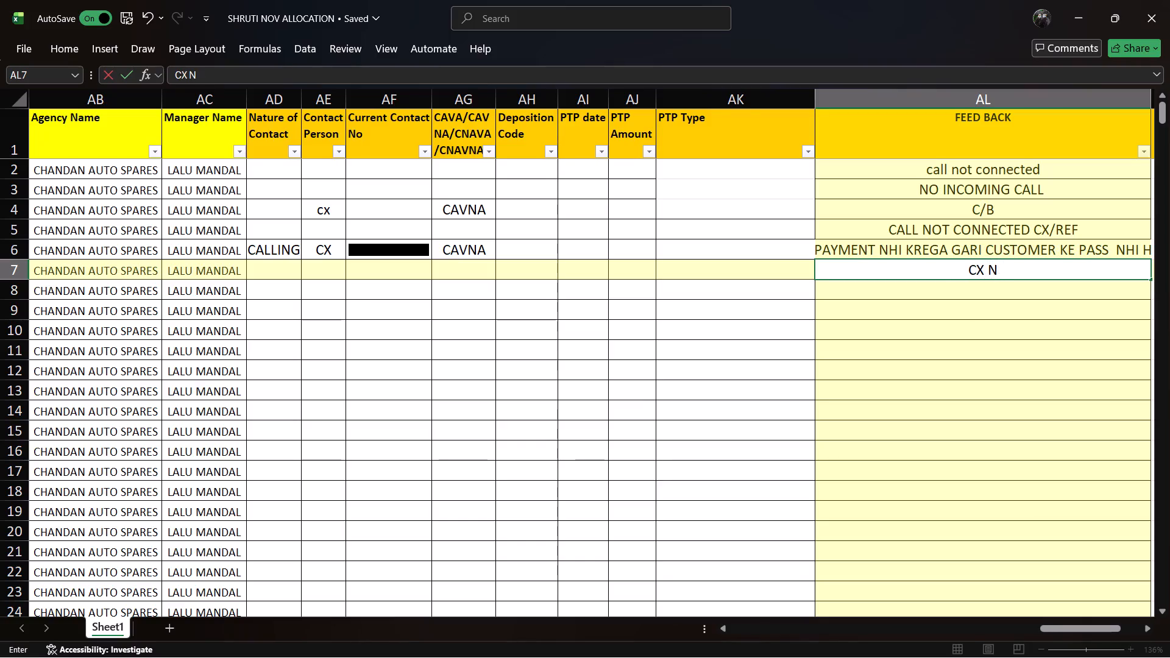
key(BackSpace)
text(WR)
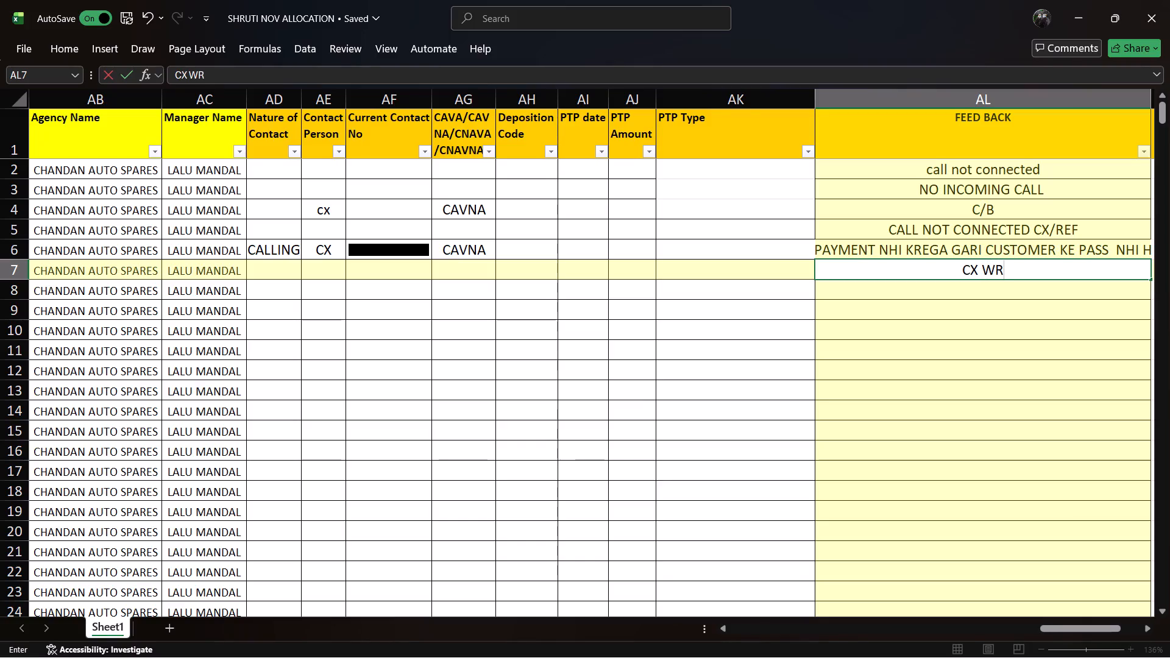
text(ONG)
key(space)
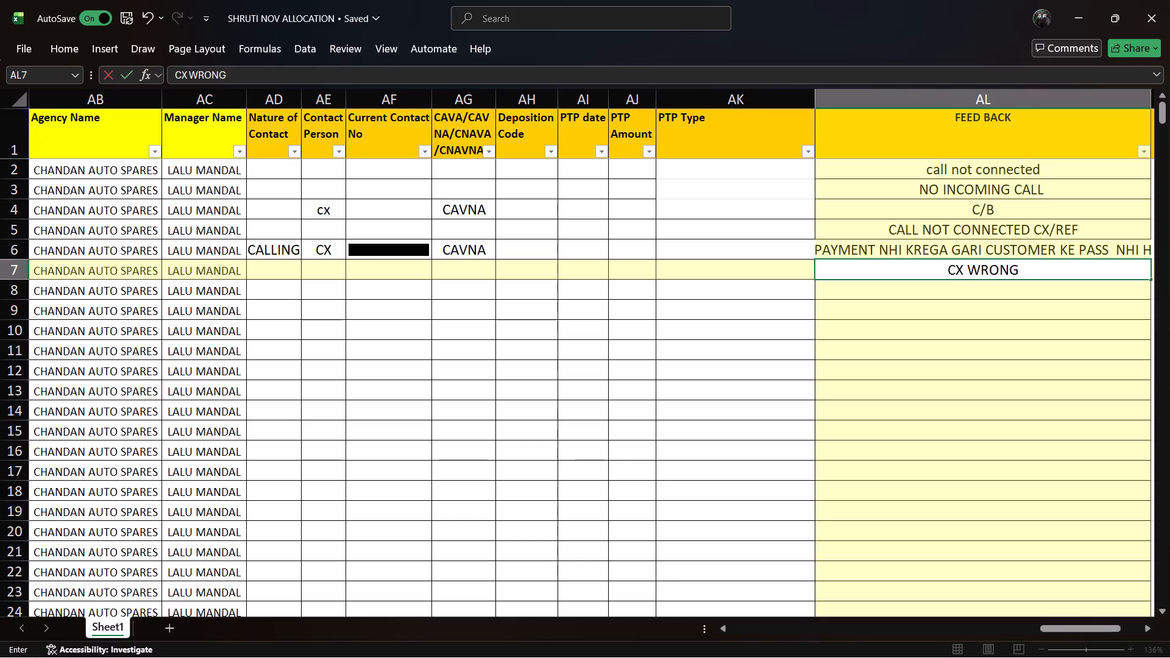
text(NOO)
key(BackSpace)
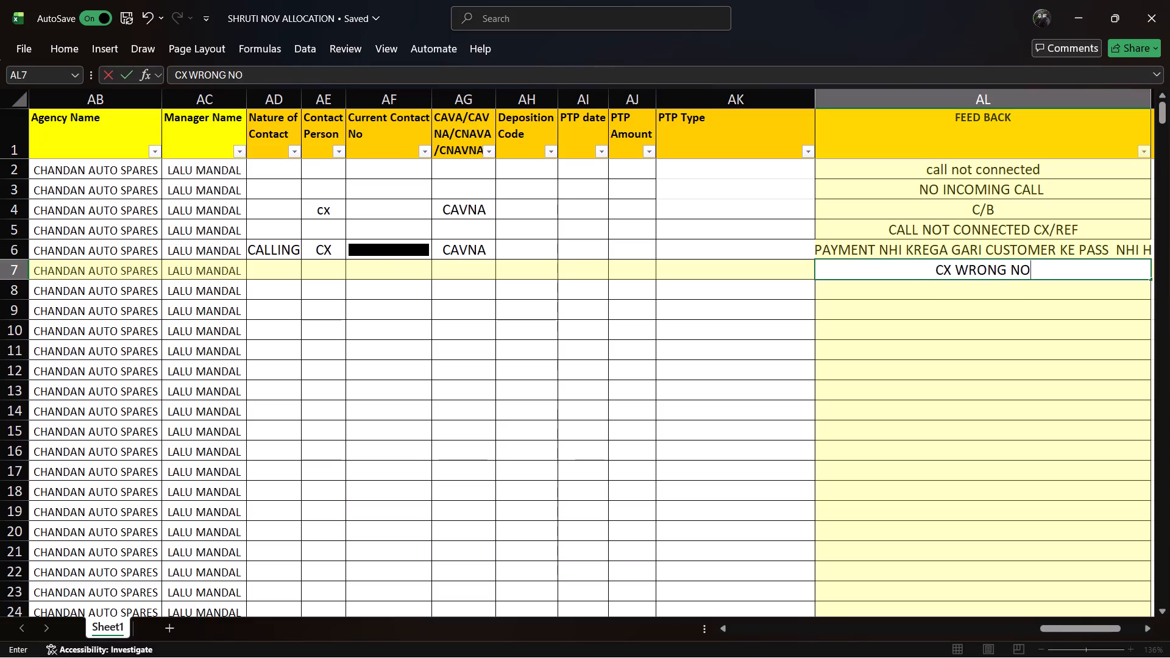
key(slash)
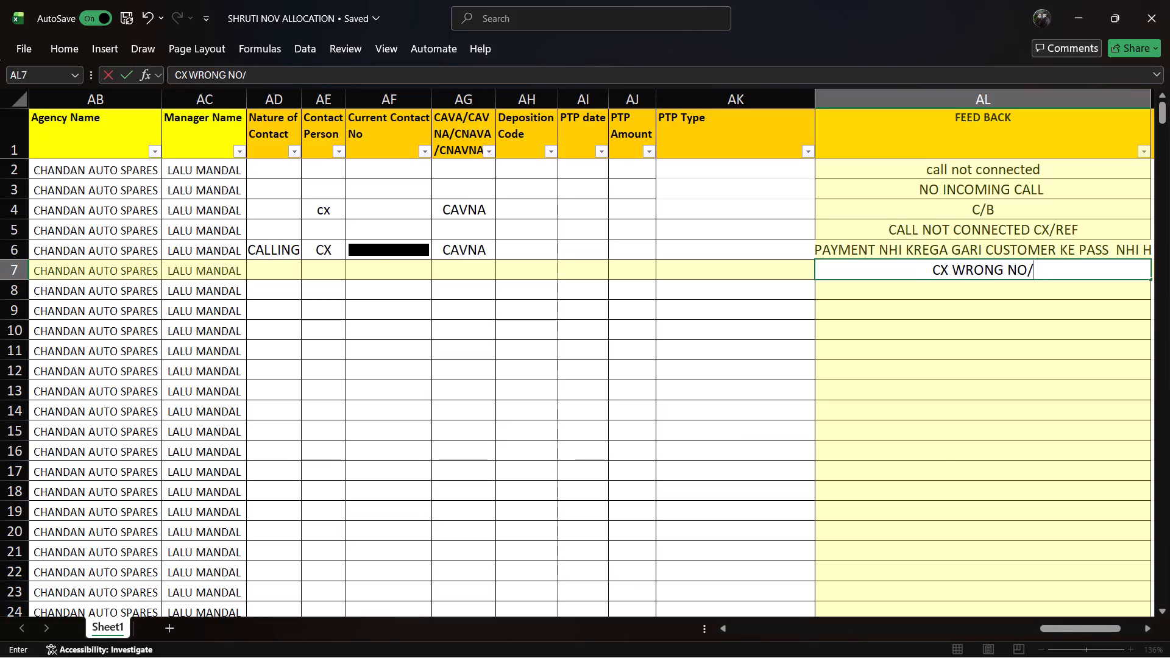
text(REF)
key(space)
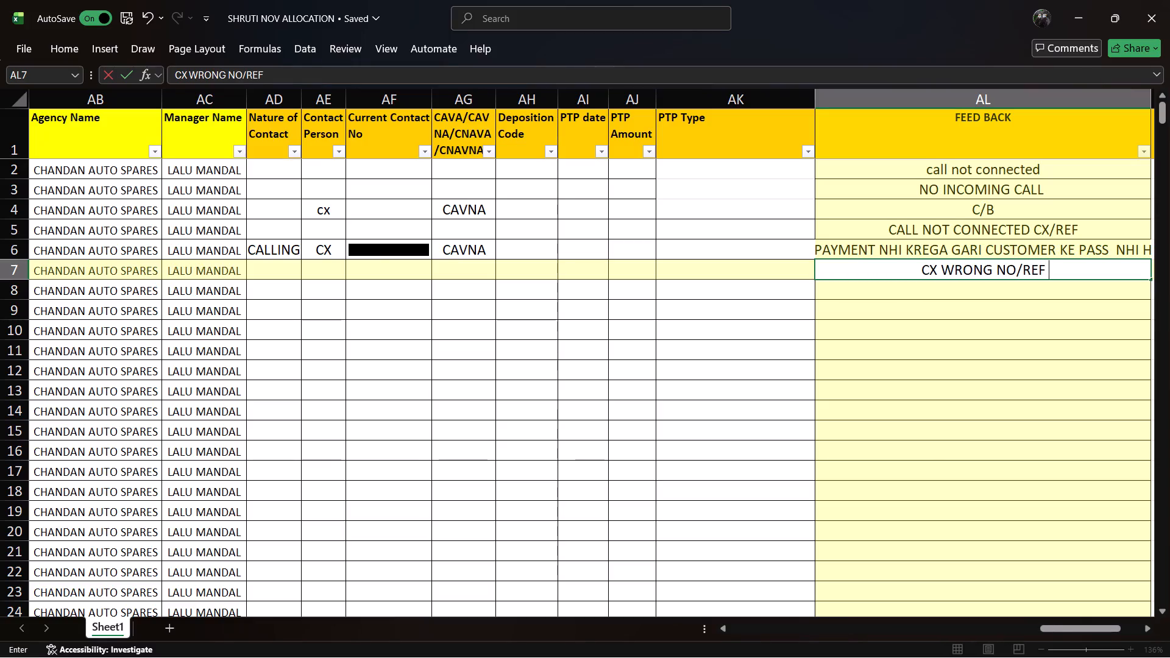
text(CALL NO C)
key(o)
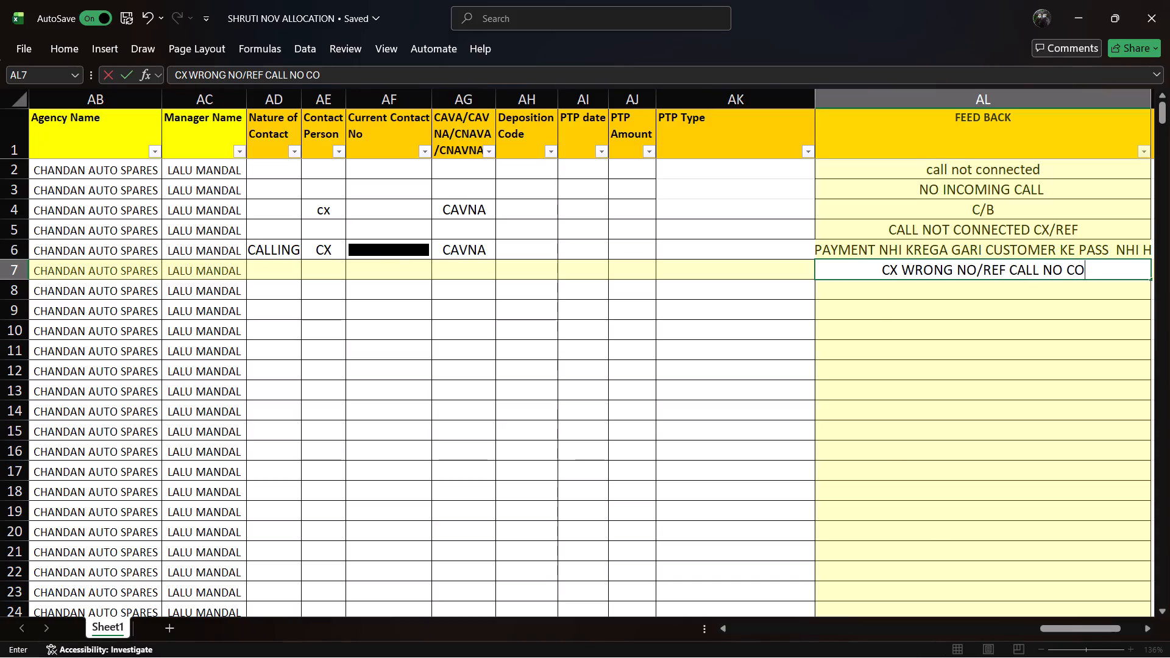
text(NEET)
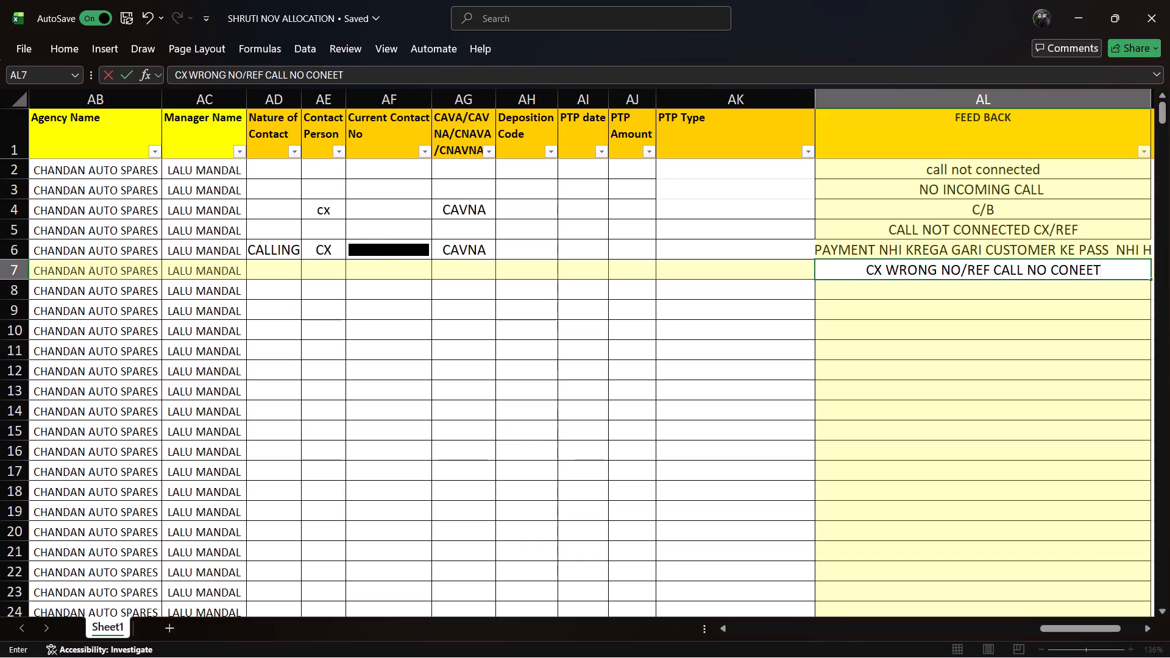
key(BackSpace)
key(BackSpace)
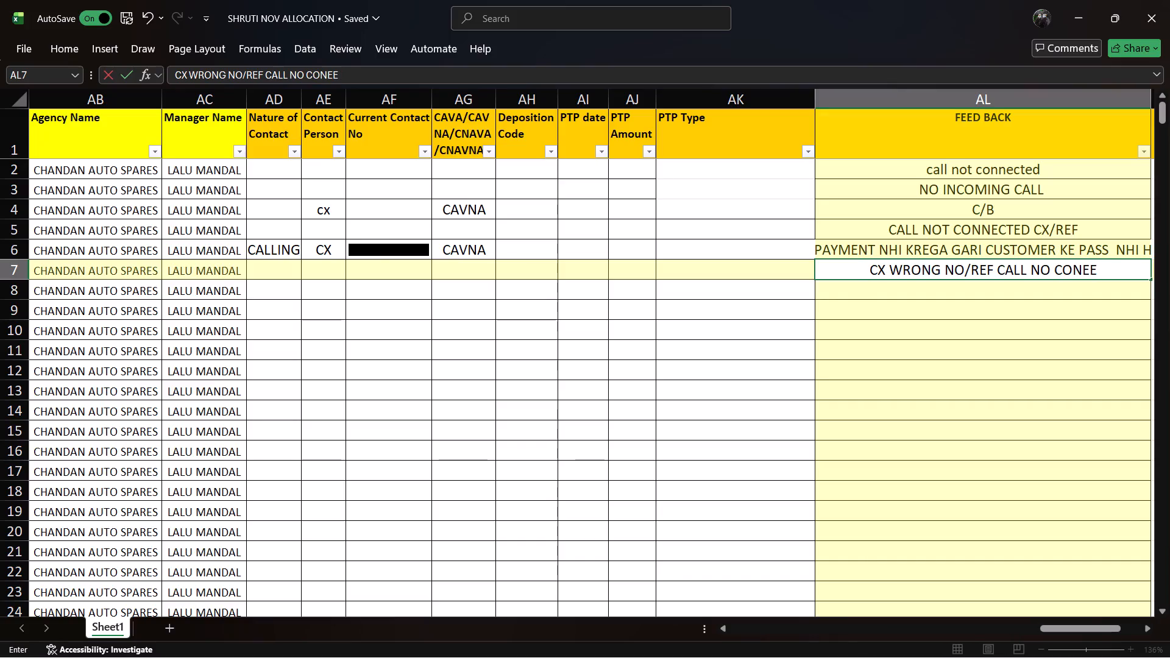
key(BackSpace)
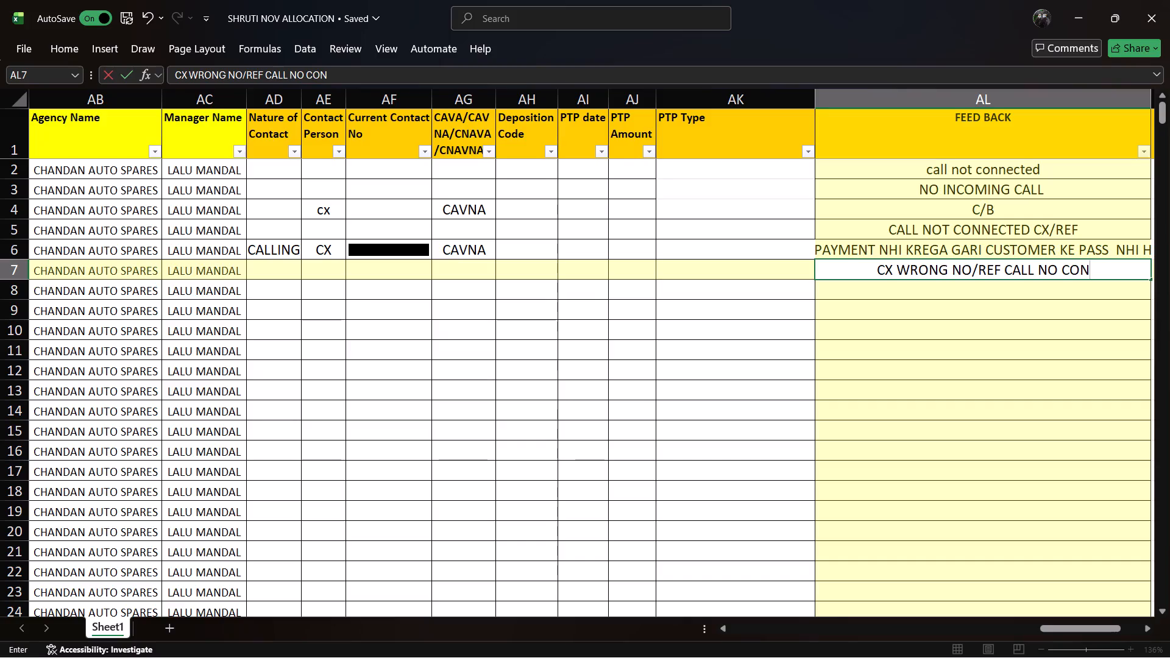
text(ECTED)
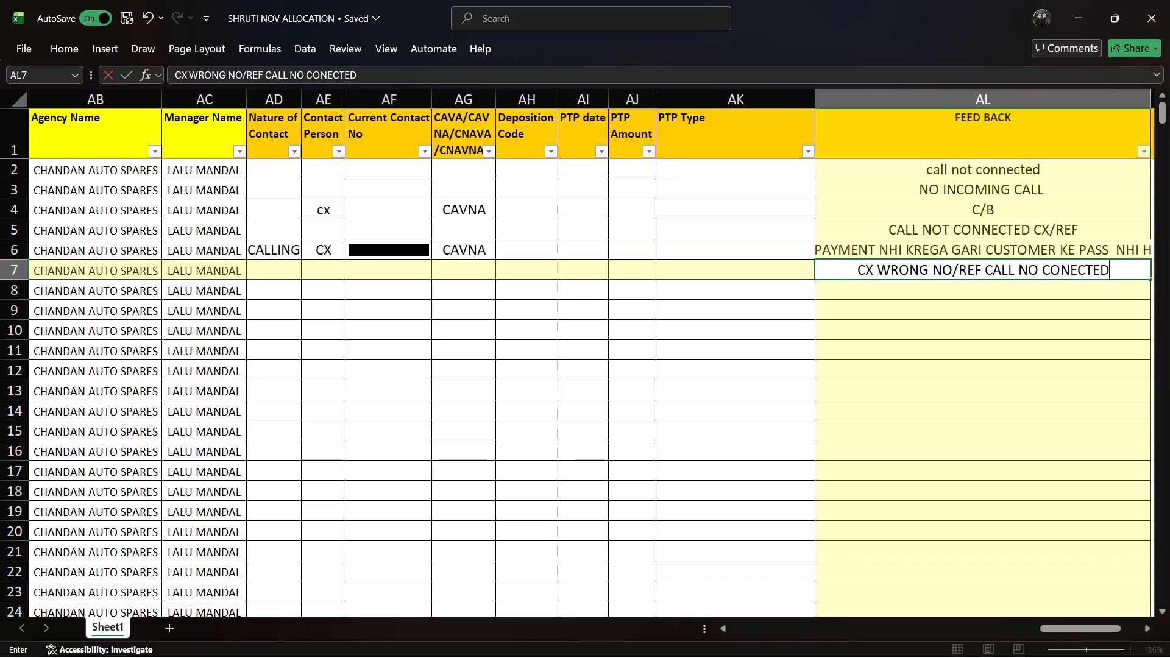
key(Right)
key(Left)
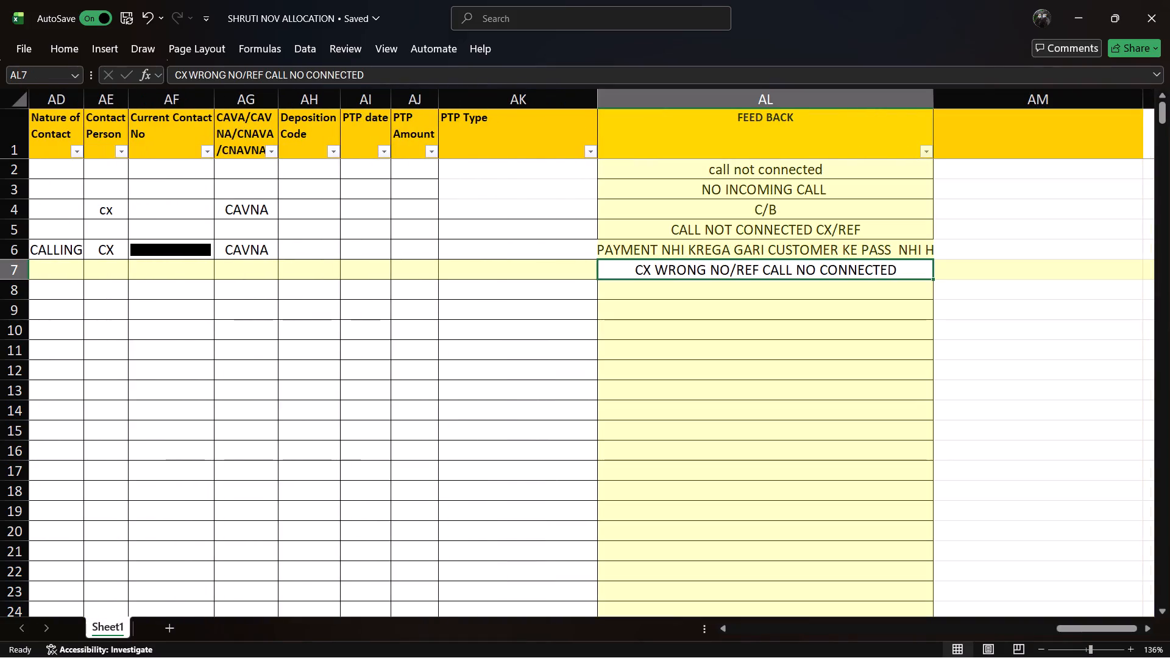
key(ctrl+s)
Return to the start of the sheet and check the customer name and mobile number in row 8.
key(Left)
key(Left)
key(Left)
key(Left)
key(Left)
key(Left)
key(Left)
key(Left)
key(Left)
key(Left)
key(Left)
key(Left)
key(Left)
key(Left)
key(Left)
key(Left)
key(Left)
key(Left)
key(Left)
key(Left)
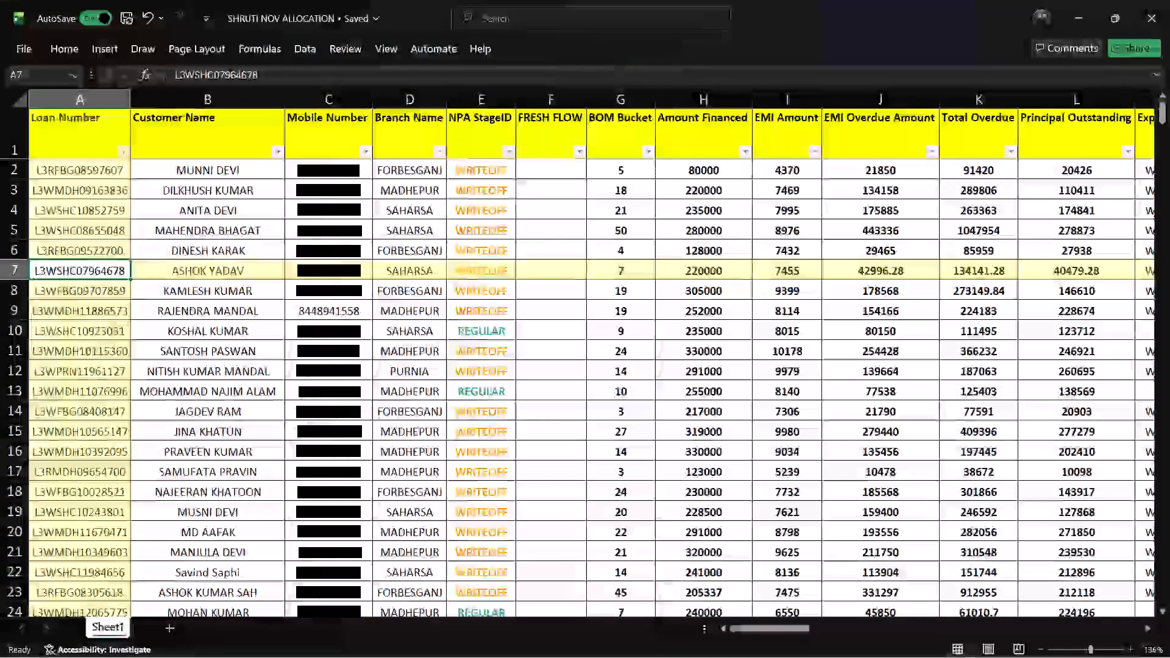
key(Down)
key(Right)
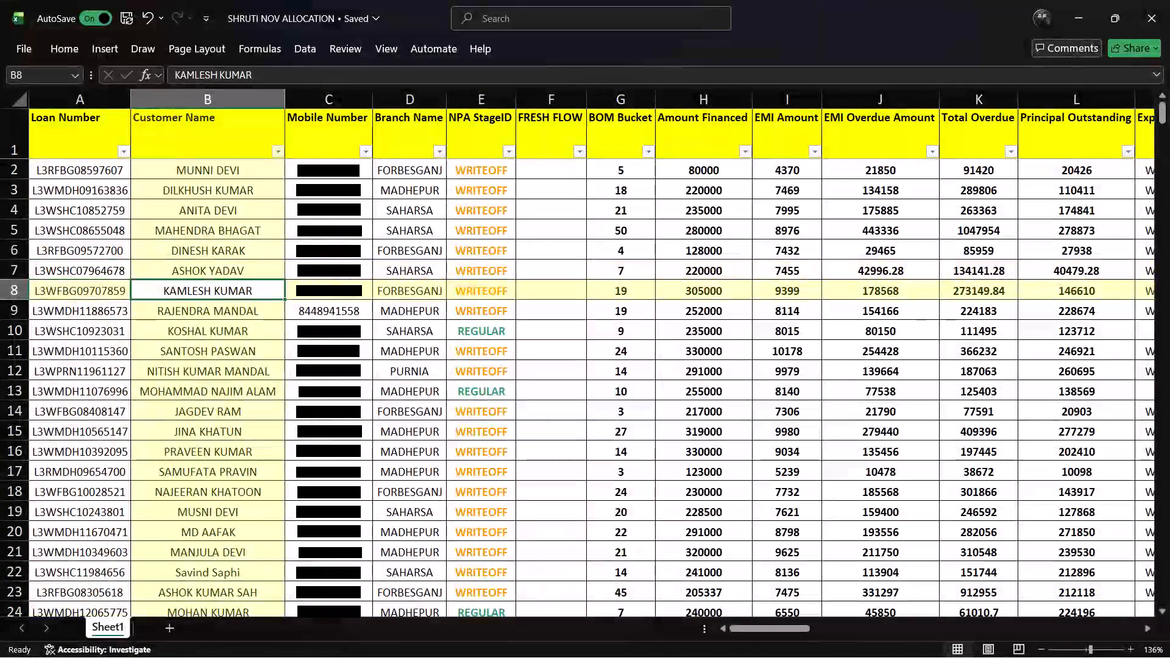
key(Right)
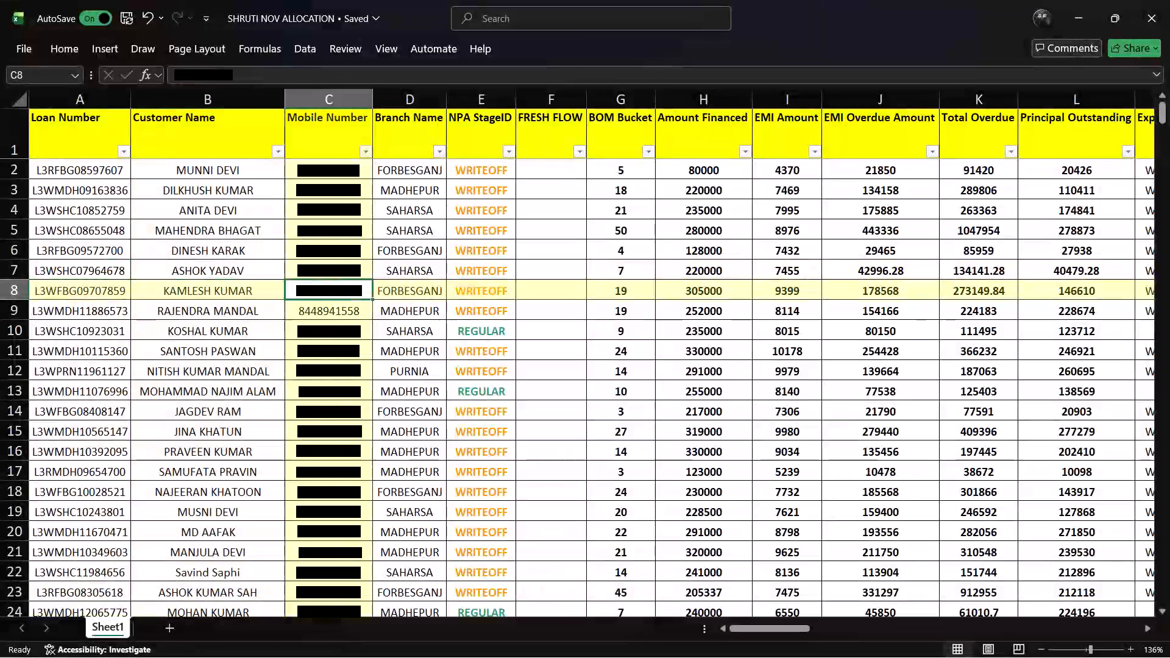
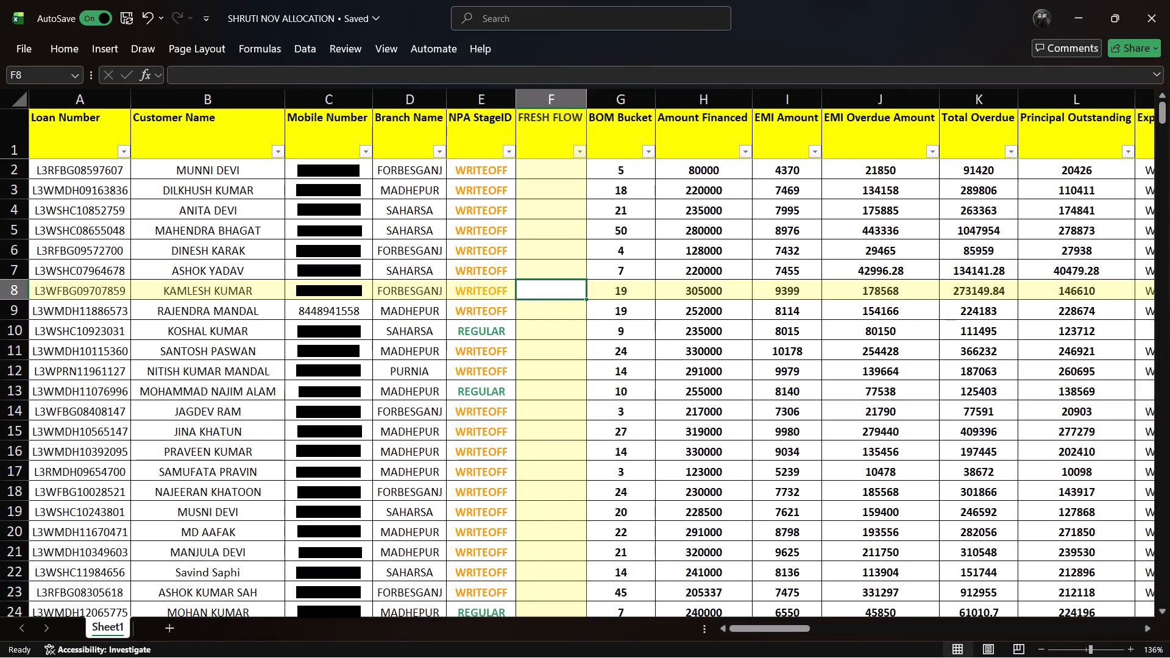
Review row 8's loan, expiry, address and vehicle details across to the dealer, Ref-1 Name and Ref-1 Phone No.
key(Right)
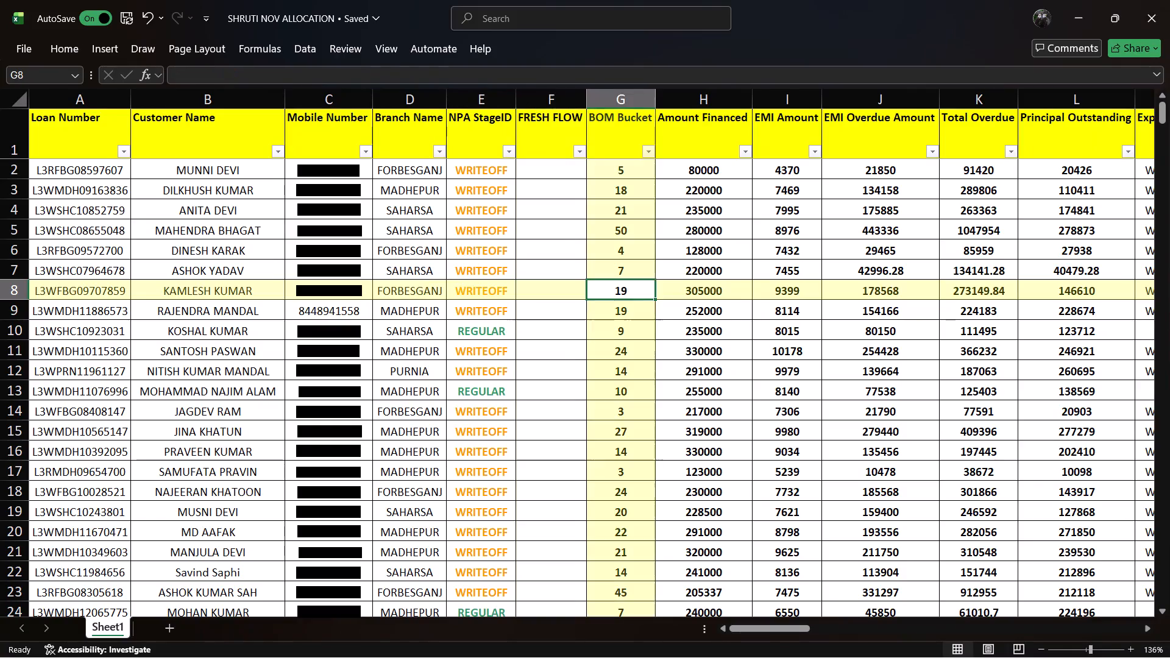
key(Right)
key(Right)
key(Right)
key(Right)
key(Right)
key(Right)
key(Right)
key(Right)
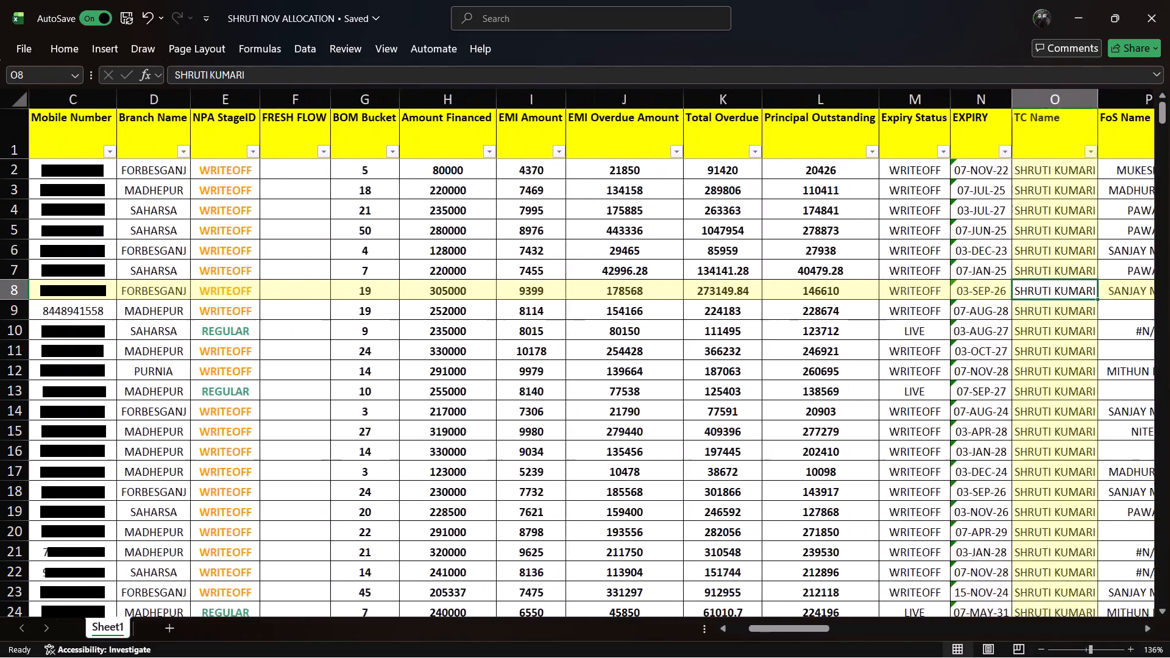
key(Right)
key(Right)
key(Right)
key(Right)
key(Right)
key(Right)
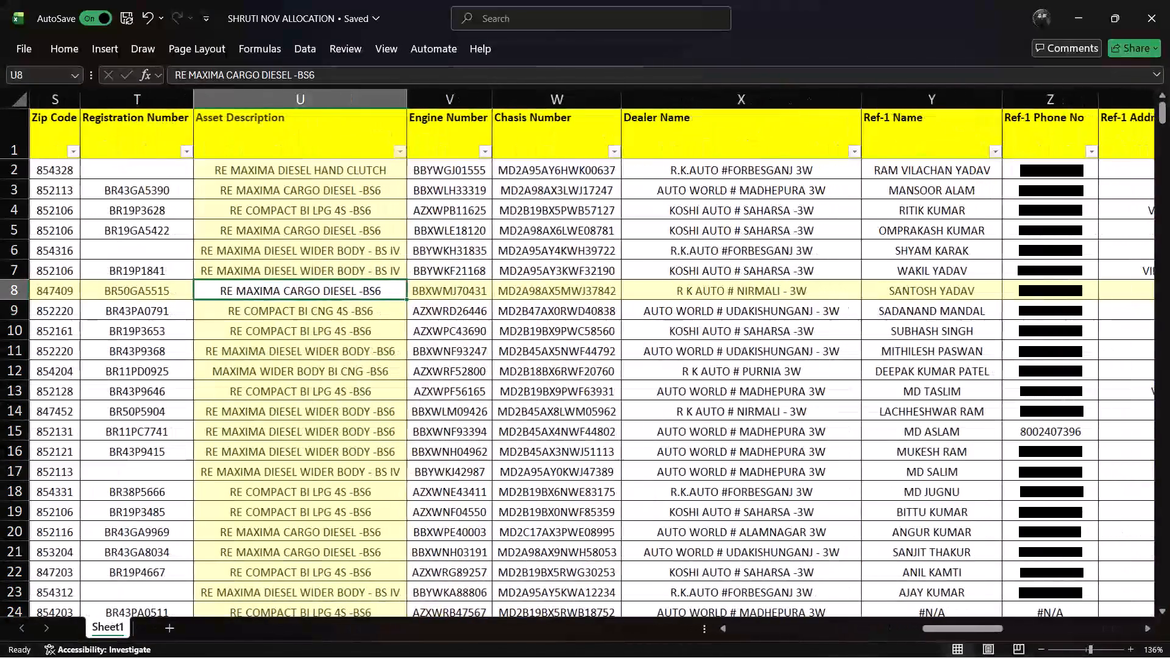
key(Right)
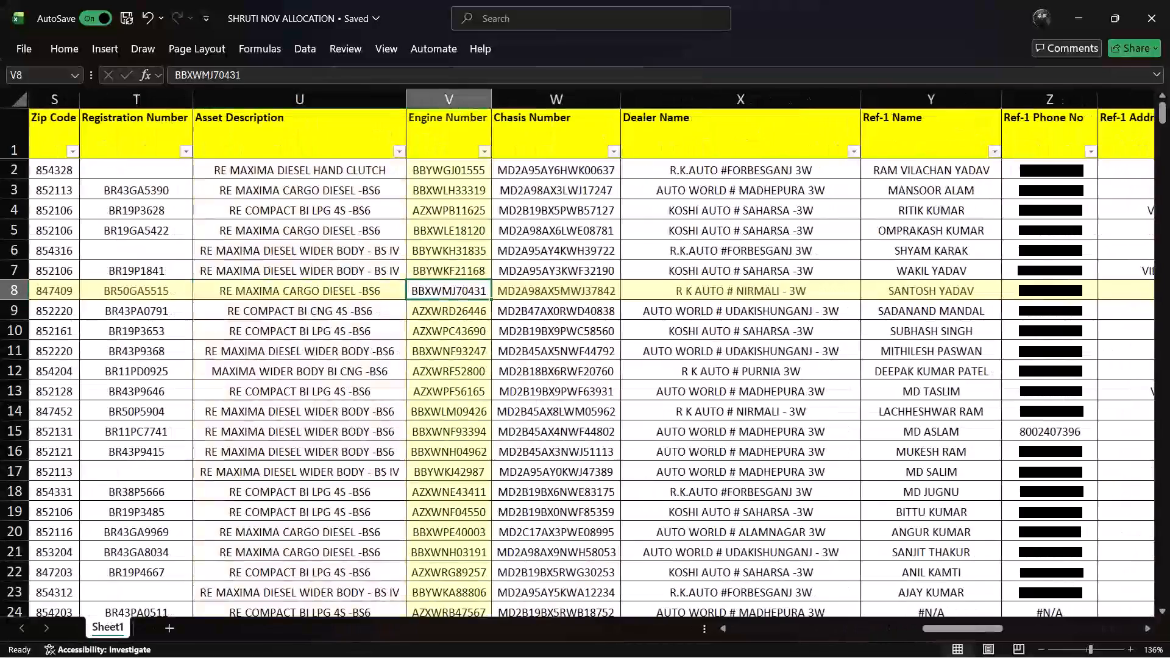
key(Right)
key(Right)
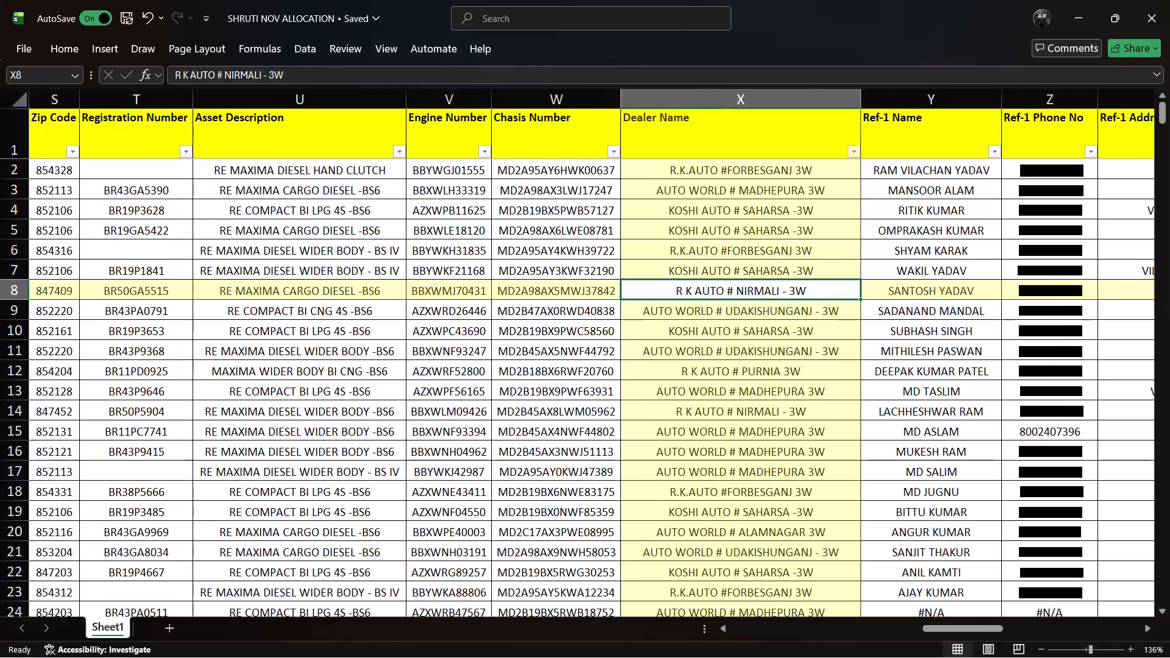
Return to the start of the sheet and check the customer name, mobile number and branch in row 6.
key(Left)
key(Left)
key(Left)
key(Left)
key(Left)
key(Left)
key(Left)
key(Left)
key(Left)
key(Left)
key(Left)
key(Left)
key(Left)
key(Left)
key(Left)
key(Left)
key(Left)
key(Left)
key(Left)
key(Left)
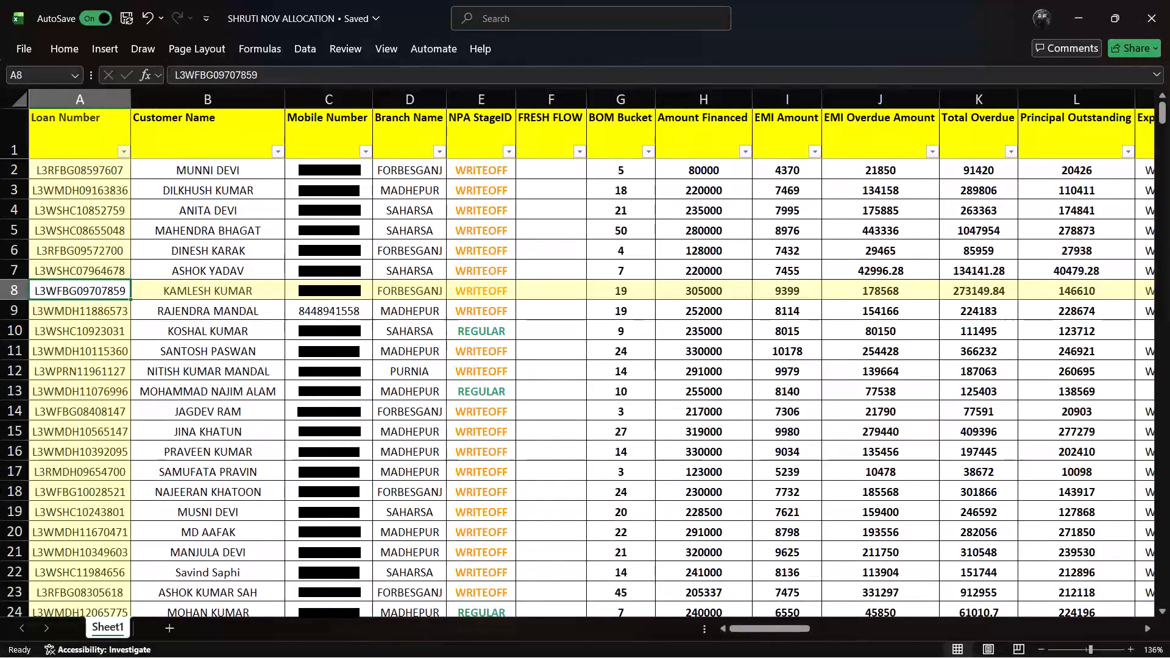
key(Up)
key(Up)
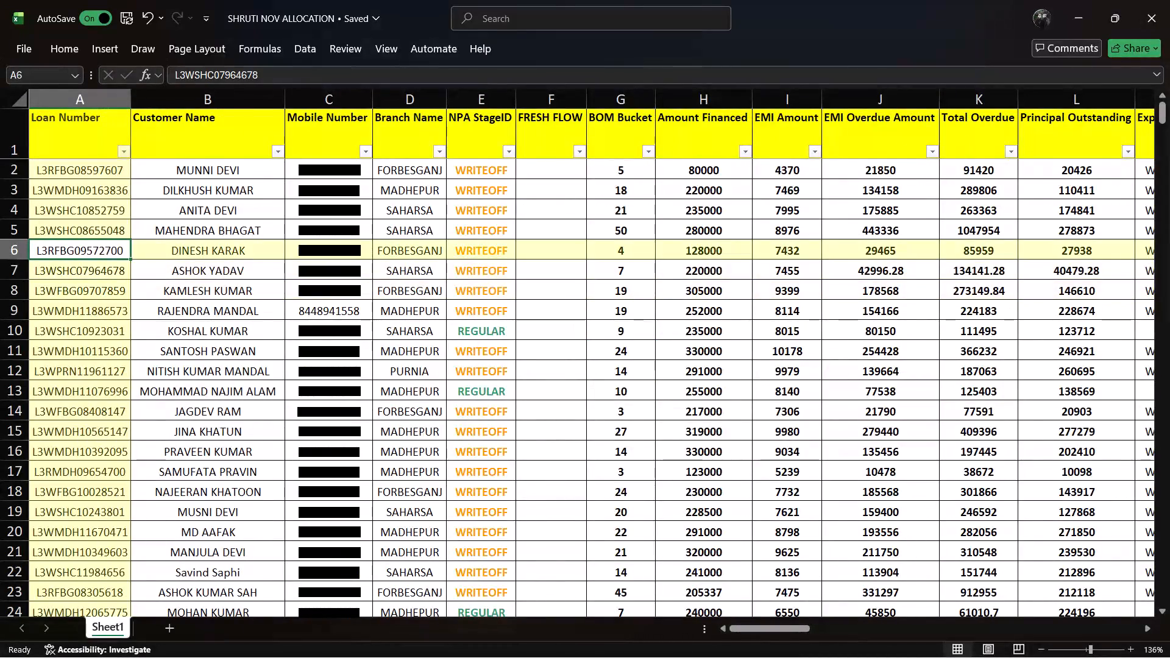
key(Right)
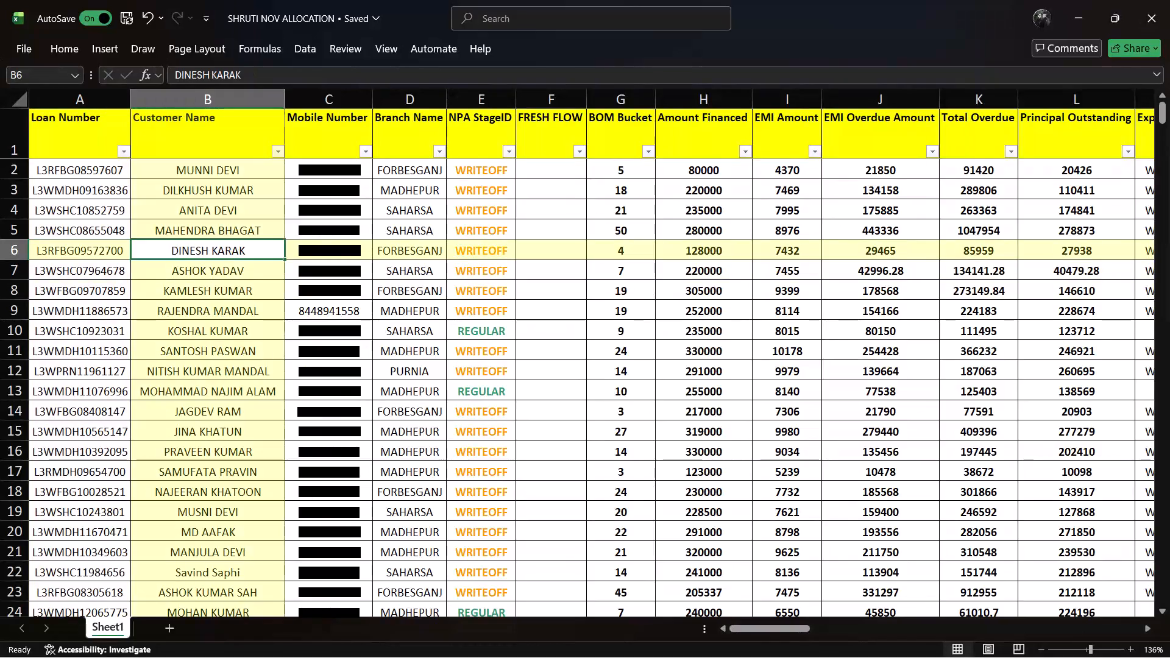
key(Right)
key(Right)
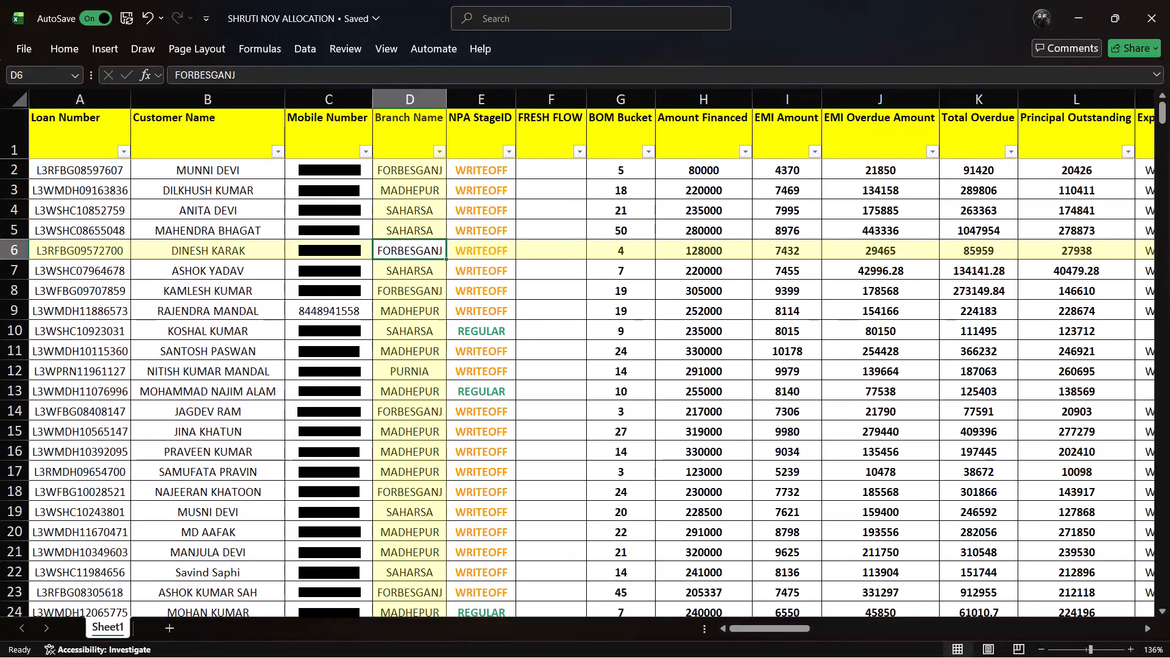
Review row 6's loan, address and vehicle details across to the reference's name, phone number and address.
key(Right)
key(Right)
key(Right)
key(Right)
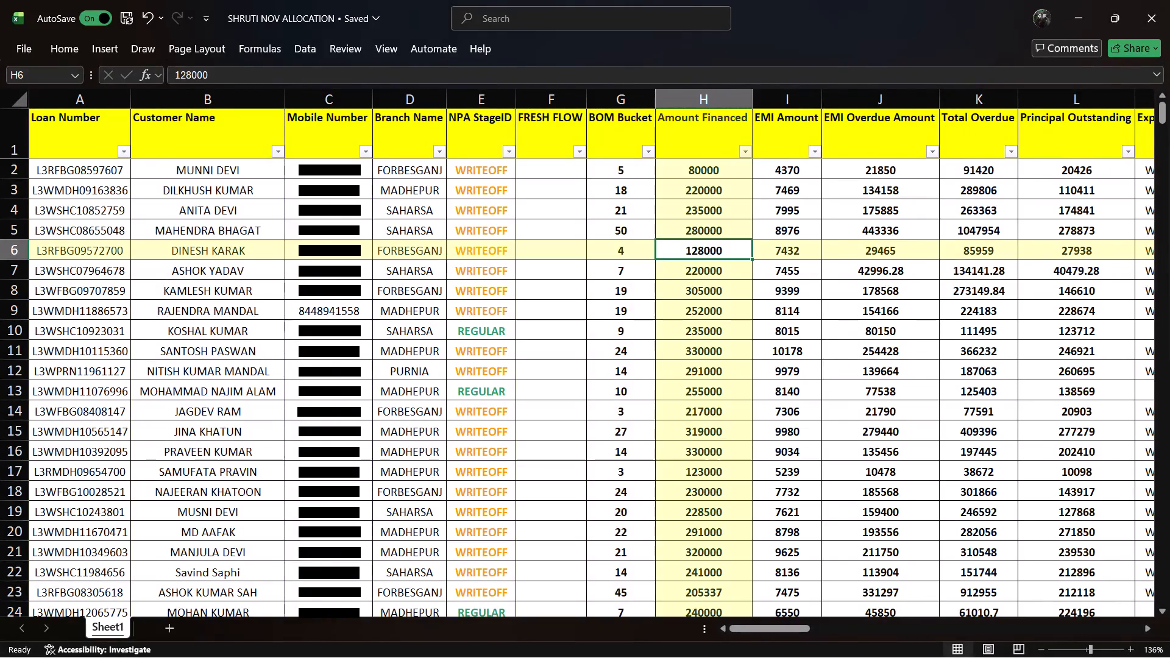
key(Right)
key(Right)
key(Right)
key(Right)
key(Right)
key(Right)
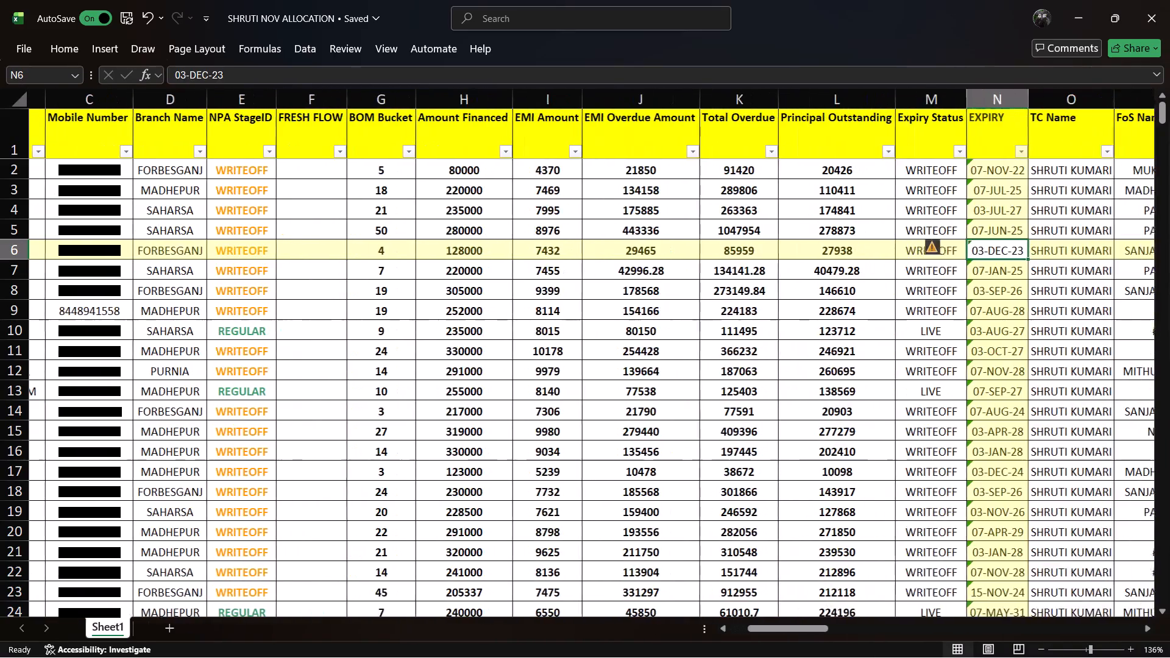
key(Right)
key(Right)
key(Right)
key(Right)
key(Right)
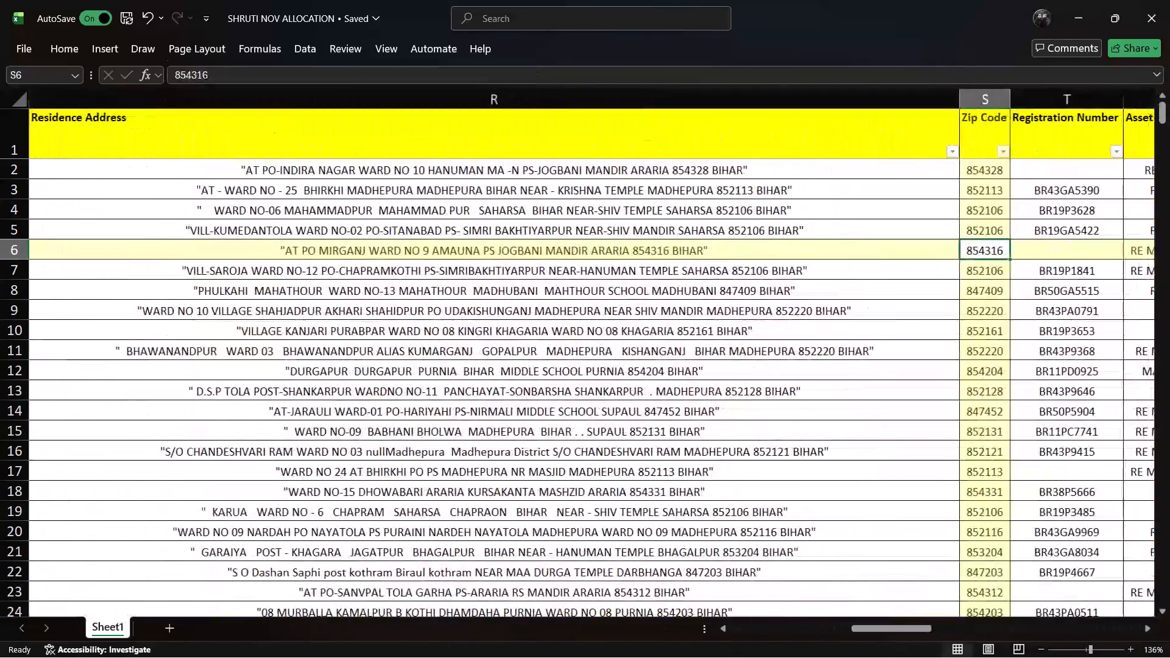
key(Right)
key(Right)
key(Right)
key(Right)
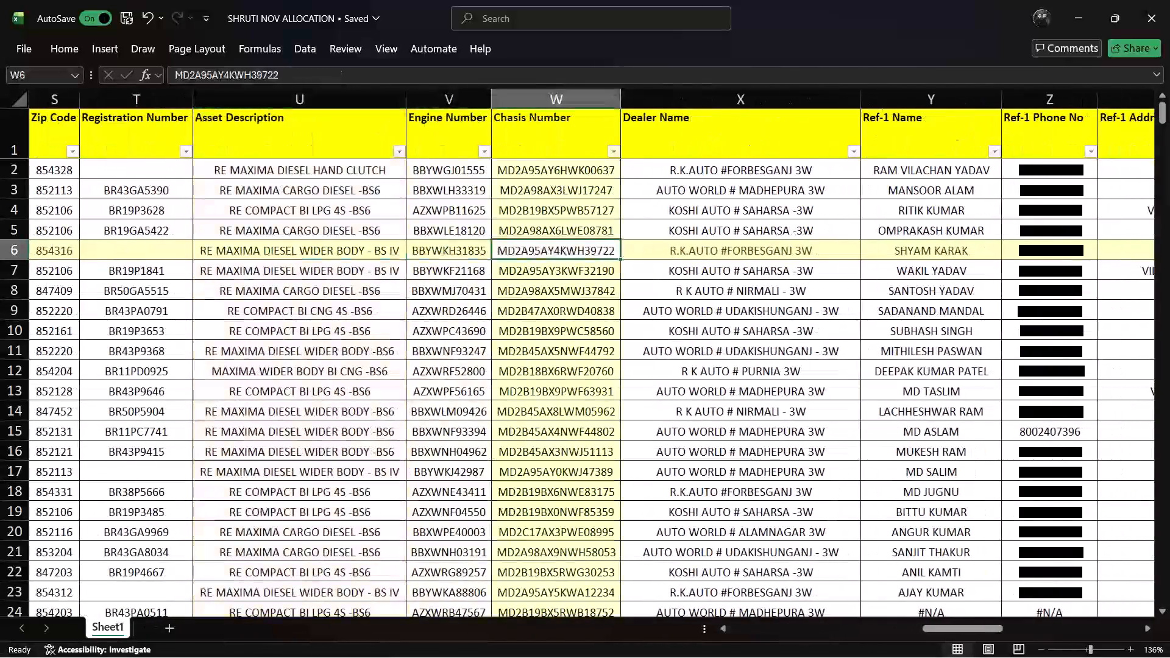
key(Right)
key(Right)
key(Right)
key(Right)
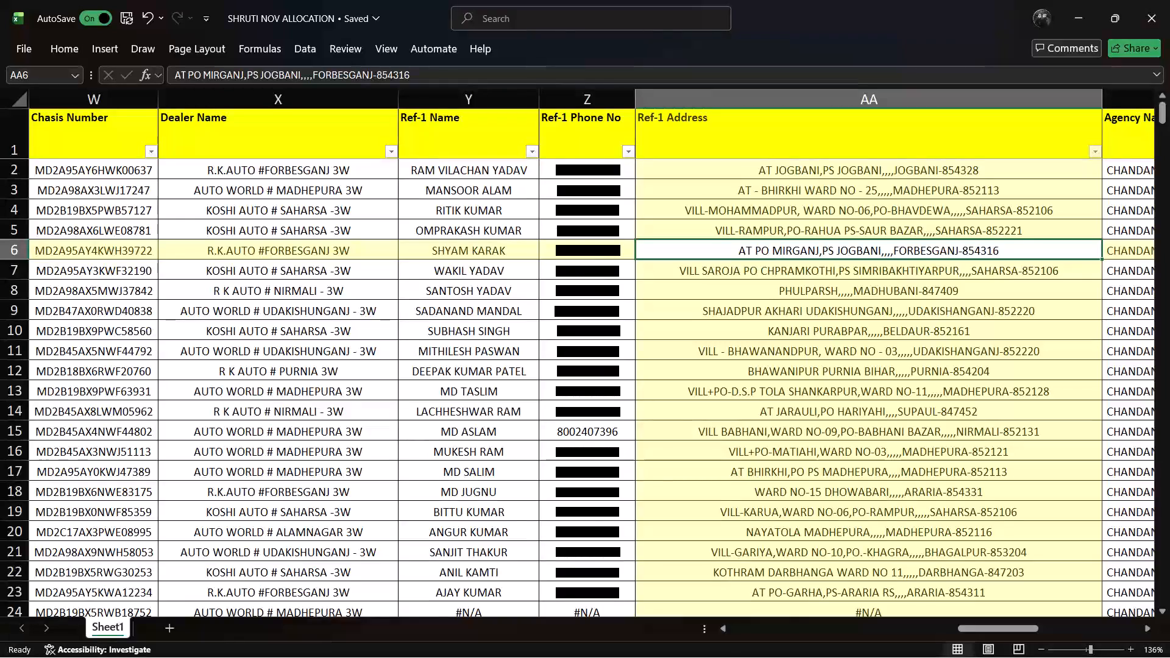
Check row 6's recorded contact details, CAVA/CAVNA status and PTP columns through to its FEED BACK entry.
key(Right)
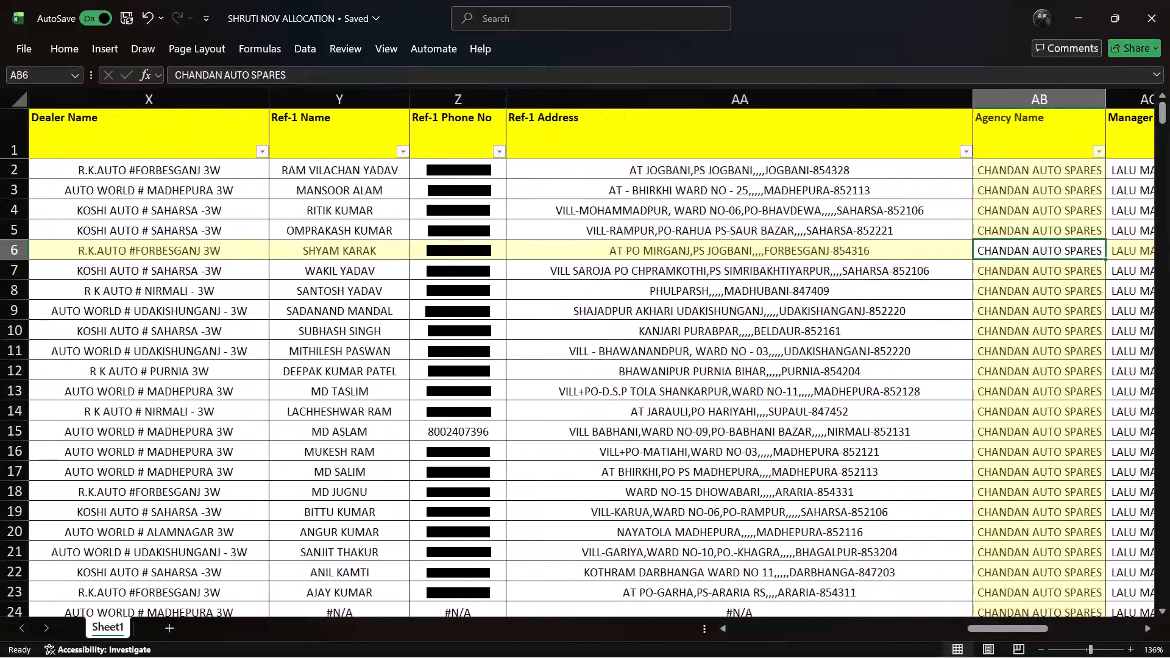
key(Right)
key(Right)
key(Right)
key(Right)
key(Right)
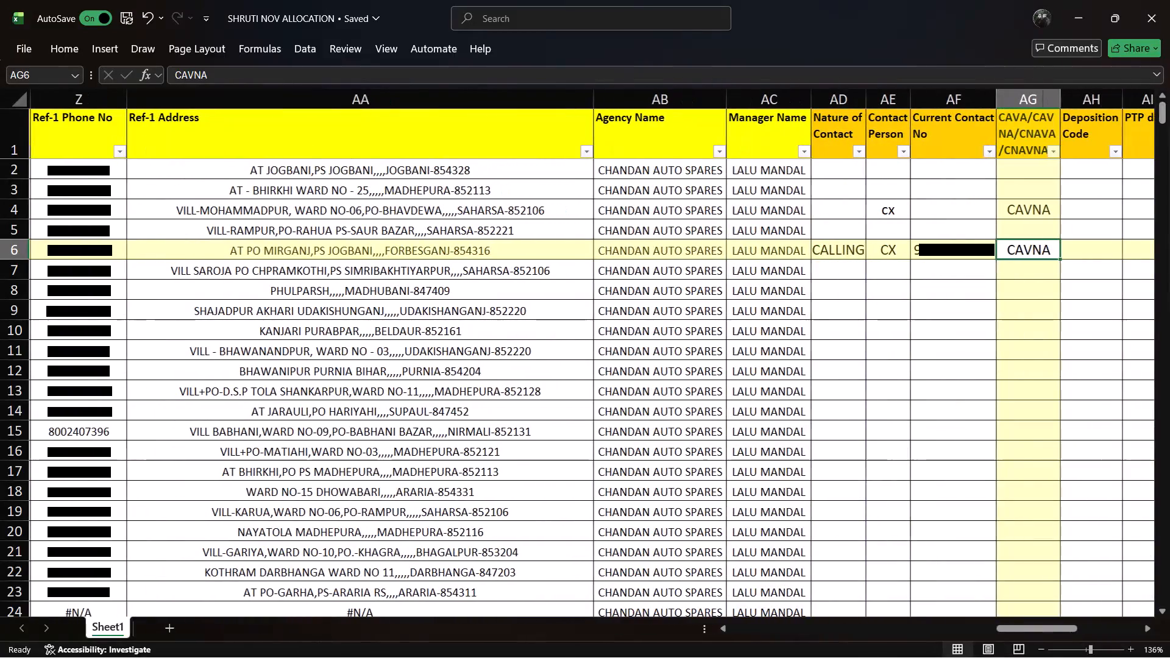
key(Right)
key(Right)
key(Right)
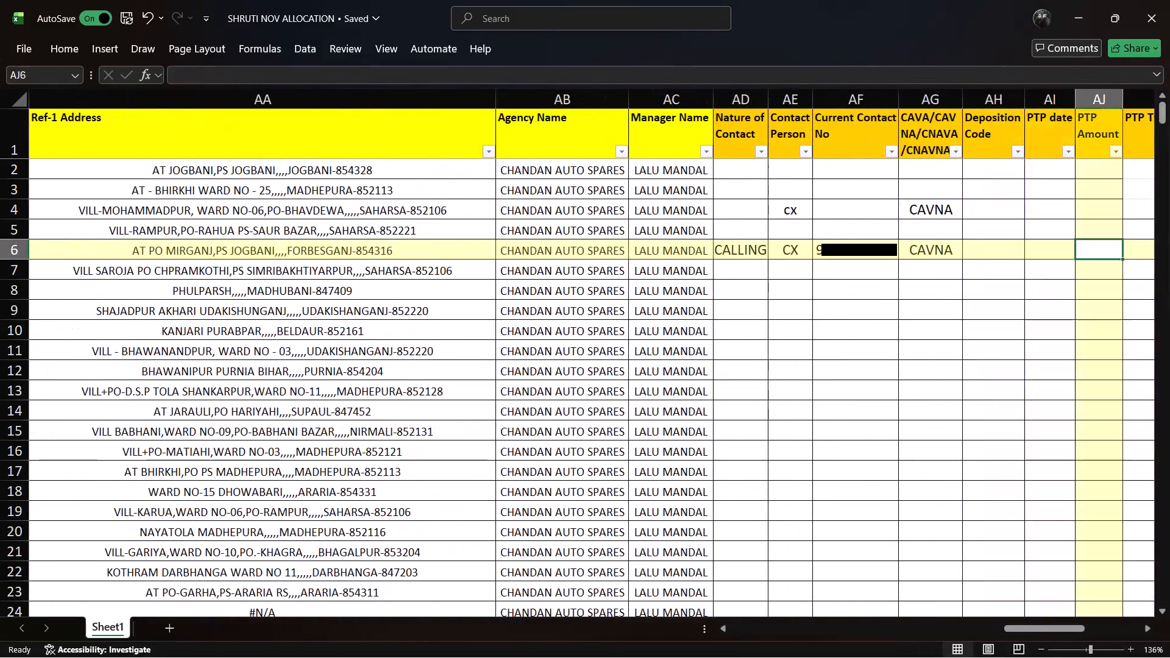
key(Right)
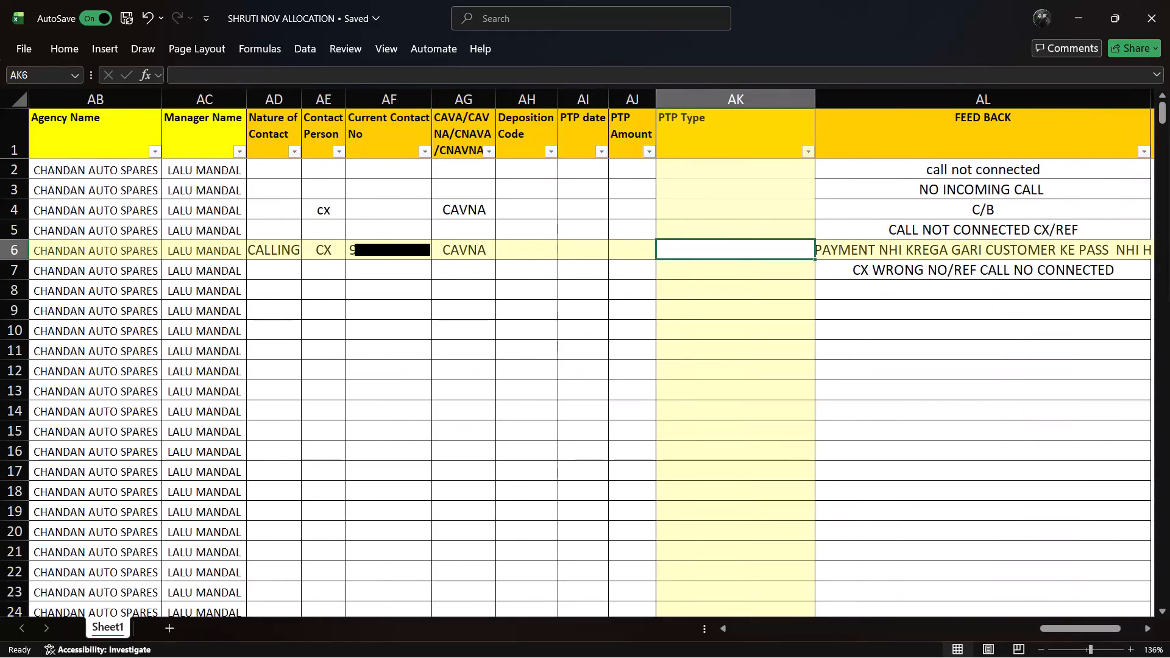
key(Right)
key(Right)
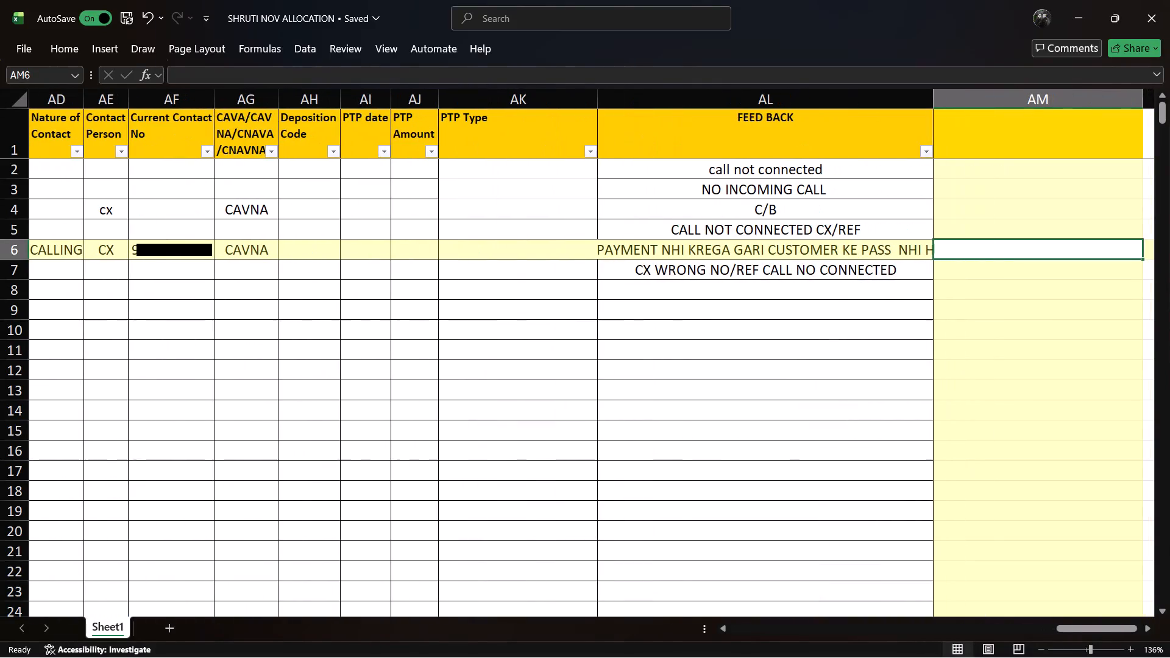
key(Left)
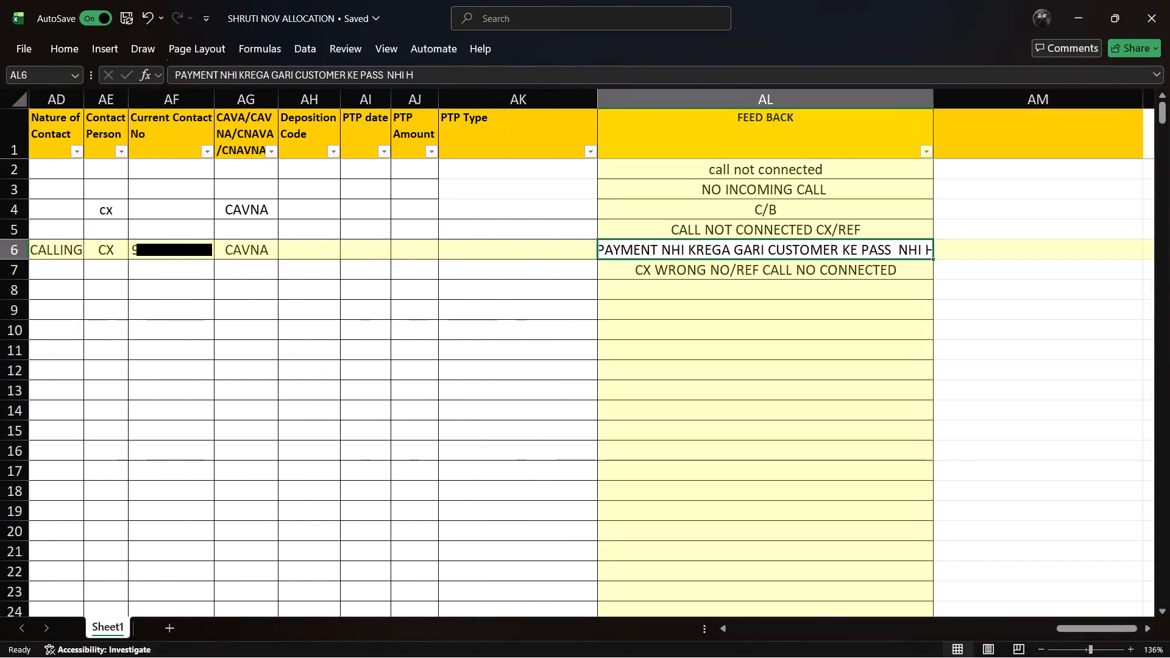
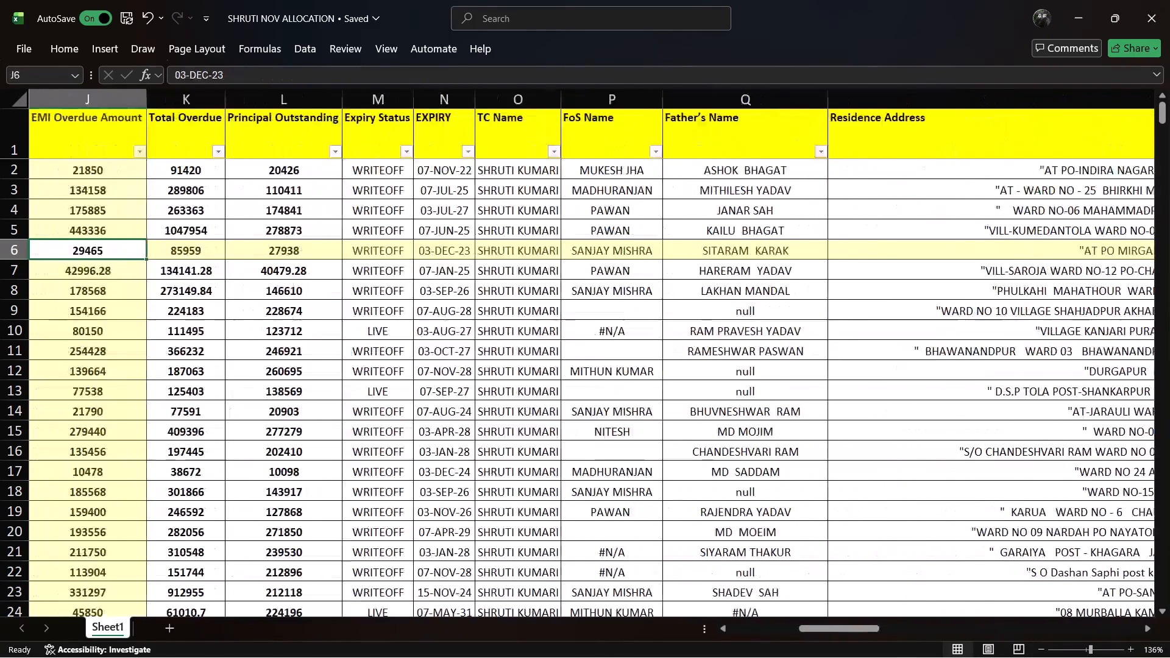
Return to the start of row 6 and check its Customer Name entry.
key(Right)
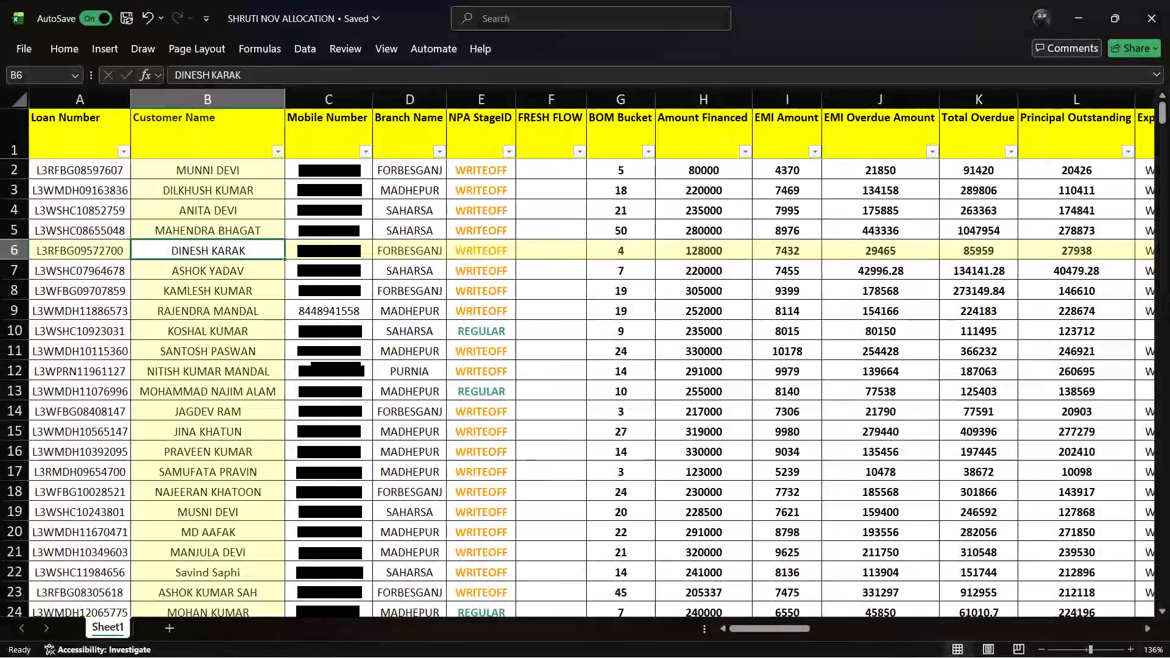
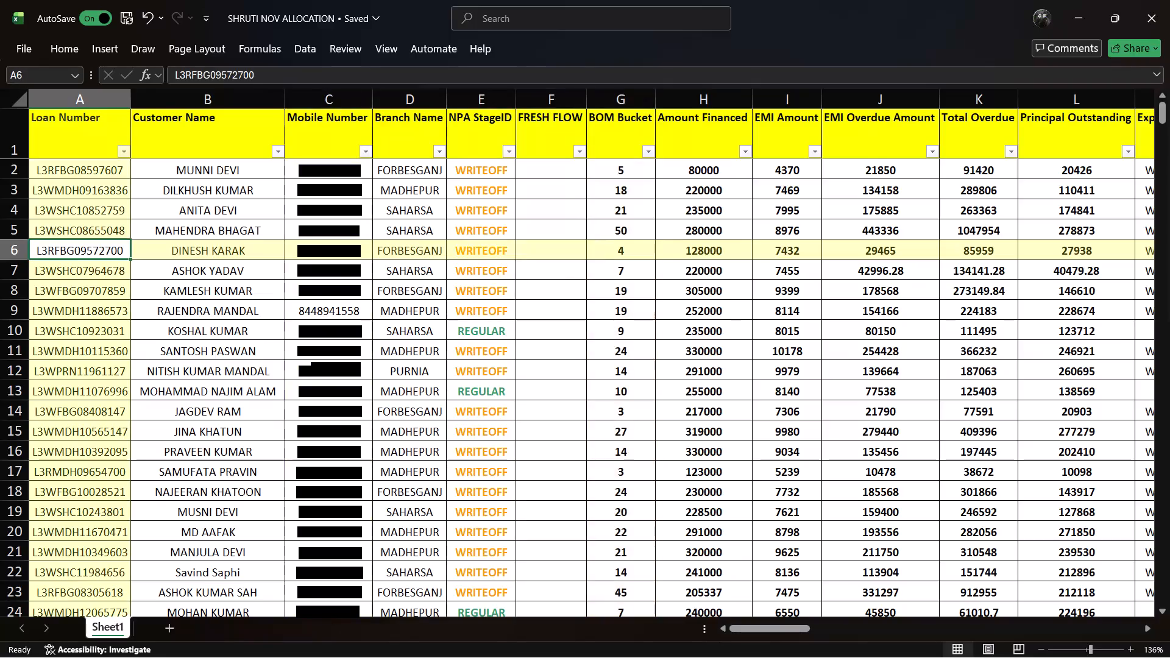
Review row 6's loan details from Mobile Number through the overdue amounts and expiry to FoS Name.
key(Right)
key(Right)
key(Right)
key(Right)
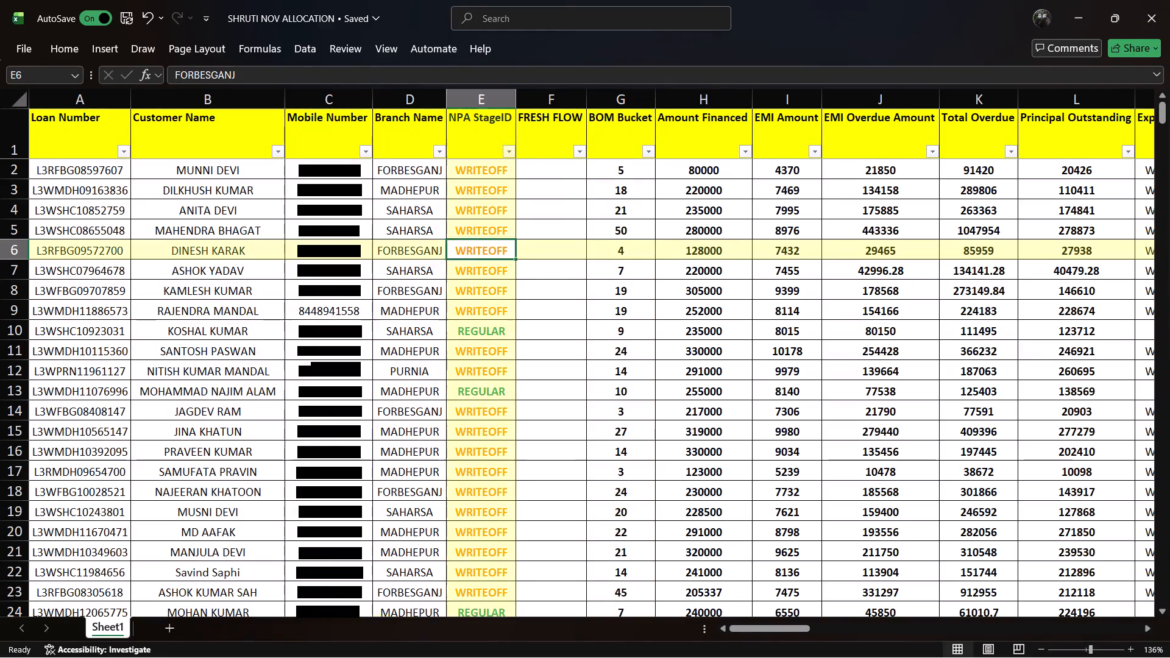
key(Right)
key(Right)
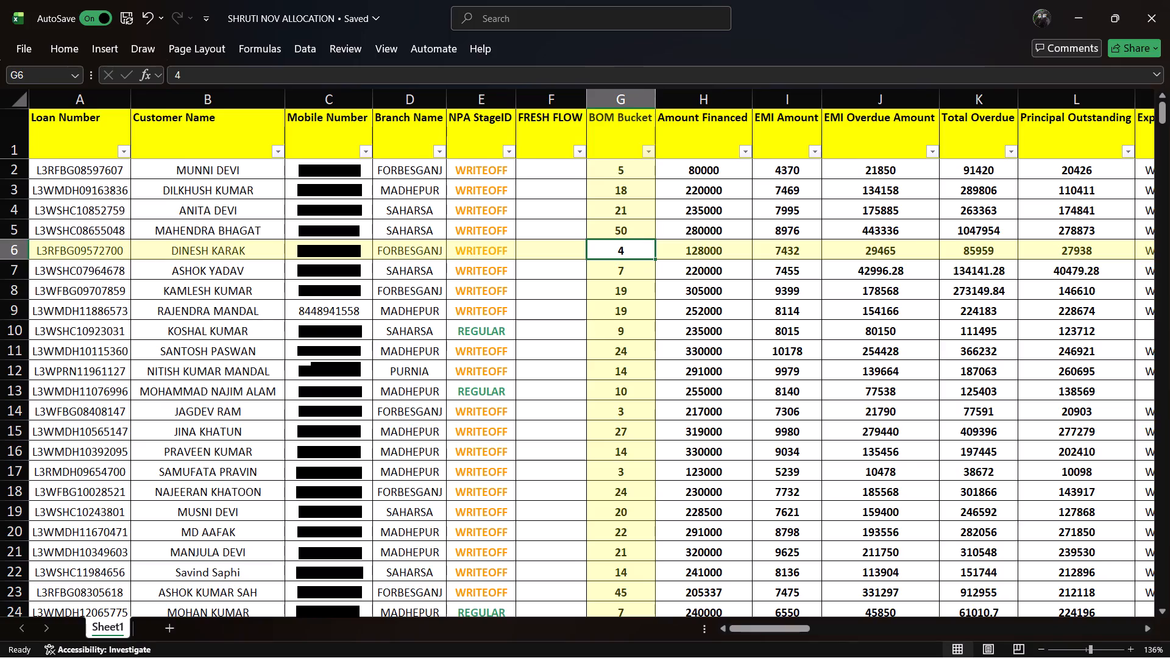
key(Right)
key(Right)
key(Right)
key(Right)
key(Right)
key(Right)
key(Right)
key(Right)
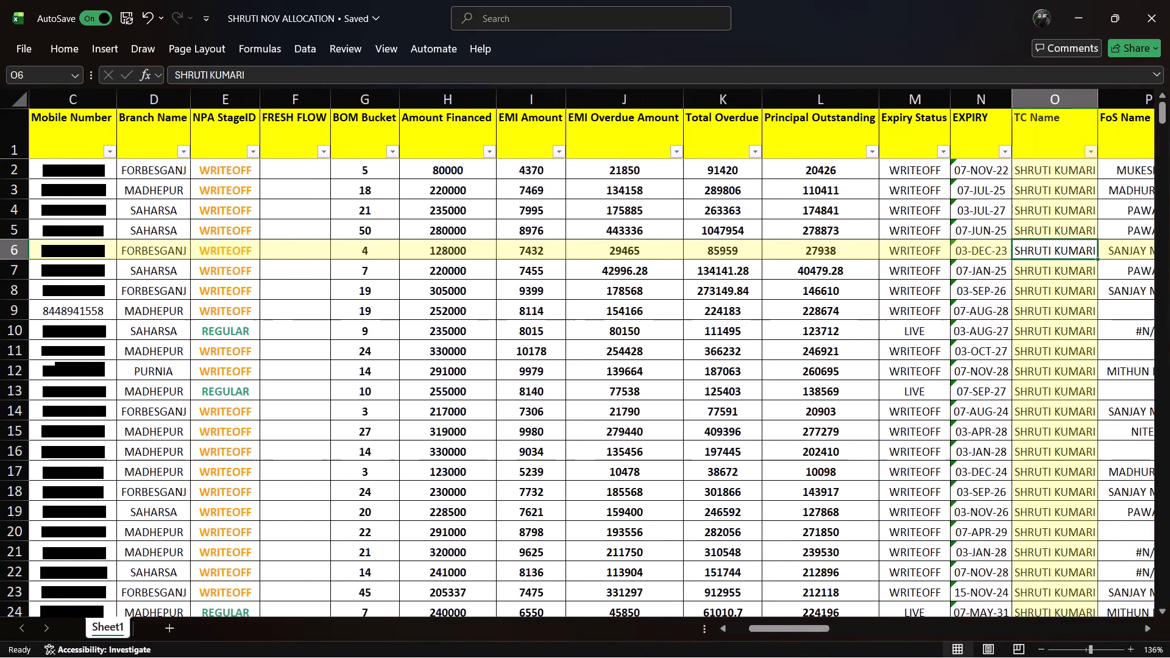
key(Right)
key(Right)
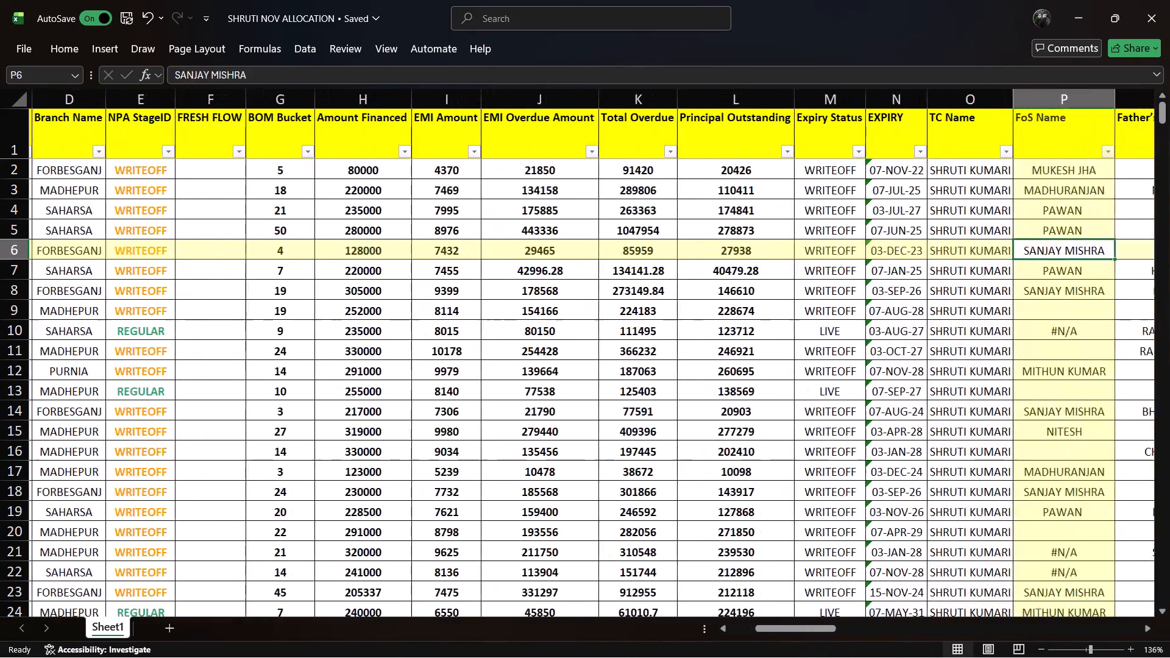
Examine row 6's residence address, vehicle, dealer and Ref-1 details through to Manager Name.
key(Right)
key(Right)
key(Right)
key(Right)
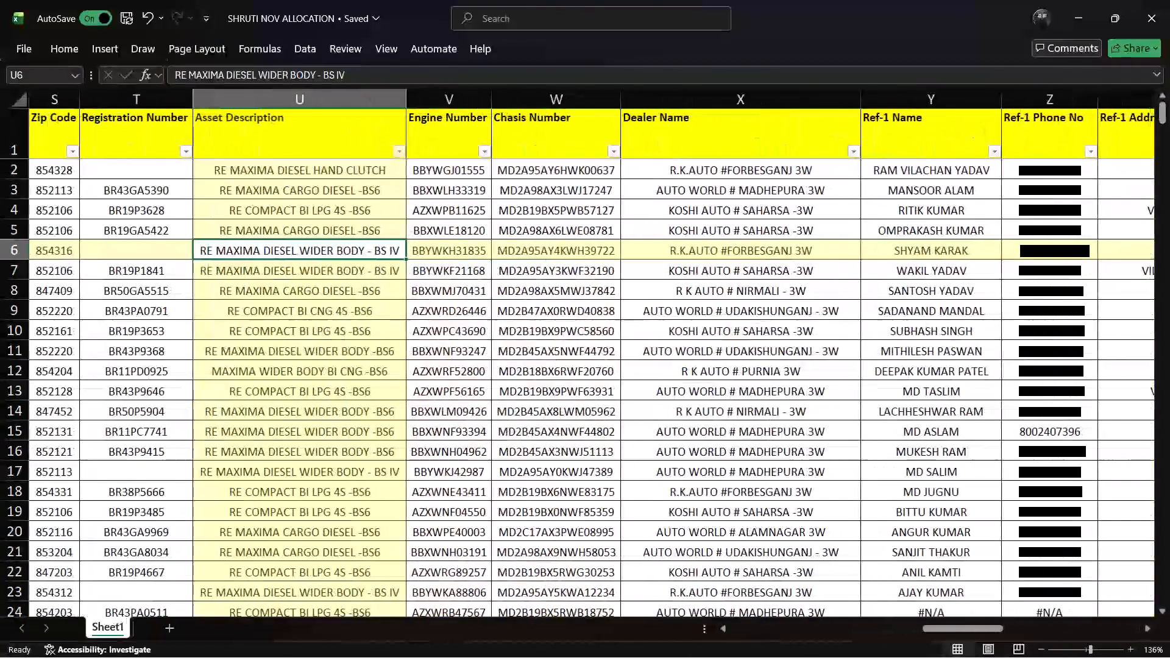
key(Right)
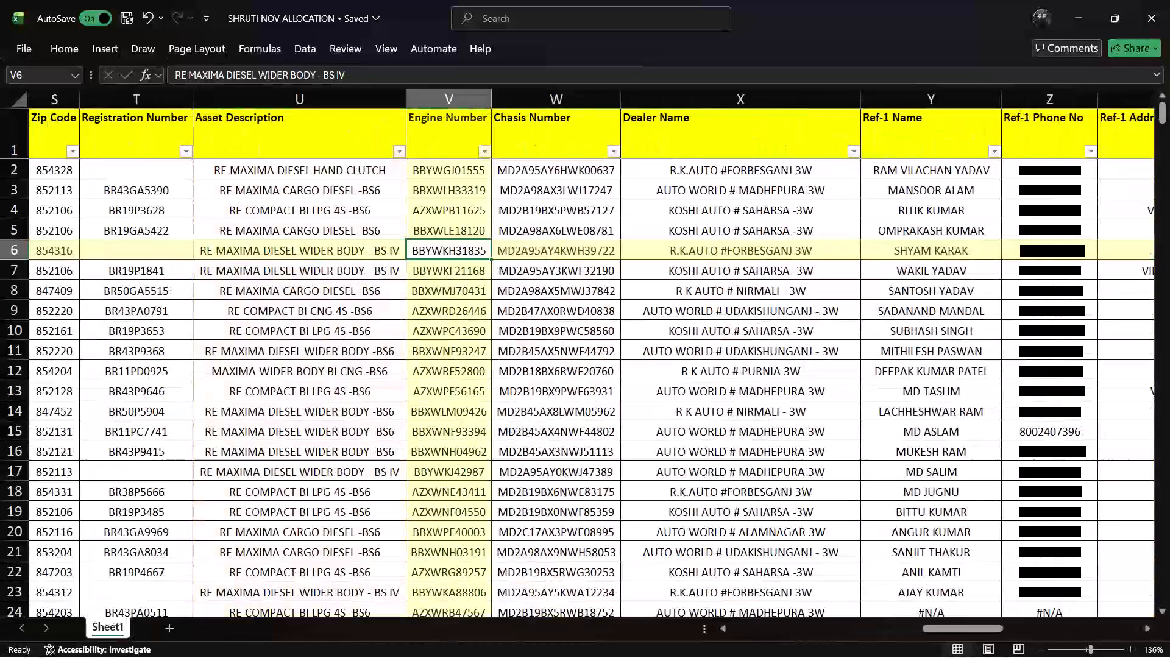
key(Right)
key(Right)
key(Right)
key(Right)
key(Right)
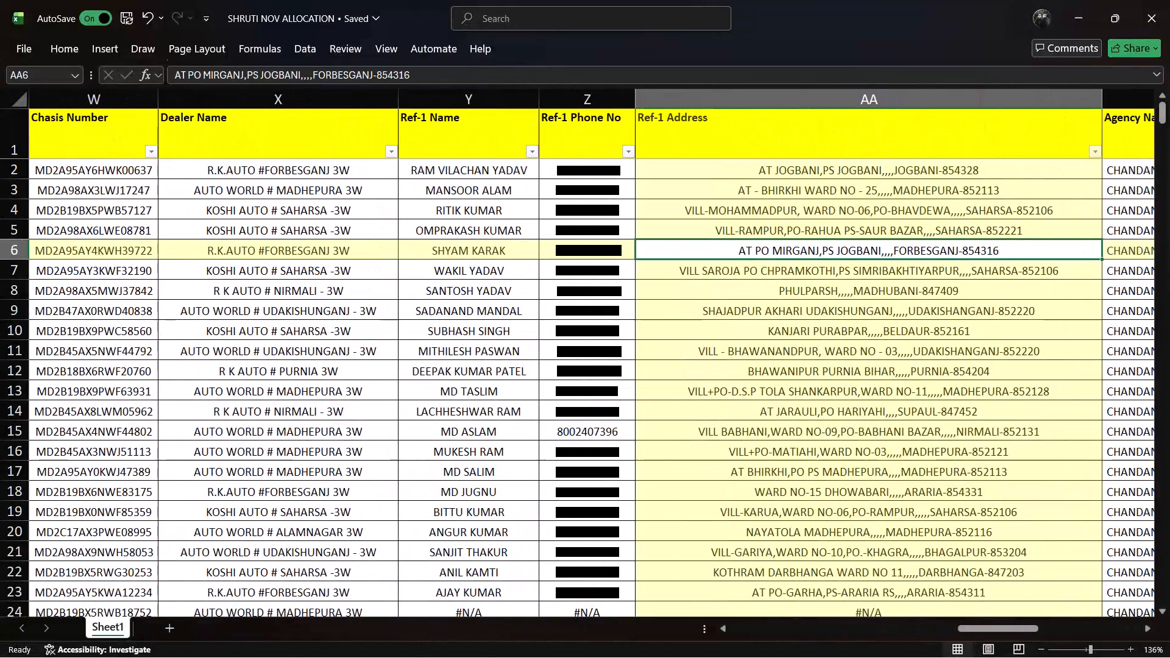
key(Right)
key(Left)
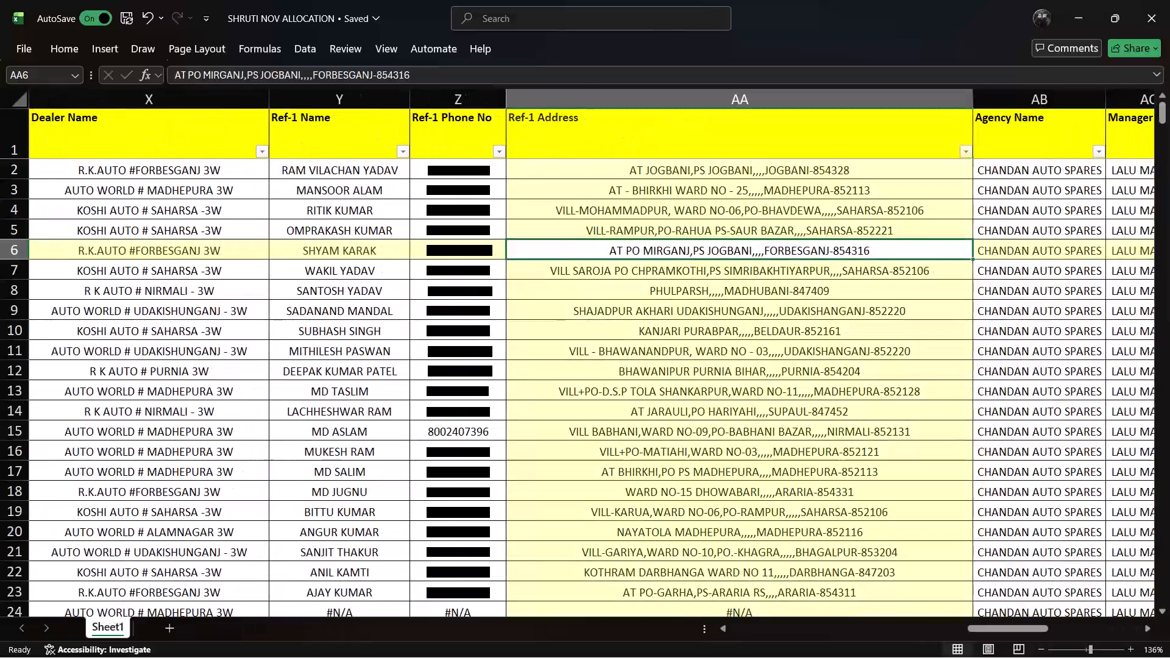
key(Right)
key(Right)
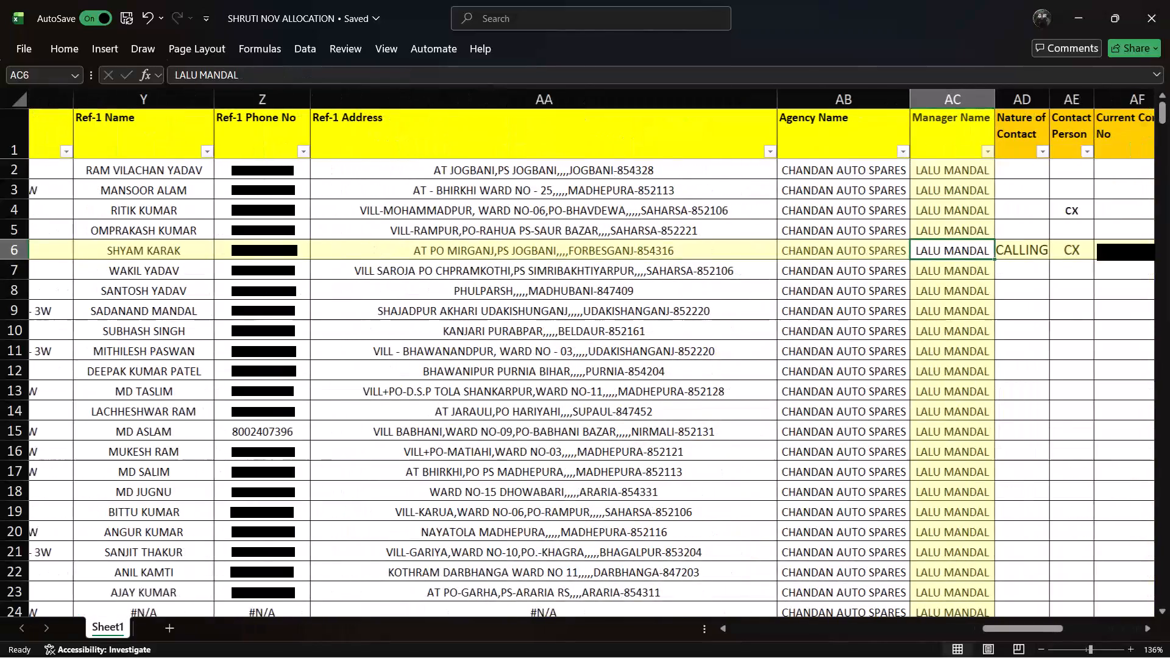
Recheck row 6 backwards from Ref-1 Phone No through the vehicle details and Residence Address to FoS Name.
key(Left)
key(Left)
key(Left)
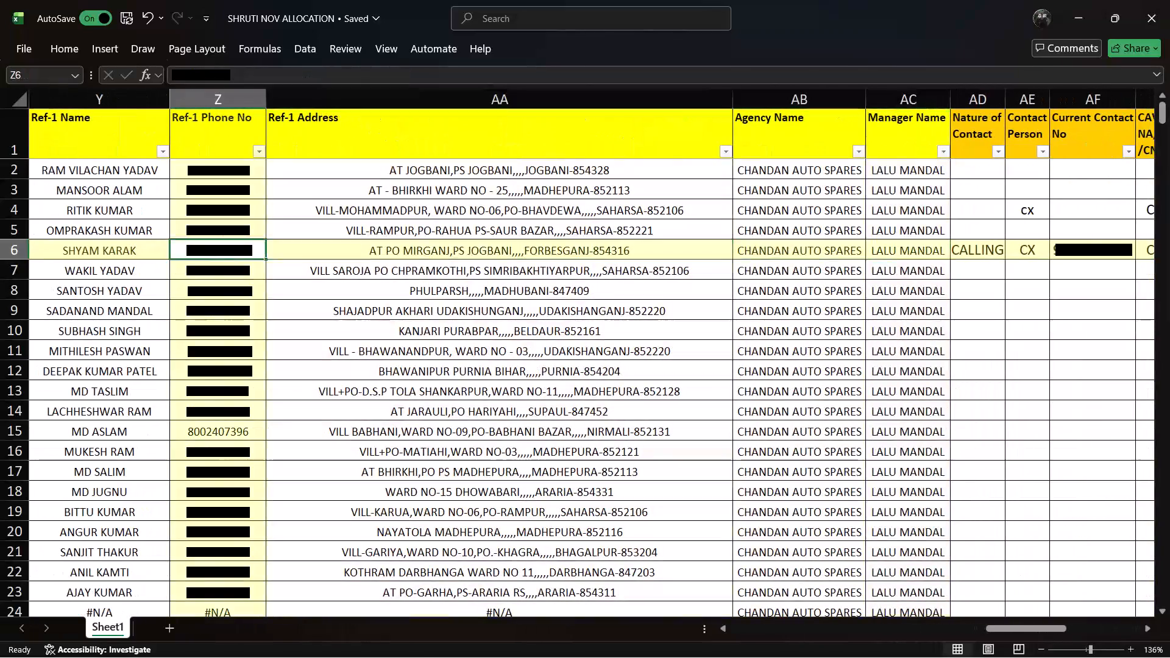
key(Left)
key(Left)
key(Left)
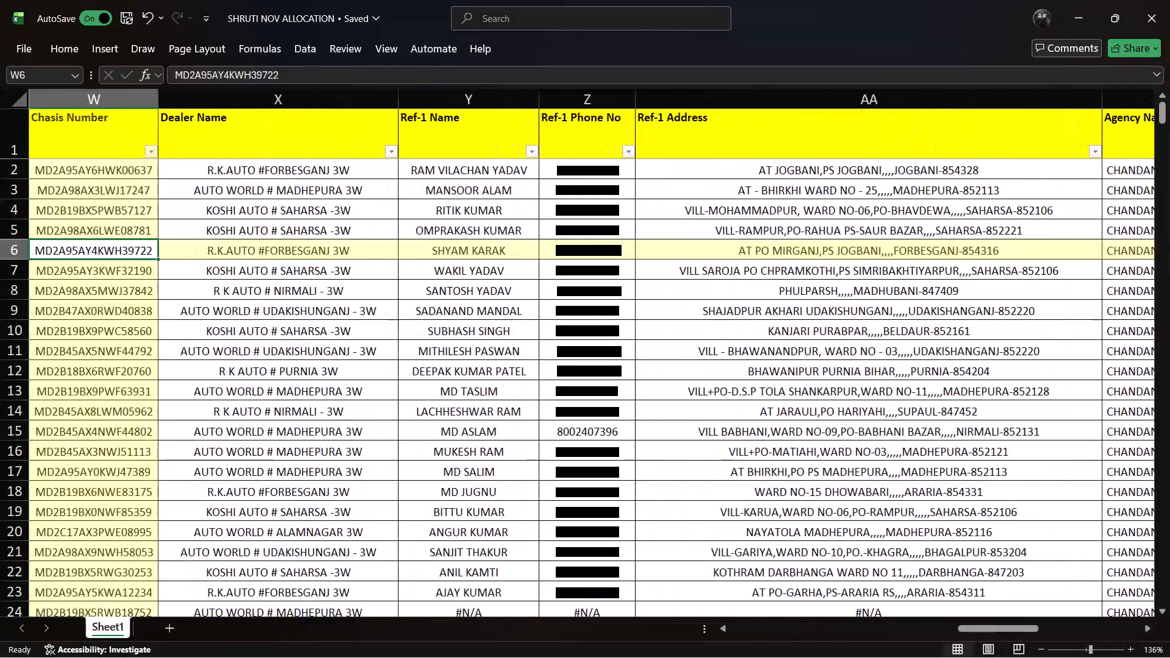
key(Left)
key(Left)
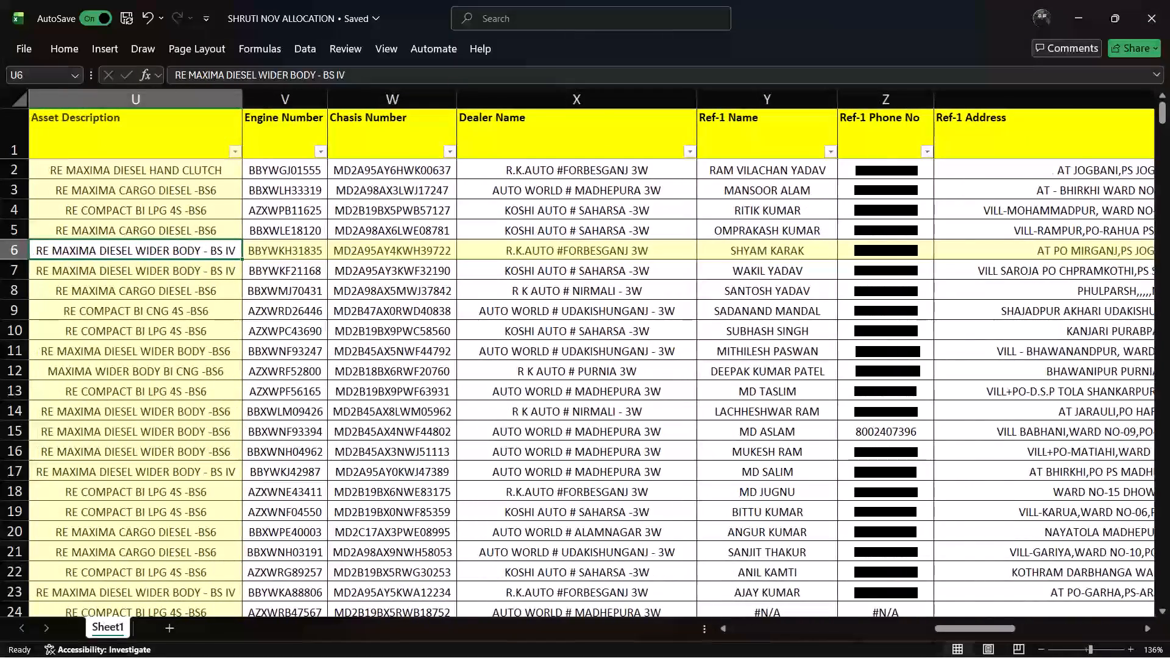
key(Left)
key(Left)
key(Left)
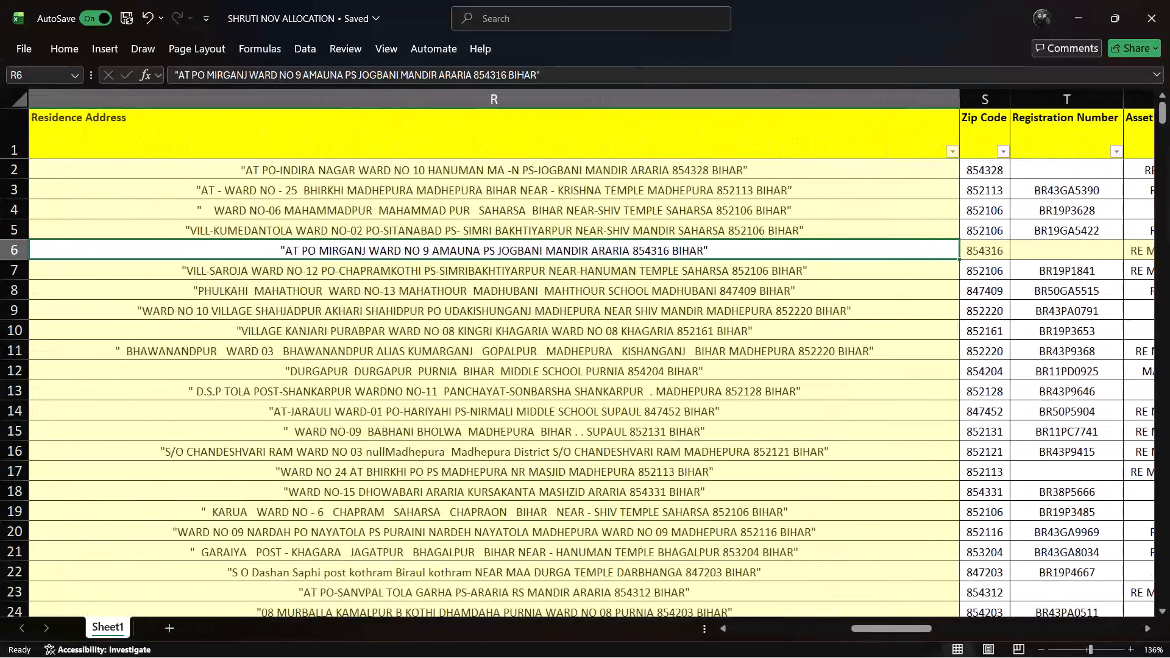
key(Left)
key(Left)
key(Left)
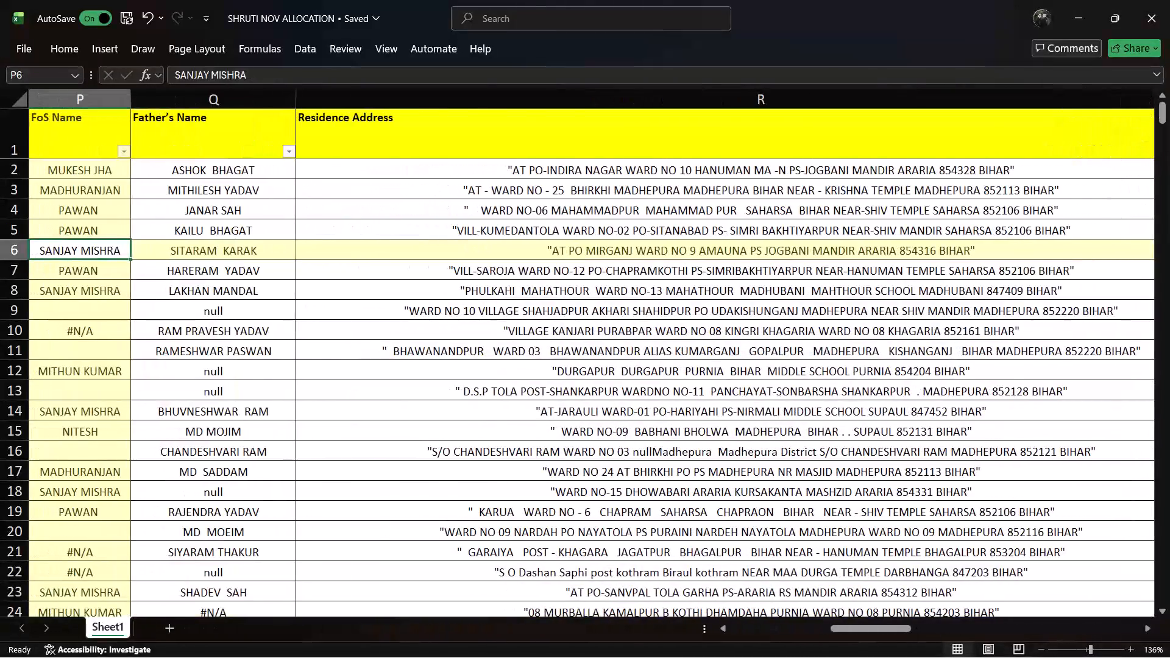
key(Right)
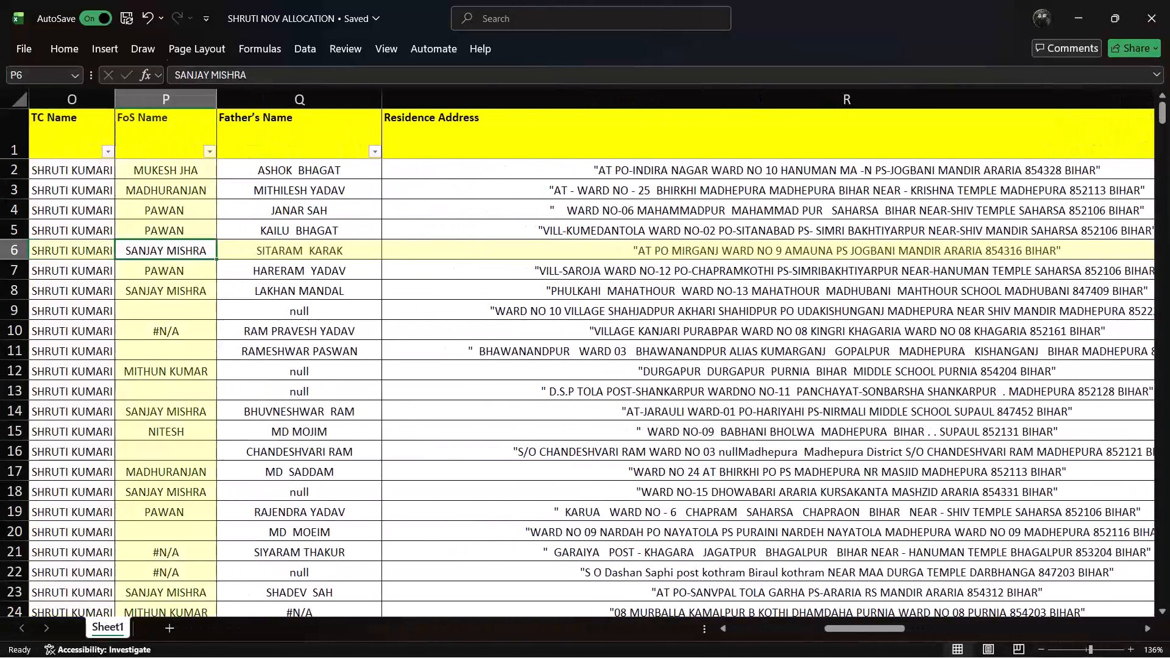
Return to the start of row 6 and recheck its Loan Number and Customer Name entries.
key(Left)
key(Left)
key(Left)
key(Left)
key(Left)
key(Left)
key(Left)
key(Left)
key(Left)
key(Left)
key(Left)
key(Left)
key(Left)
key(Left)
key(Left)
key(Left)
key(Left)
key(Left)
key(Left)
key(Left)
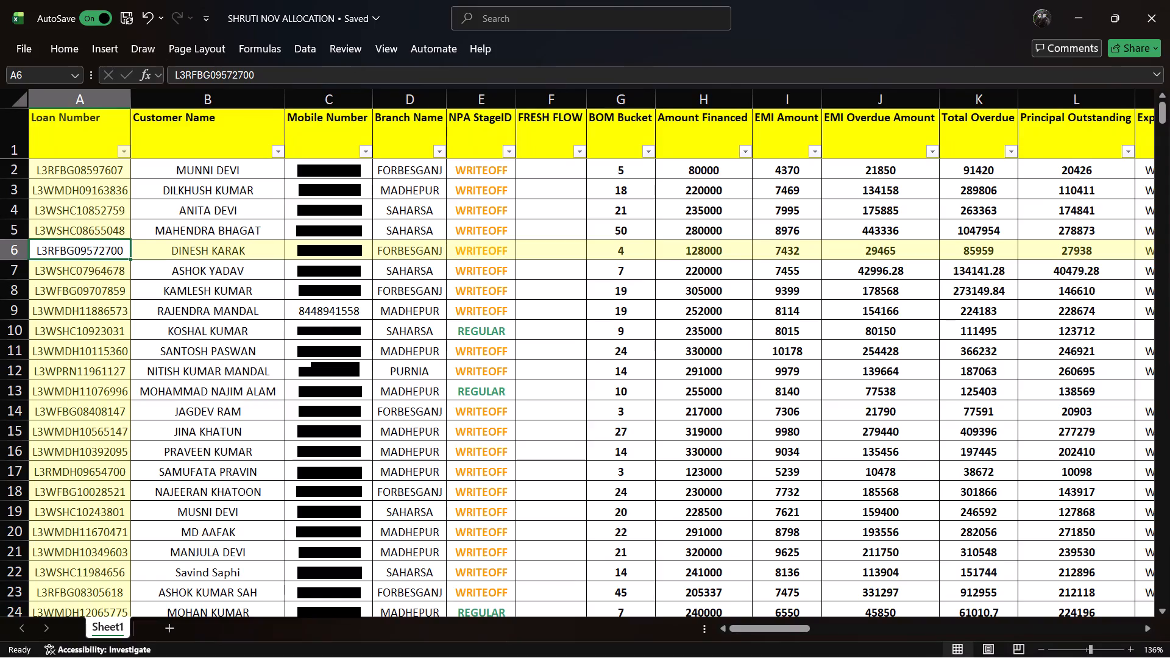
key(Down)
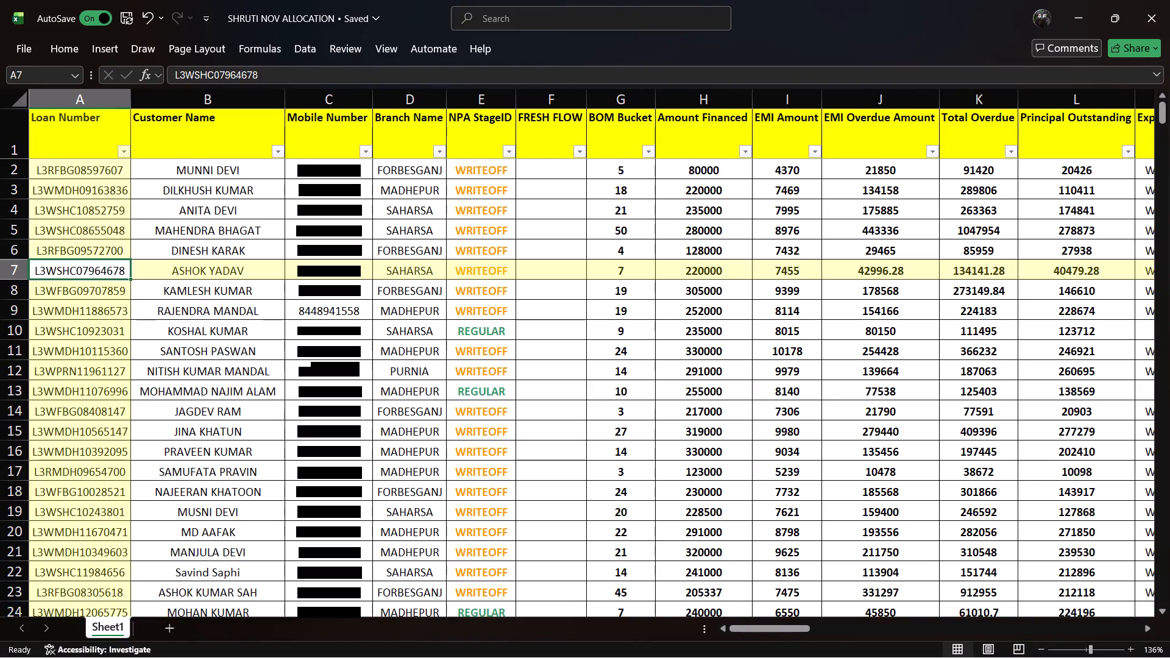
click(259, 250)
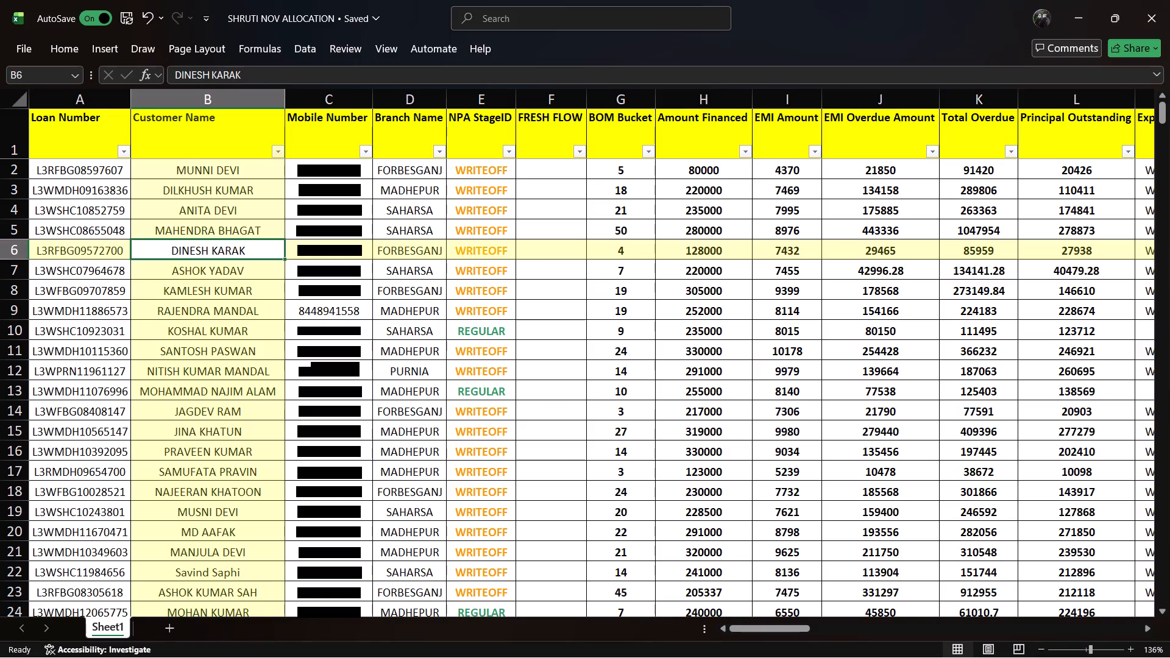
Check the Mobile Number, Loan Number and Customer Name entries in row 8.
click(336, 294)
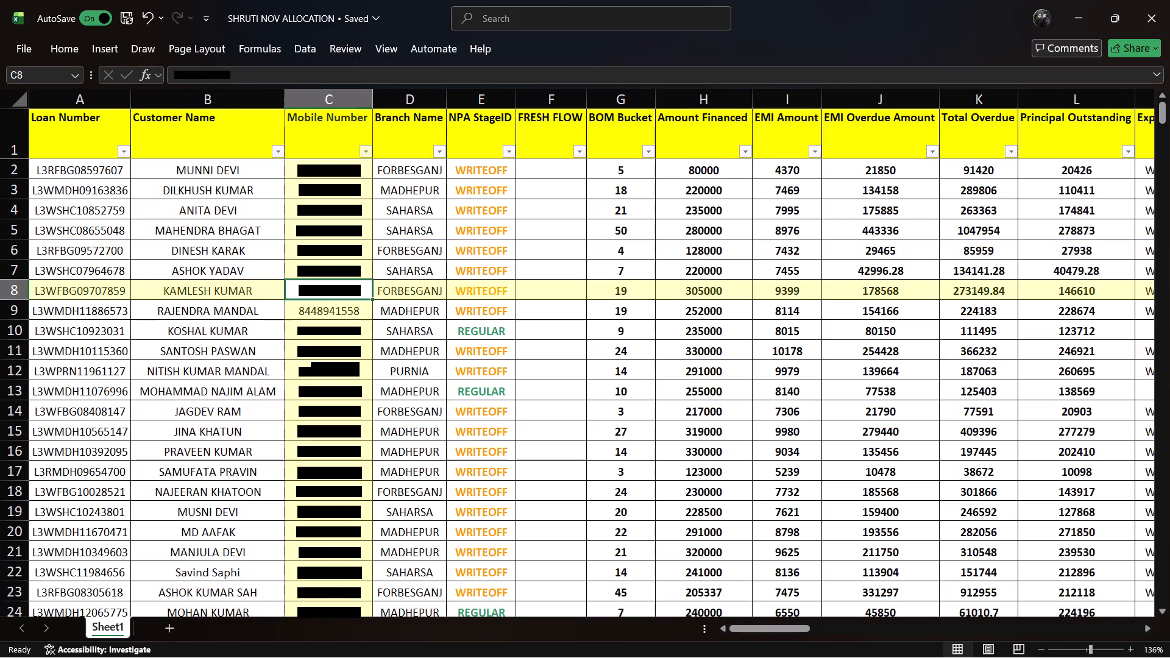
key(Left)
key(Left)
key(Left)
key(Left)
key(Left)
key(Left)
key(Left)
key(Left)
key(Left)
key(Left)
key(Left)
key(Left)
key(Left)
key(Left)
key(Left)
key(Left)
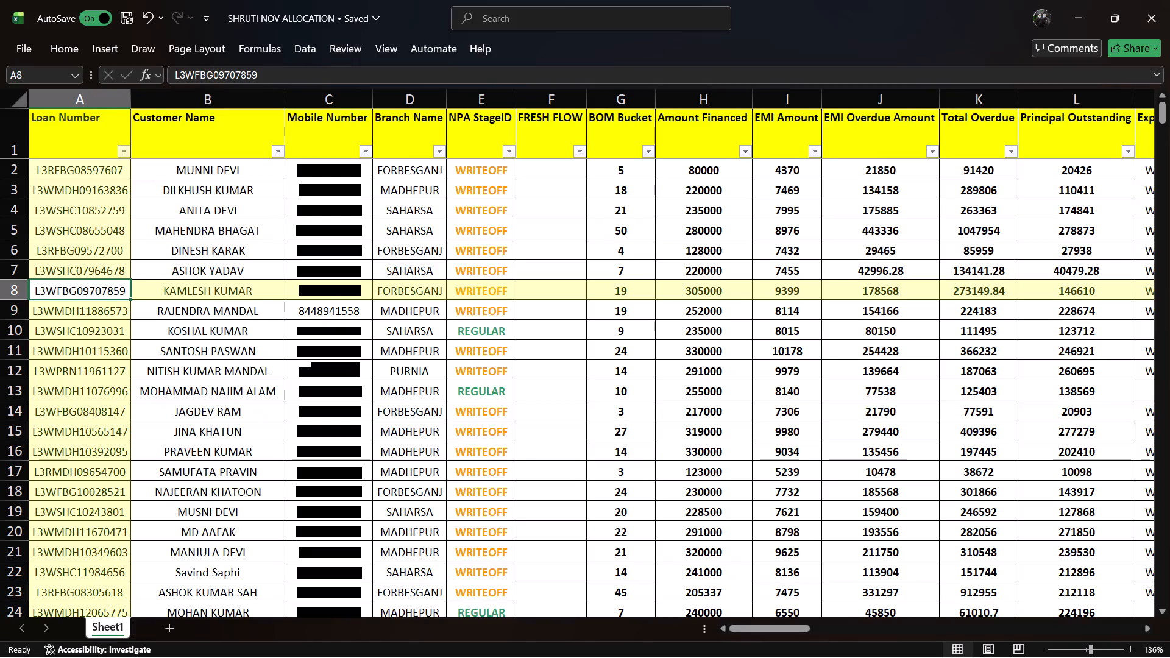
key(Right)
key(Right)
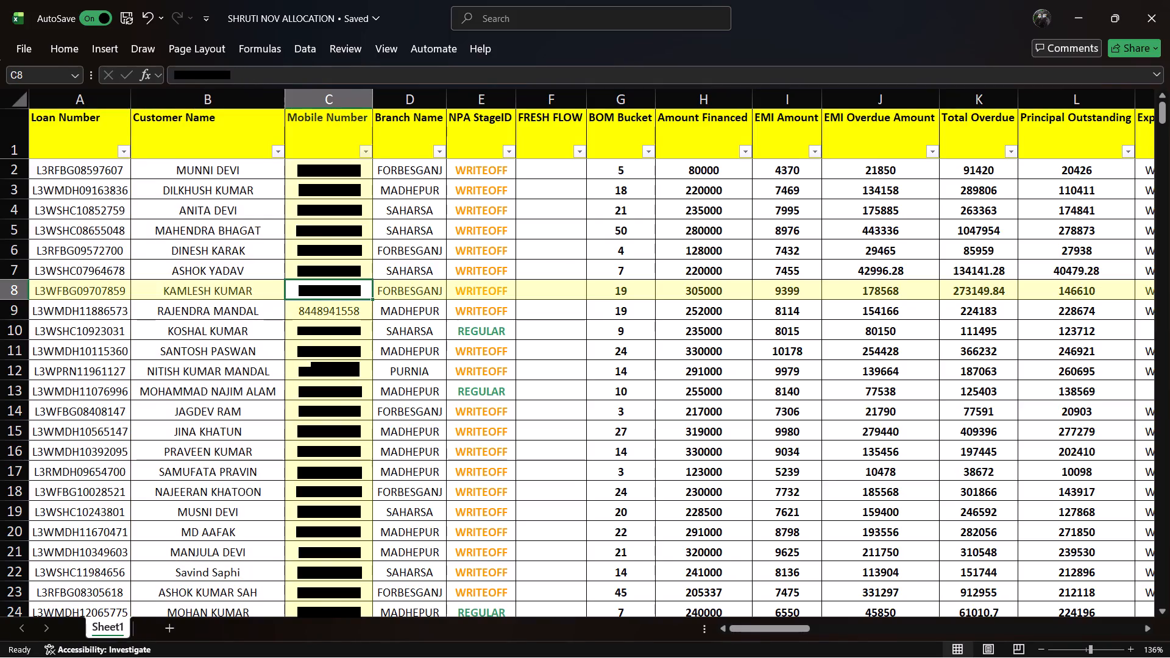
key(Left)
key(Left)
key(Left)
key(Left)
key(Left)
key(Left)
key(Left)
key(Left)
key(Left)
key(Left)
key(Left)
key(Left)
key(Left)
key(Left)
key(Left)
key(Left)
key(Left)
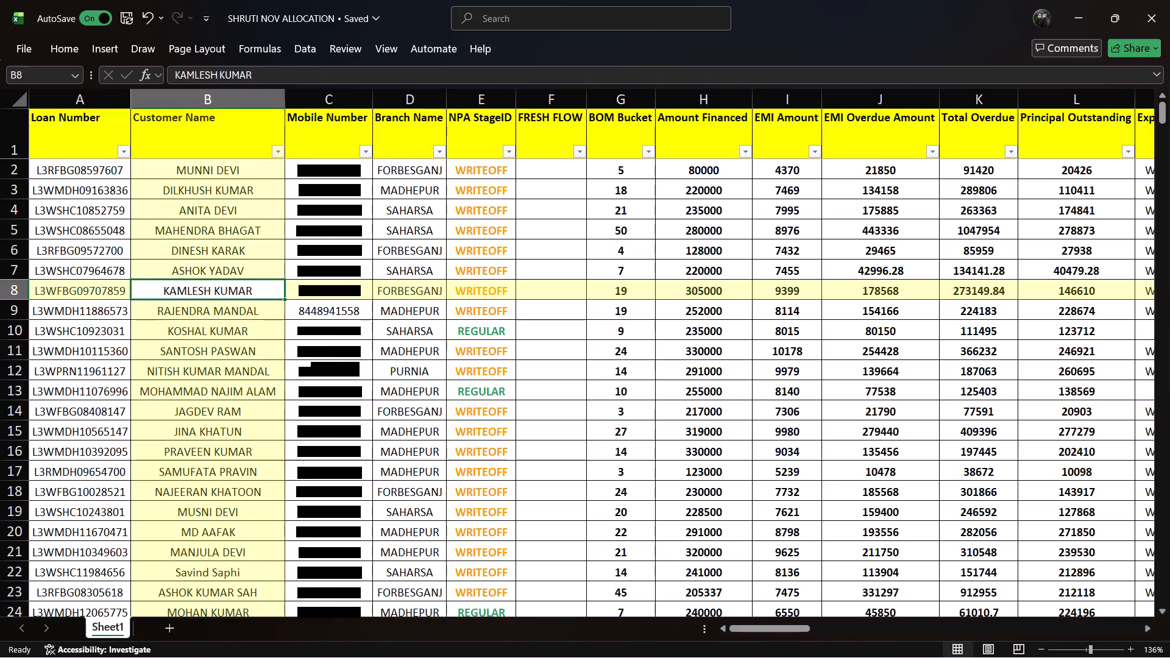
key(Right)
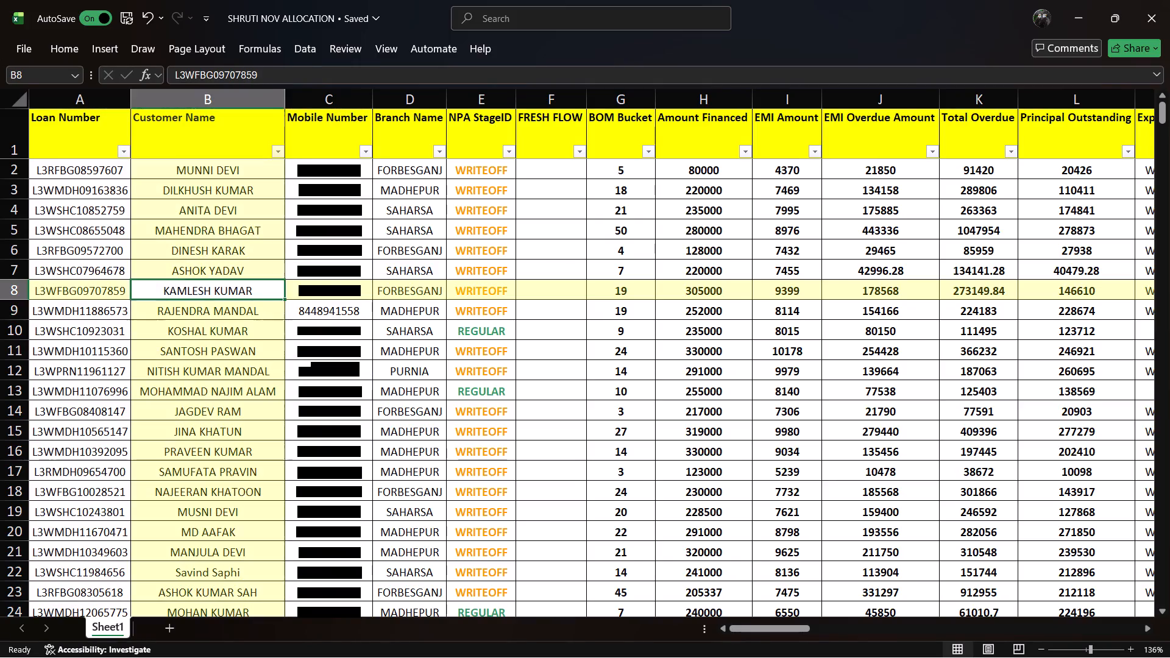
Review row 8's loan details from Branch Name through Father's Name to Residence Address.
key(Right)
key(Right)
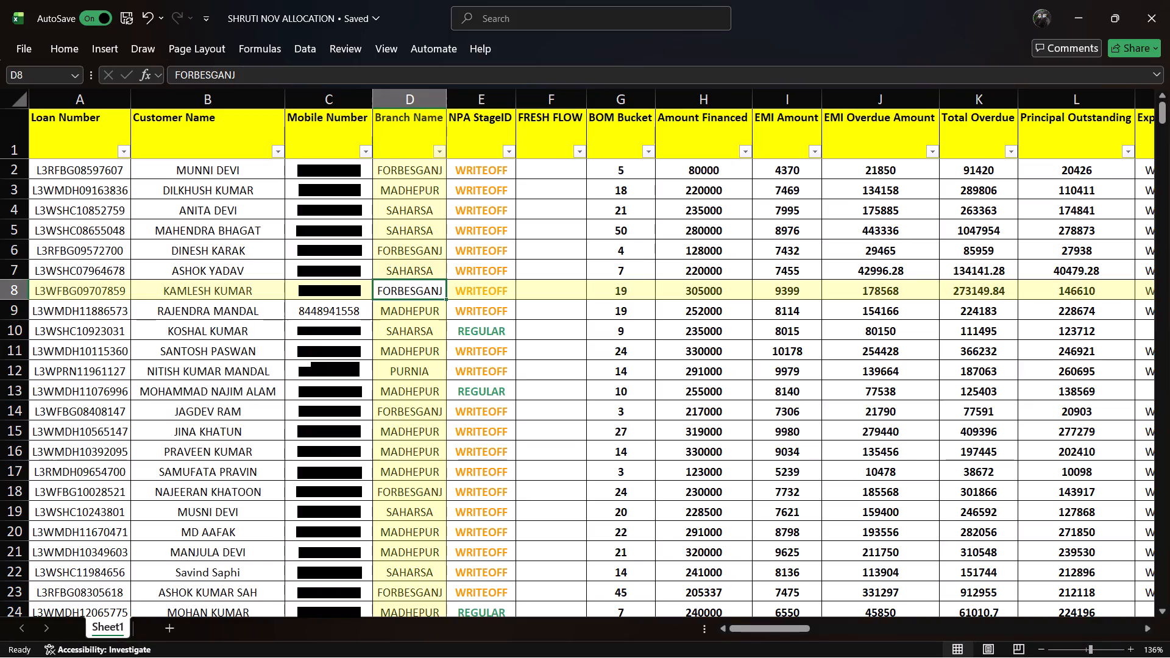
key(Right)
key(Right)
key(Right)
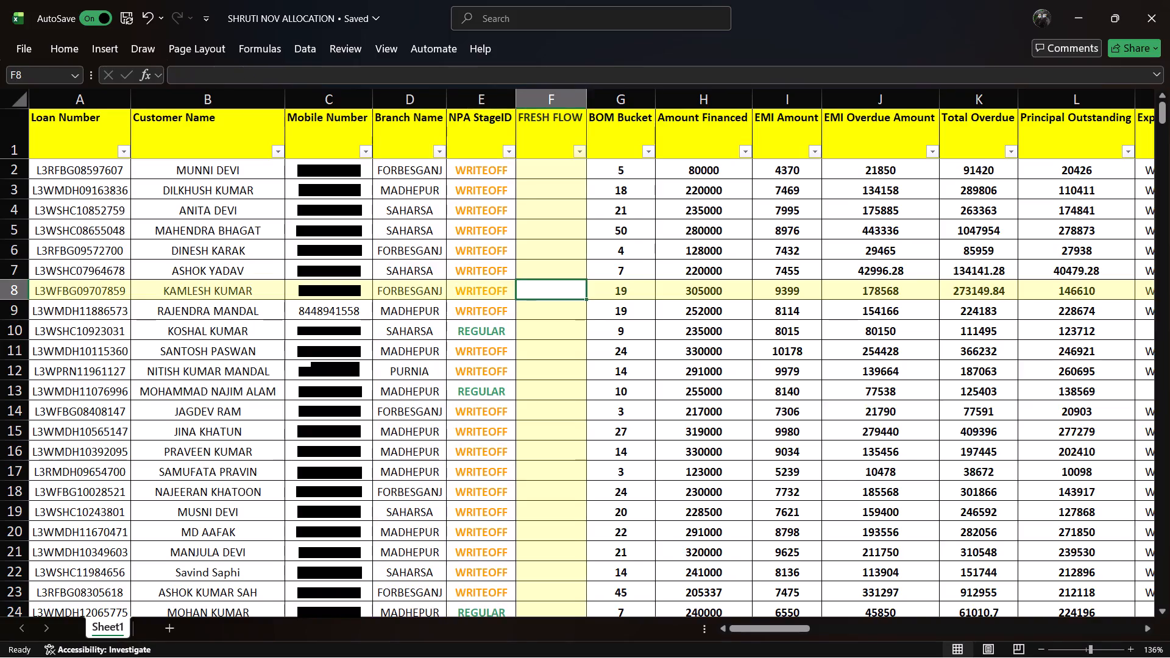
key(Right)
key(Right)
key(Right)
key(Right)
key(Right)
key(Right)
key(Right)
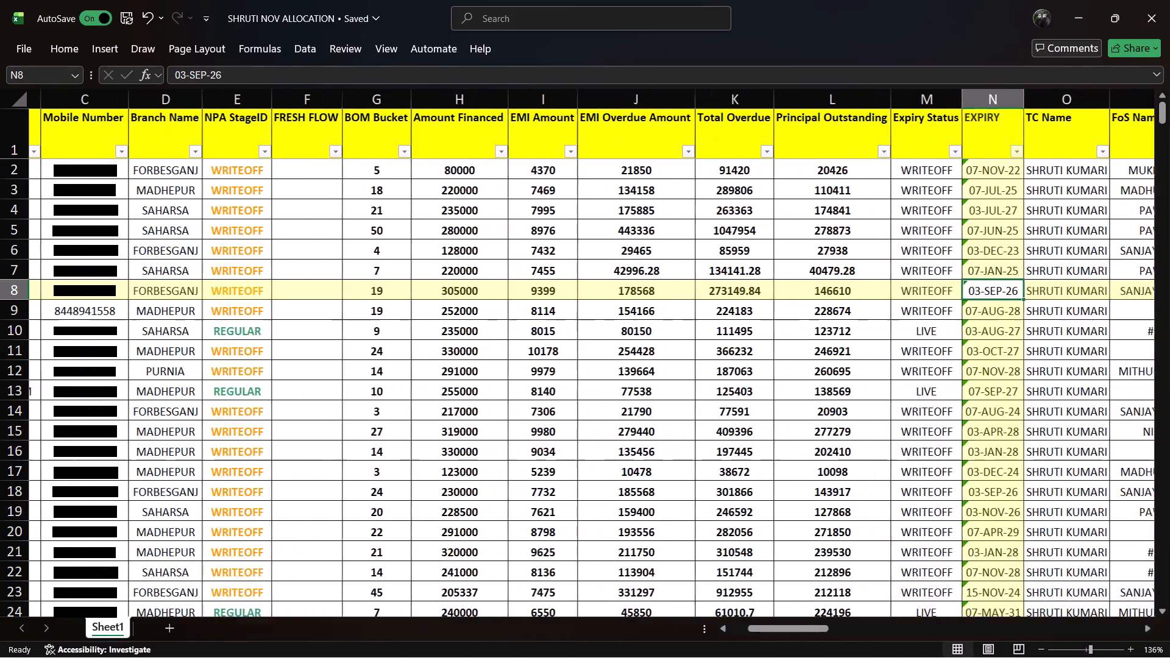
key(Right)
key(Right)
key(Right)
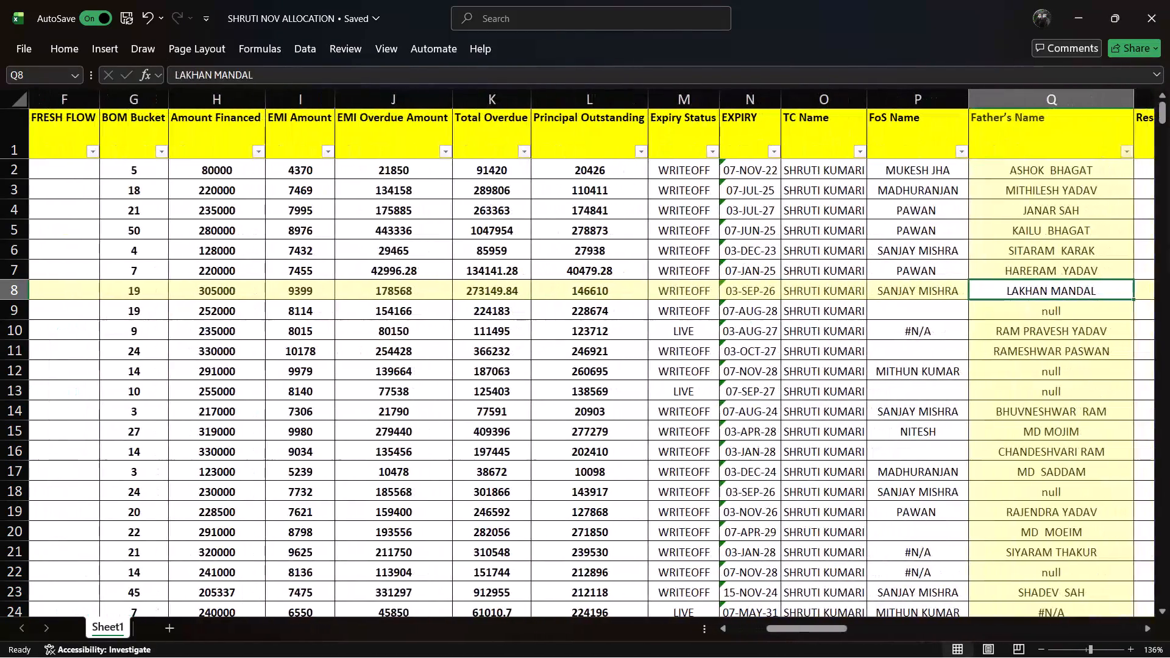
key(Right)
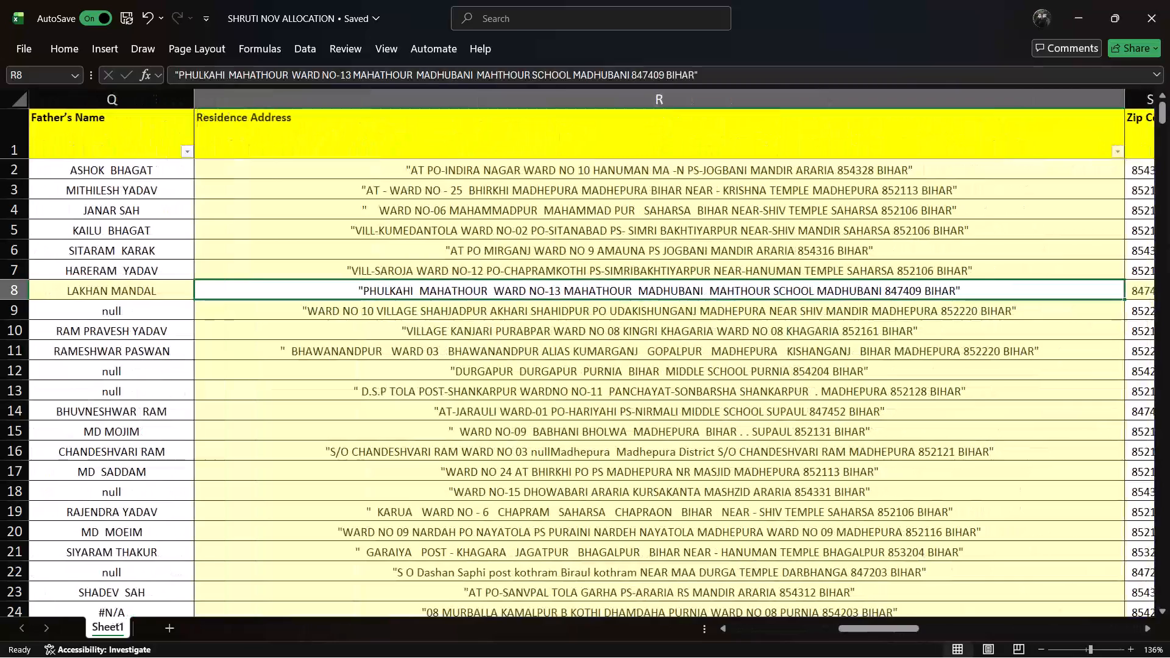
Return to the start of row 8 and recheck its Customer Name entry.
key(Left)
key(Left)
key(Left)
key(Left)
key(Left)
key(Left)
key(Left)
key(Left)
key(Left)
key(Left)
key(Left)
key(Left)
key(Left)
key(Left)
key(Left)
key(Left)
key(Left)
key(Left)
key(Left)
key(Left)
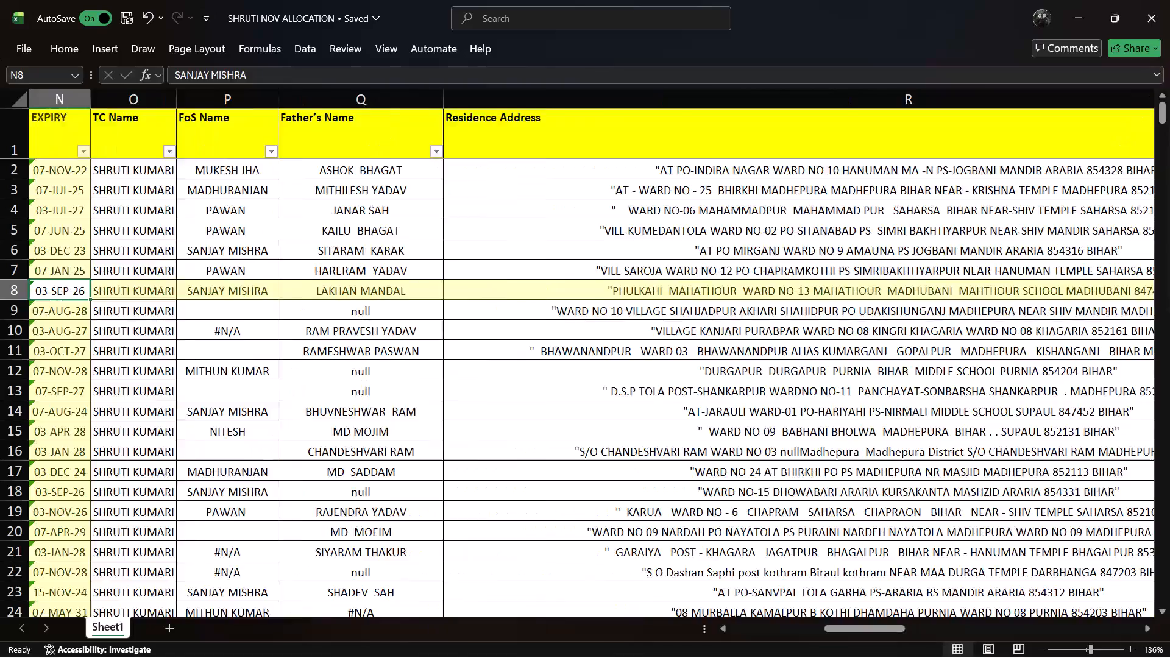
key(Right)
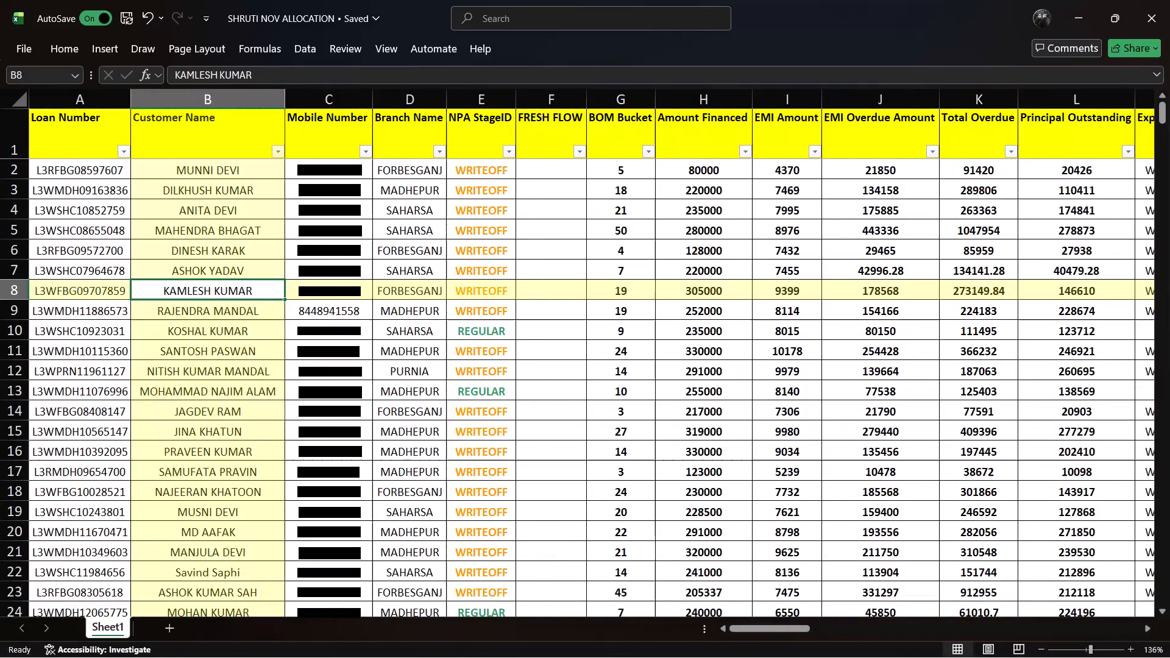
Review row 8's loan details from Mobile Number through the overdue amounts to the EXPIRY date.
key(Right)
key(Right)
key(Right)
key(Right)
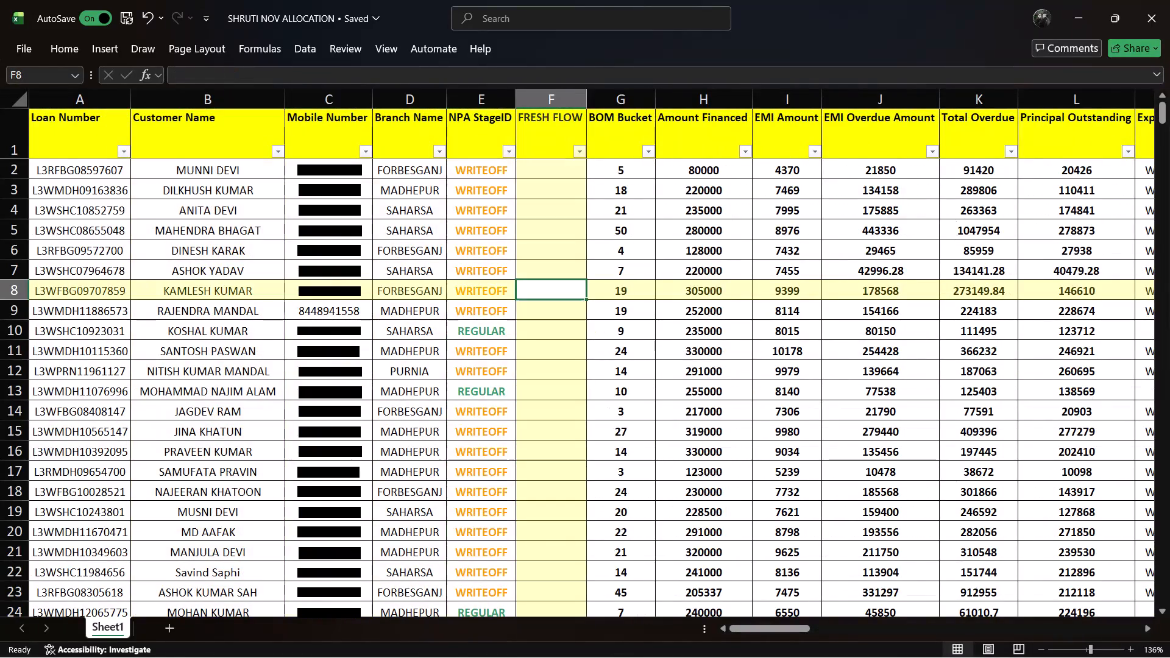
key(Right)
key(Right)
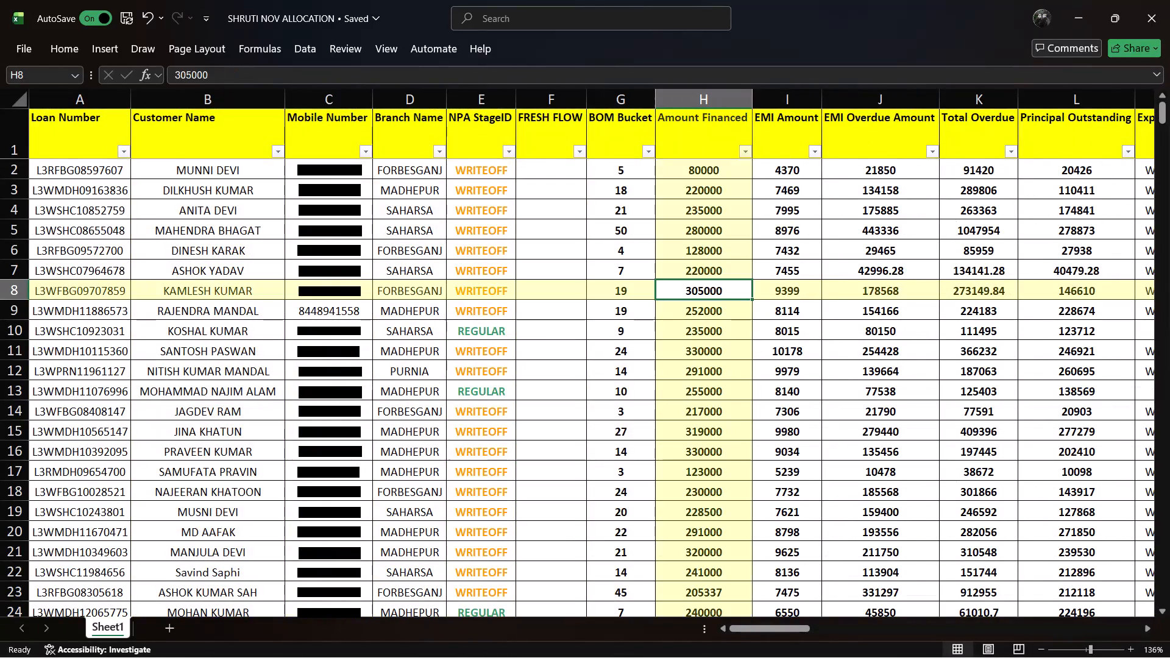
key(Right)
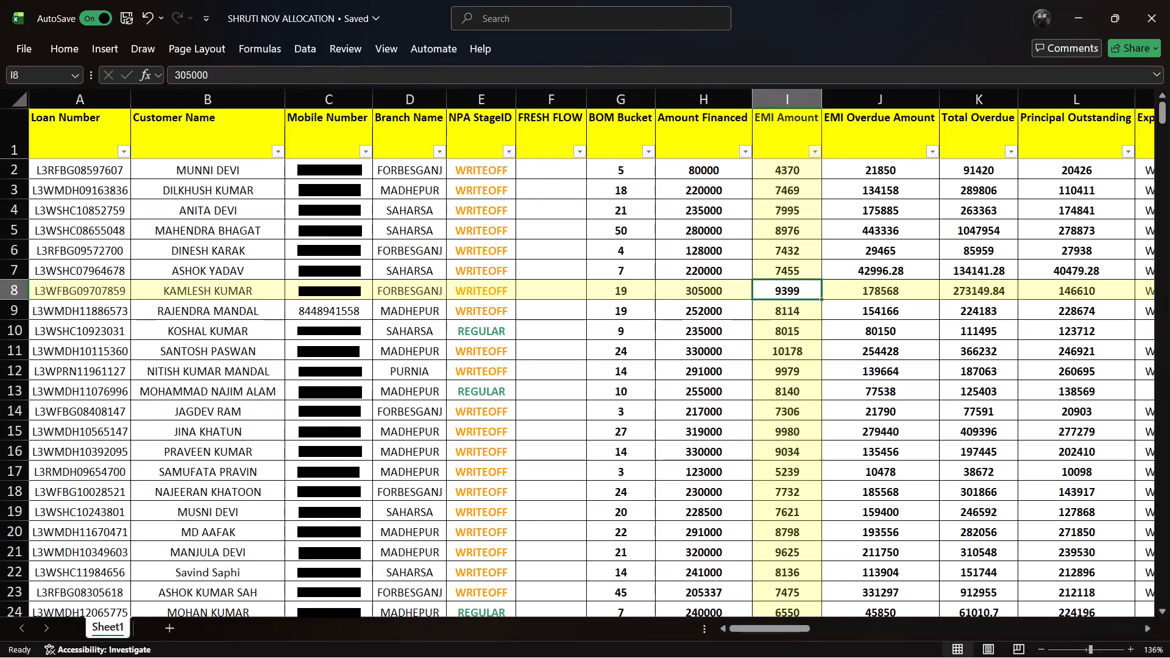
key(Right)
key(Right)
key(Right)
key(Right)
key(Right)
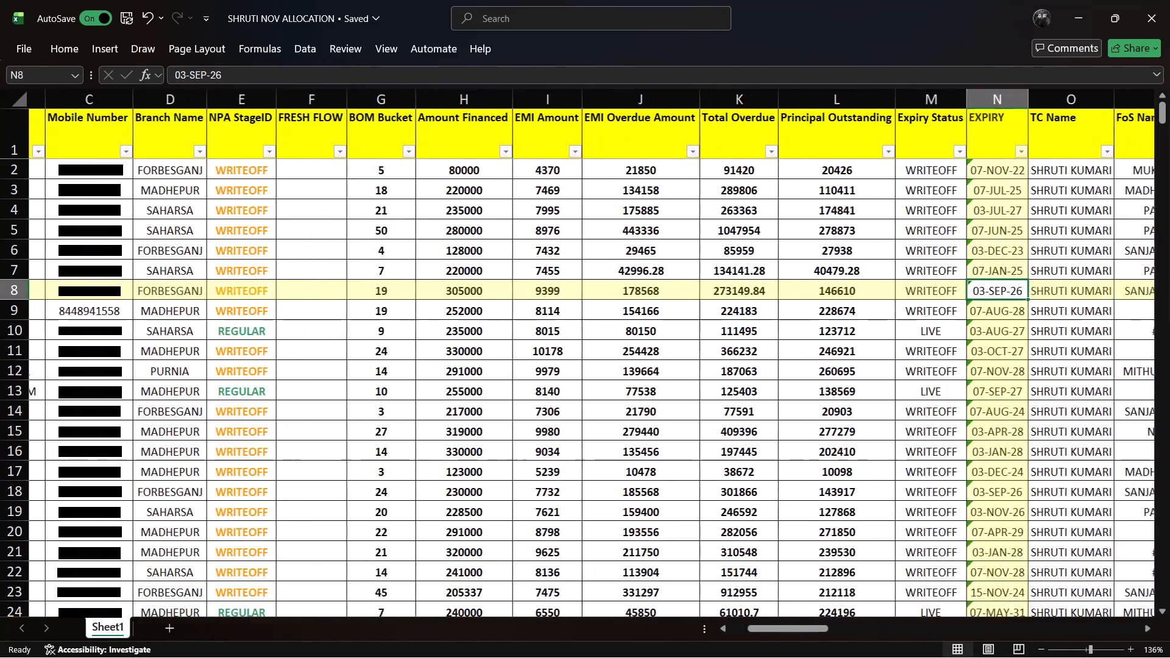
Review row 8's remaining details from TC Name through Residence Address and the vehicle entries to Dealer Name.
key(Right)
key(Right)
key(Right)
key(Right)
key(Right)
key(Right)
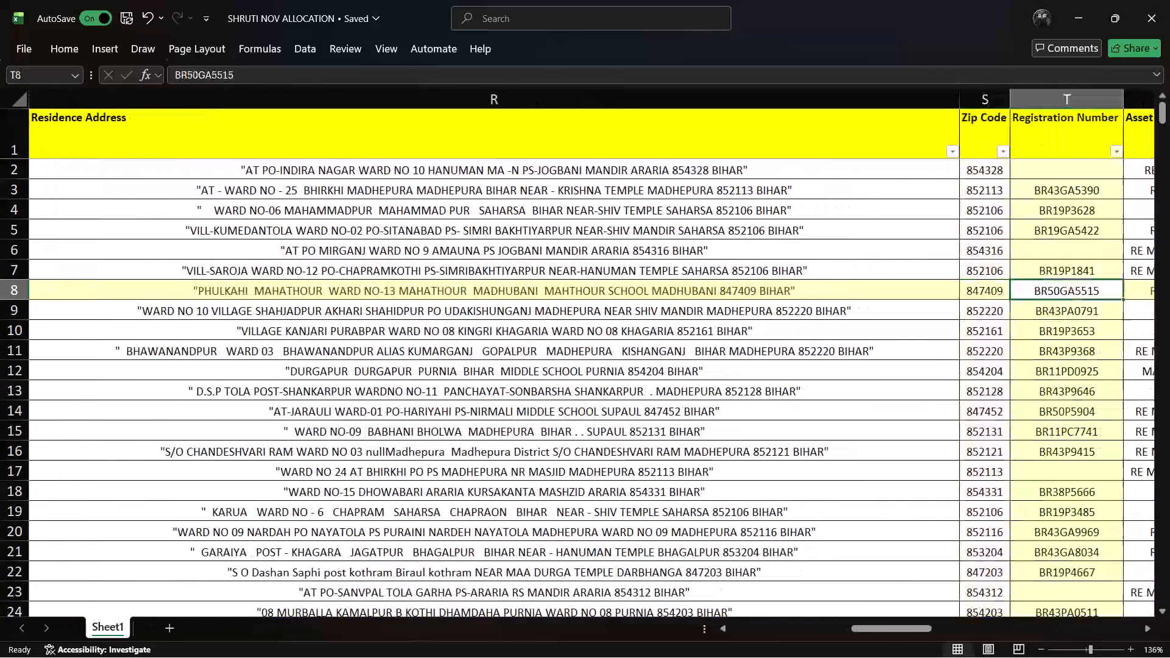
key(Right)
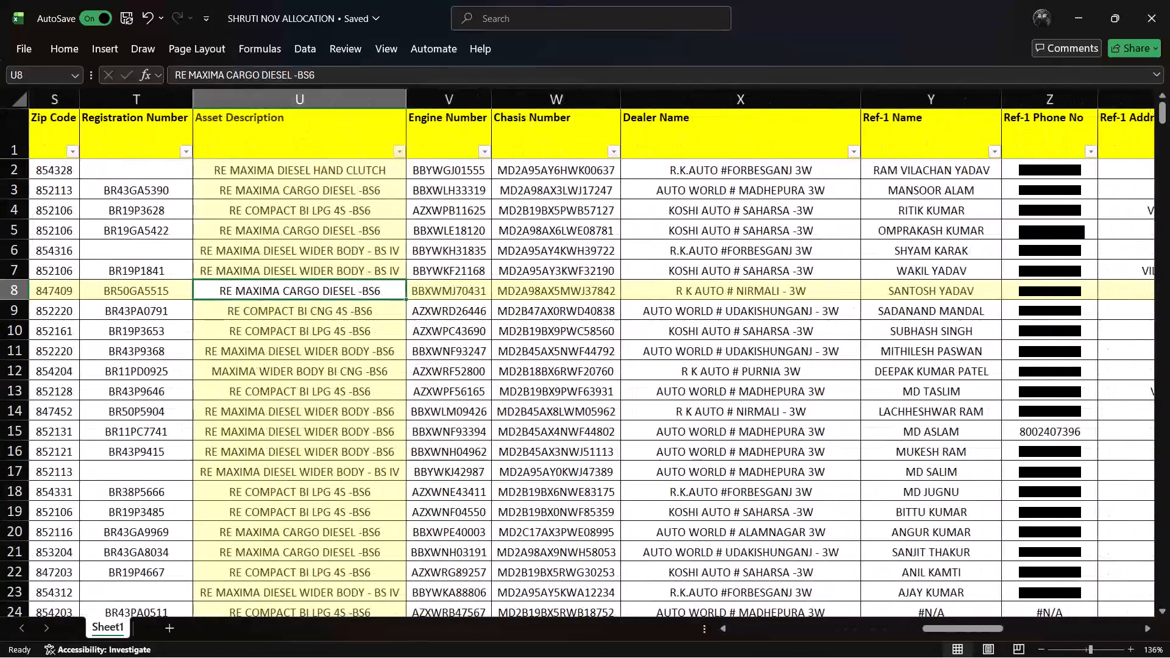
key(Right)
key(Right)
key(Right)
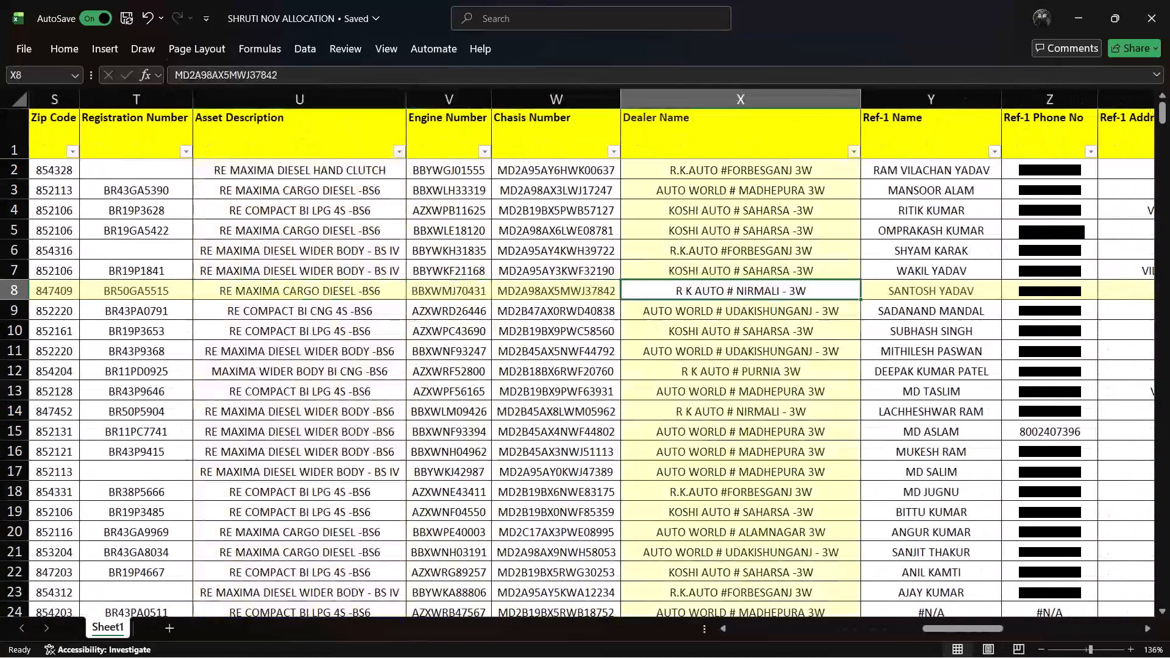
Check row 8's Ref-1 Name, Ref-1 Phone No and Ref-1 Address, and return to the Ref-1 Name entry.
key(Right)
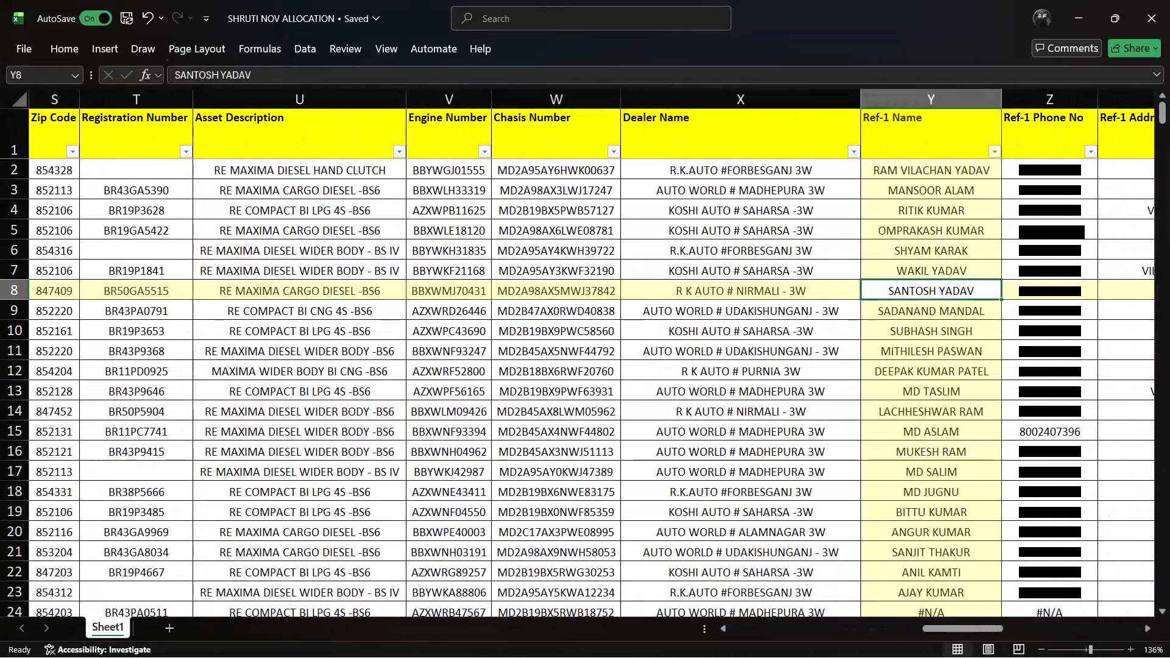
key(Right)
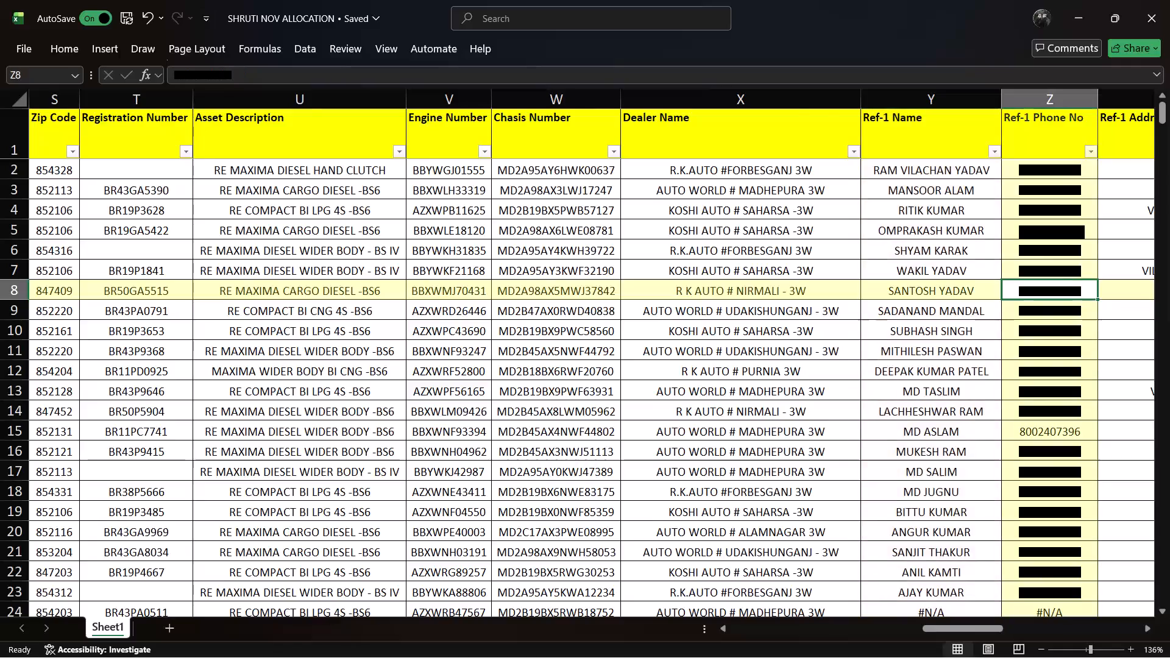
key(Right)
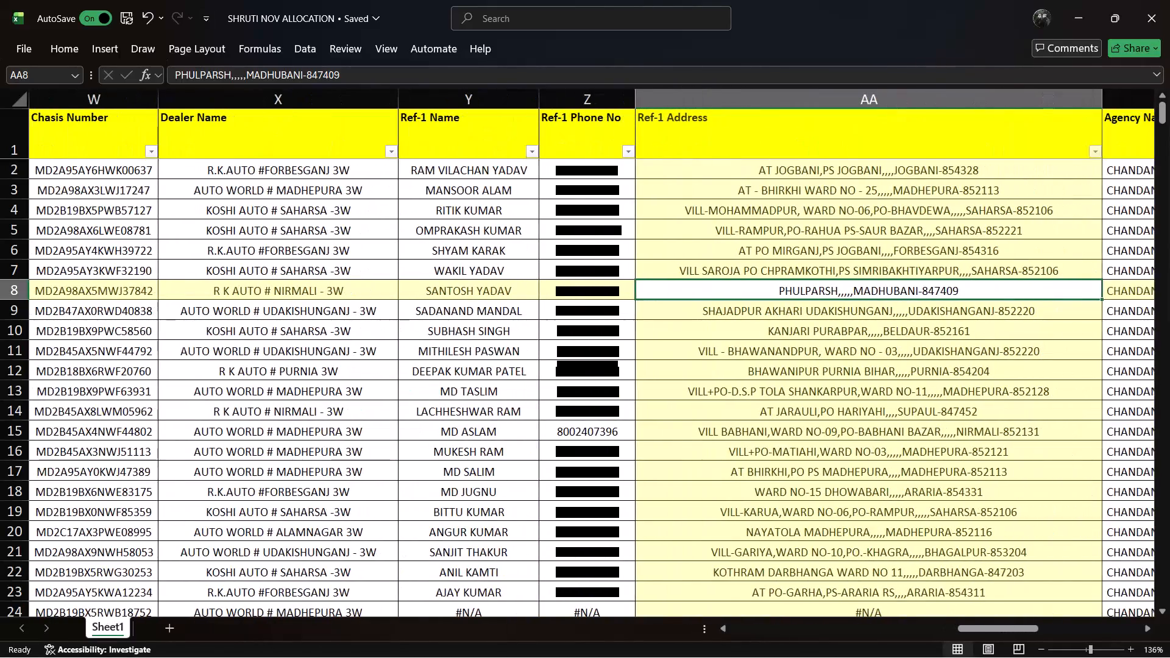
key(Left)
key(Left)
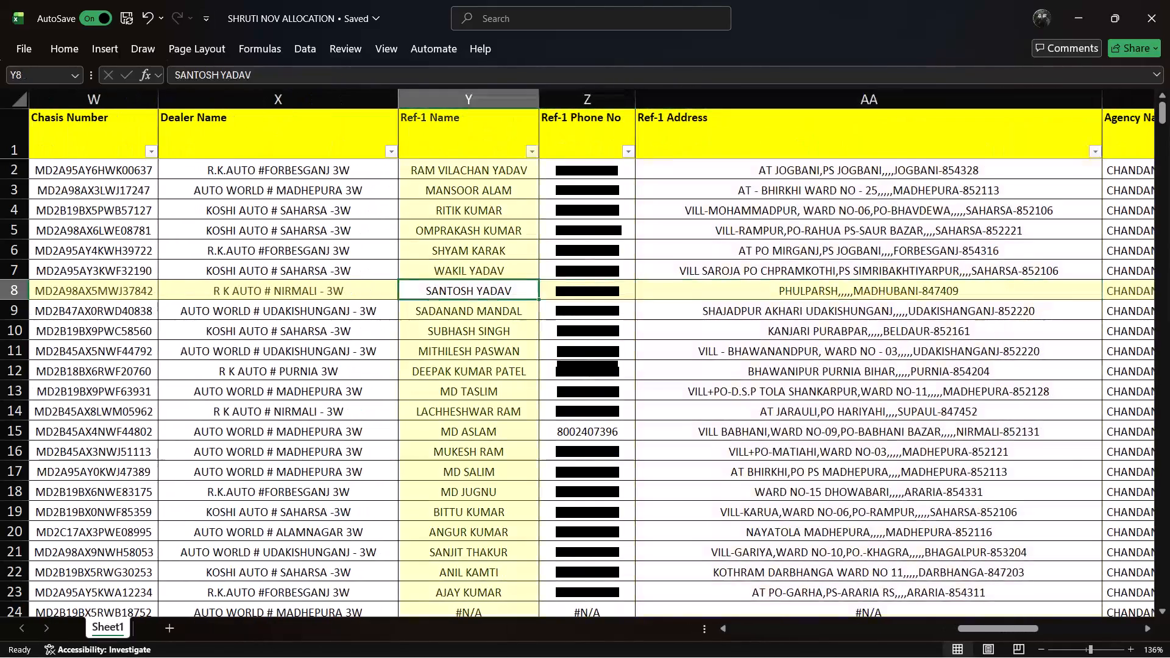
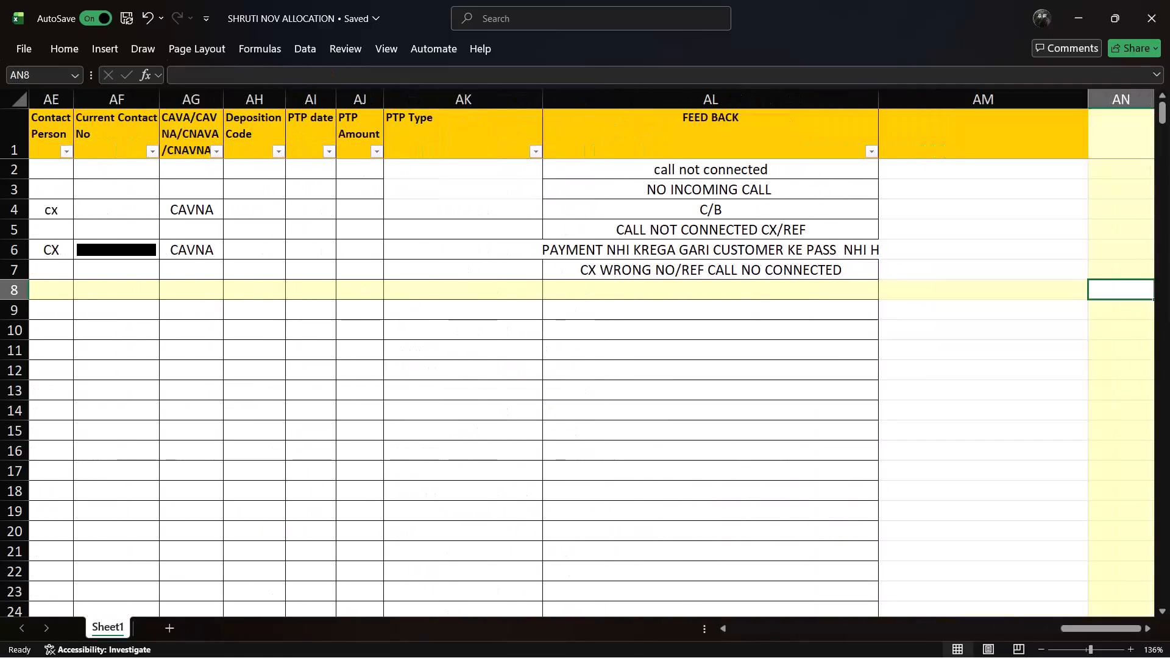
Look over row 8's call-outcome columns back to Agency Name, including the Contact Person and Current Contact No entries.
key(Left)
key(Left)
key(Left)
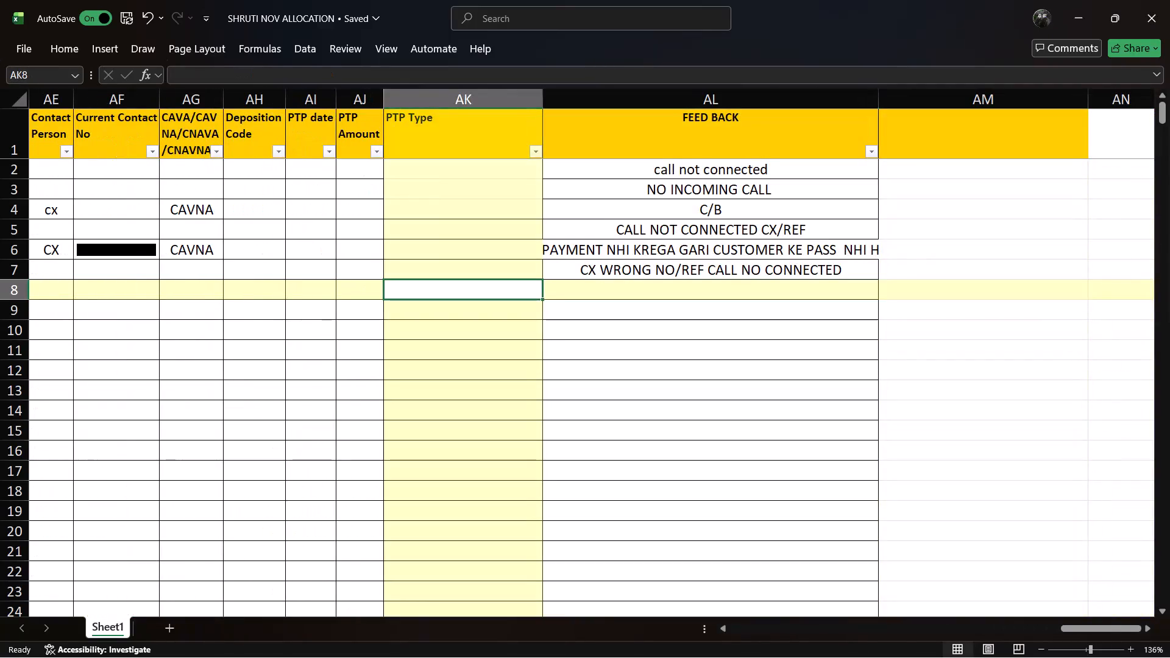
key(Left)
key(Left)
key(Left)
key(Left)
key(Left)
key(Left)
key(Left)
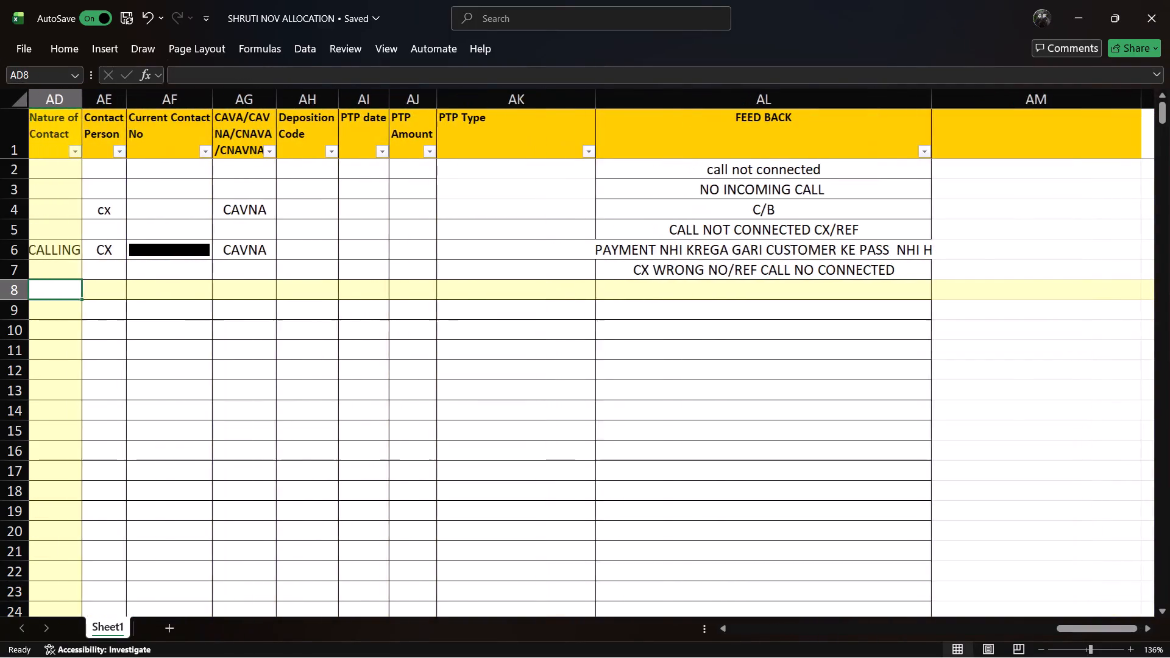
key(Left)
key(Left)
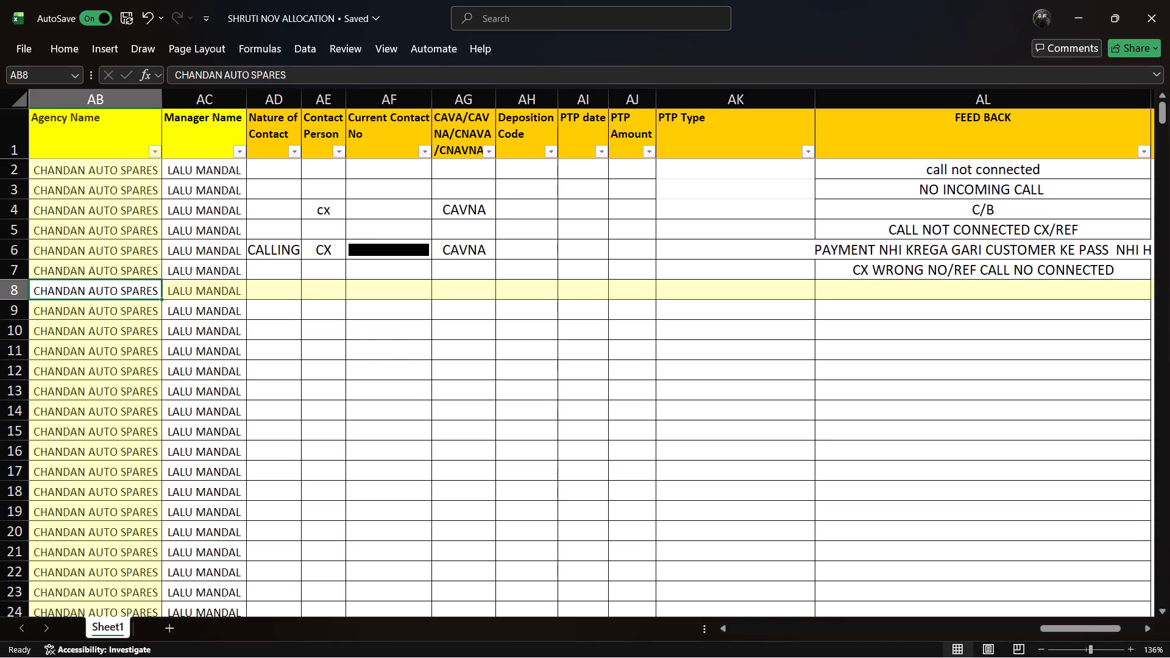
click(321, 291)
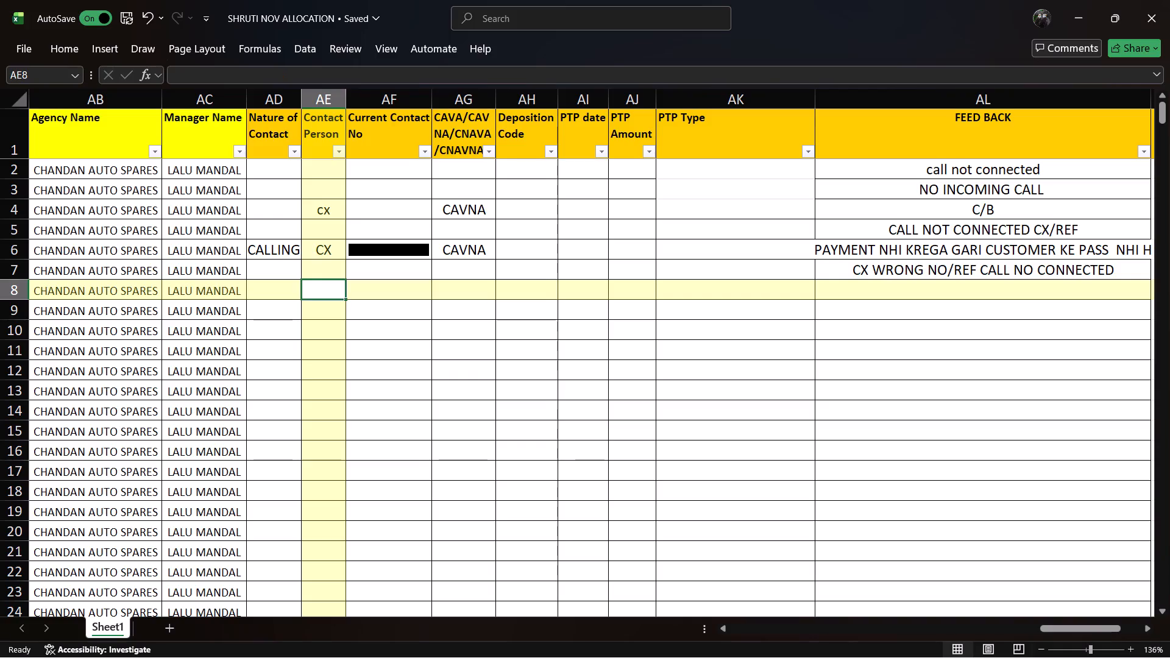
key(Right)
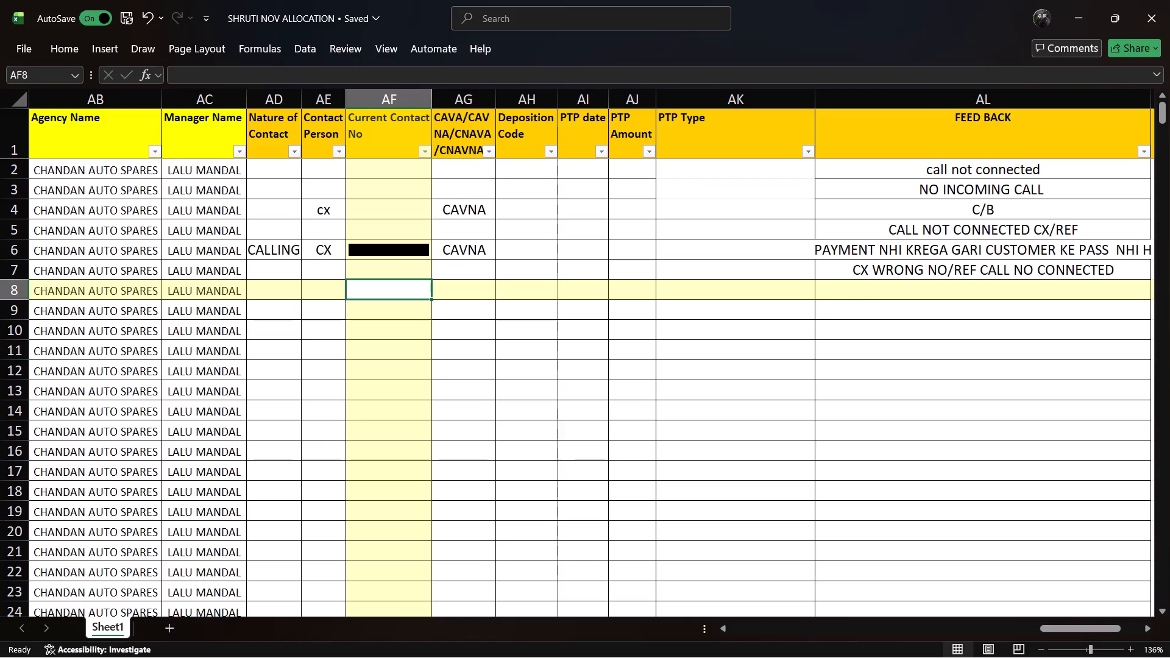
Copy row 7's FEED BACK entry, CX WRONG NO/REF CALL NO CONNECTED, into row 8's FEED BACK and save the workbook.
key(Right)
key(Right)
key(Right)
key(Right)
key(Right)
key(Right)
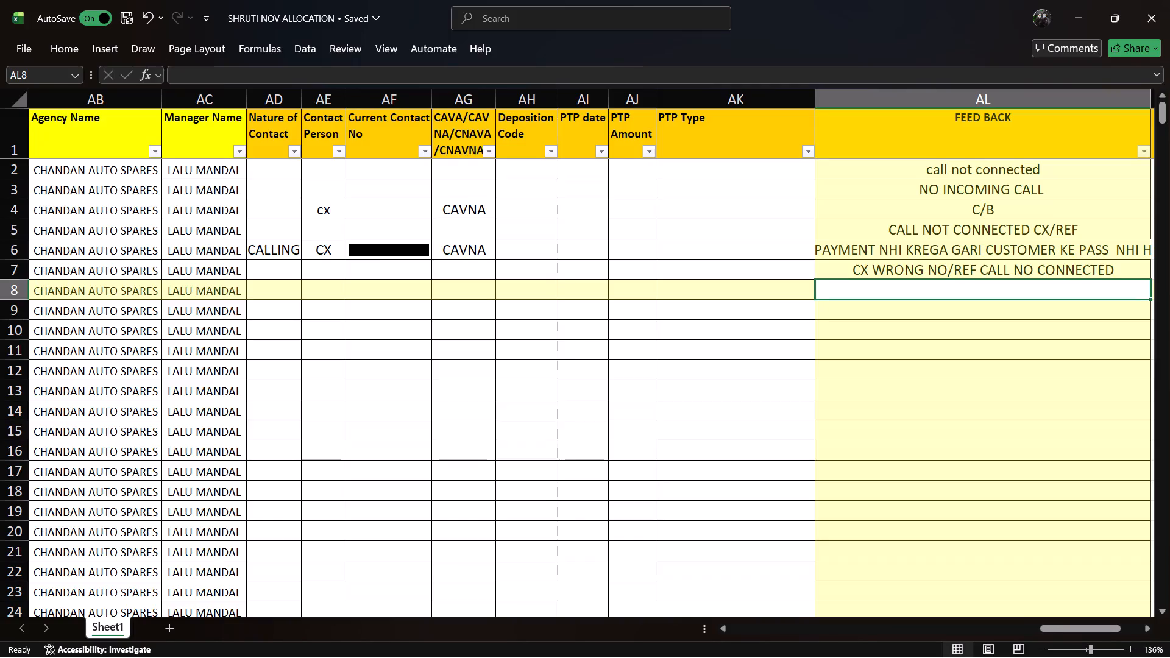
click(856, 266)
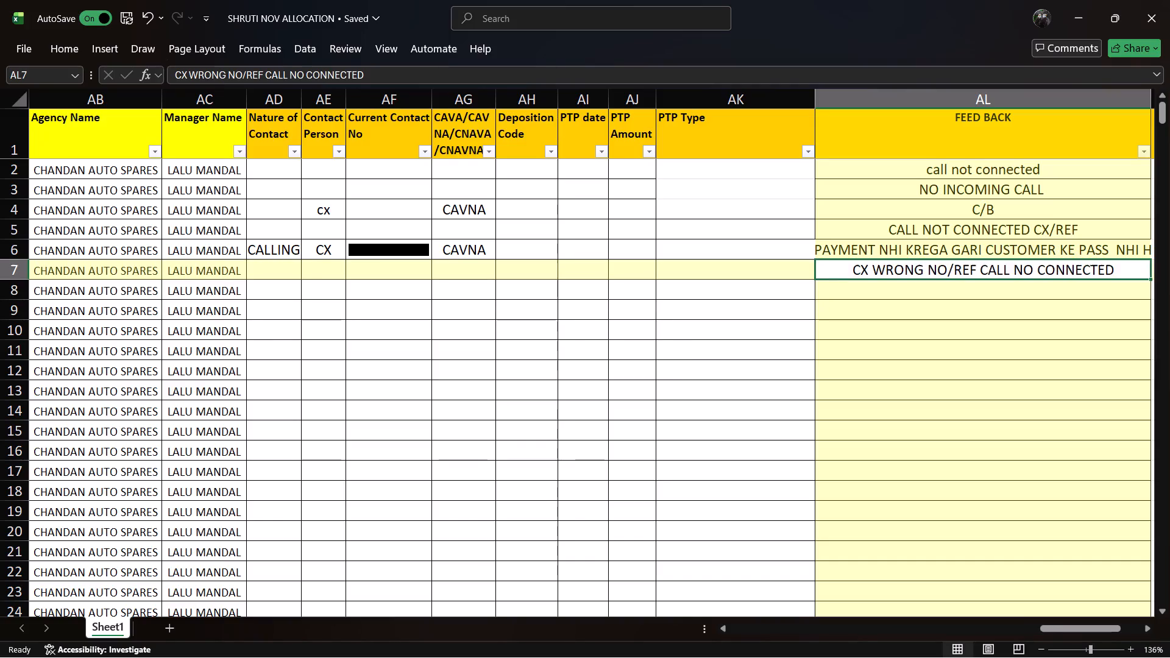
key(ctrl+c)
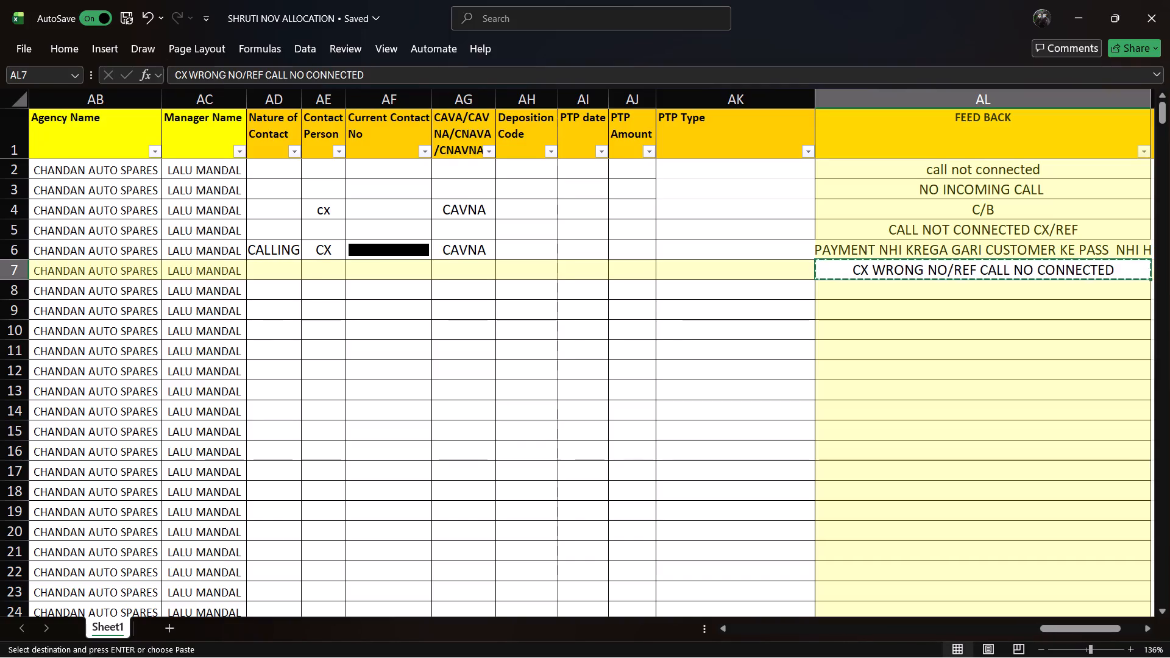
key(Down)
key(ctrl+v)
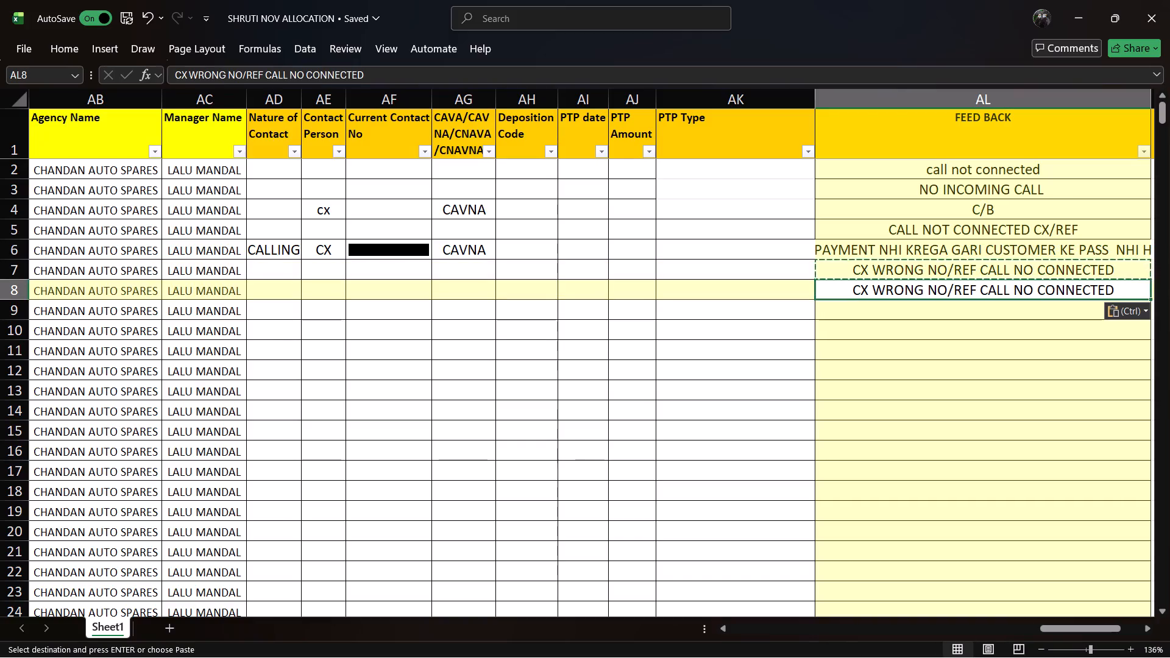
key(ctrl+s)
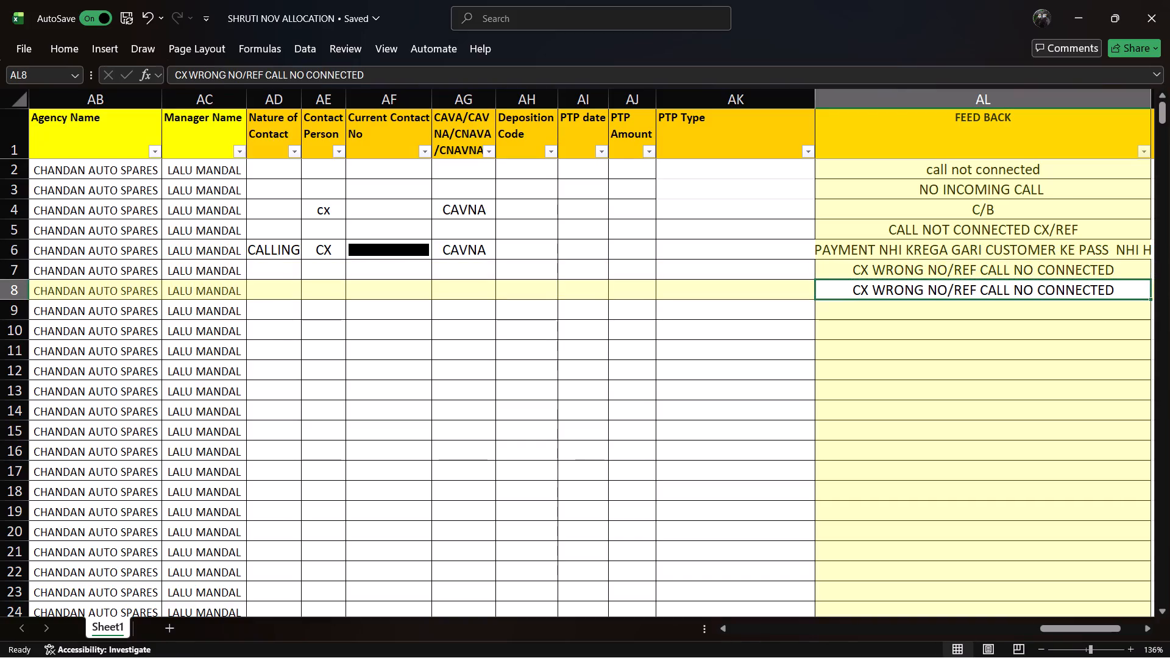
Check row 4's CAVA/CAVNA status and Contact Person entries, and go back through its record to Loan Number.
click(453, 210)
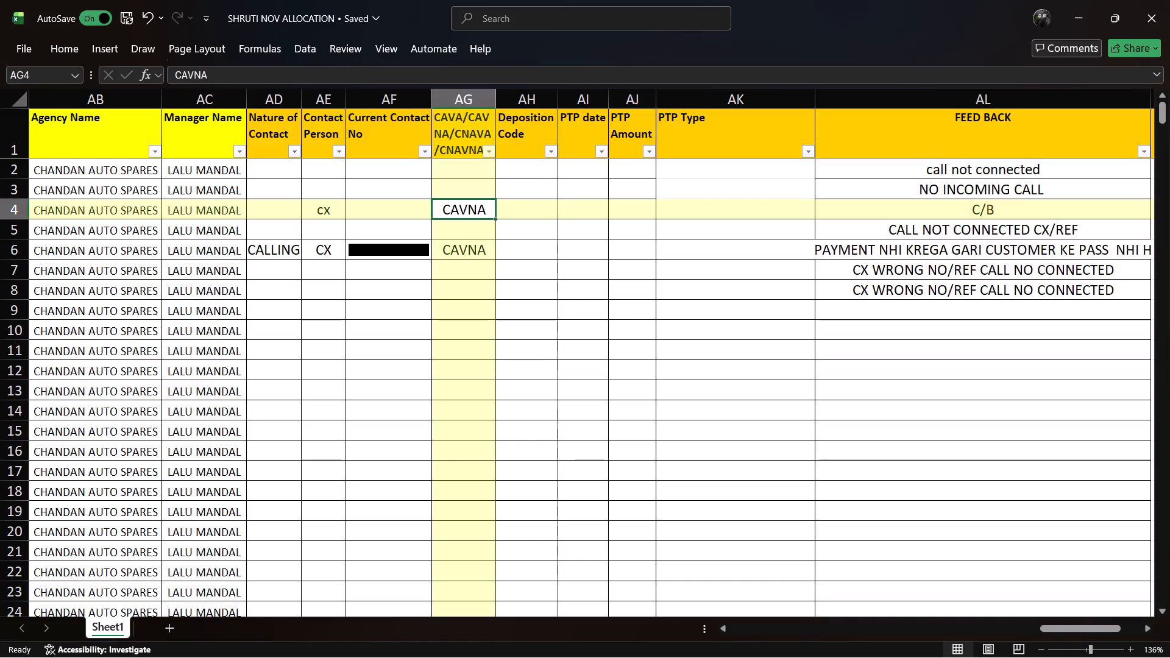
click(317, 208)
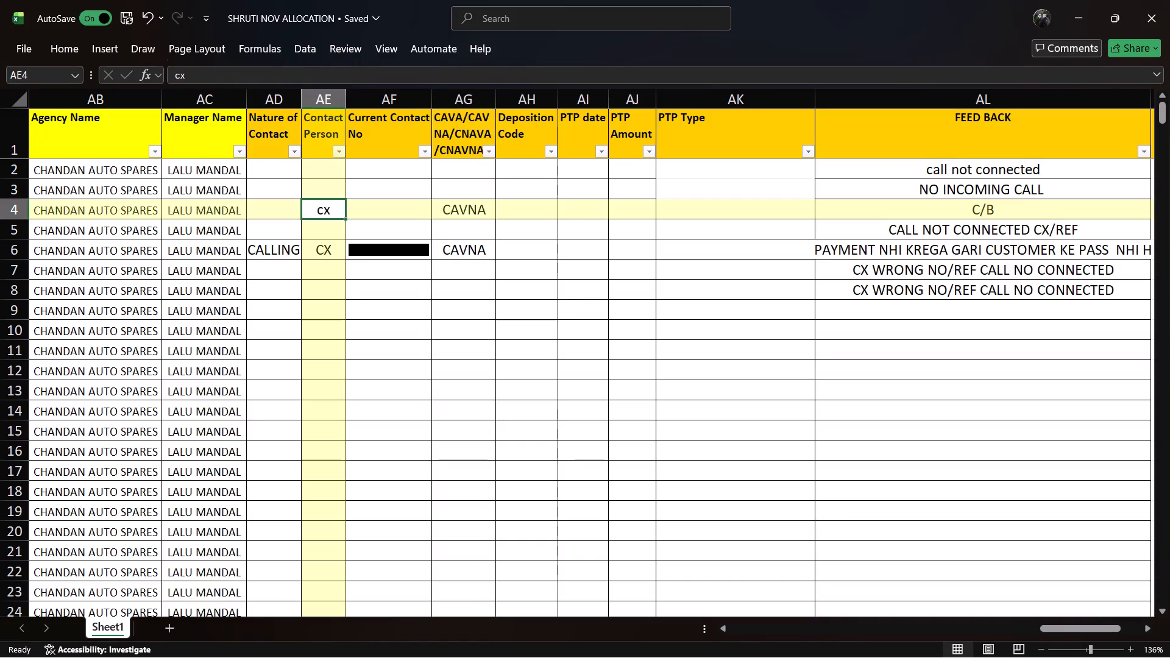
click(316, 210)
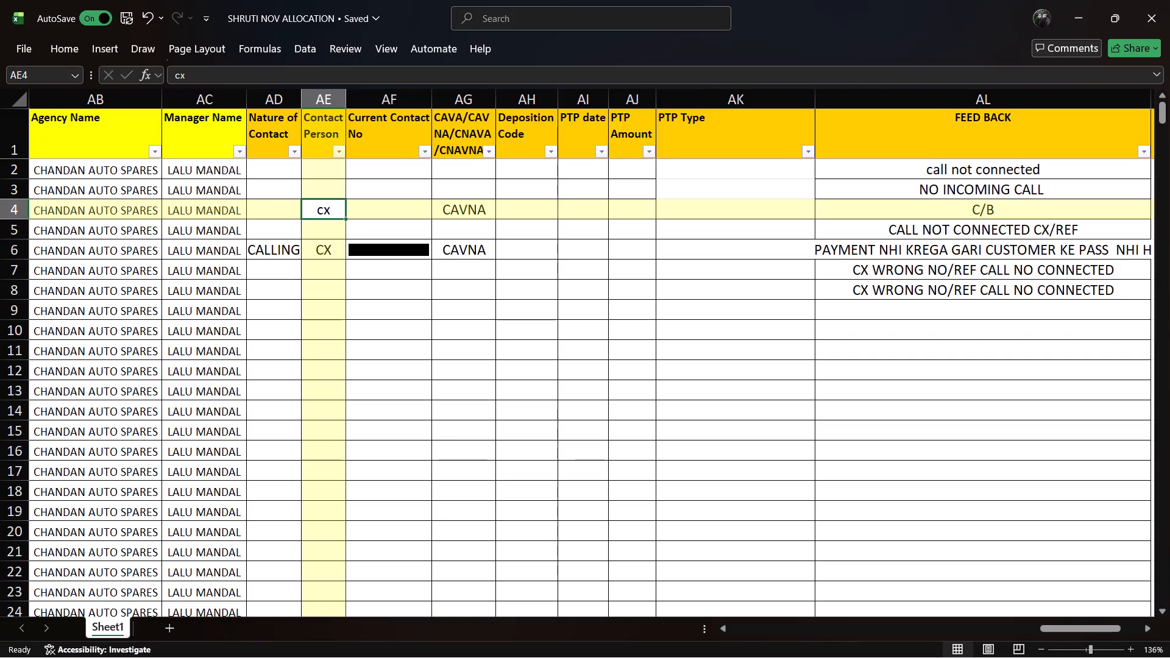
key(Left)
key(Left)
key(Left)
key(Left)
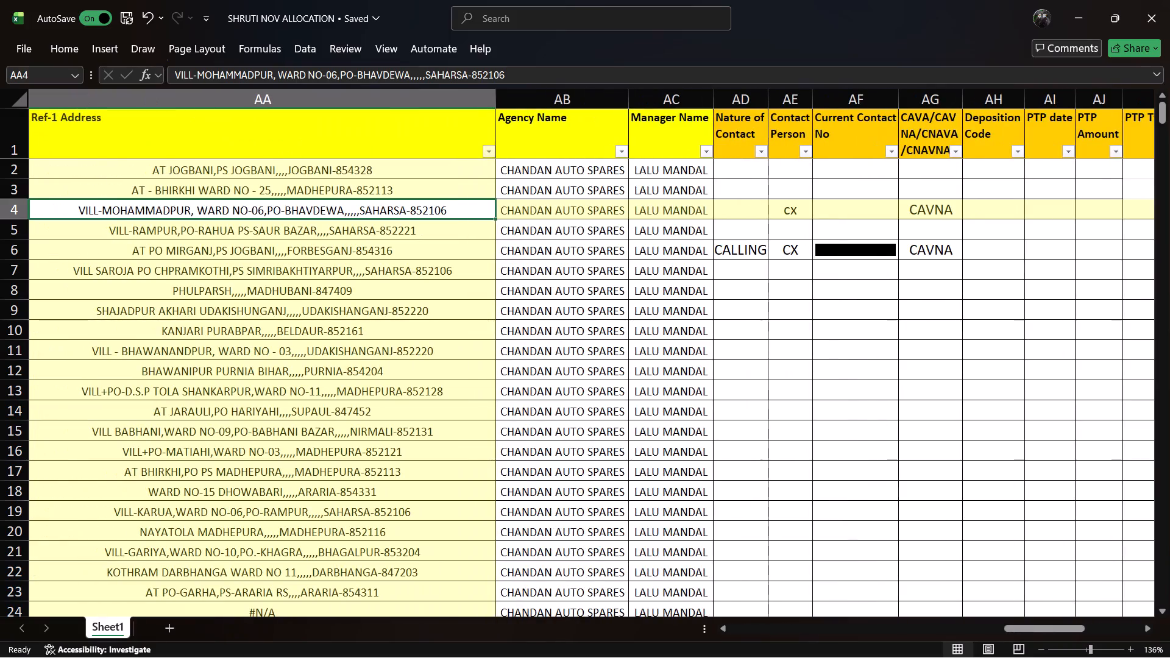
key(Left)
key(Left)
key(Left)
key(Left)
key(Left)
key(Left)
key(Left)
key(Left)
key(Left)
key(Left)
key(Left)
key(Left)
key(Left)
key(Left)
key(Left)
key(Left)
key(Left)
key(Left)
key(Left)
key(Left)
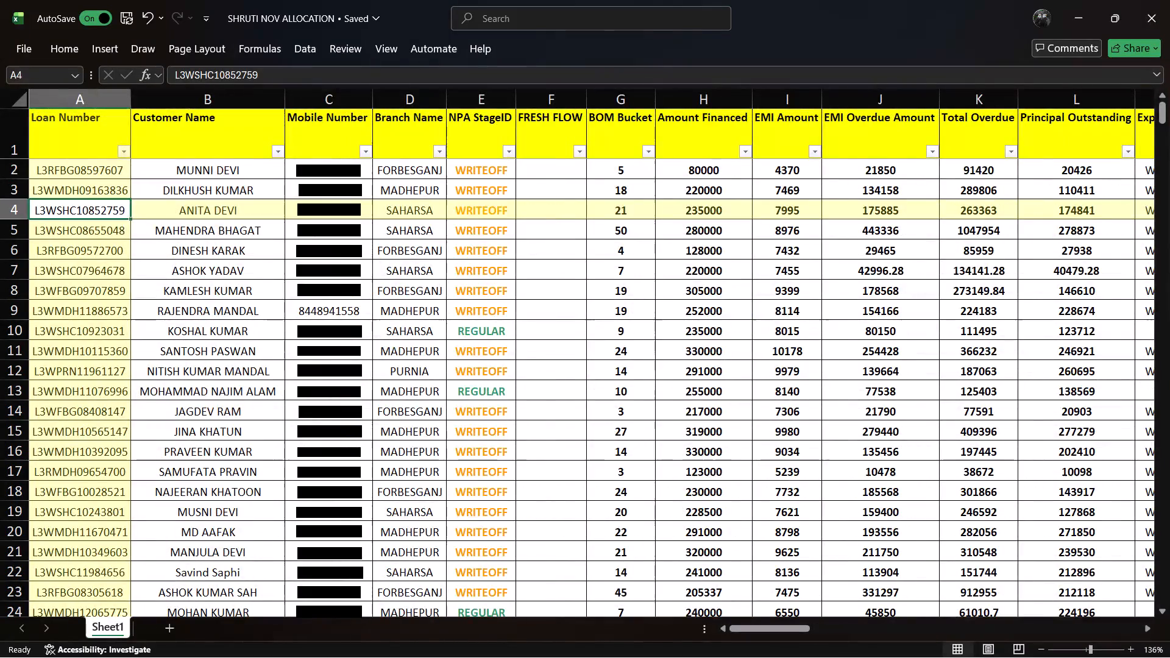
Return to row 8's Customer Name entry and save the workbook.
click(207, 293)
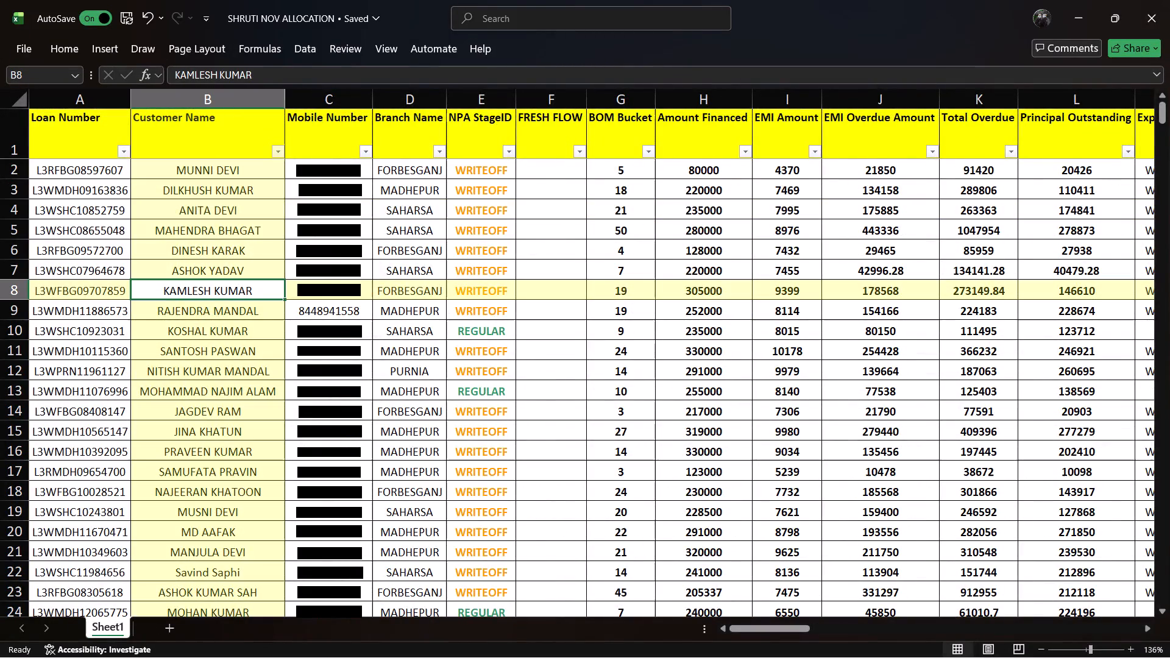
key(ctrl+s)
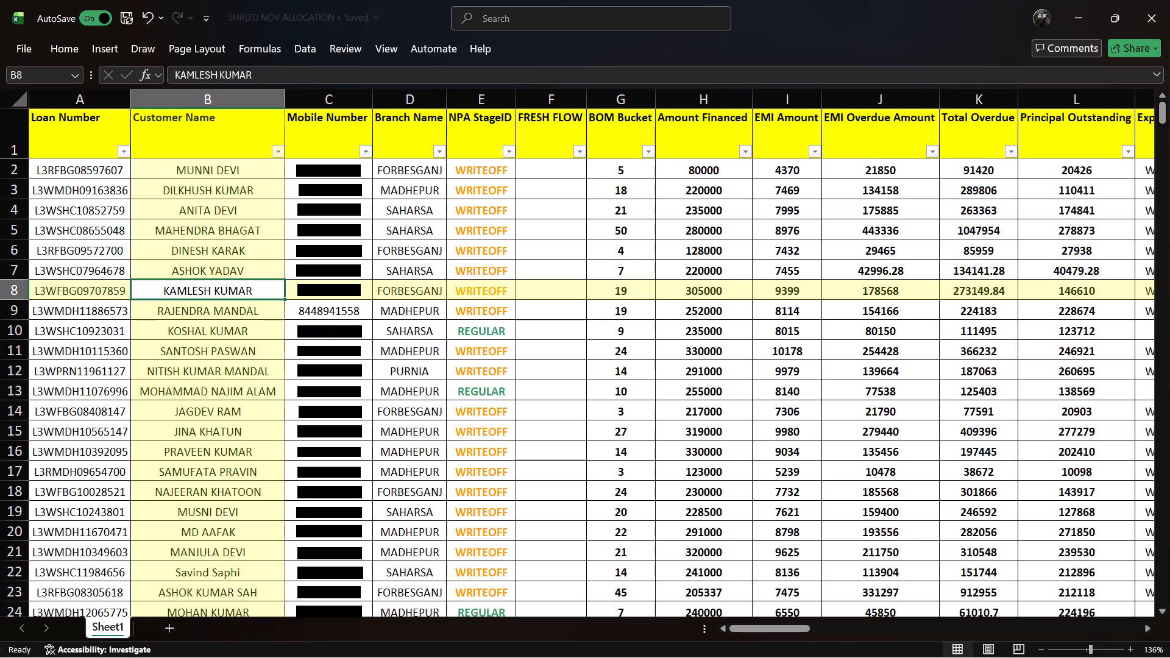
Start on row 9's record by checking its Mobile Number entry.
key(Down)
key(Right)
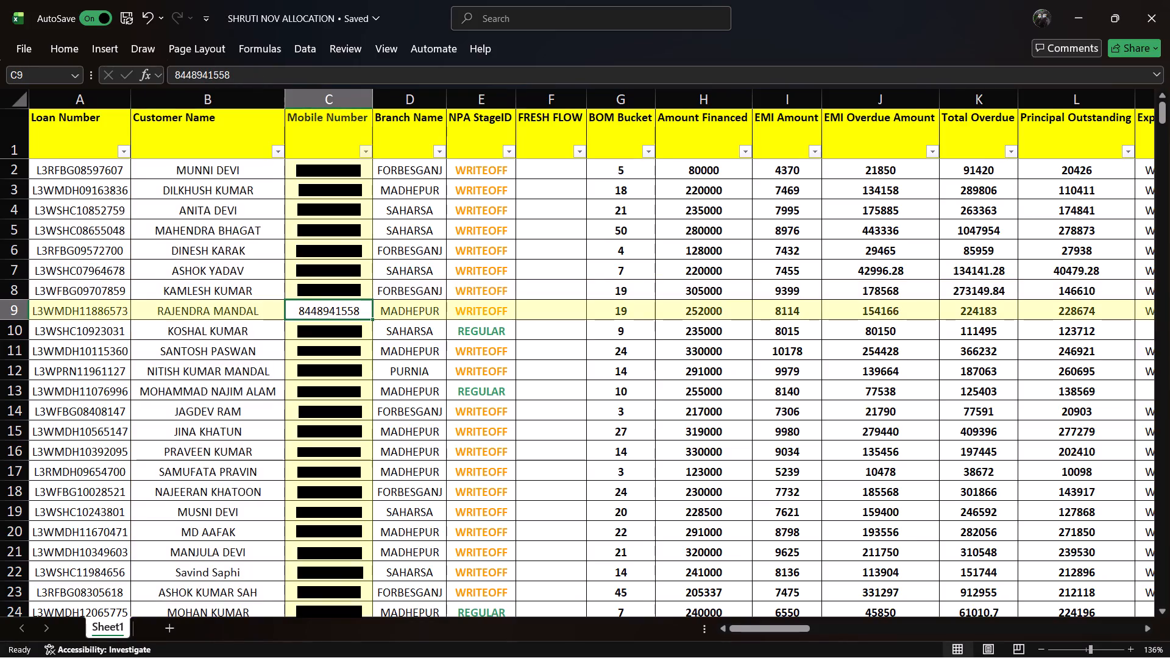
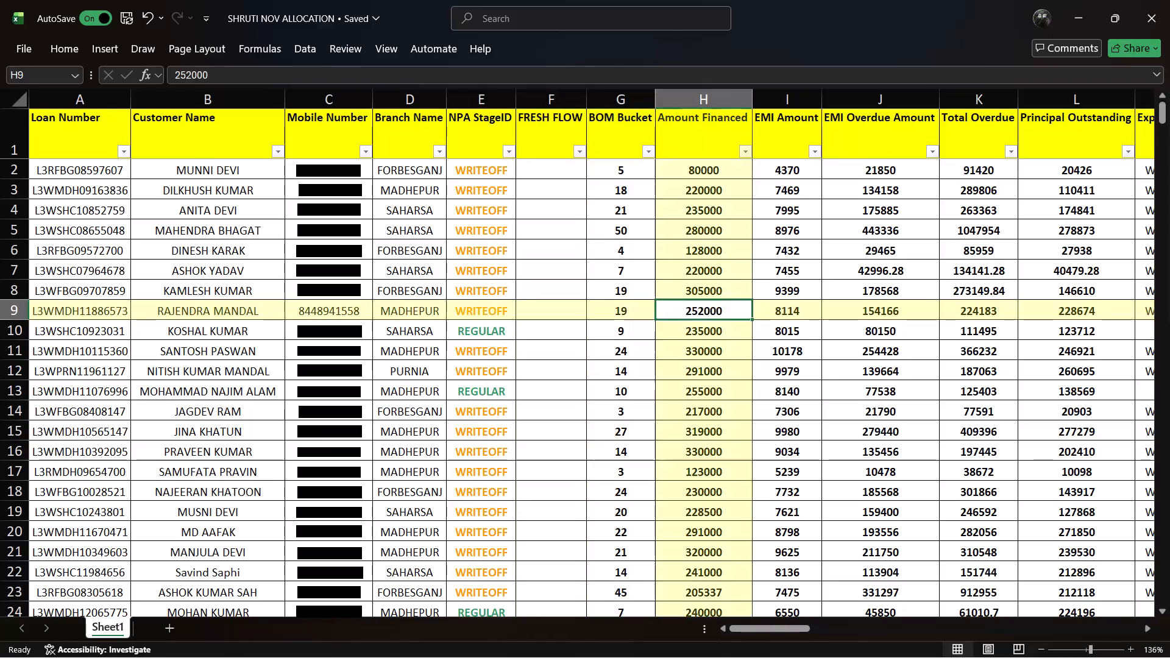
Review row 9's loan amounts, expiry, father's name, vehicle and dealer details through to the Ref-1 Phone No entry.
key(Right)
key(Right)
key(Right)
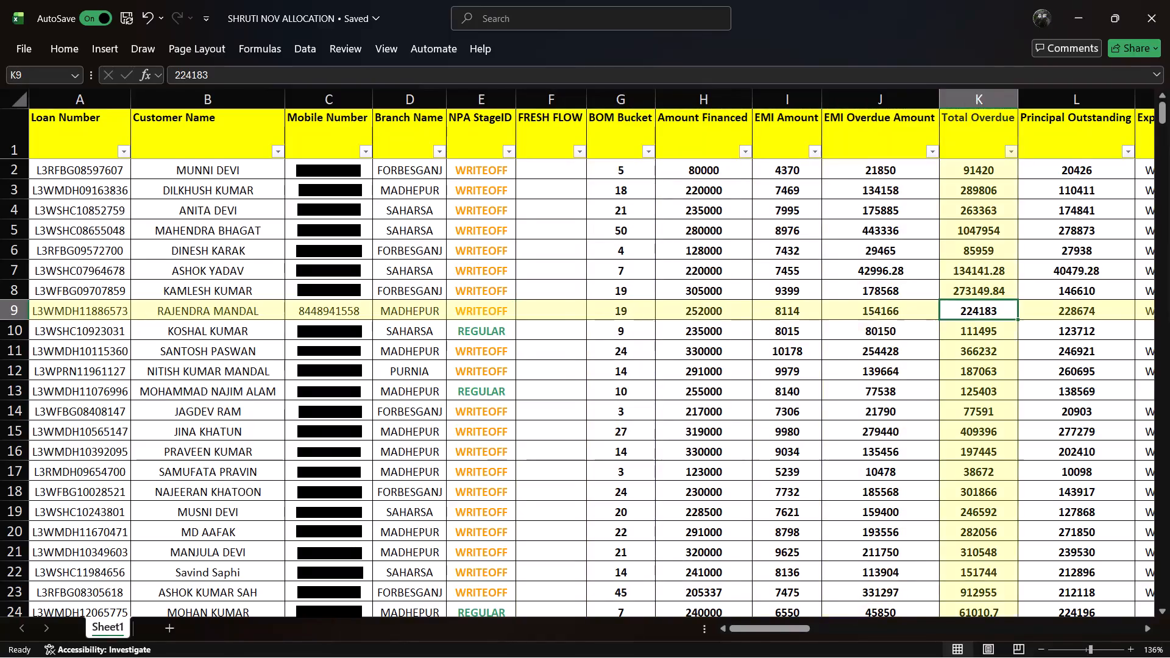
key(Right)
key(Right)
key(Right)
key(Right)
key(Right)
key(Right)
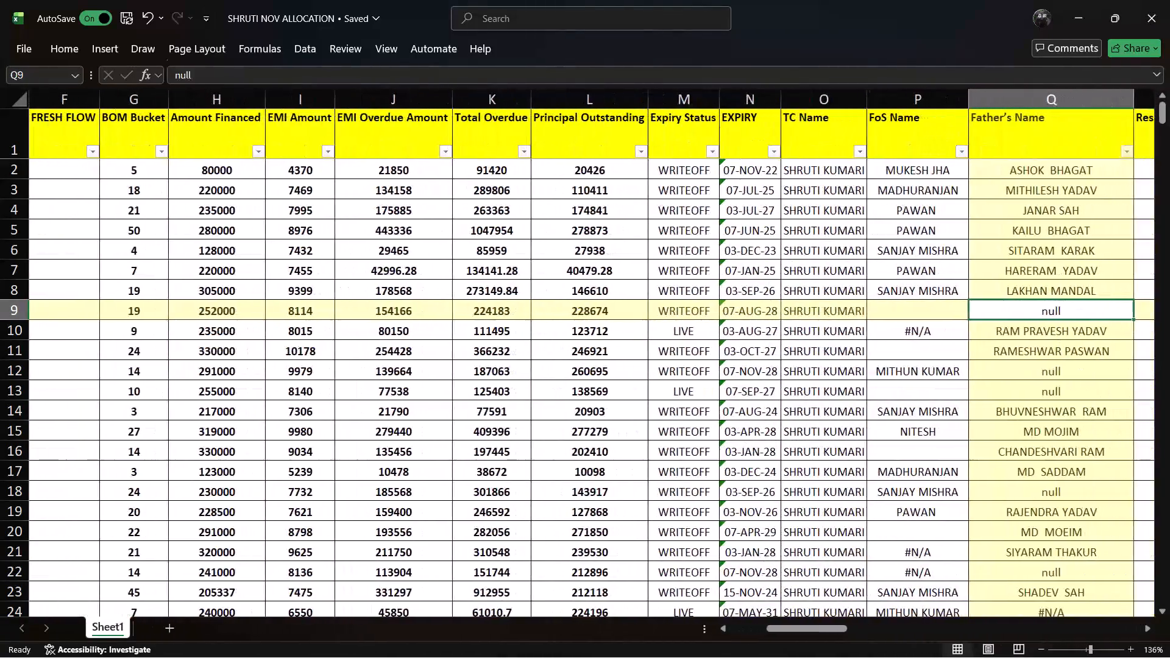
key(Right)
key(Right)
key(Right)
key(Right)
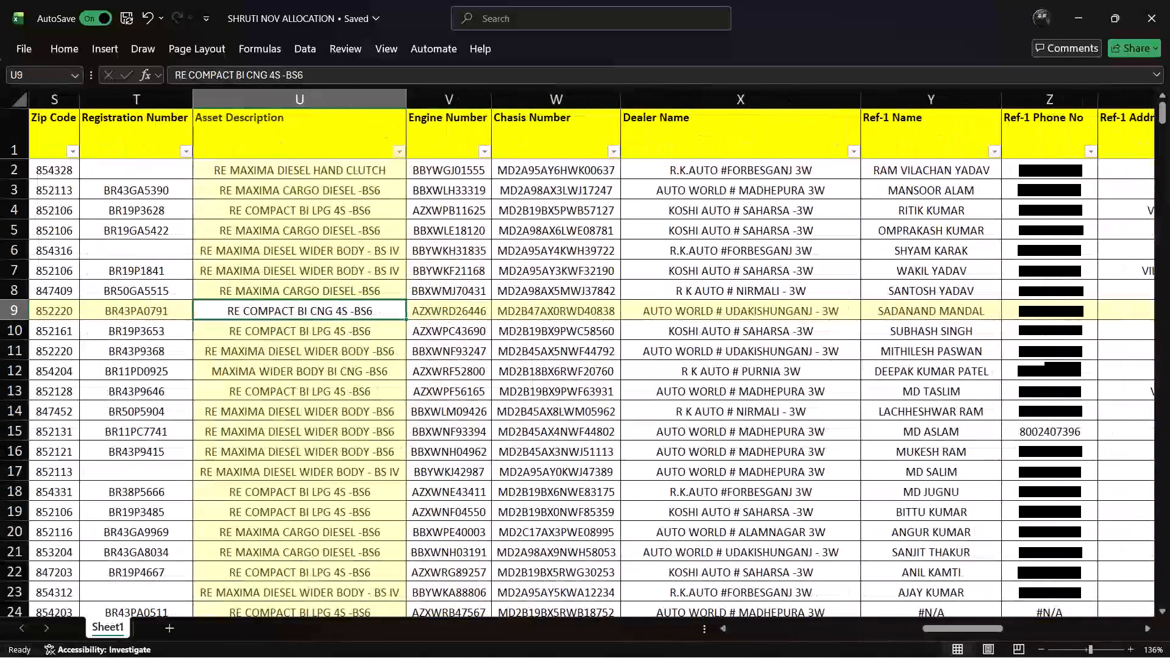
key(Right)
key(Right)
key(Right)
key(Right)
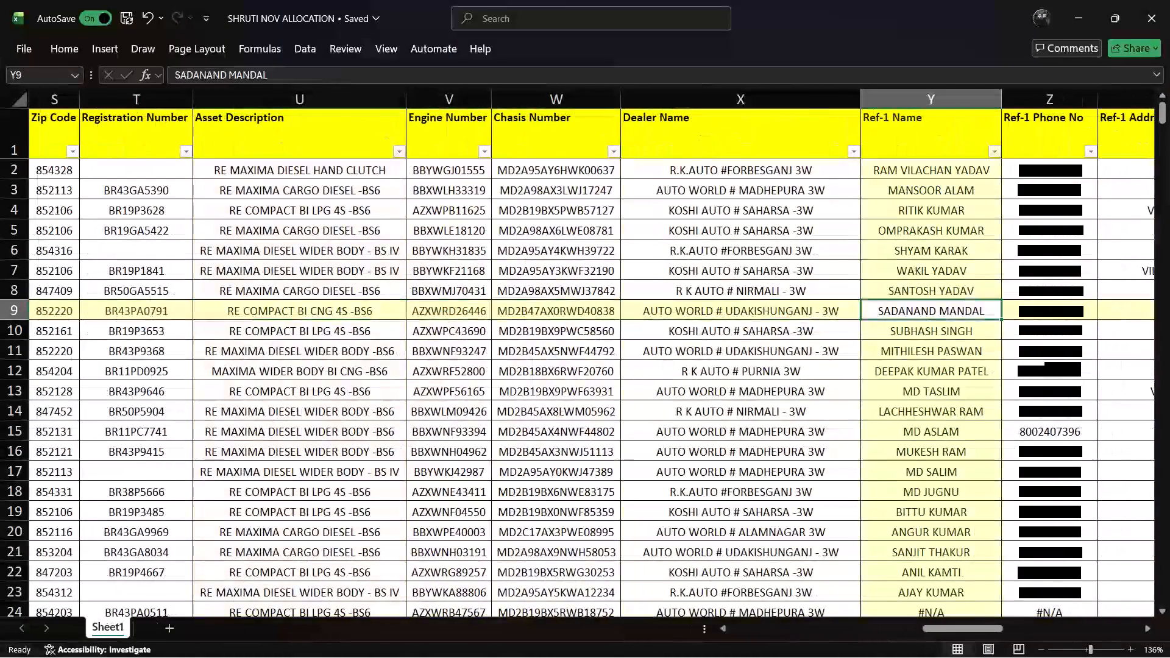
key(Right)
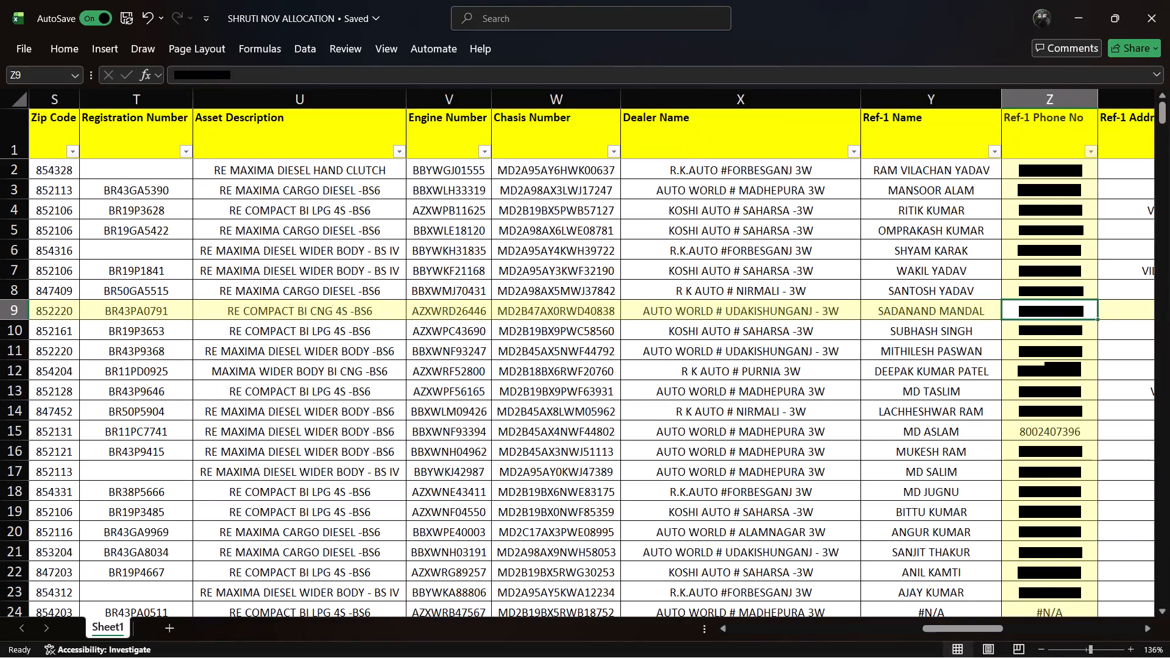
Enter RINGGING CALL NO RESPONSE in row 9's FEED BACK cell.
key(Right)
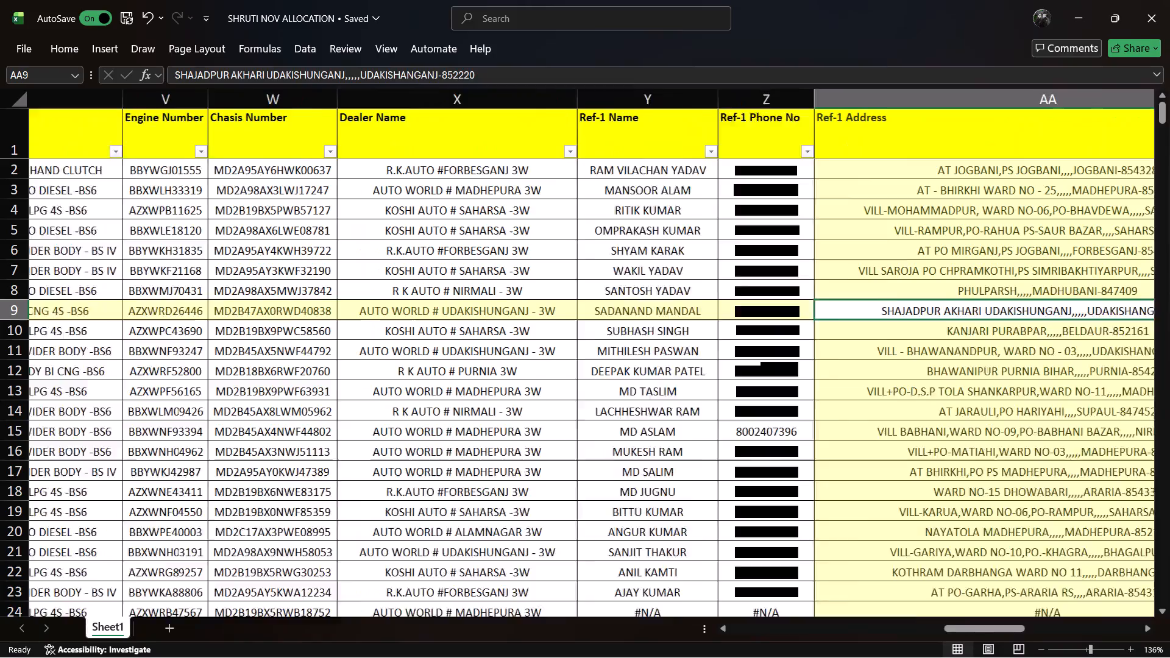
key(Right)
key(Right)
key(Right)
key(Right)
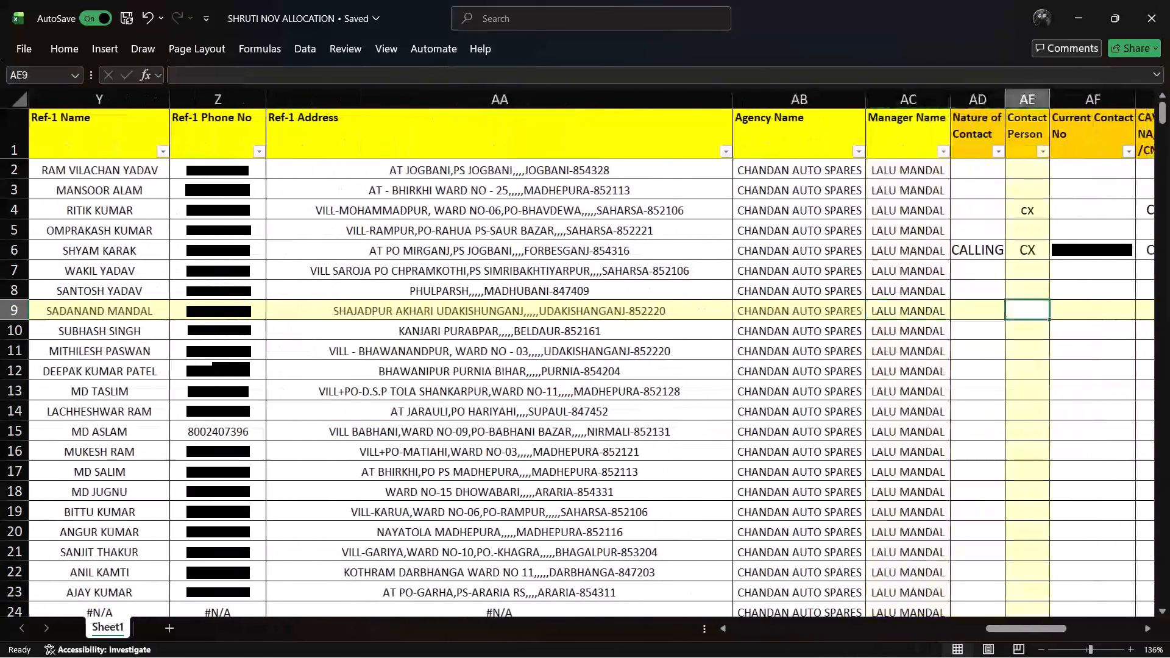
key(Right)
key(Right)
key(Right)
key(Right)
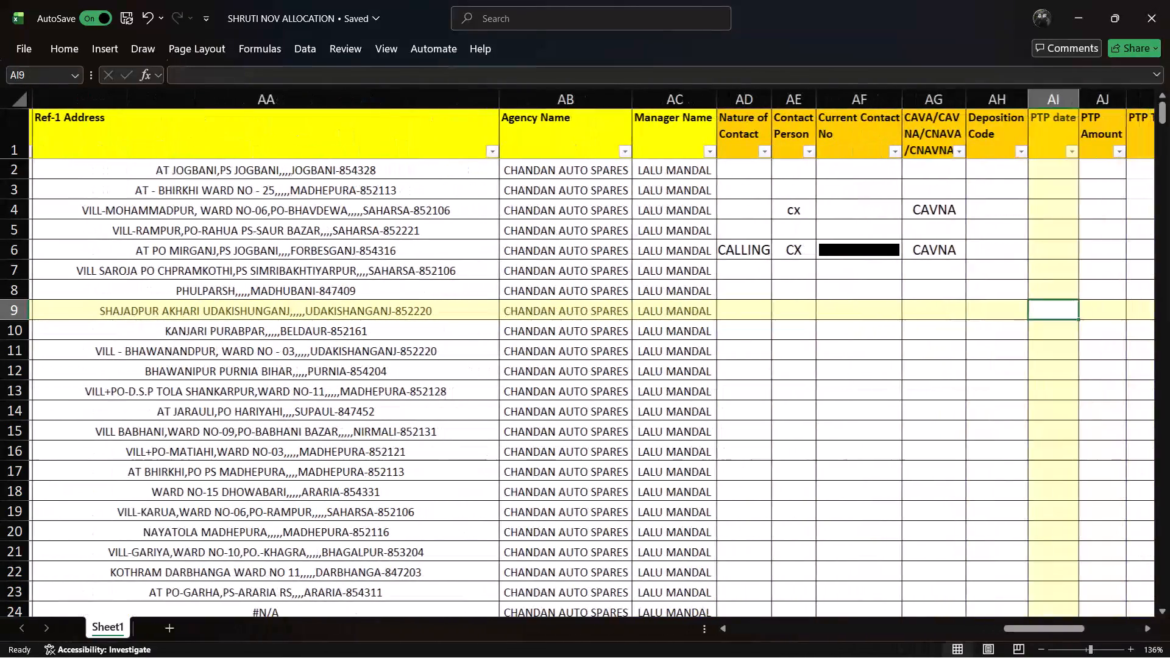
key(Right)
key(Right)
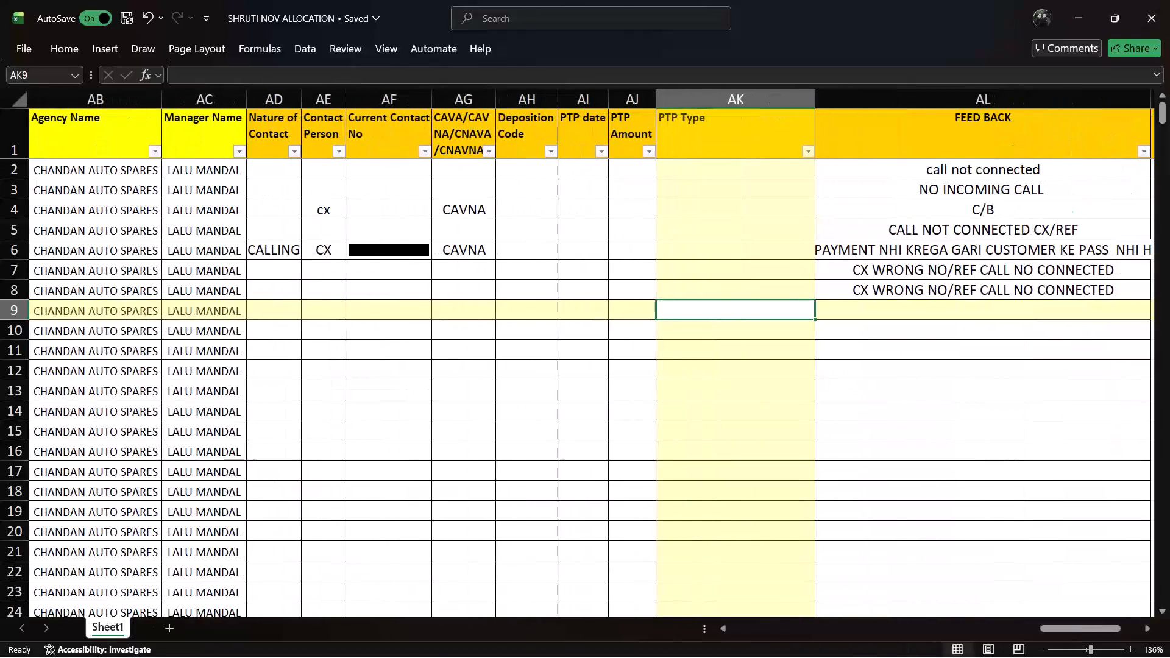
key(Right)
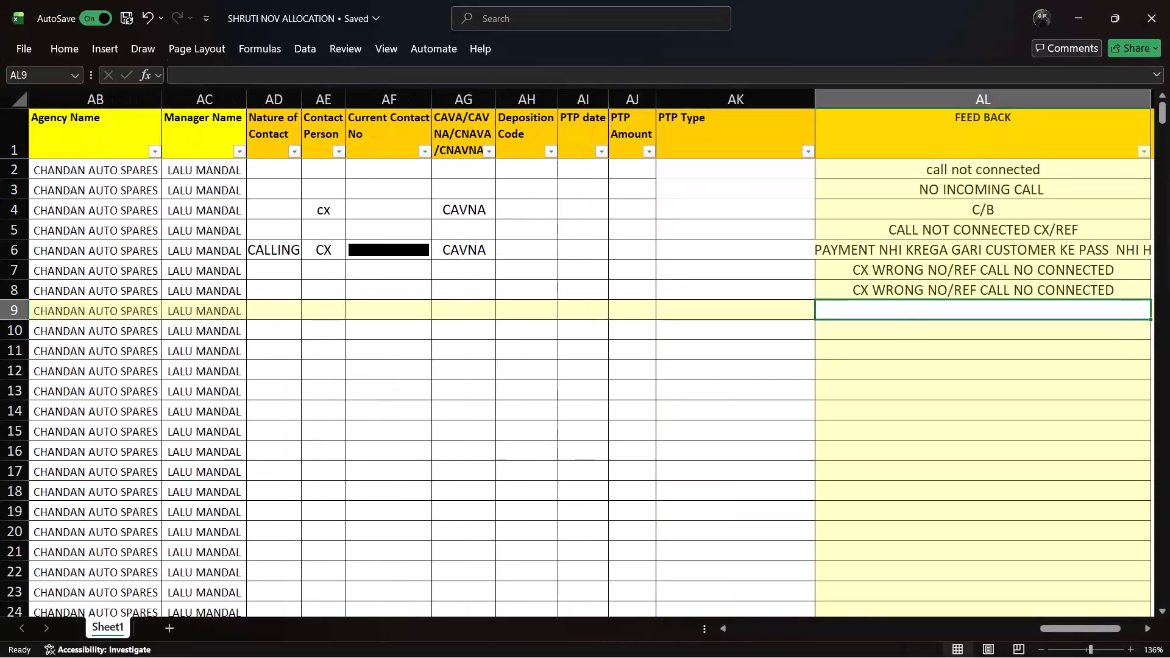
key(r)
text(IN)
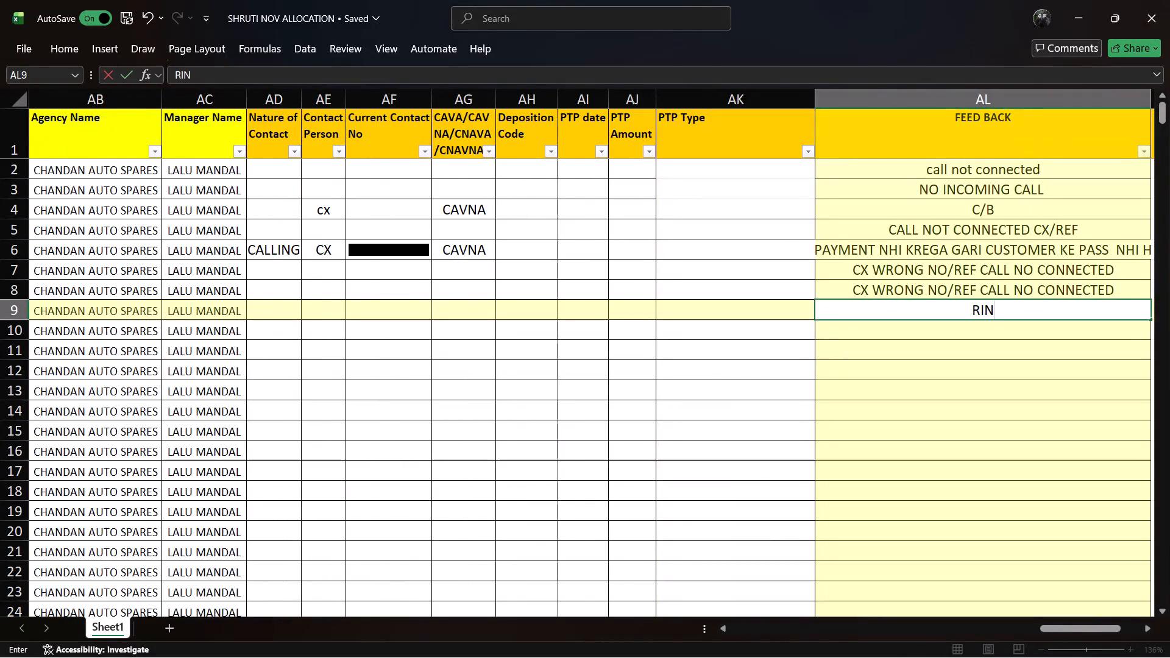
text(GG)
text(ING)
key(BackSpace)
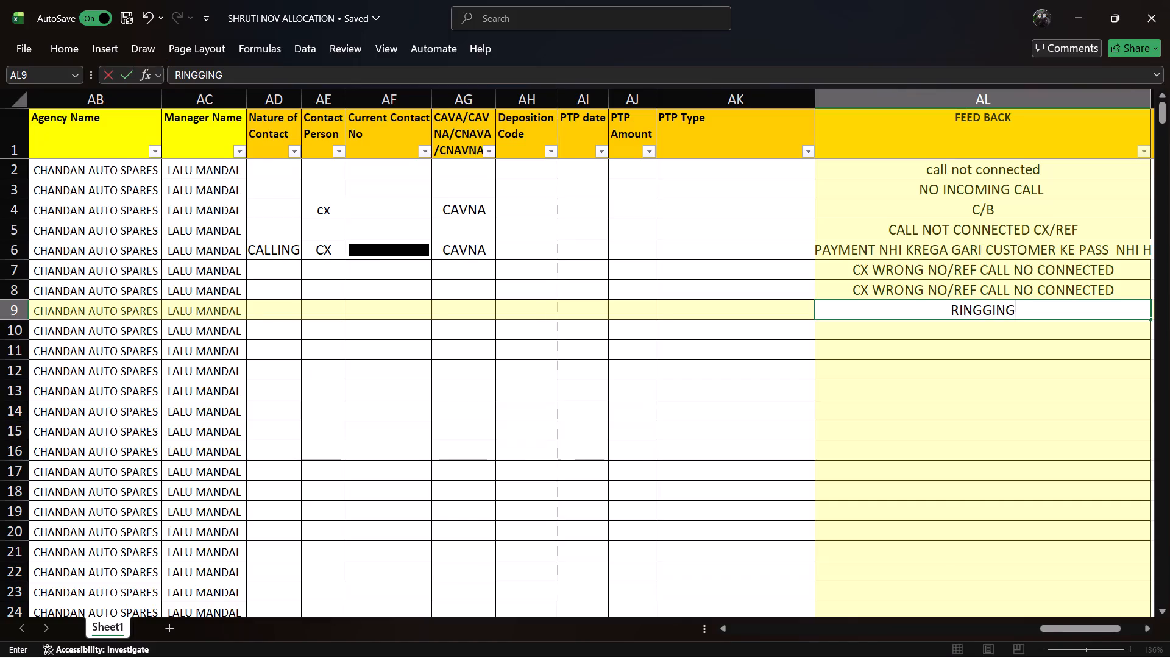
key(BackSpace)
key(BackSpace)
key(BackSpace)
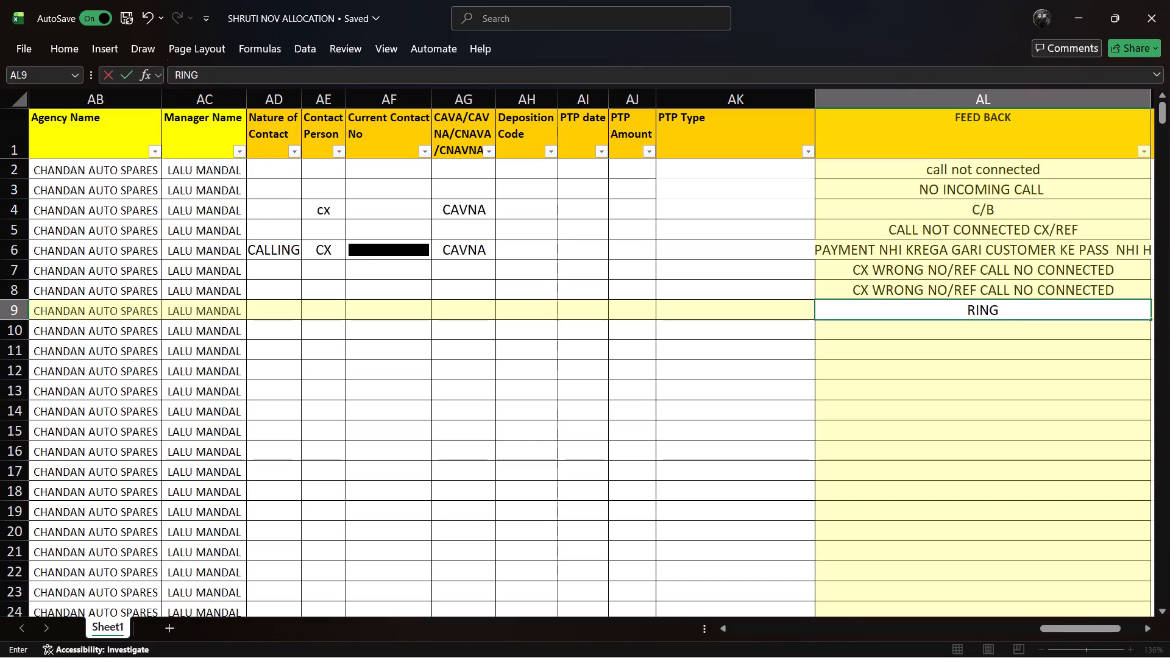
key(g)
text(ING)
key(space)
text(CALL NO)
key(space)
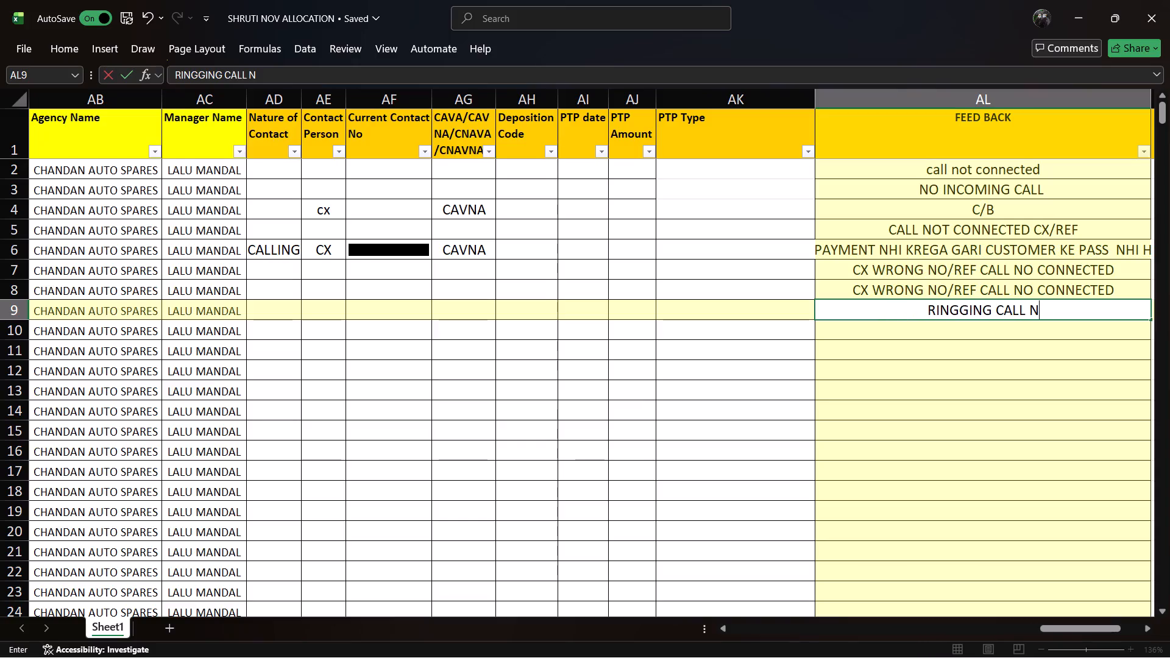
text(RESPONCE)
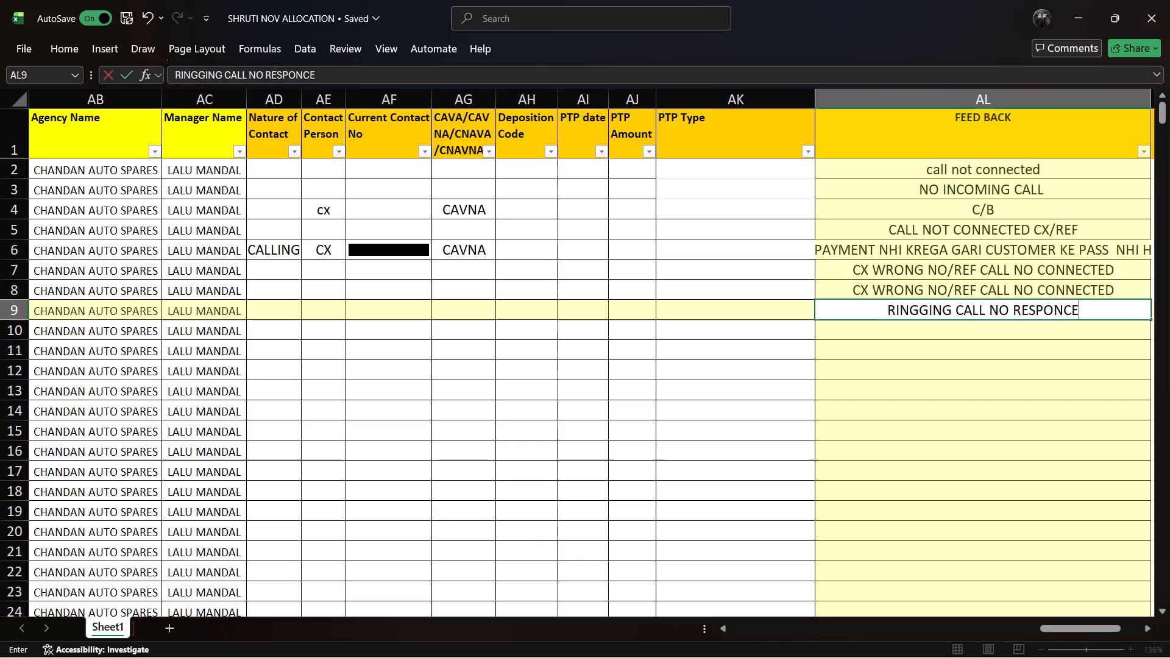
key(space)
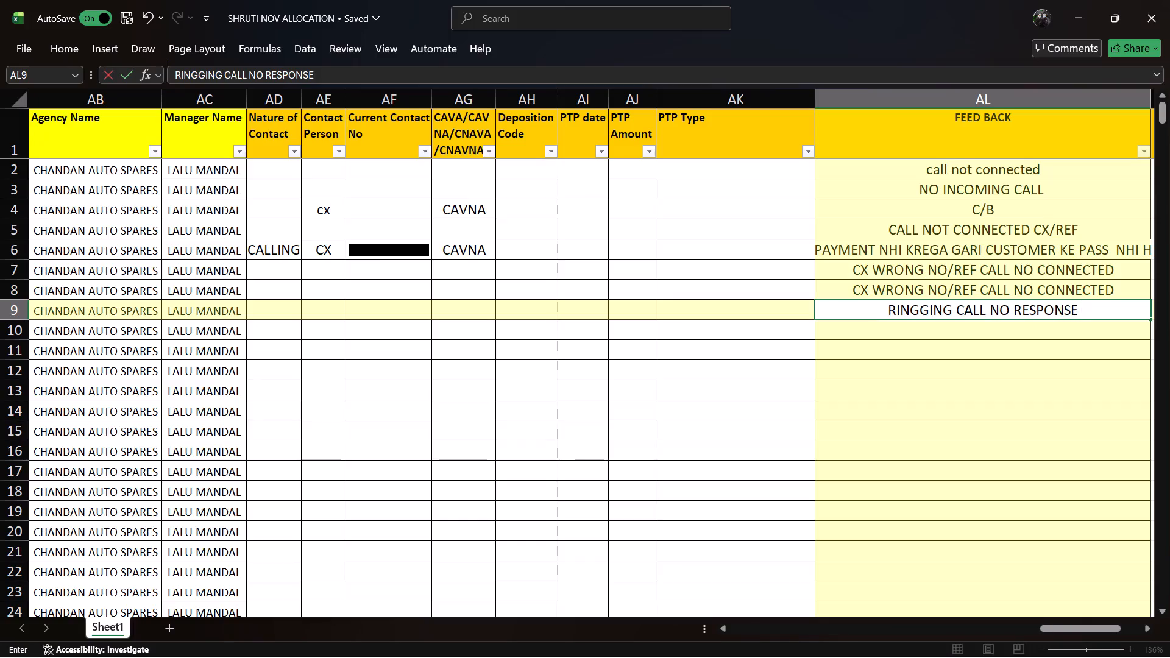
Extend row 9's FEED BACK entry with ,REF CALL NO CONNETED and save the workbook.
key(comma)
text(RE)
key(f)
key(space)
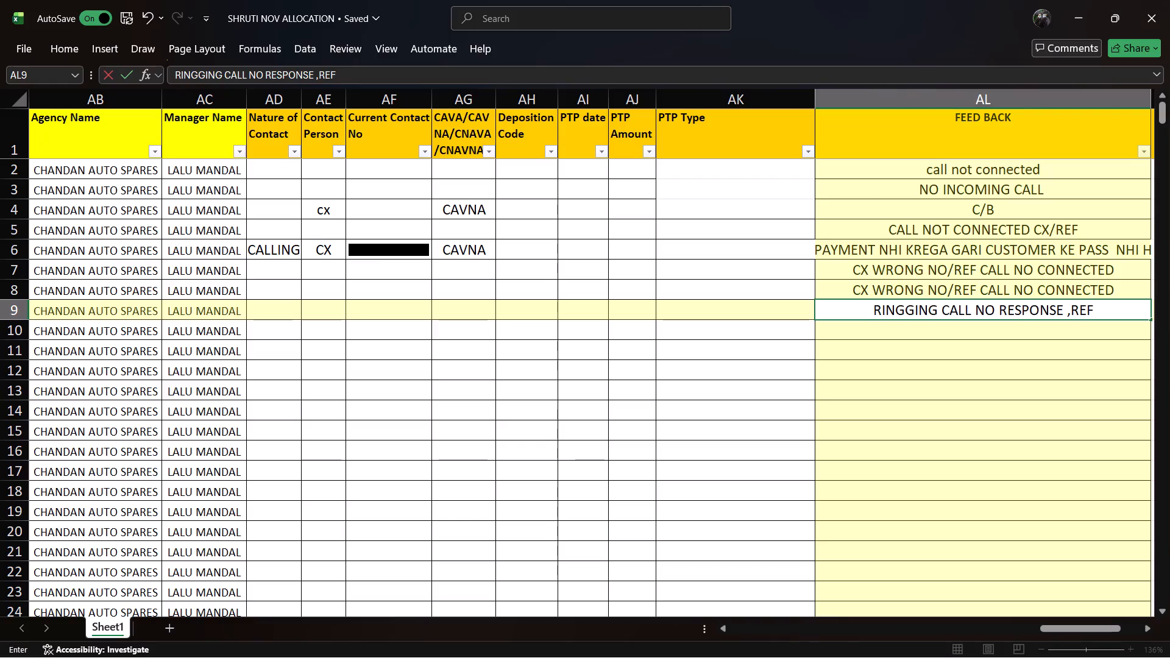
text(CALL N)
text(O)
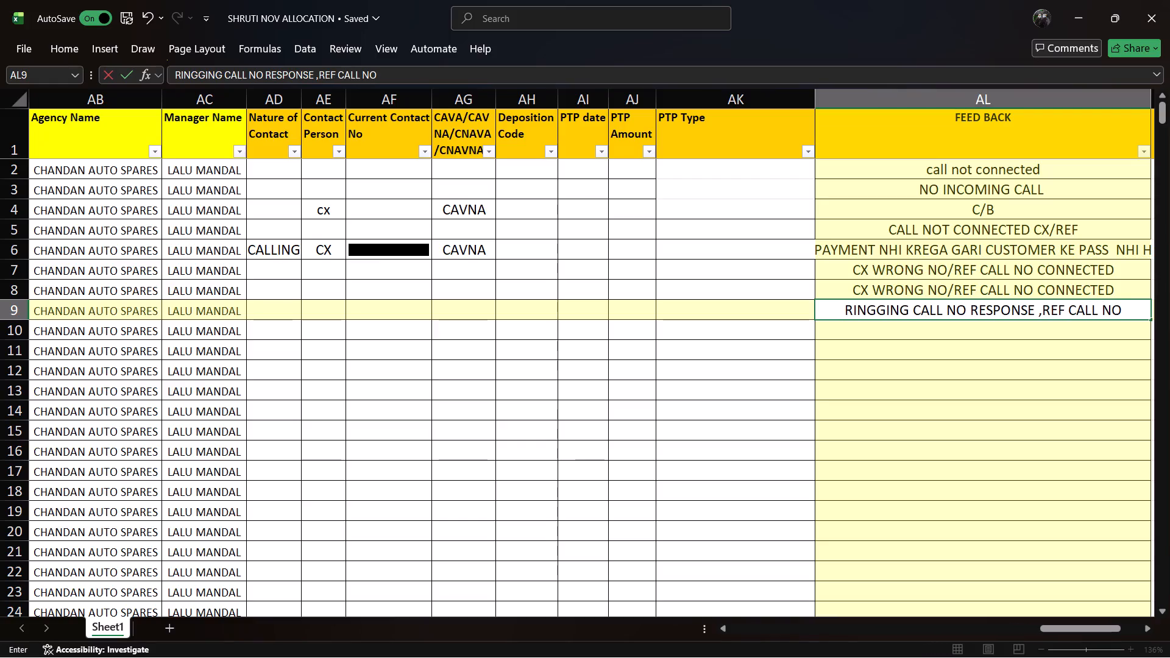
key(space)
text(CON)
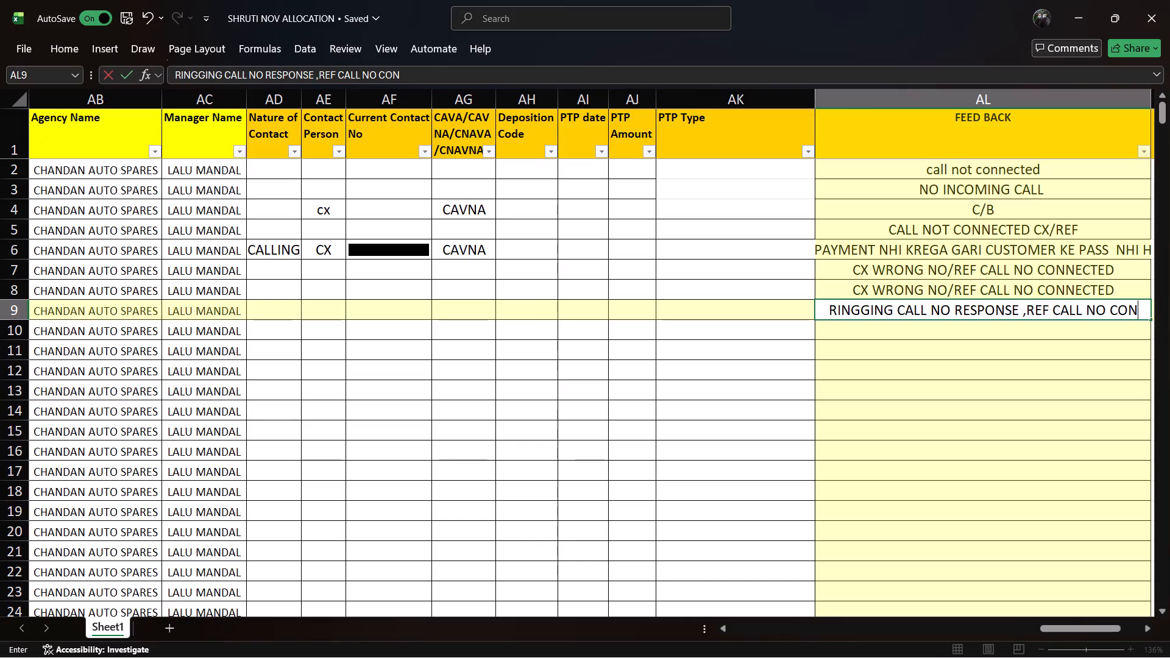
text(NEC)
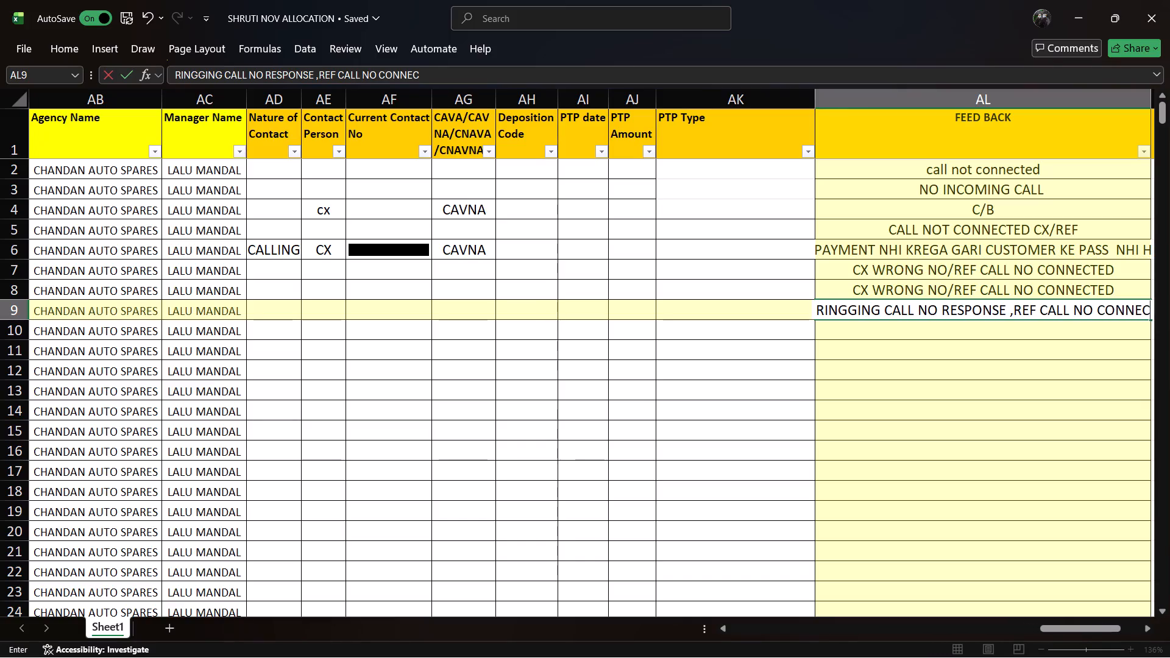
key(d)
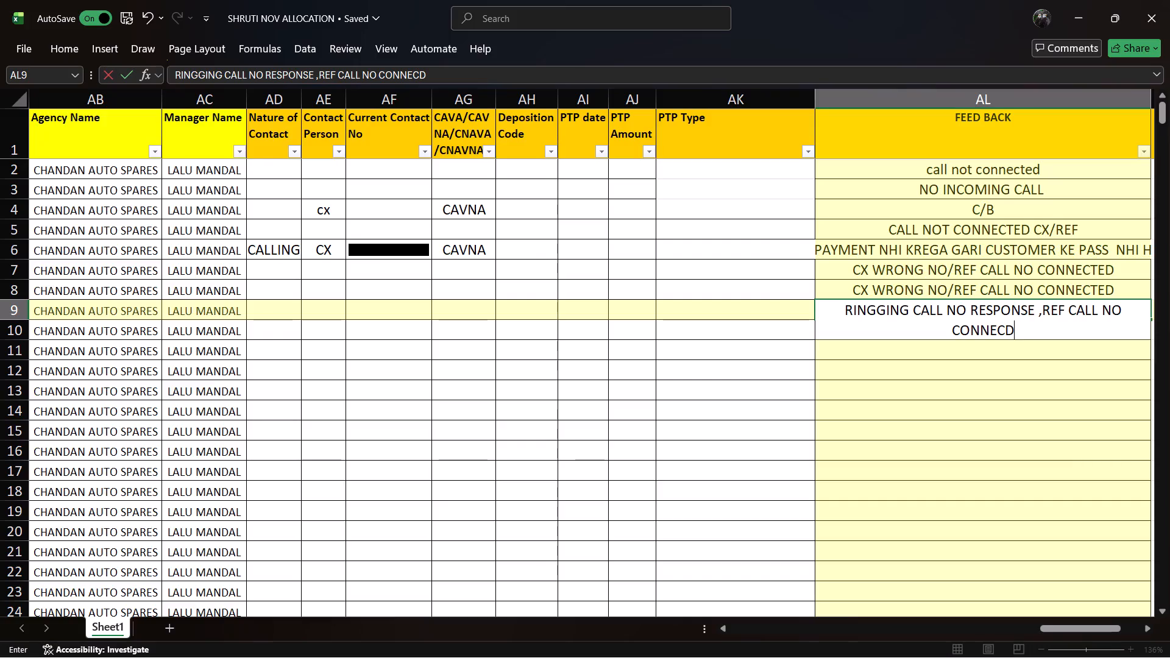
key(BackSpace)
key(BackSpace)
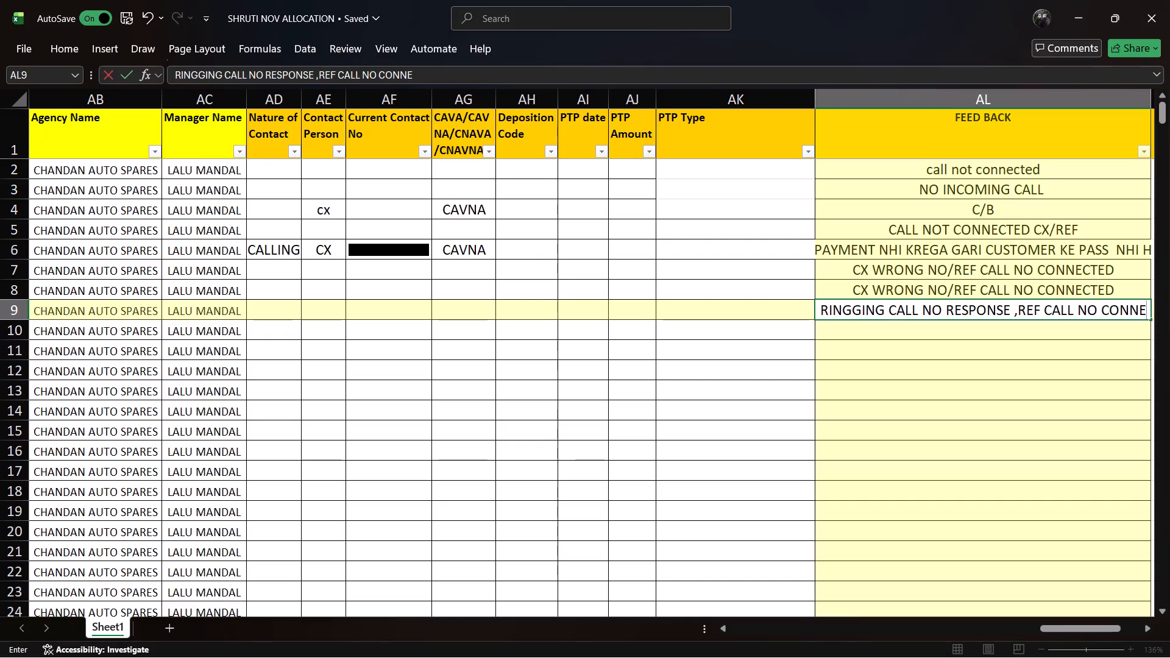
key(e)
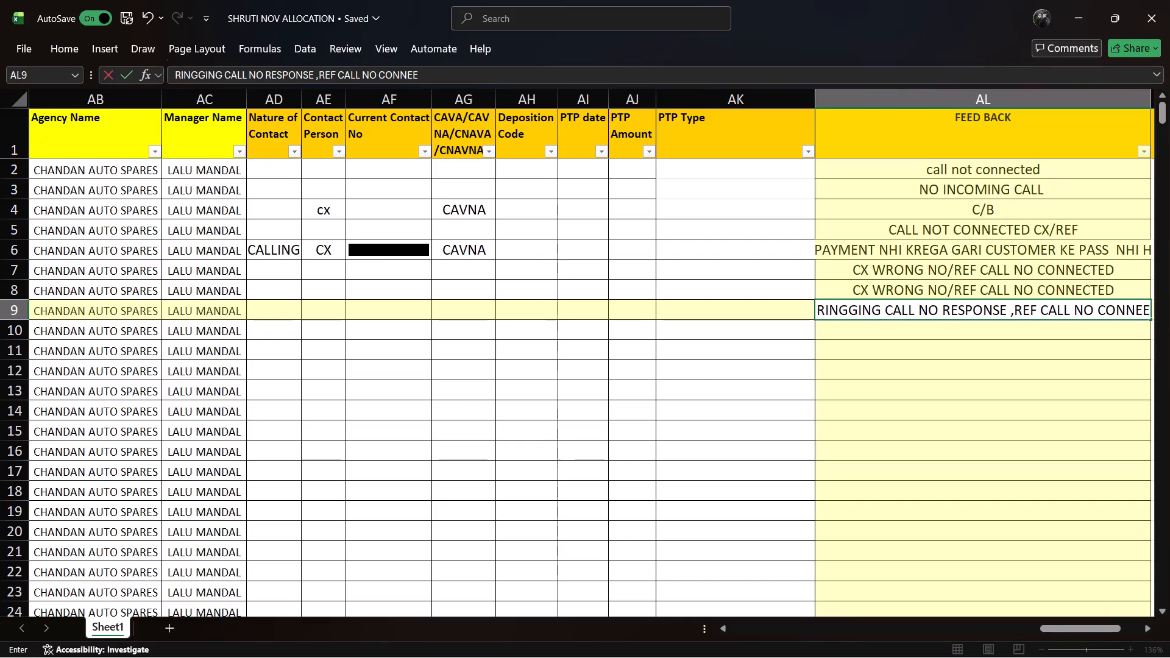
key(BackSpace)
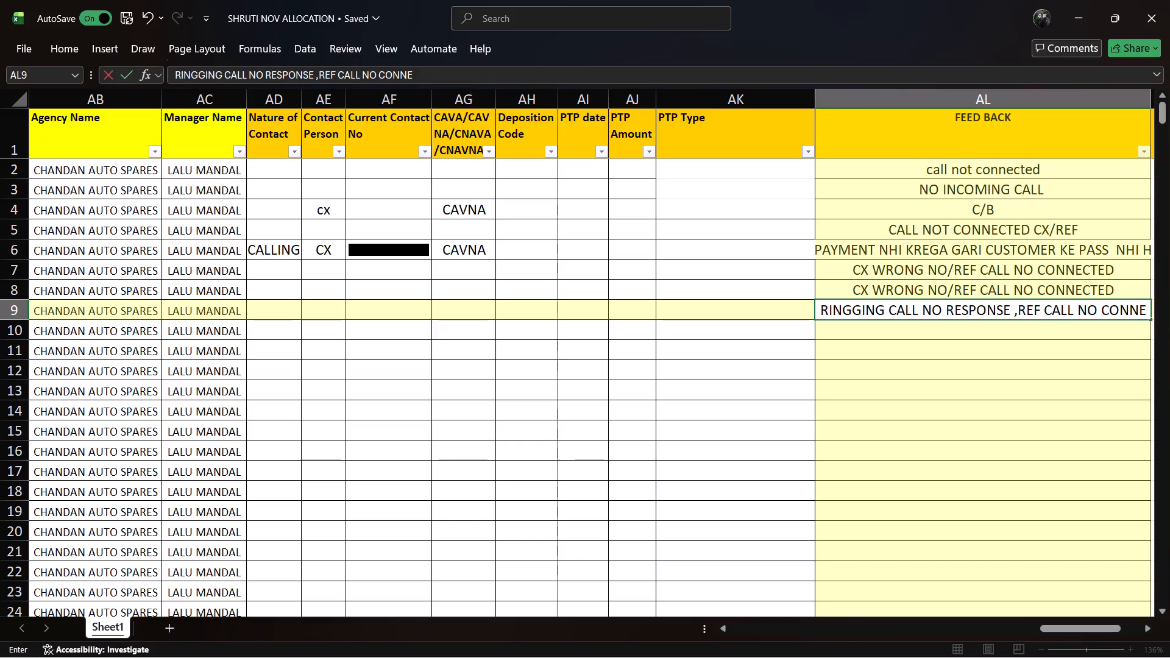
text(TED)
key(Left)
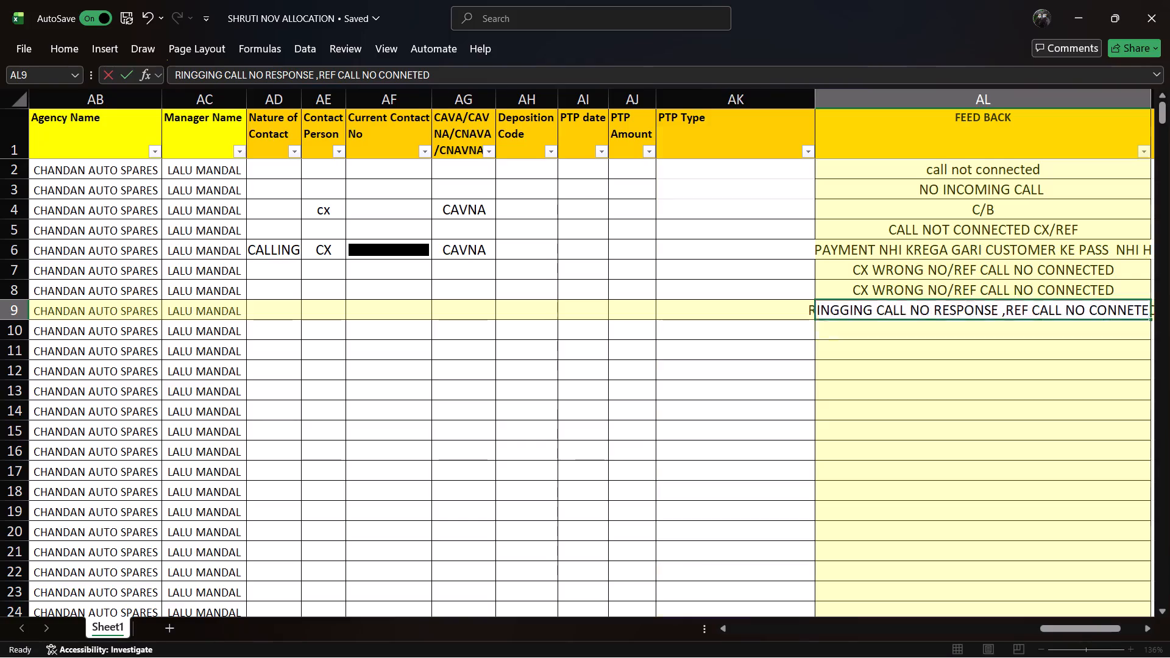
key(ctrl+s)
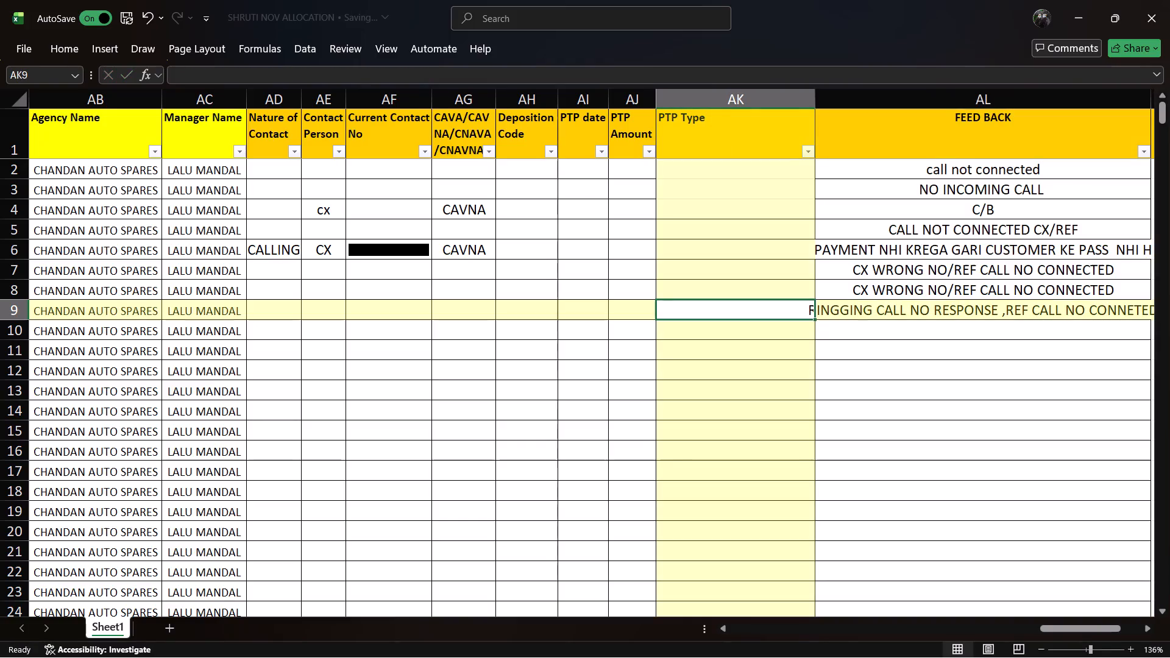
Start on row 10's record by going to its Loan Number and checking its Mobile Number entry.
key(Down)
key(Left)
key(Left)
key(Left)
key(Left)
key(Left)
key(Left)
key(Left)
key(Left)
key(Left)
key(Left)
key(Left)
key(Left)
key(Left)
key(Left)
key(Left)
key(Left)
key(Left)
key(Left)
key(Left)
key(Left)
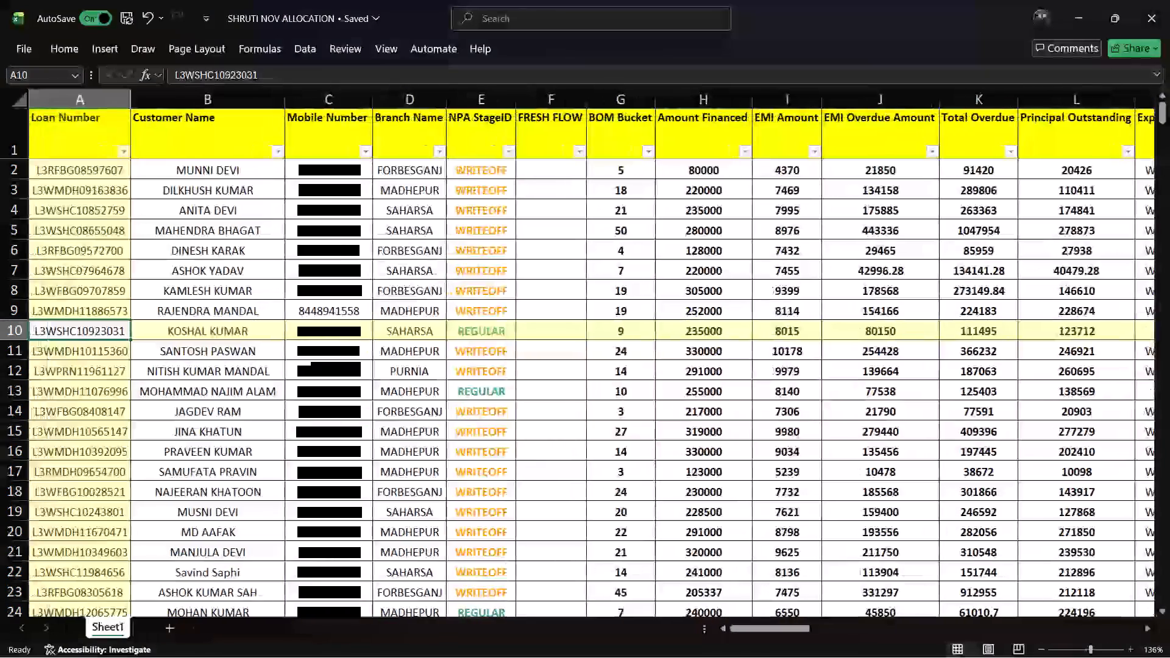
key(Right)
key(Right)
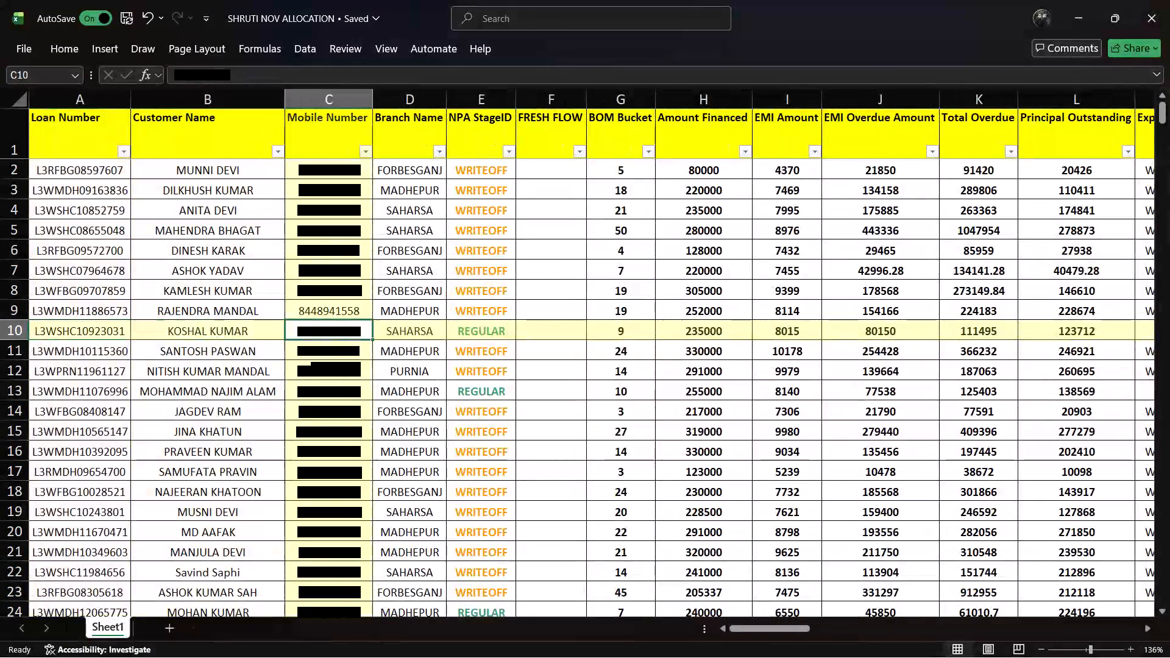
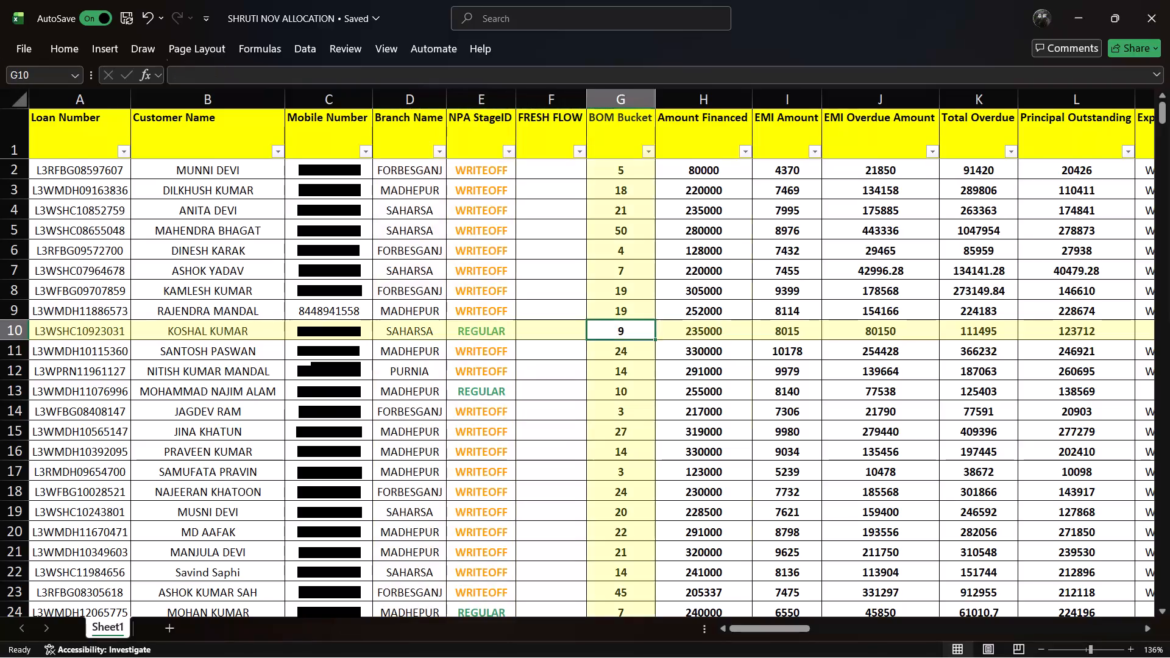
Review row 10's loan amounts, expiry, address, registration and vehicle details through to the Engine Number.
key(Right)
key(Right)
key(Right)
key(Right)
key(Right)
key(Right)
key(Right)
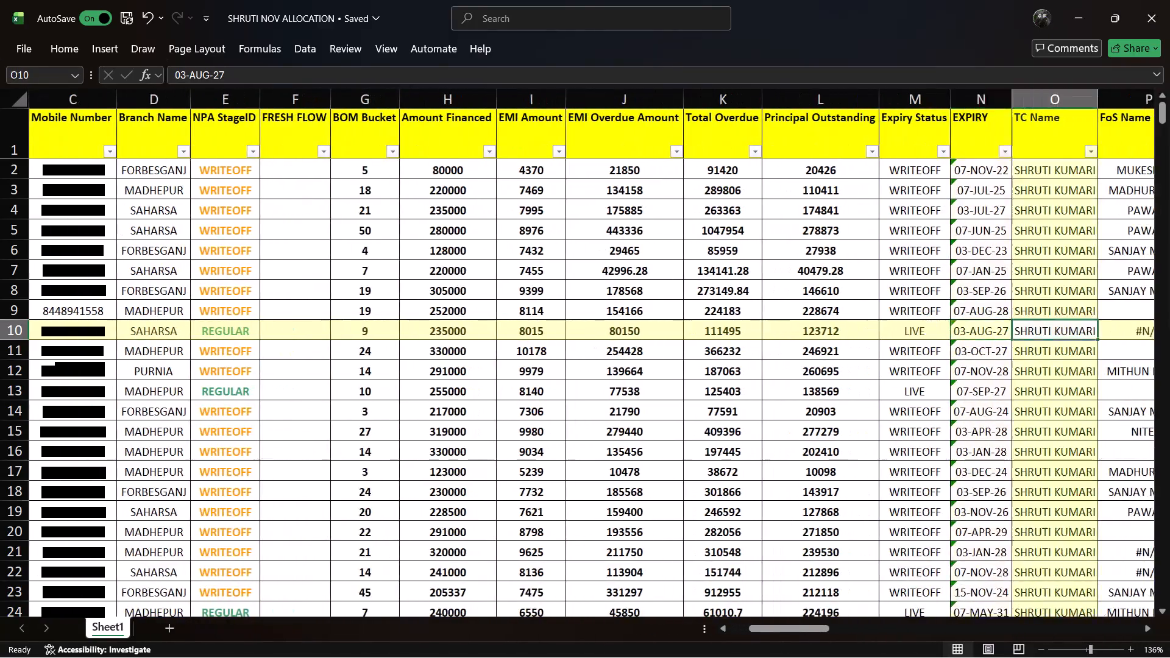
key(Right)
key(Right)
key(Right)
key(Right)
key(Right)
key(Right)
key(Right)
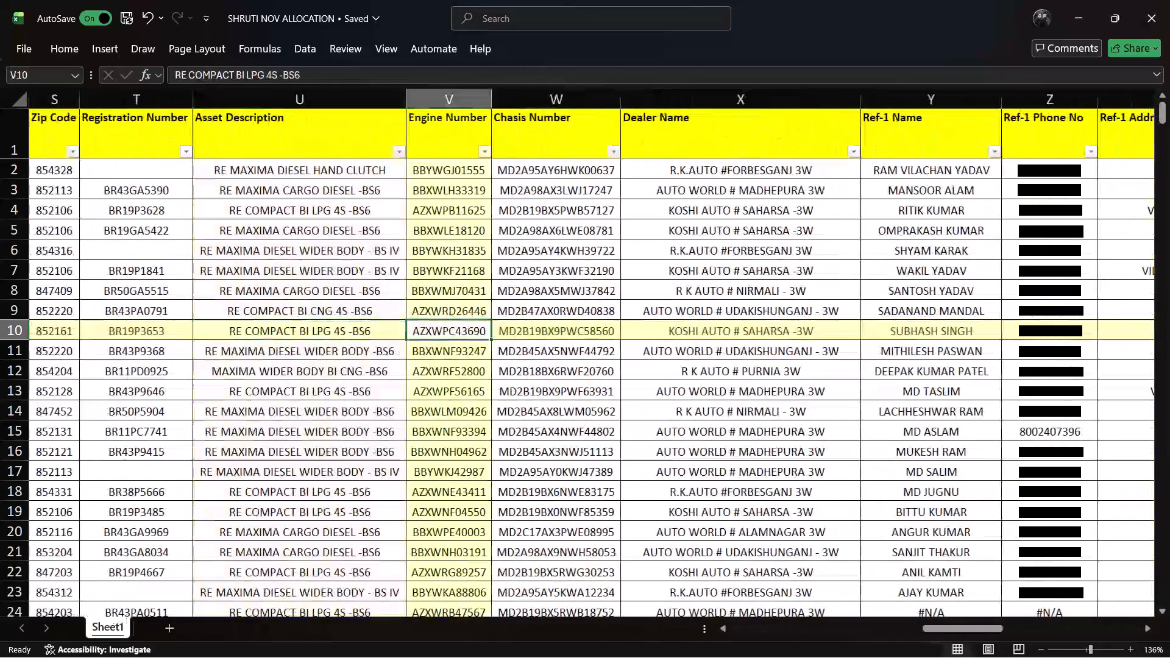
Review row 10's chassis, dealer, reference, agency and contact columns through to PTP Type.
key(Right)
key(Right)
key(Right)
key(Right)
key(Right)
key(Right)
key(Right)
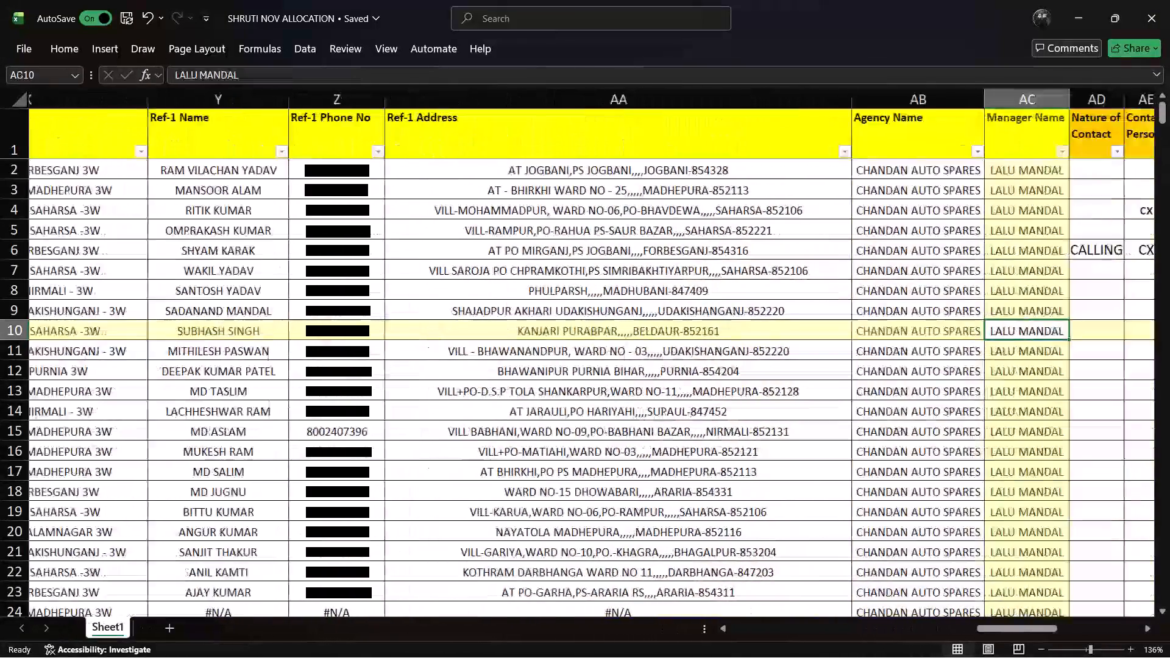
key(Right)
key(Right)
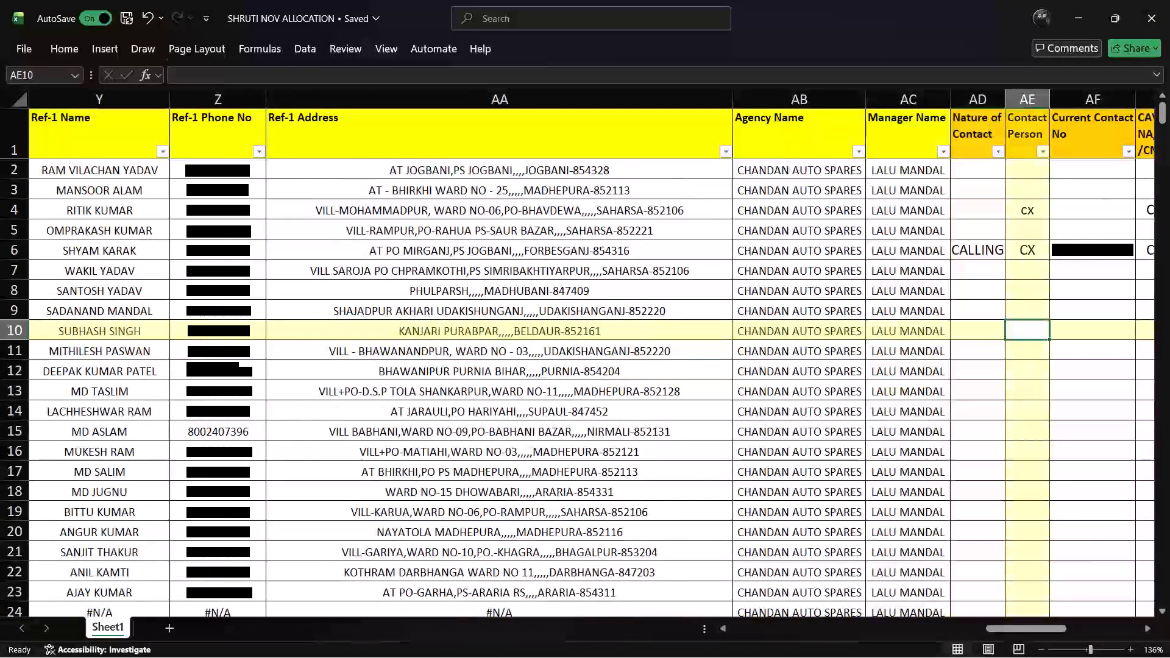
key(Right)
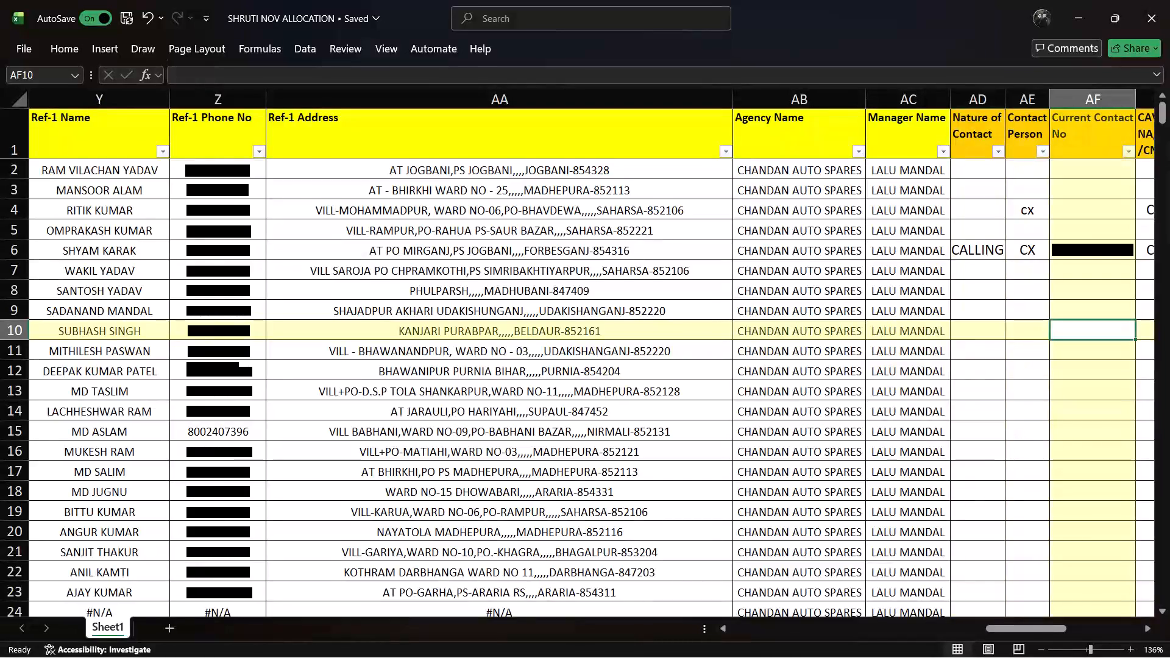
key(Right)
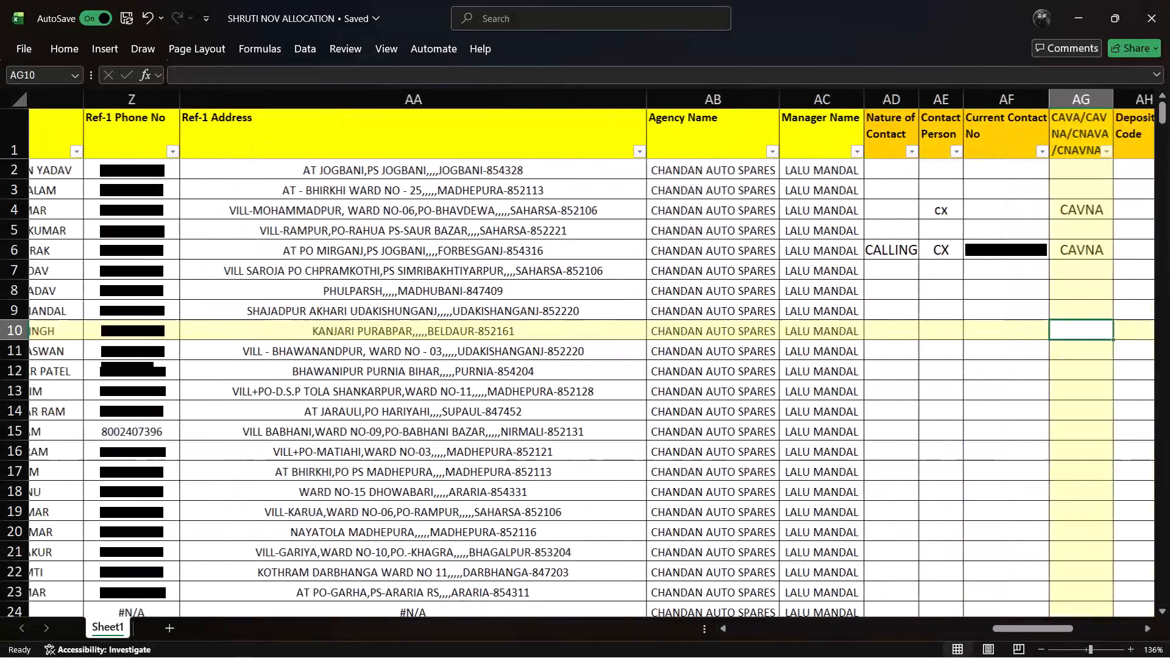
key(Right)
key(Right)
key(Right)
key(Right)
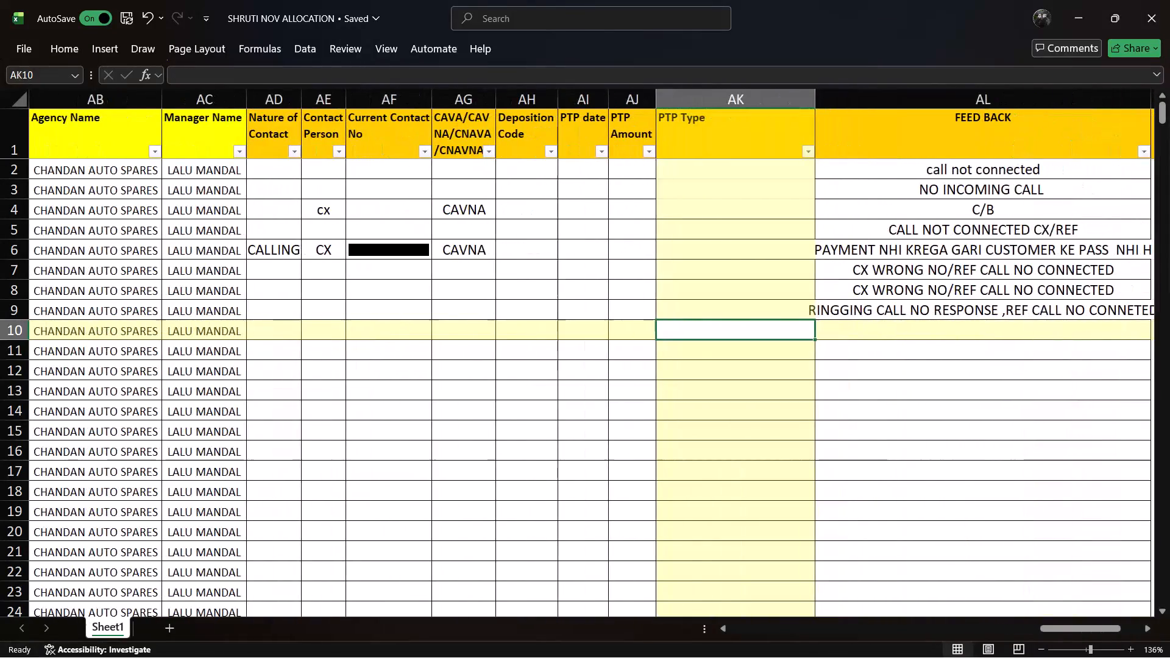
Go back to row 10's reference details and check the Ref-1 Name and Ref-1 Phone No entries.
key(Left)
key(Left)
key(Left)
key(Left)
key(Left)
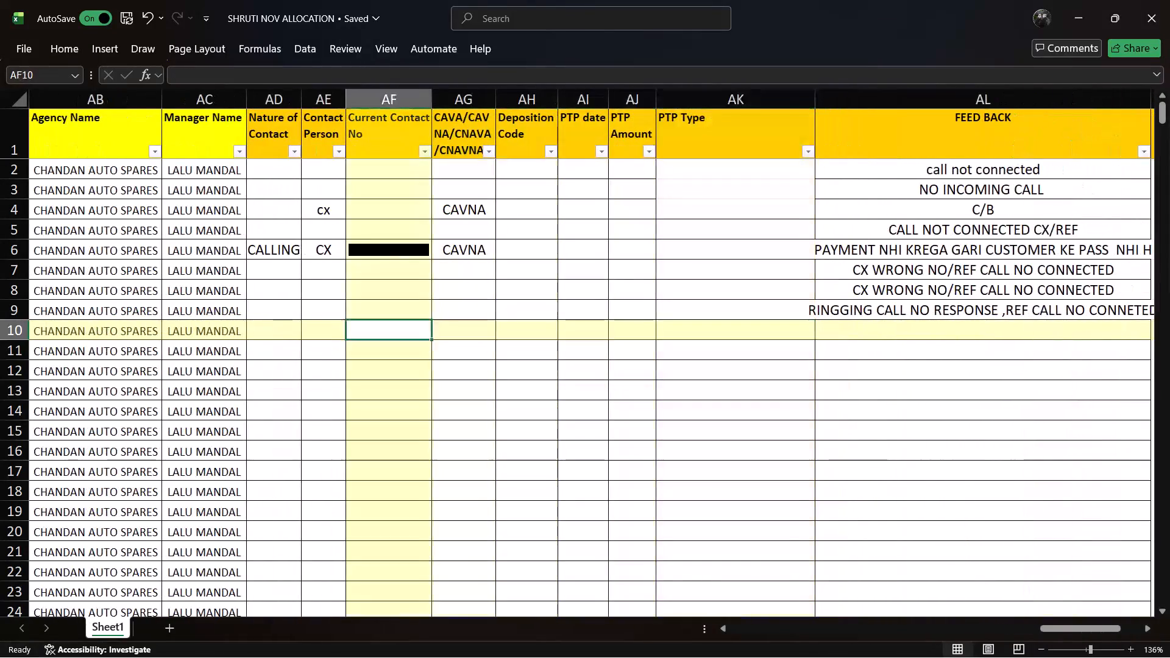
key(Left)
key(Left)
key(Left)
key(Left)
key(Left)
key(Left)
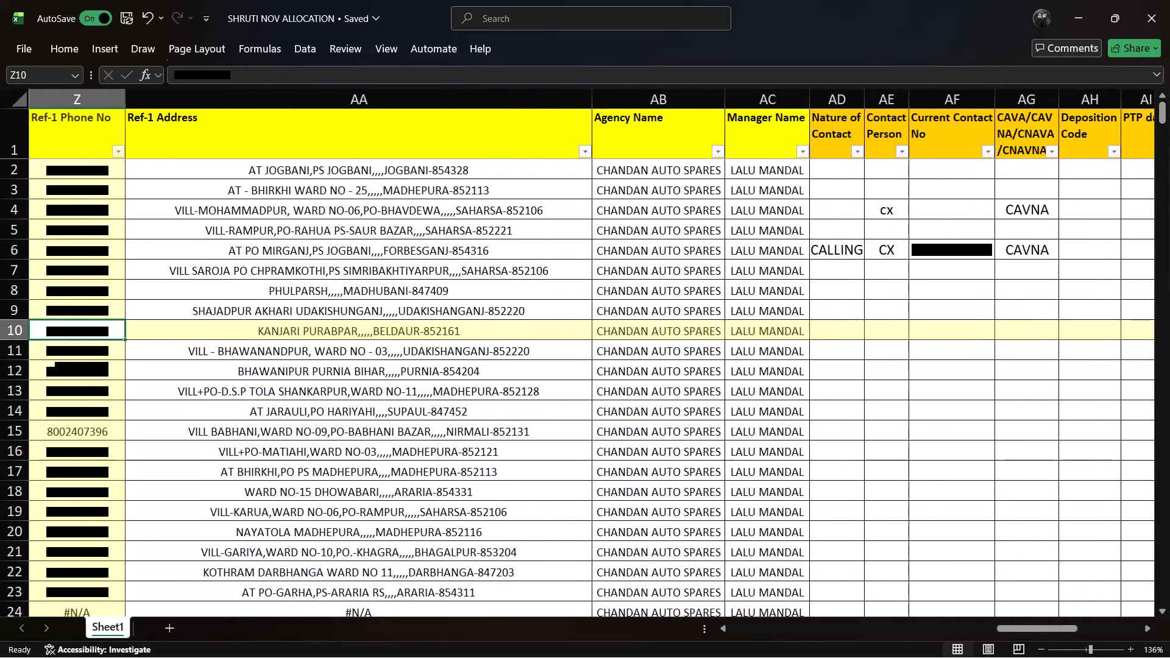
key(Left)
key(Right)
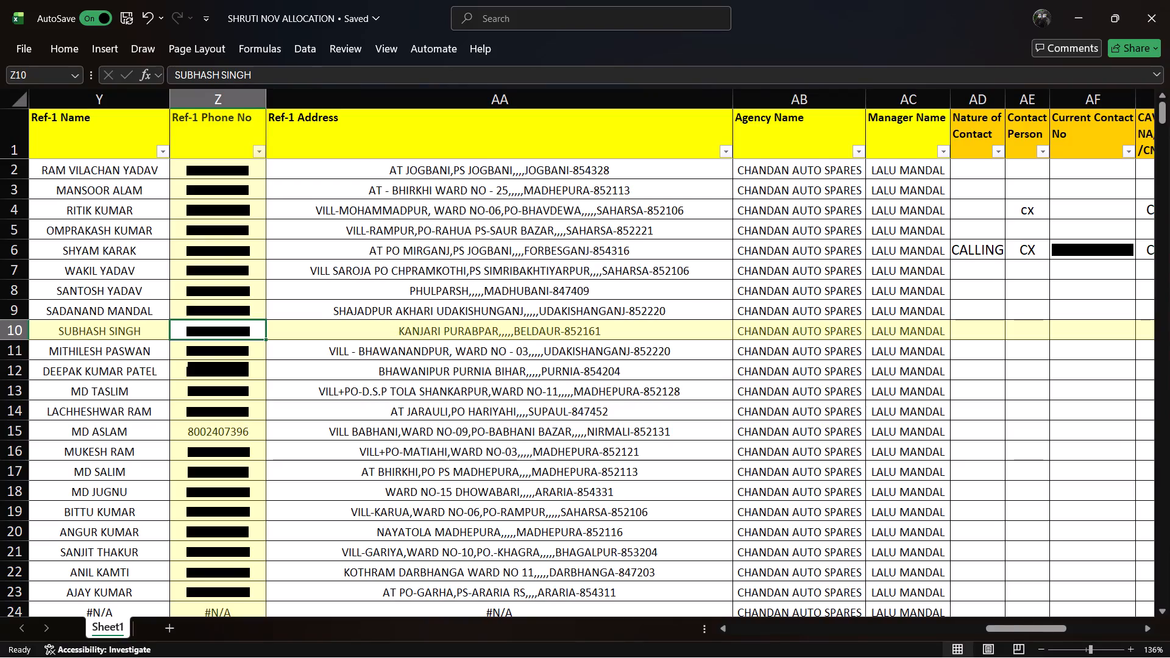
Enter RINGGING CALL NO RESPONSE in row 10's FEED BACK cell.
key(Right)
key(Right)
key(Right)
key(Right)
key(Right)
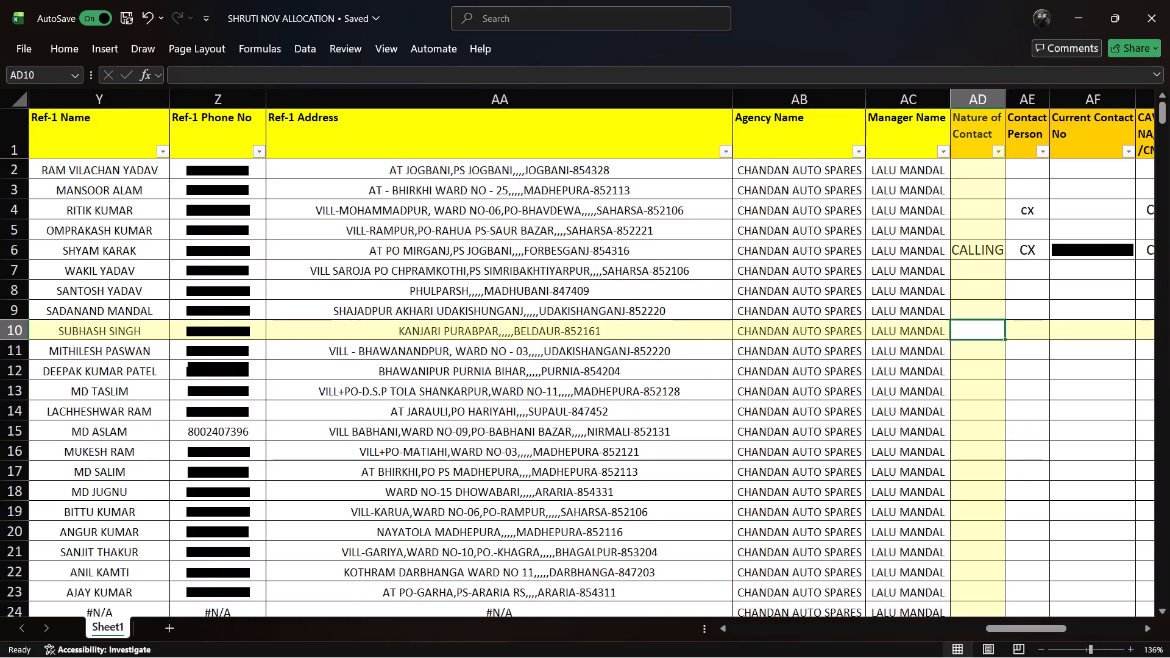
key(Right)
key(Right)
key(Right)
key(Right)
key(Right)
key(Right)
key(Right)
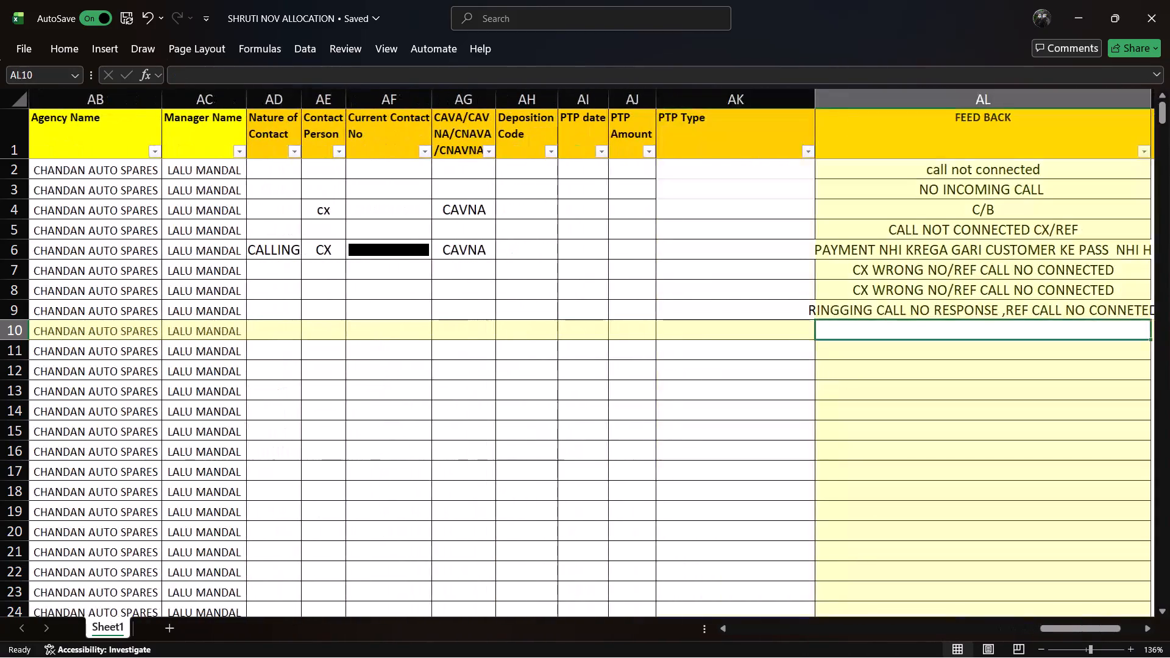
click(888, 332)
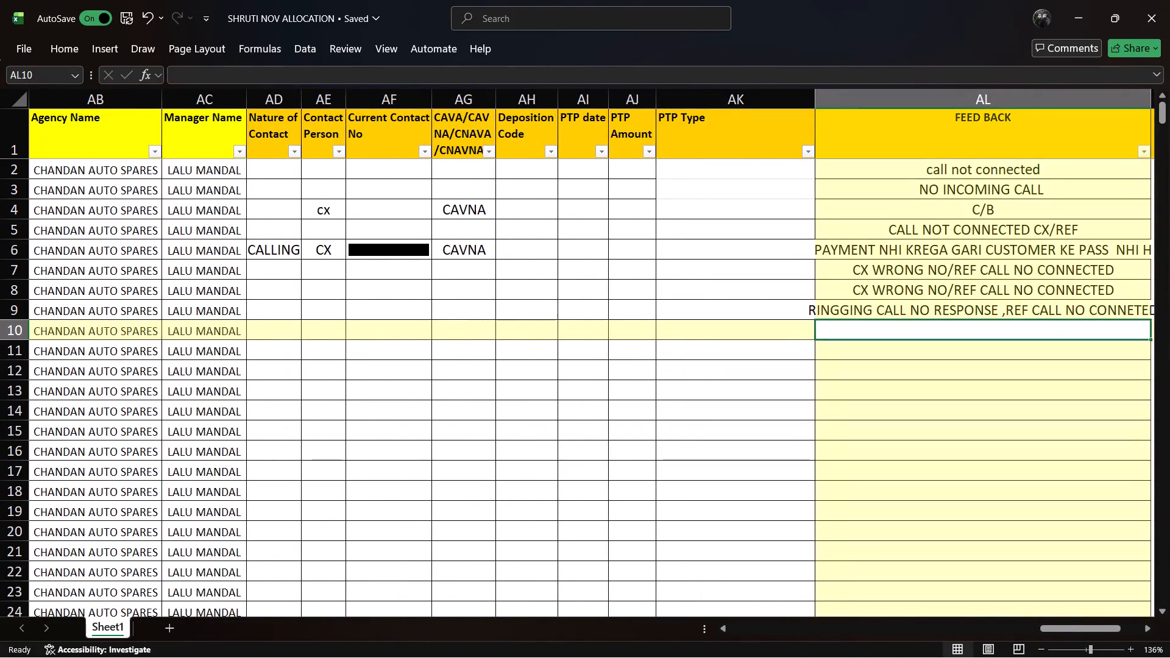
click(888, 332)
key(r)
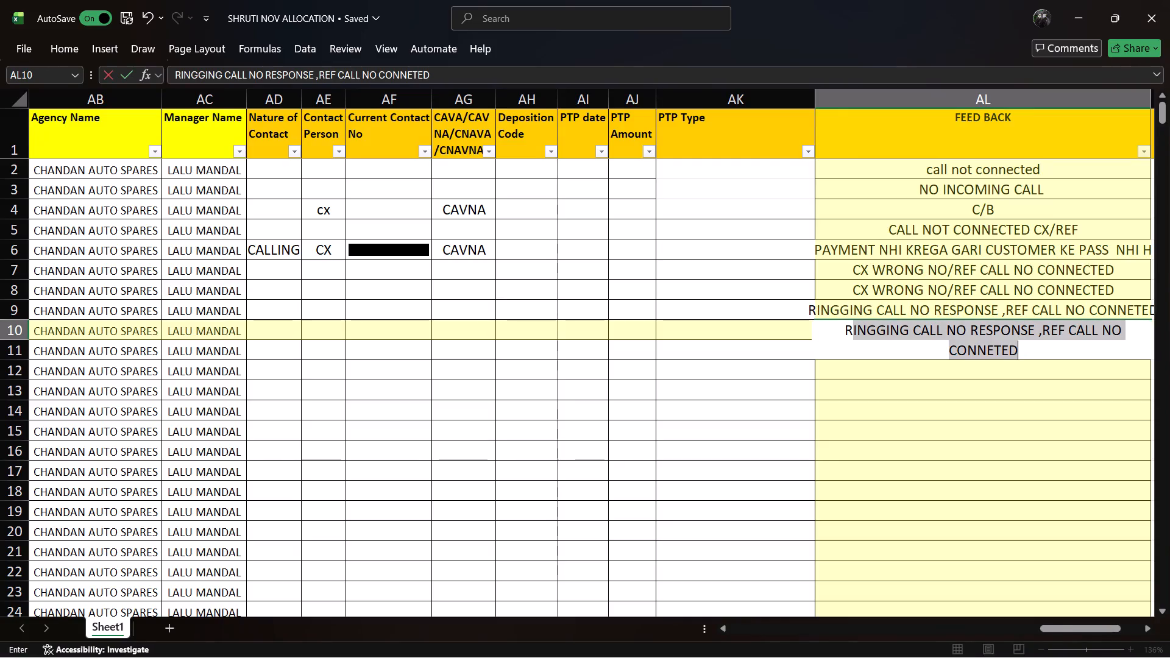
key(i)
text(NG)
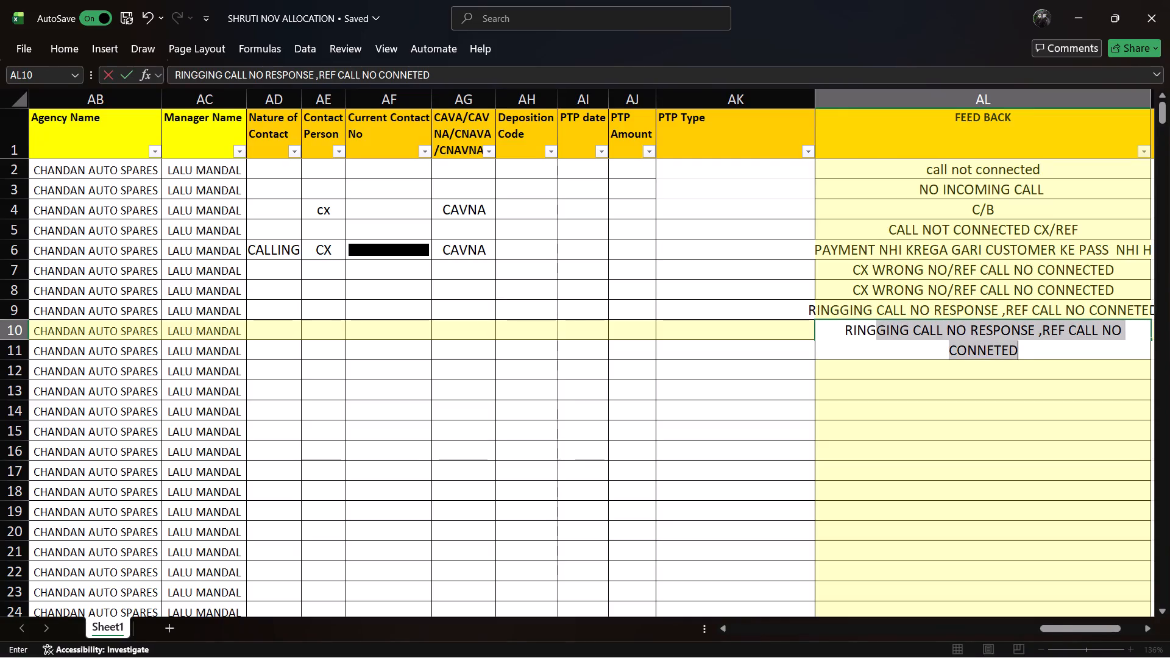
text(GING)
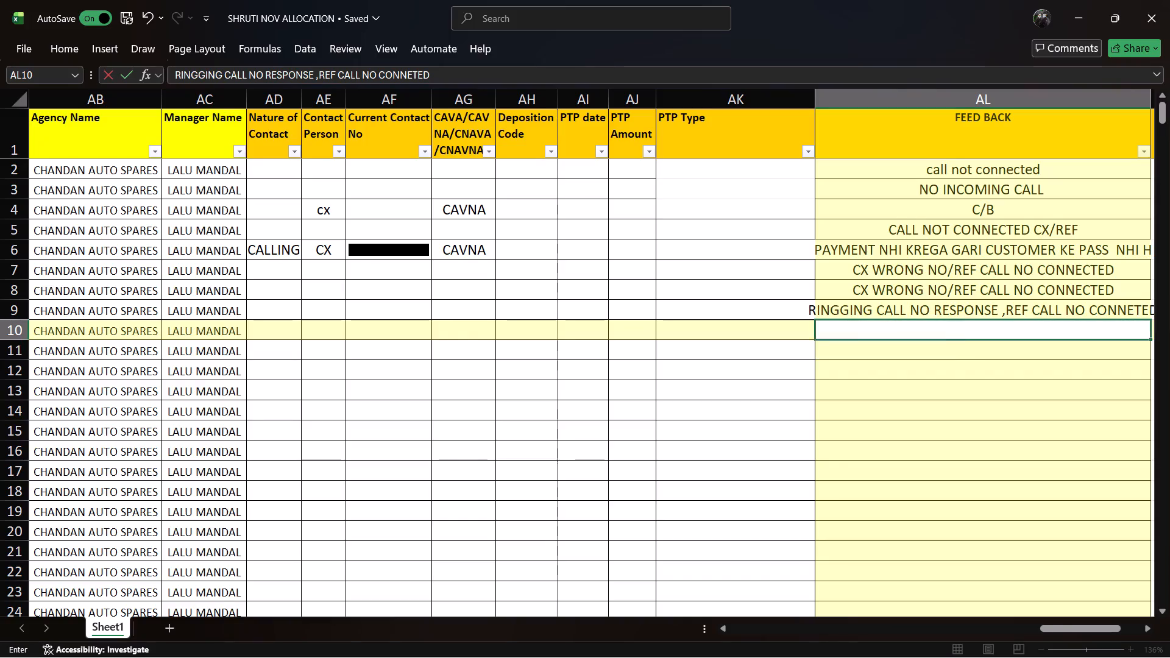
key(space)
text(CALL)
key(space)
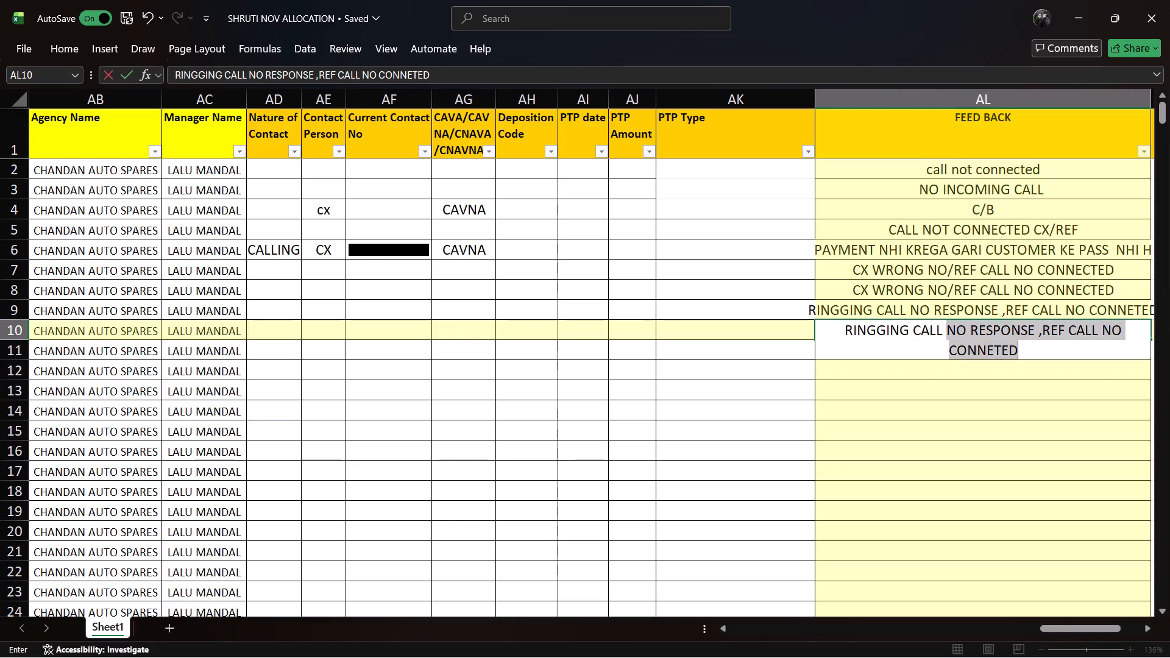
text(NO)
key(space)
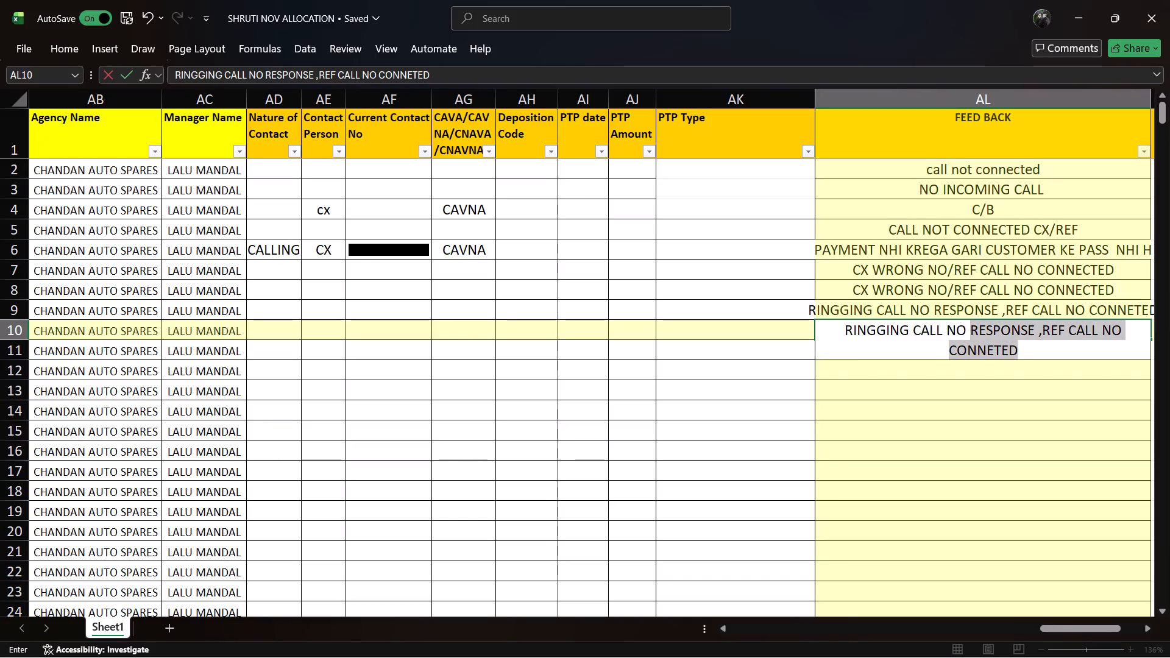
key(t)
key(BackSpace)
text(RES)
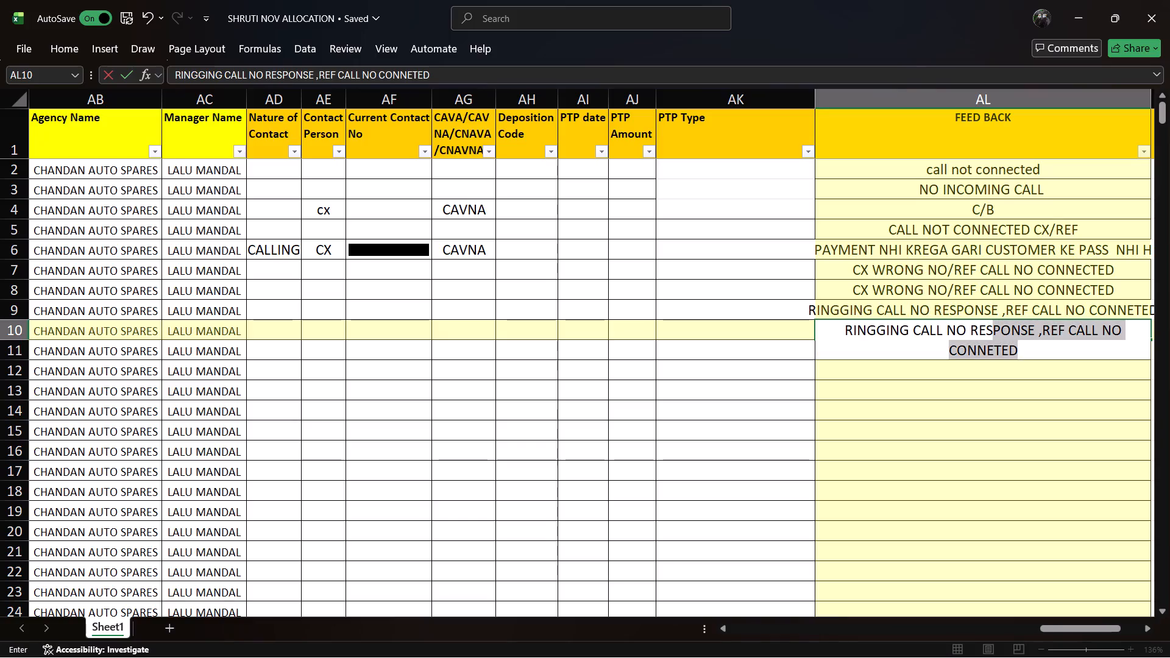
text(PO)
text(NSE)
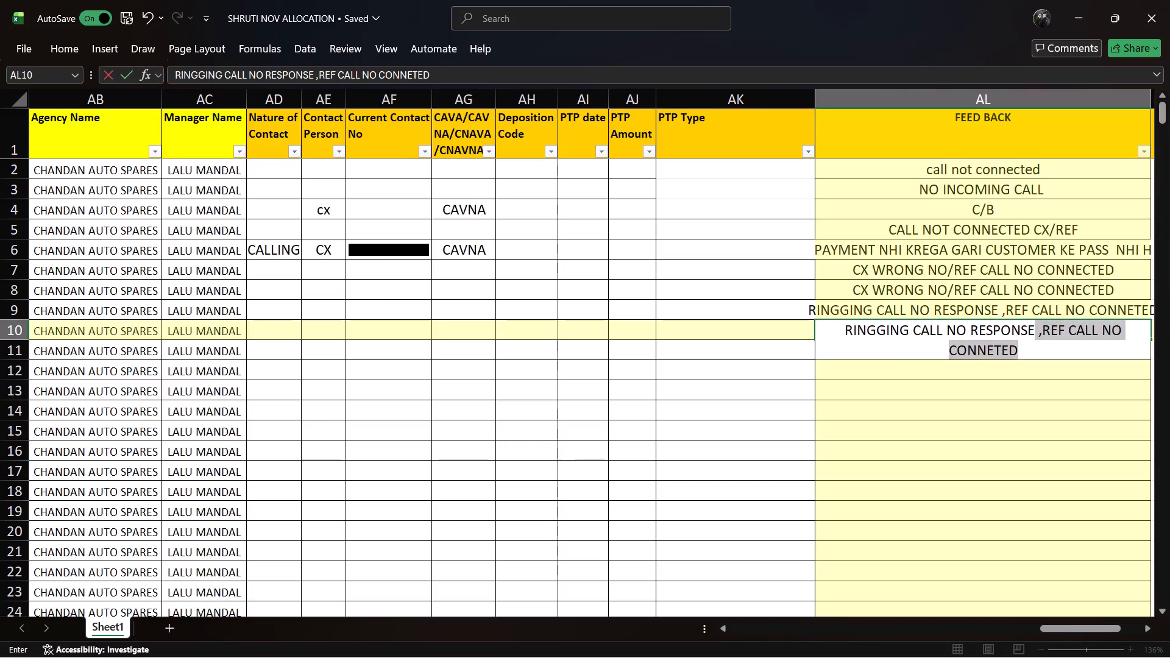
Extend row 10's FEED BACK entry with ,REF SWITCH OFF and save the workbook.
key(comma)
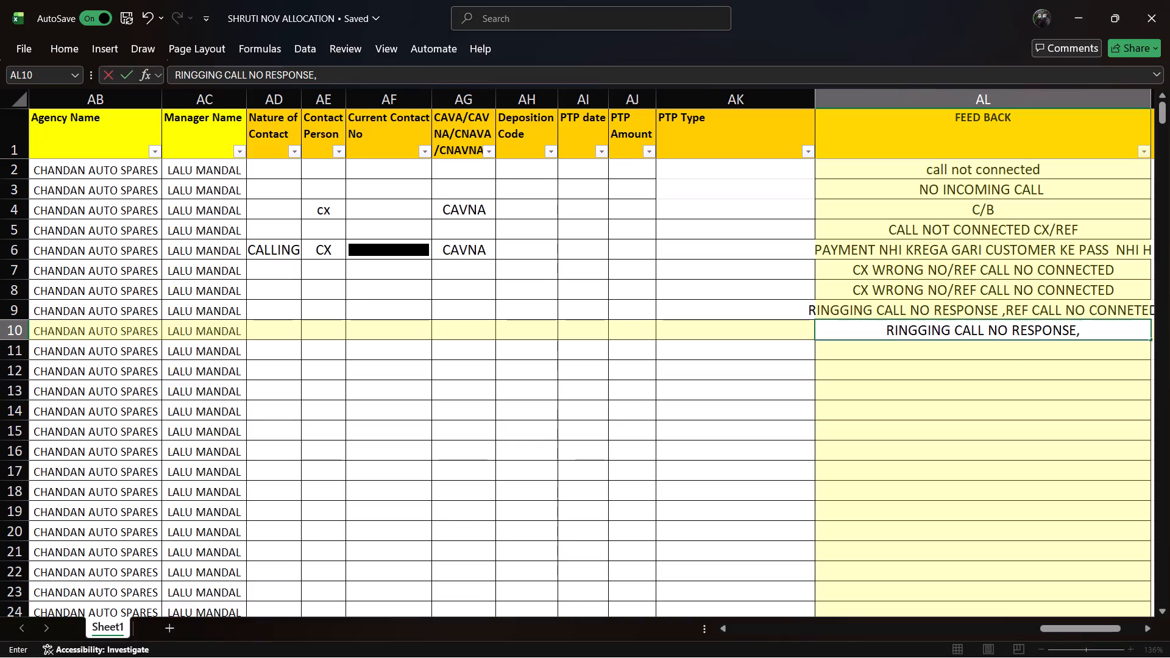
text(REF)
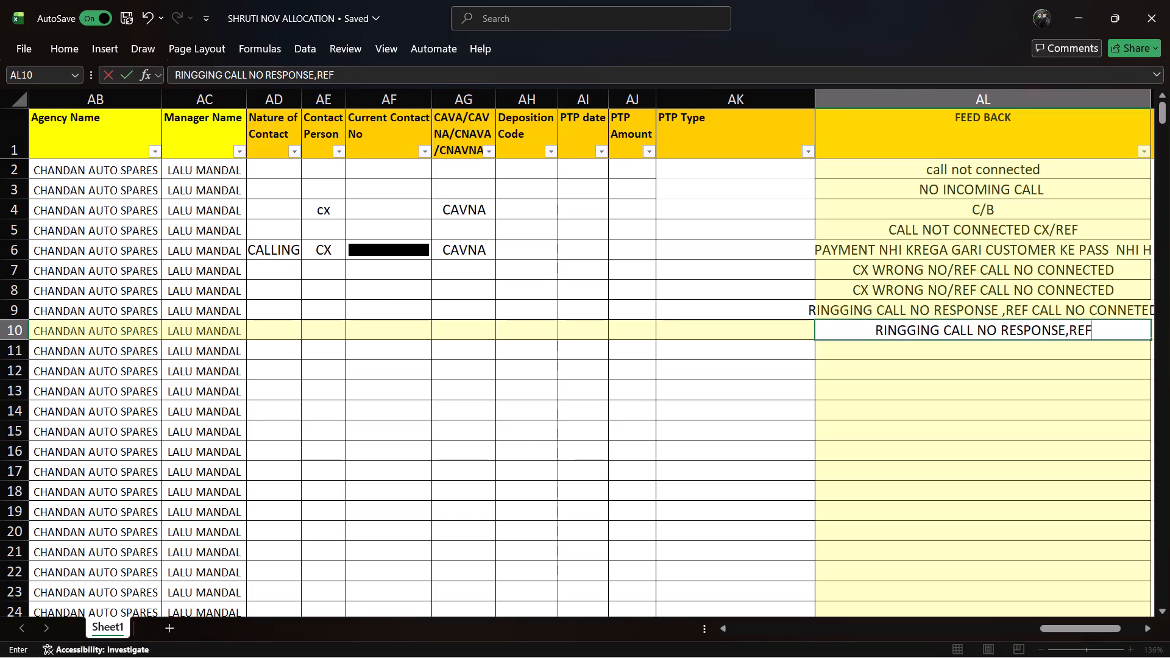
key(space)
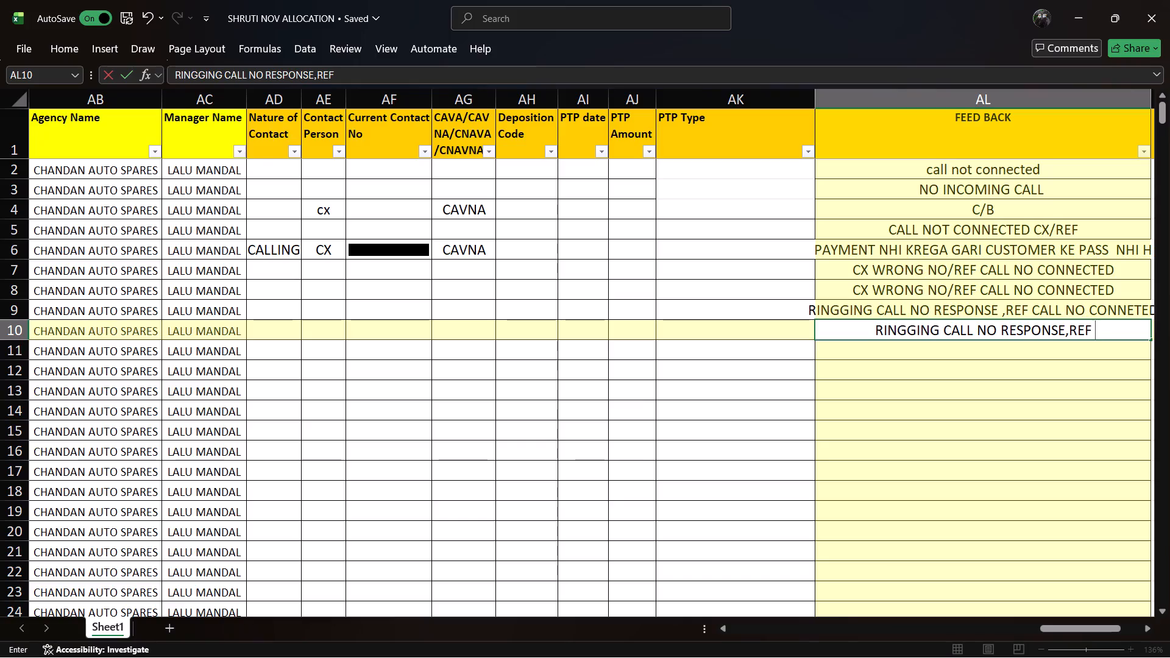
text(SW)
text(ITH)
key(BackSpace)
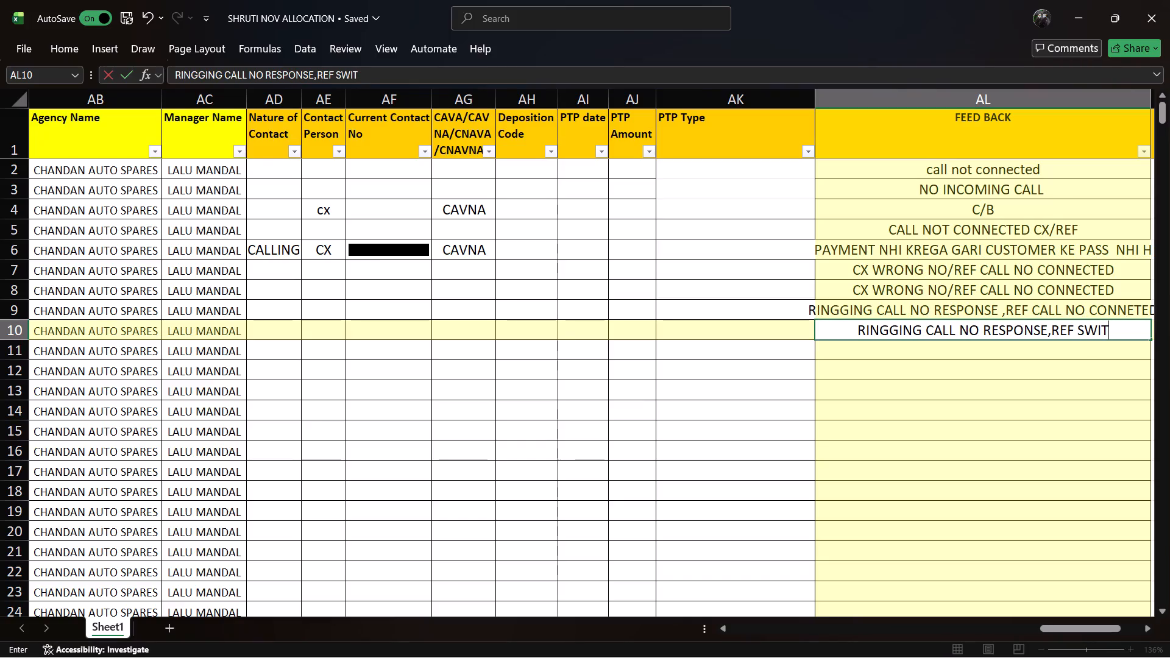
text(CH OFF)
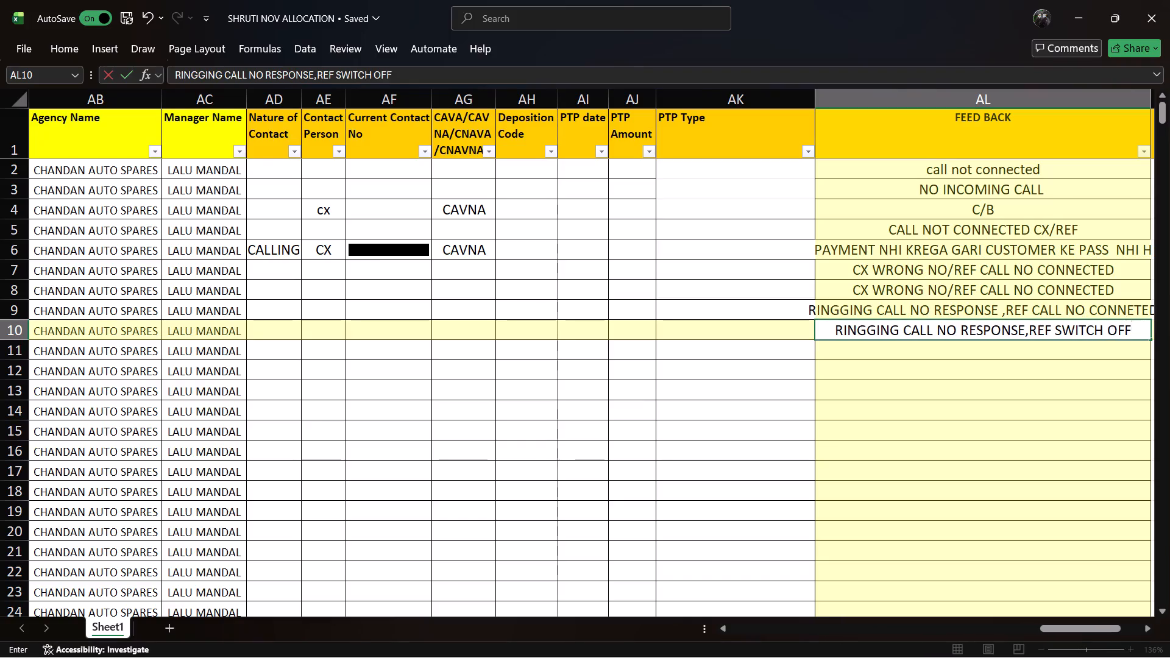
key(ctrl+s)
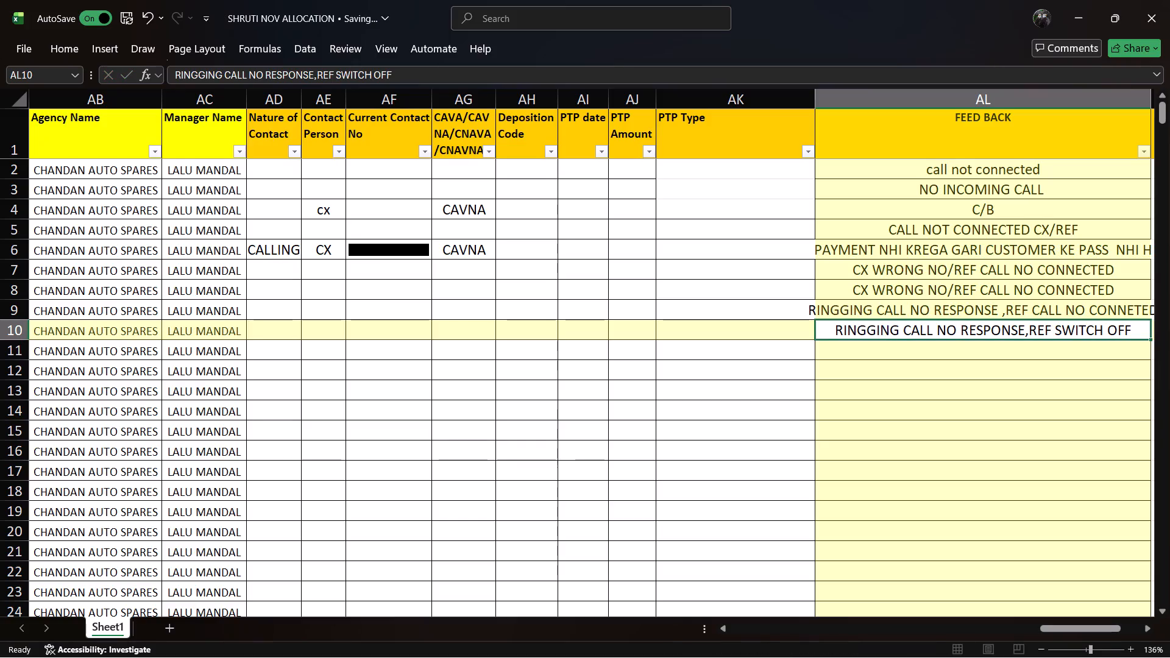
Start on row 11's record by going to its Loan Number, saving the workbook again and checking its Mobile Number entry.
key(Down)
key(Left)
key(Left)
key(Left)
key(Left)
key(Left)
key(Left)
key(Left)
key(Left)
key(Left)
key(Left)
key(Left)
key(Left)
key(Left)
key(Left)
key(Left)
key(Left)
key(Left)
key(Left)
key(Left)
key(Left)
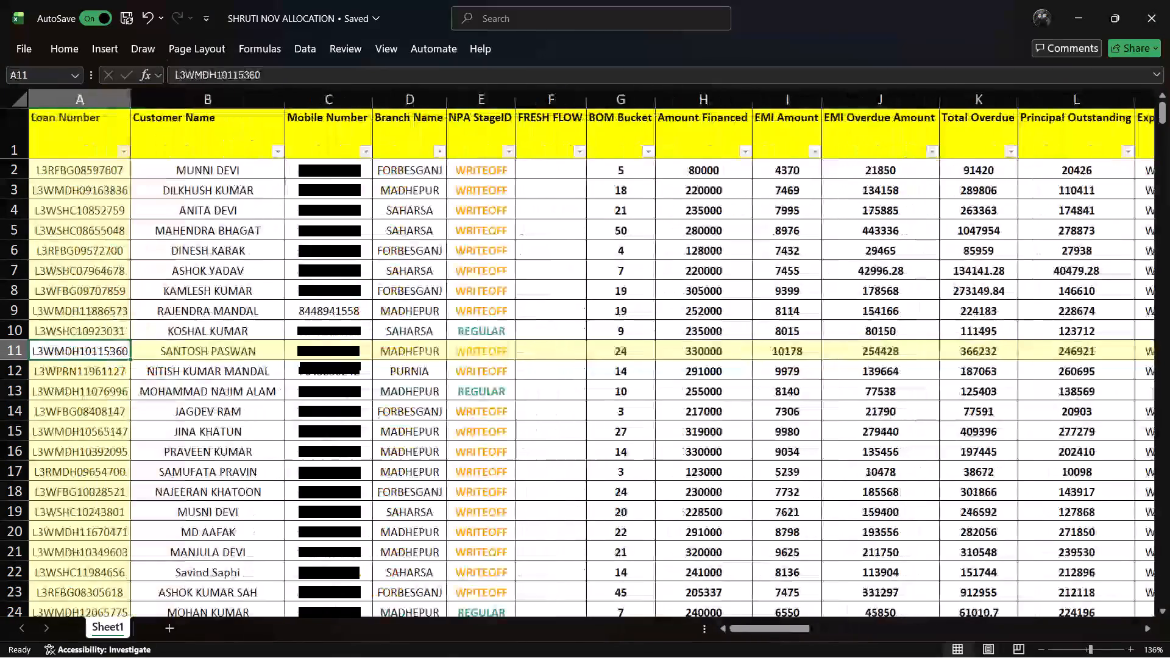
key(ctrl+s)
key(Right)
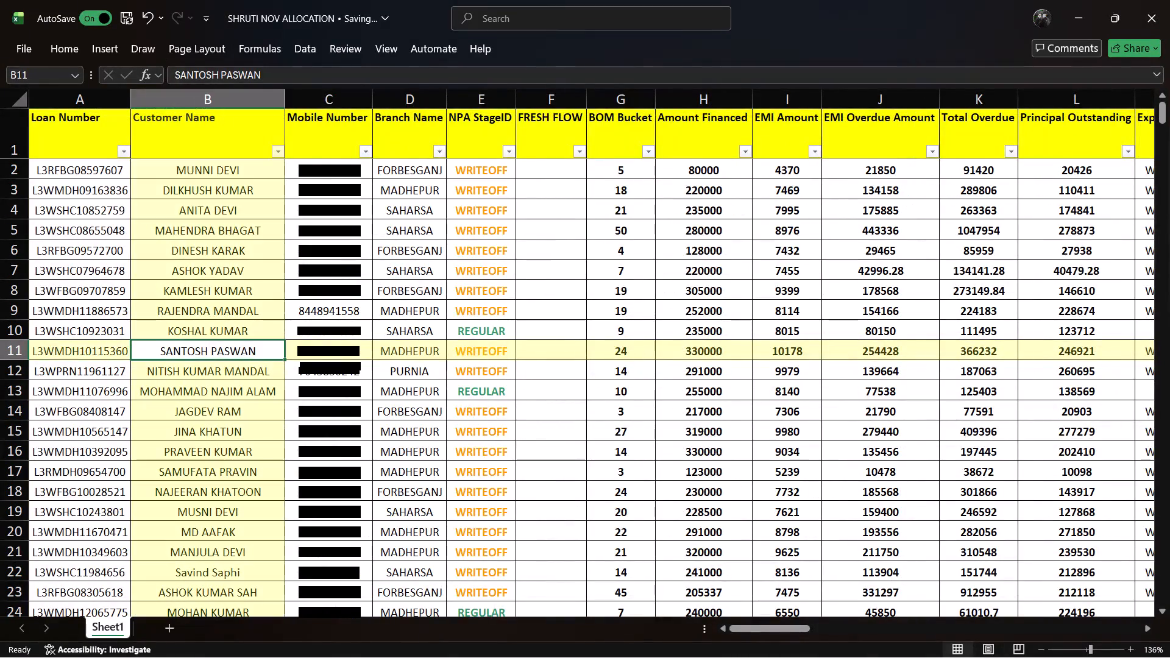
key(Right)
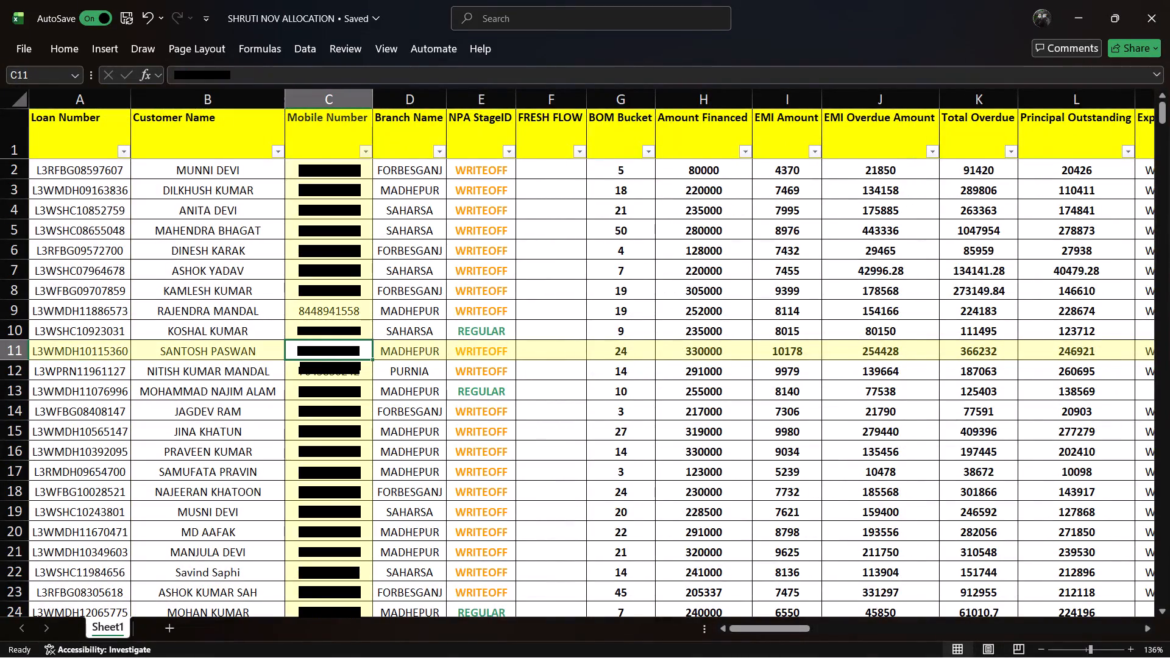
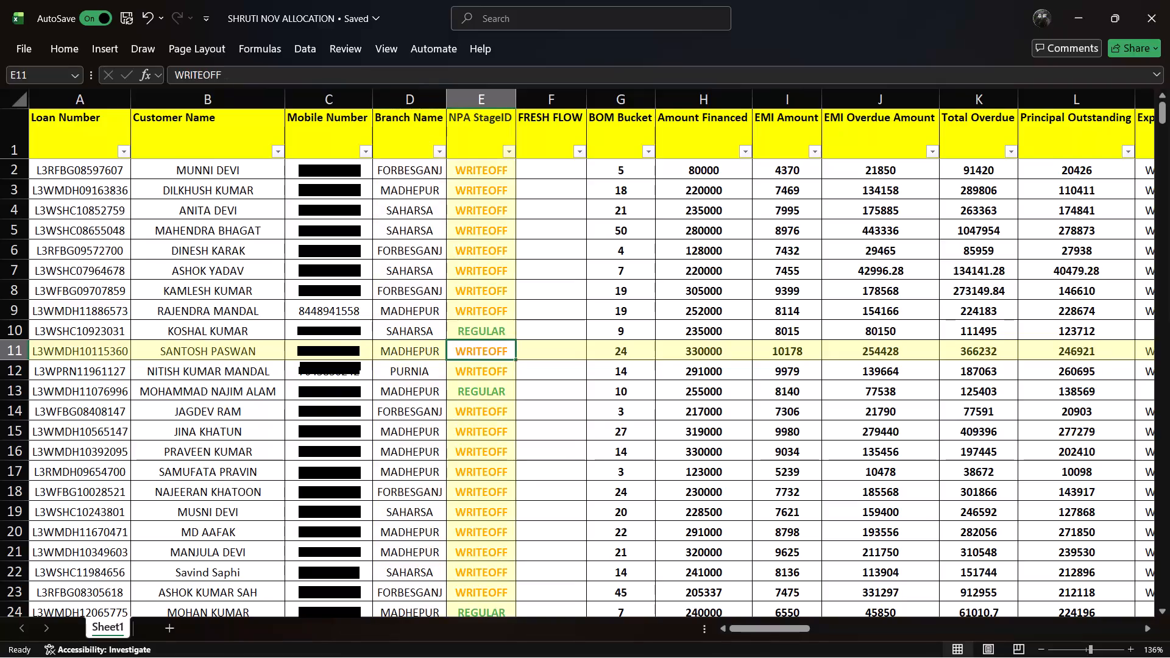
Review row 11's loan details from FRESH FLOW through the financed, EMI, overdue and principal amounts to Expiry Status, EXPIRY and TC Name.
key(Right)
key(Right)
key(Right)
key(Right)
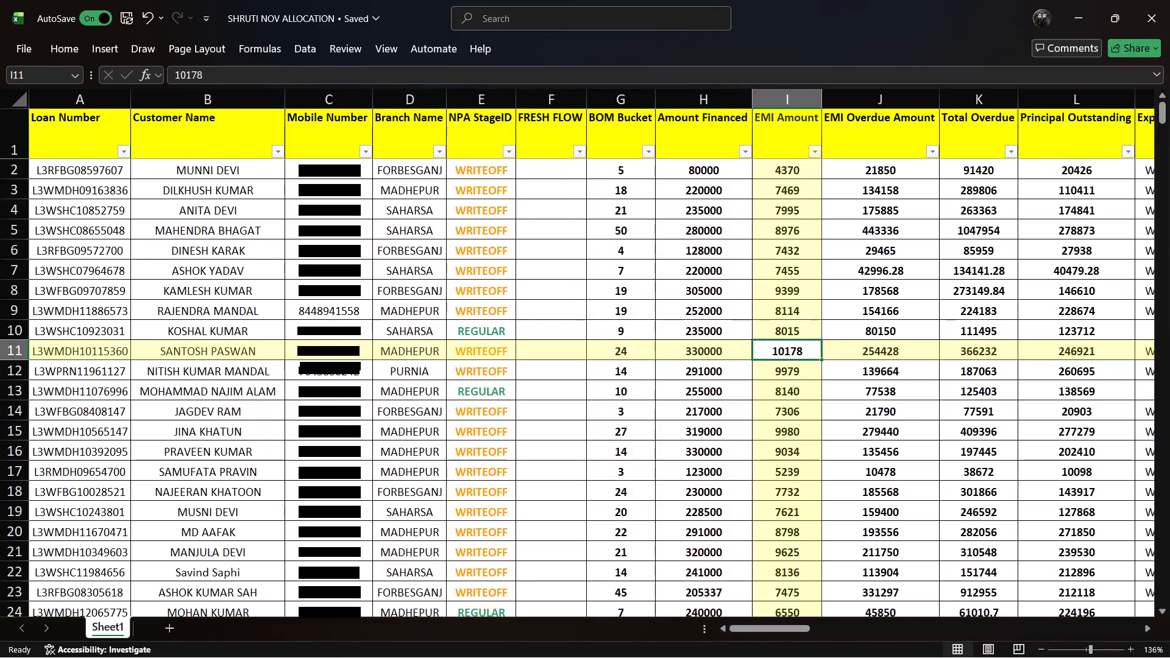
key(Right)
key(Right)
key(Right)
key(Right)
key(Right)
key(Right)
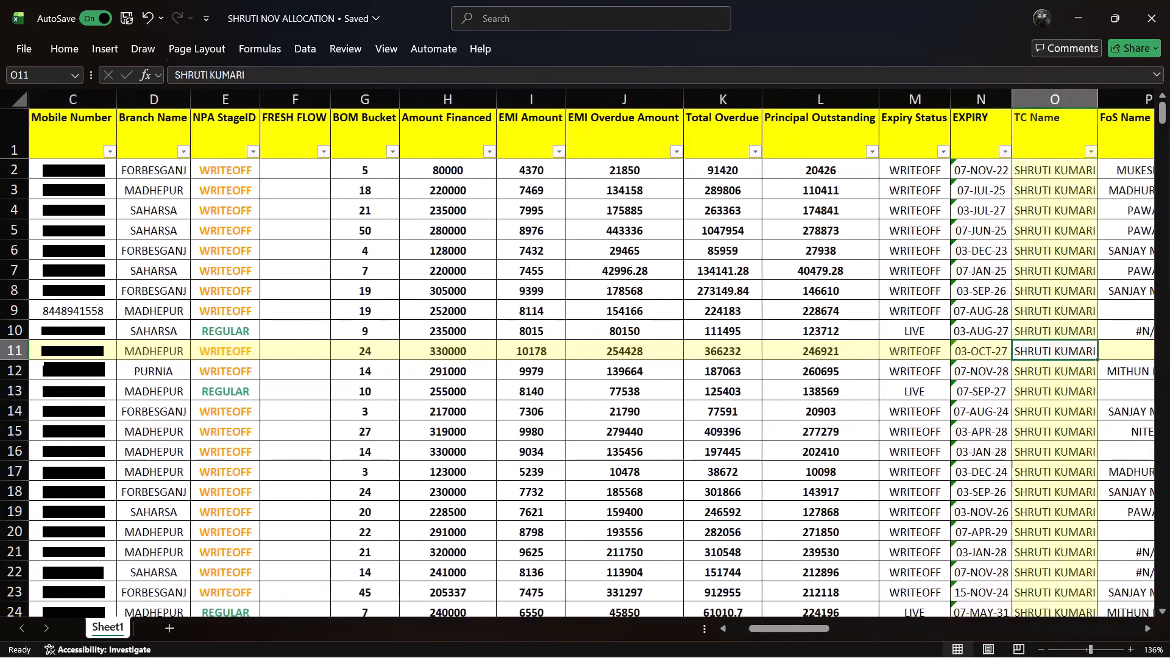
Review row 11's FoS Name, Father's Name, Residence Address and Zip Code, plus the vehicle's registration, asset, engine and chassis details.
key(Right)
key(Right)
key(Right)
key(Right)
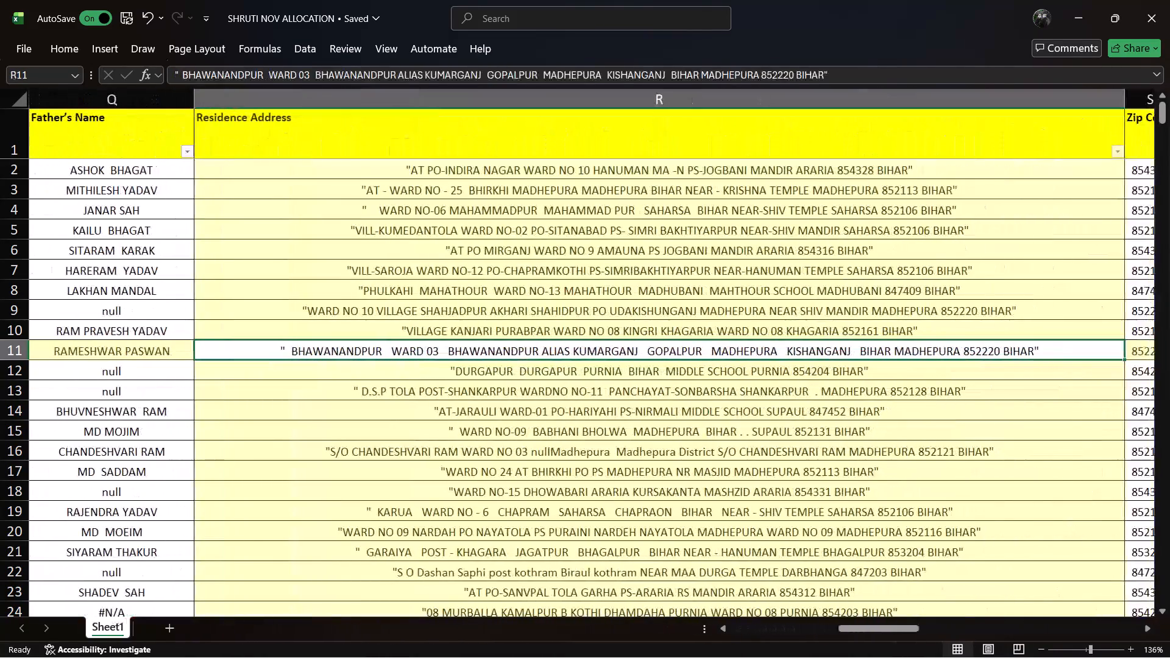
key(Right)
key(Right)
key(Right)
key(Right)
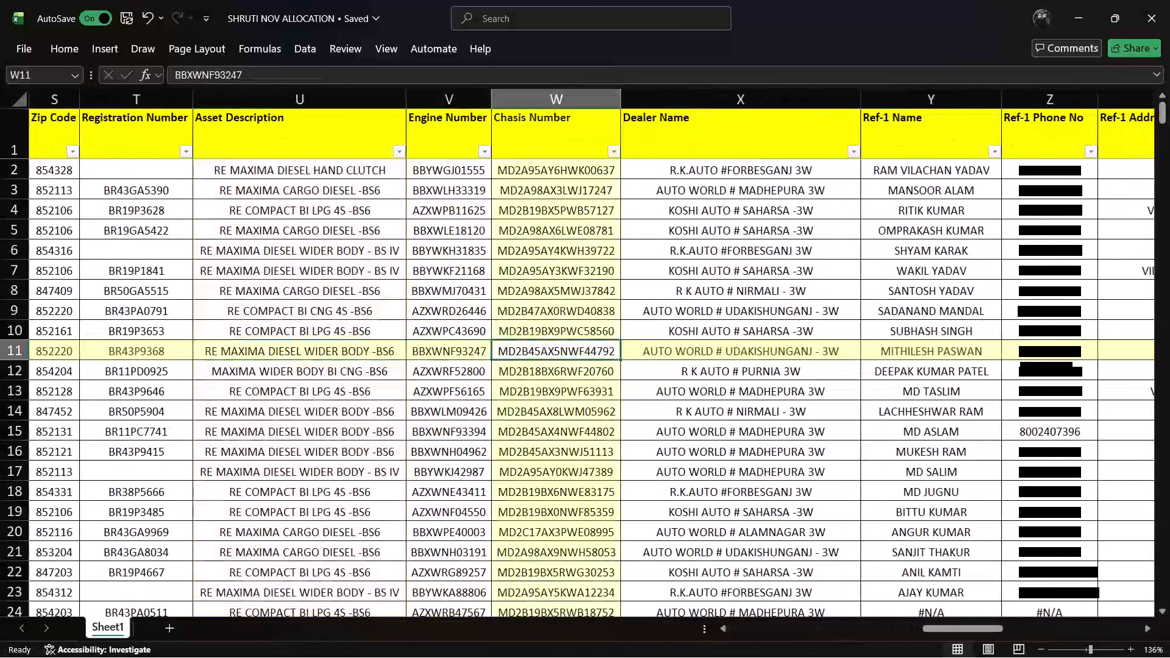
Check row 11's dealer and reference details, focusing on the Ref-1 Name and Ref-1 Phone No entries.
key(Right)
key(Right)
key(Right)
key(Right)
key(Left)
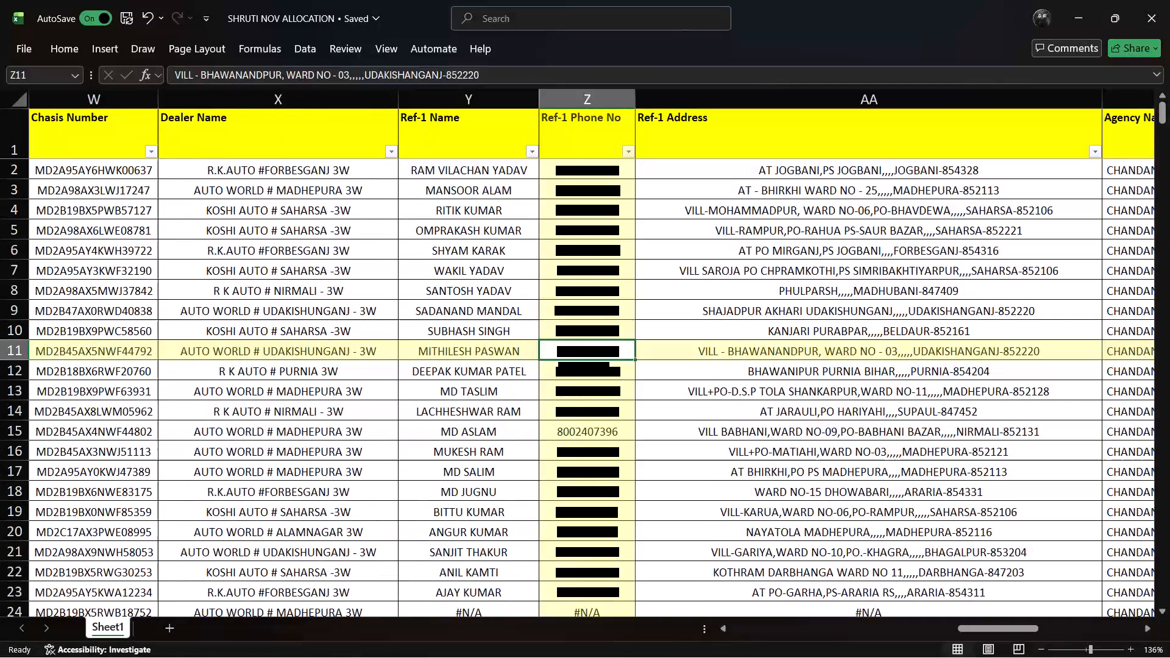
key(Left)
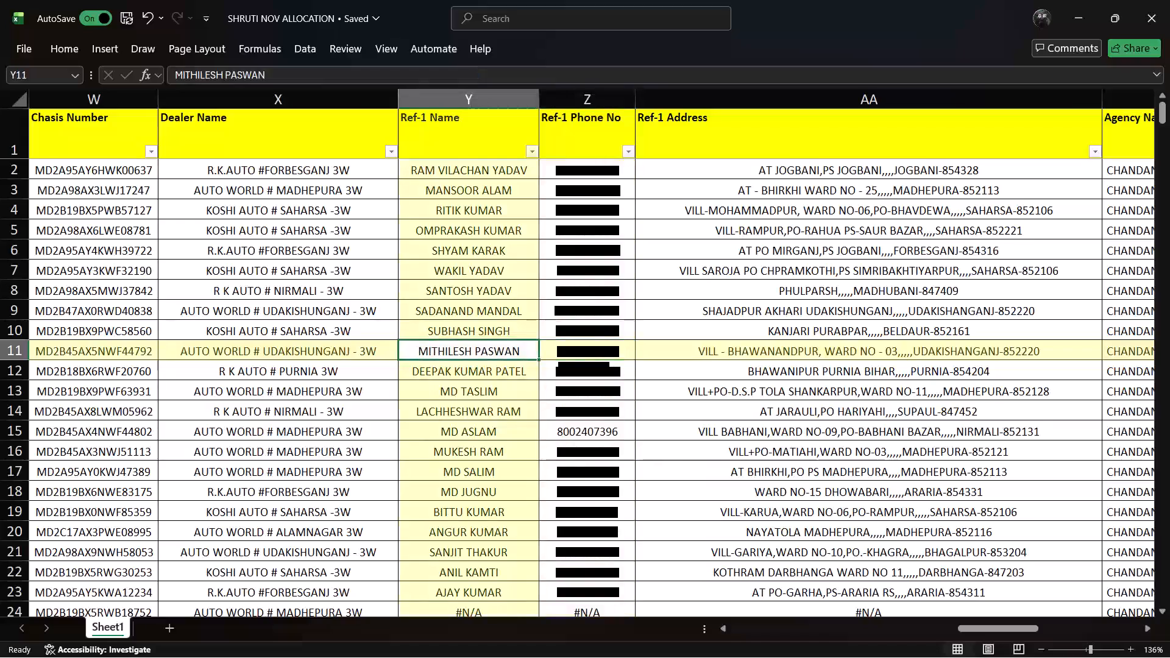
key(Right)
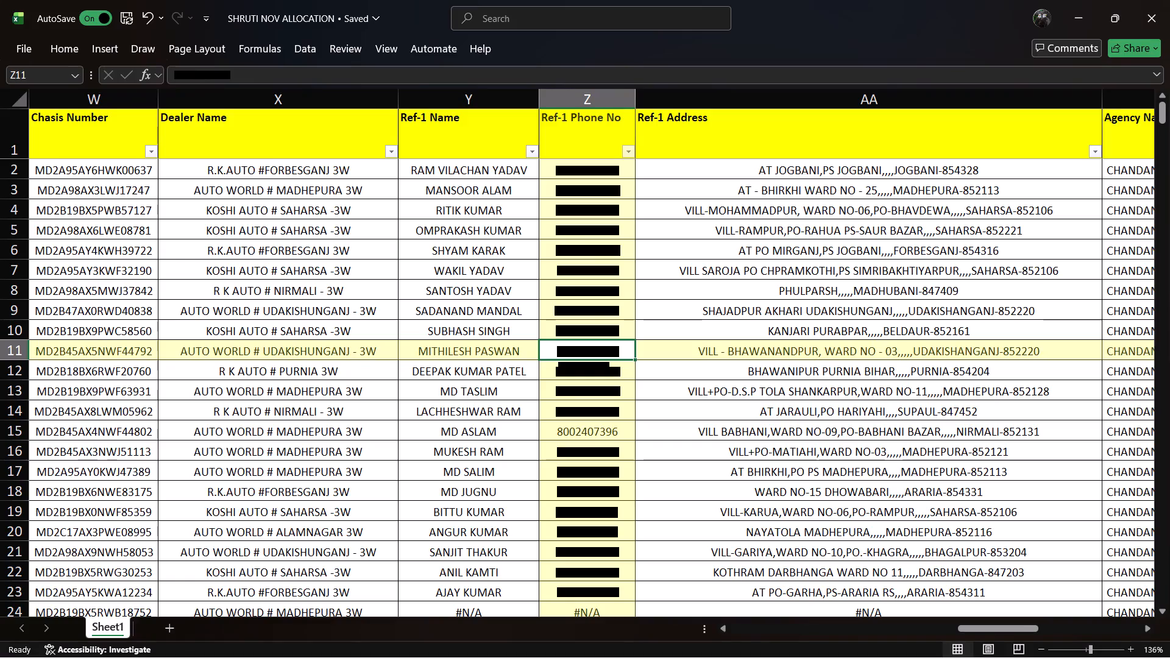
Go back across row 11's record from Ref-1 Phone No through the vehicle and address details toward the customer's loan details.
key(Left)
key(Left)
key(Left)
key(Left)
key(Left)
key(Left)
key(Left)
key(Left)
key(Left)
key(Left)
key(Left)
key(Left)
key(Left)
key(Left)
key(Left)
key(Left)
key(Left)
key(Left)
key(Left)
key(Left)
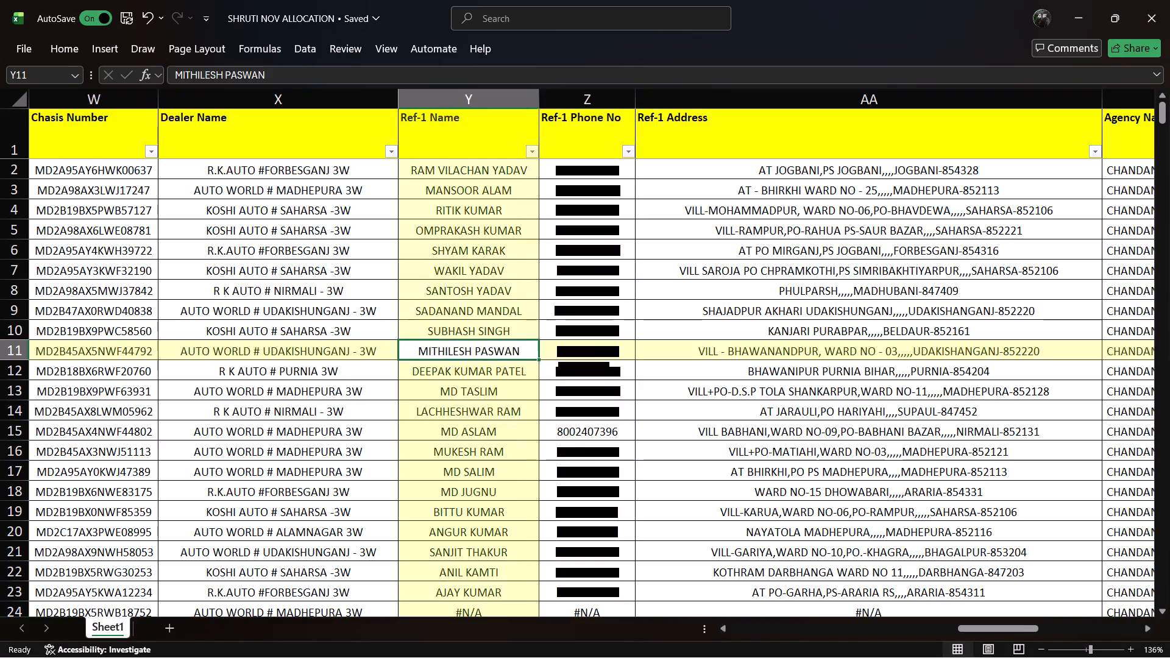
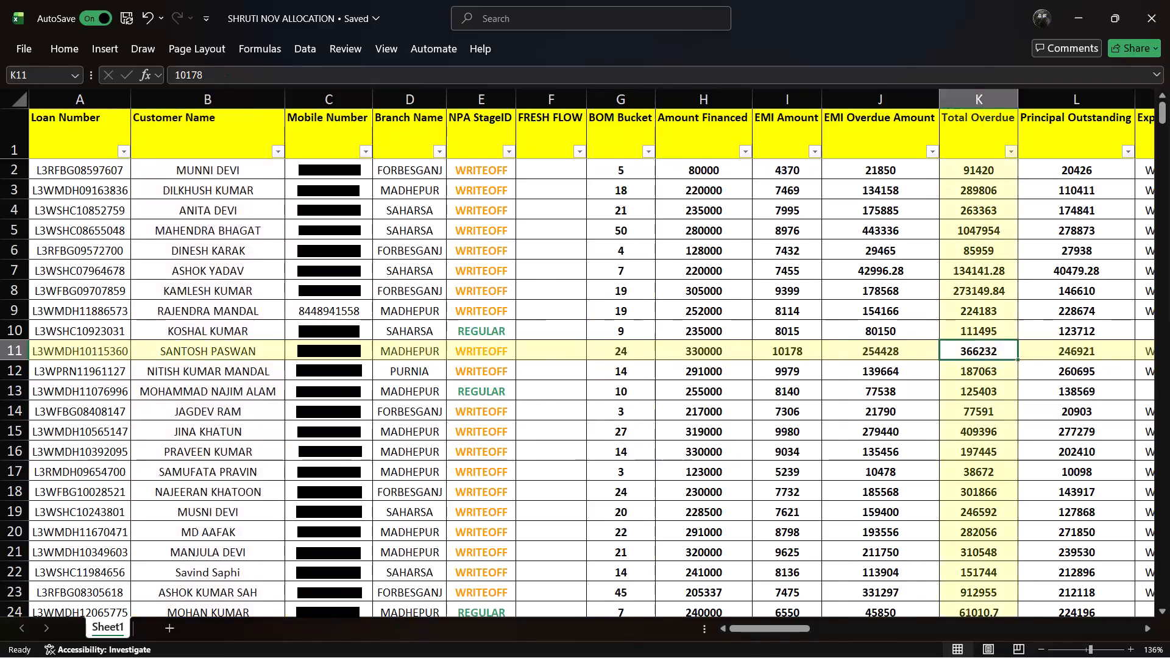
Review row 11's record from Total Overdue through the reference, agency, contact and PTP columns to FEED BACK.
key(Right)
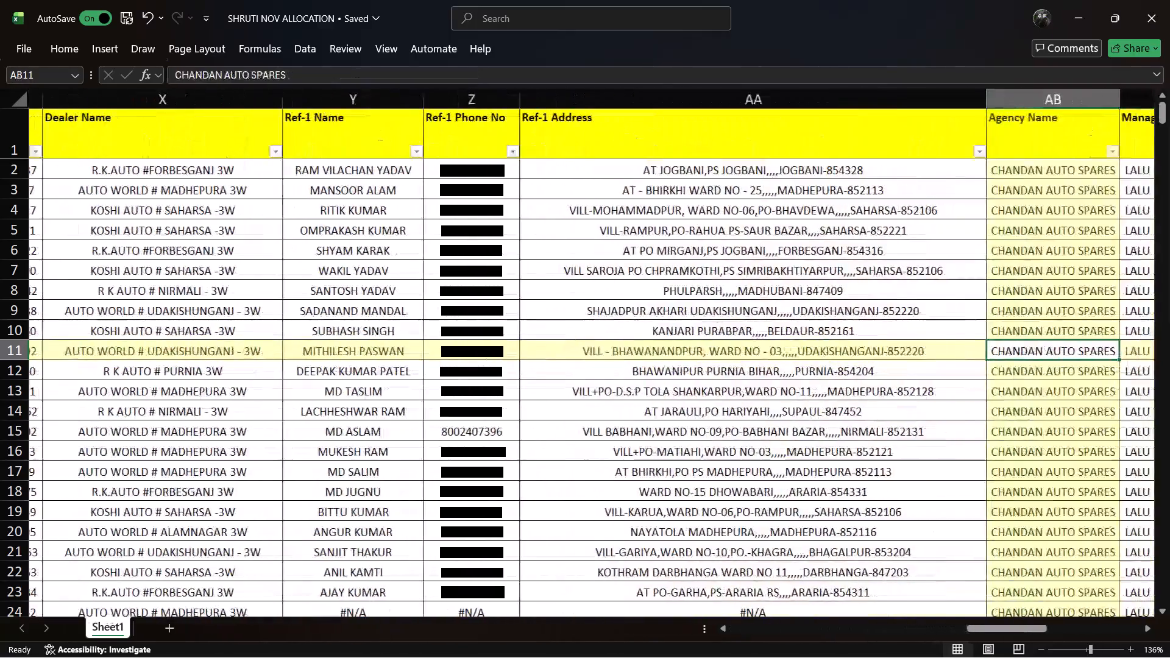
key(Right)
key(Right)
key(Right)
key(Right)
key(Right)
key(Right)
key(Right)
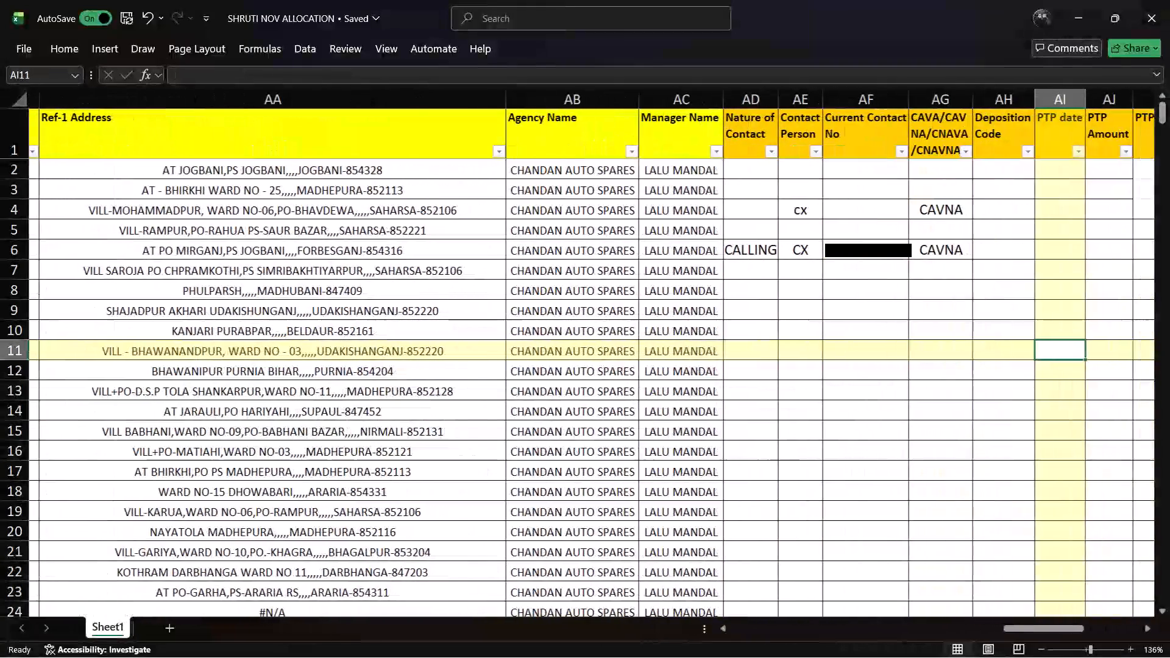
key(Right)
key(Right)
key(Right)
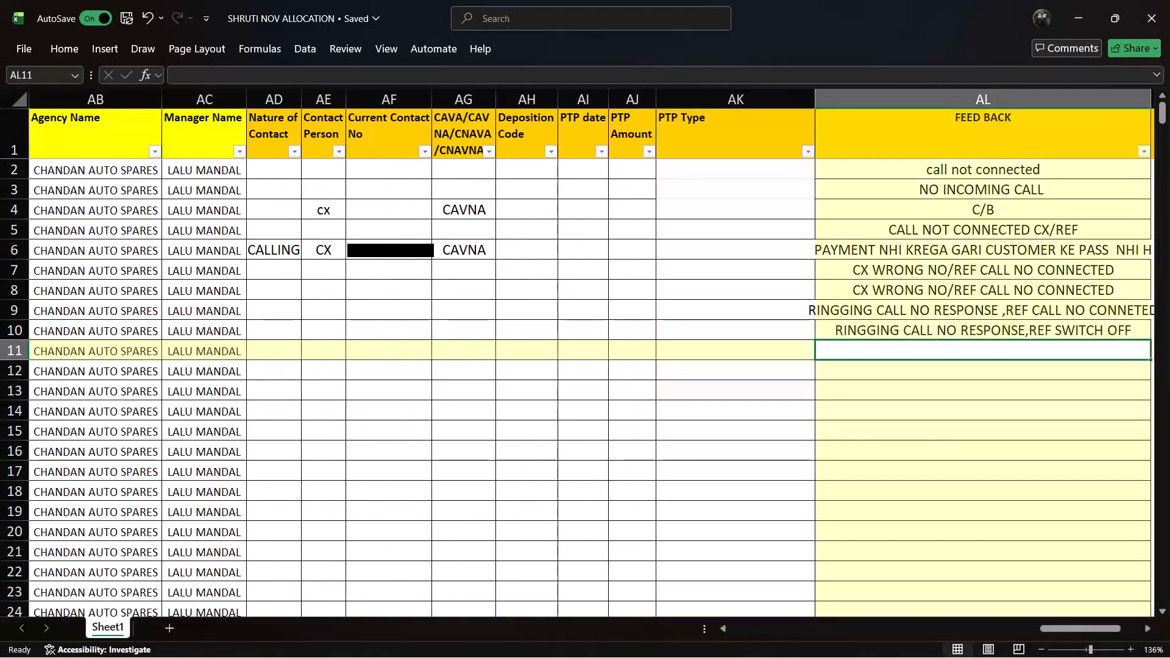
click(446, 350)
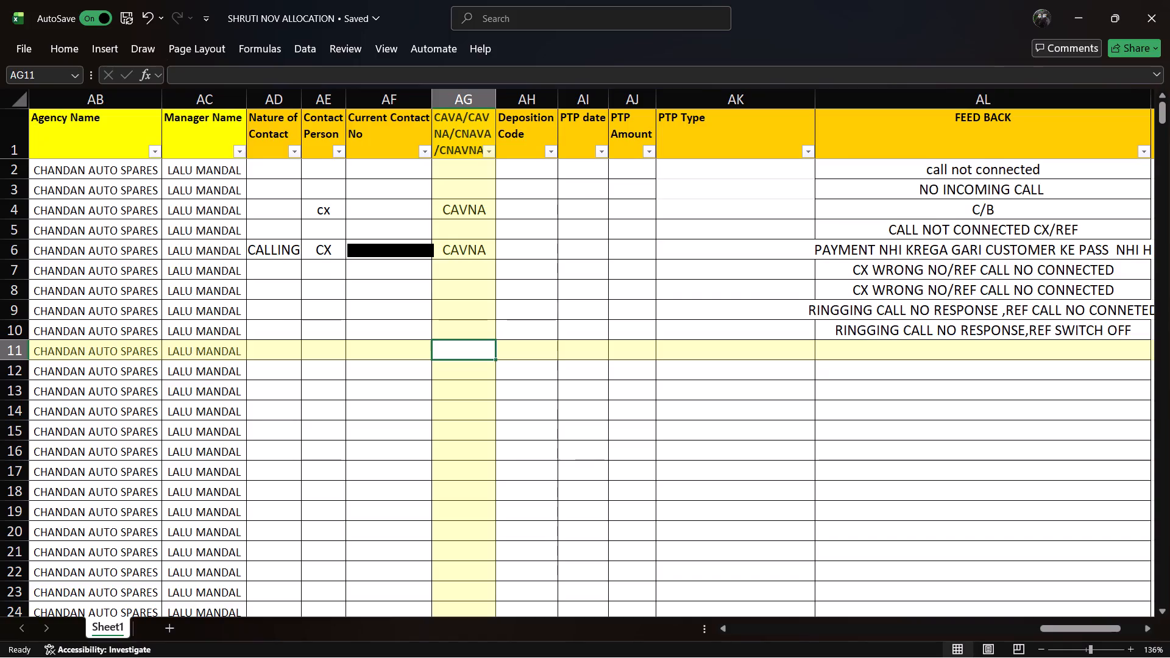
key(Right)
key(Right)
key(Right)
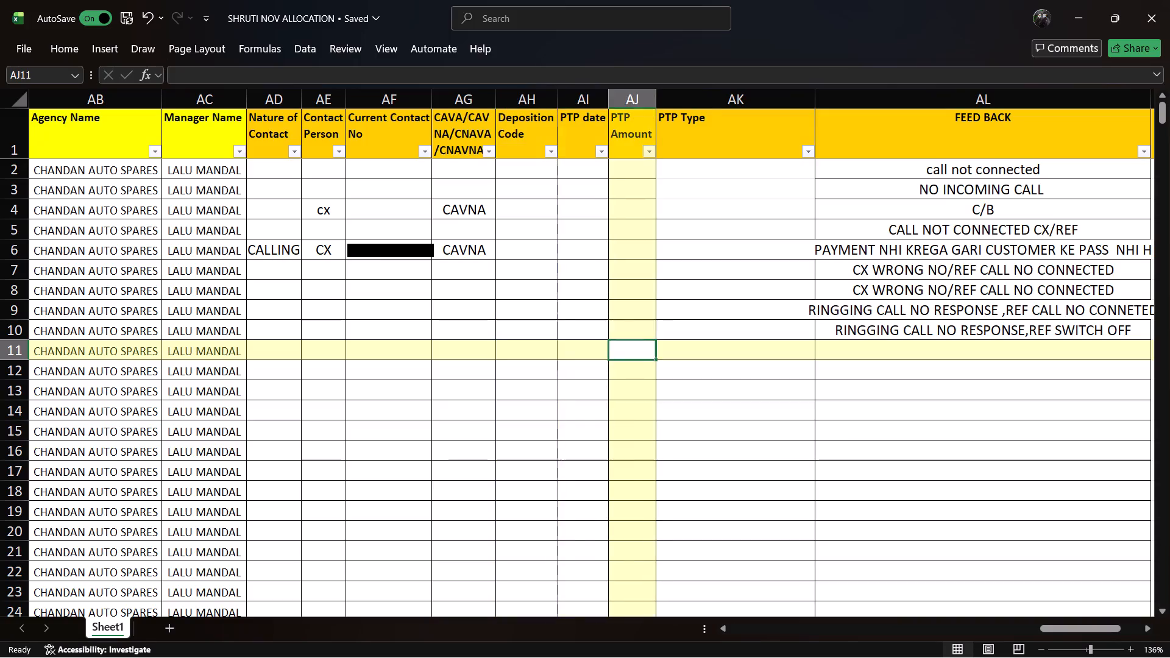
key(Right)
key(Right)
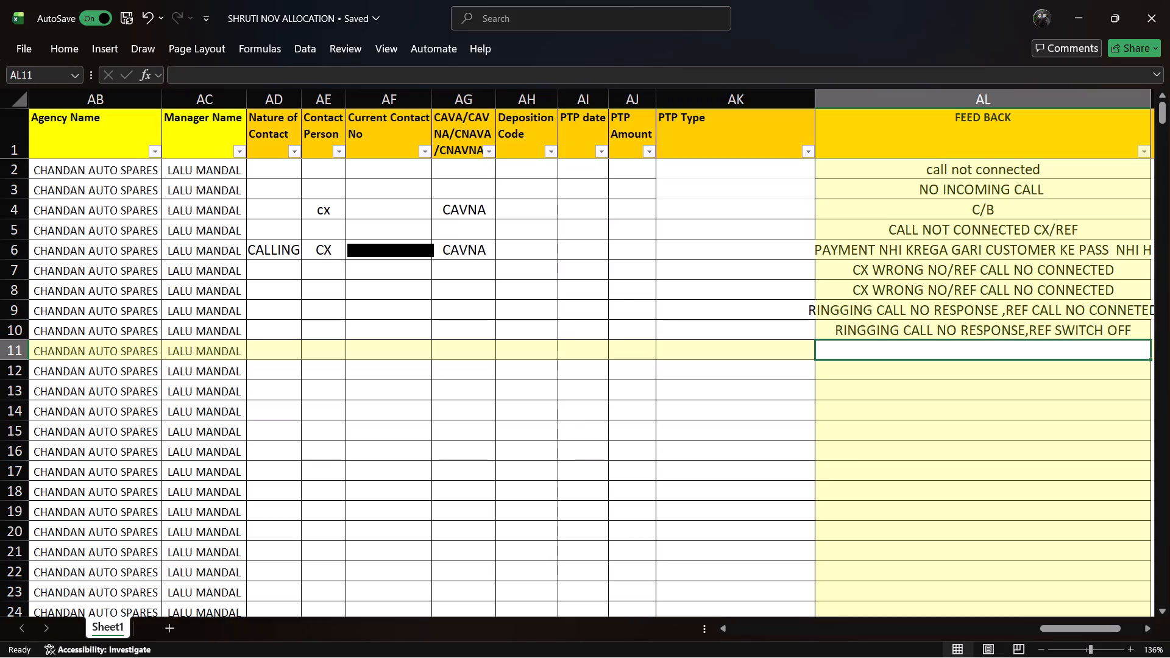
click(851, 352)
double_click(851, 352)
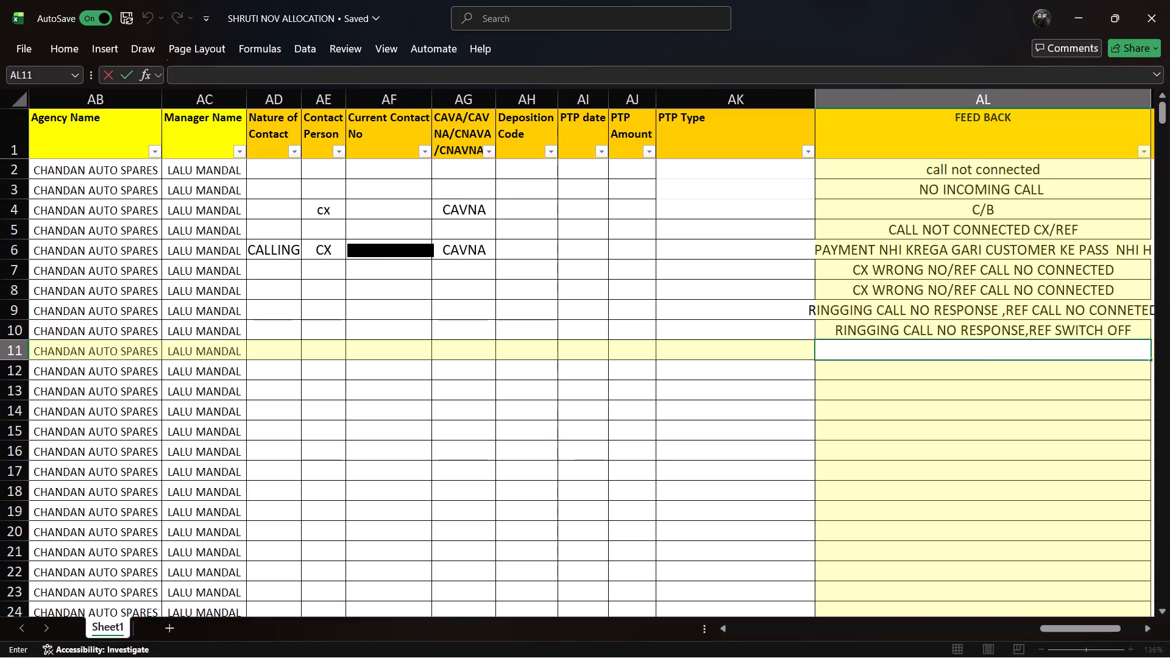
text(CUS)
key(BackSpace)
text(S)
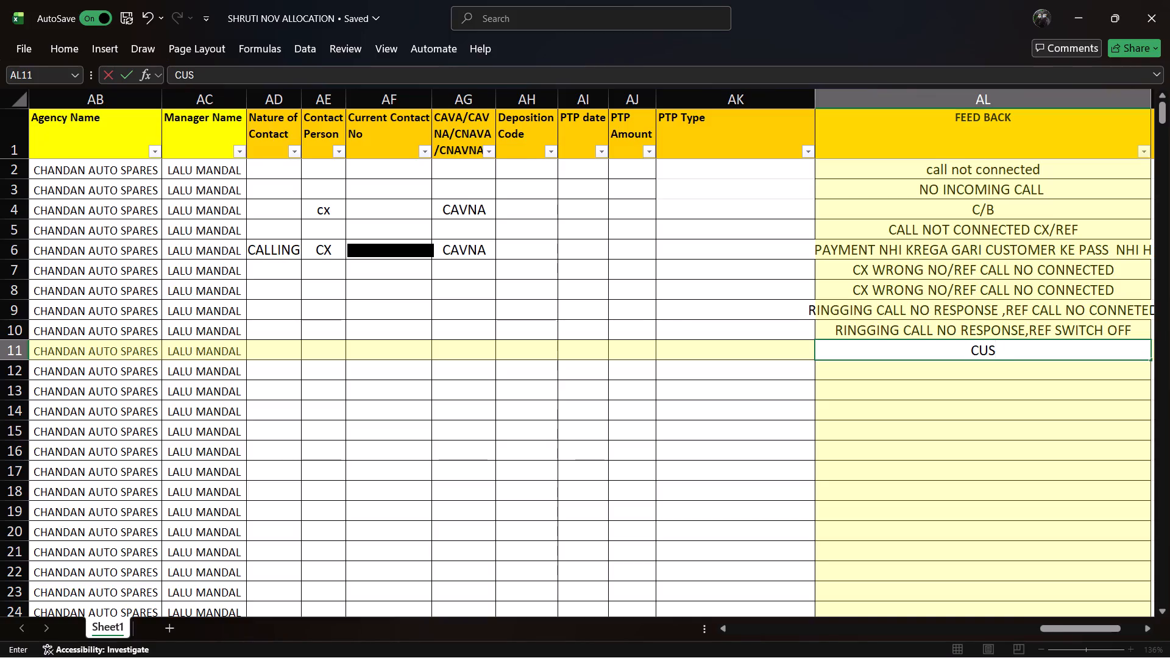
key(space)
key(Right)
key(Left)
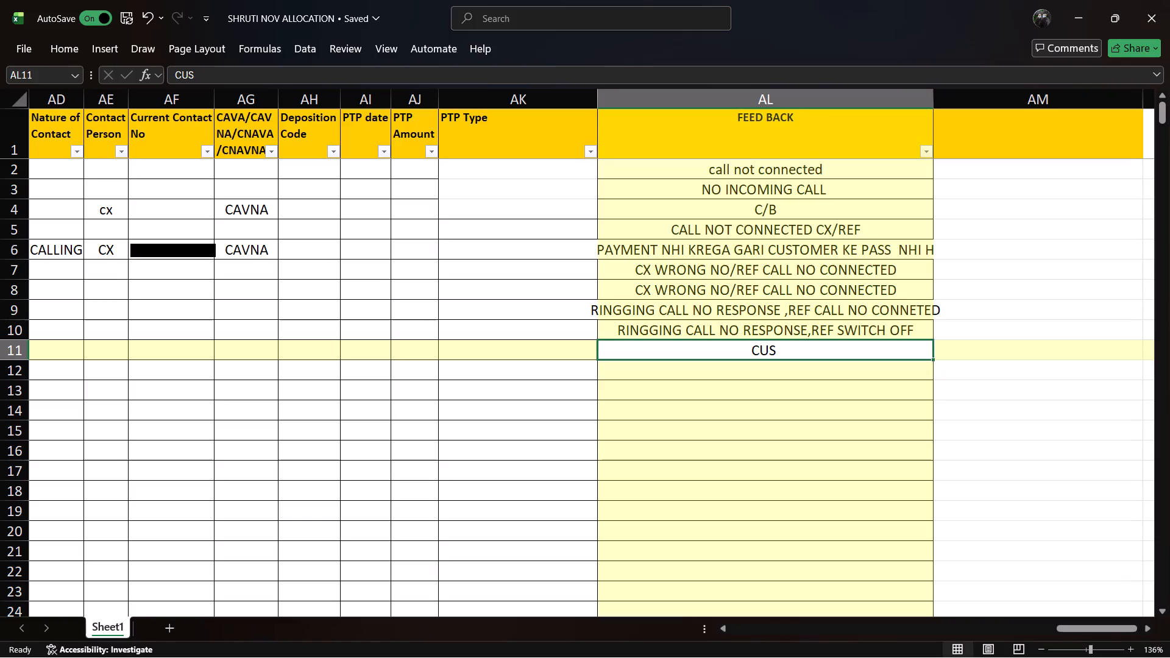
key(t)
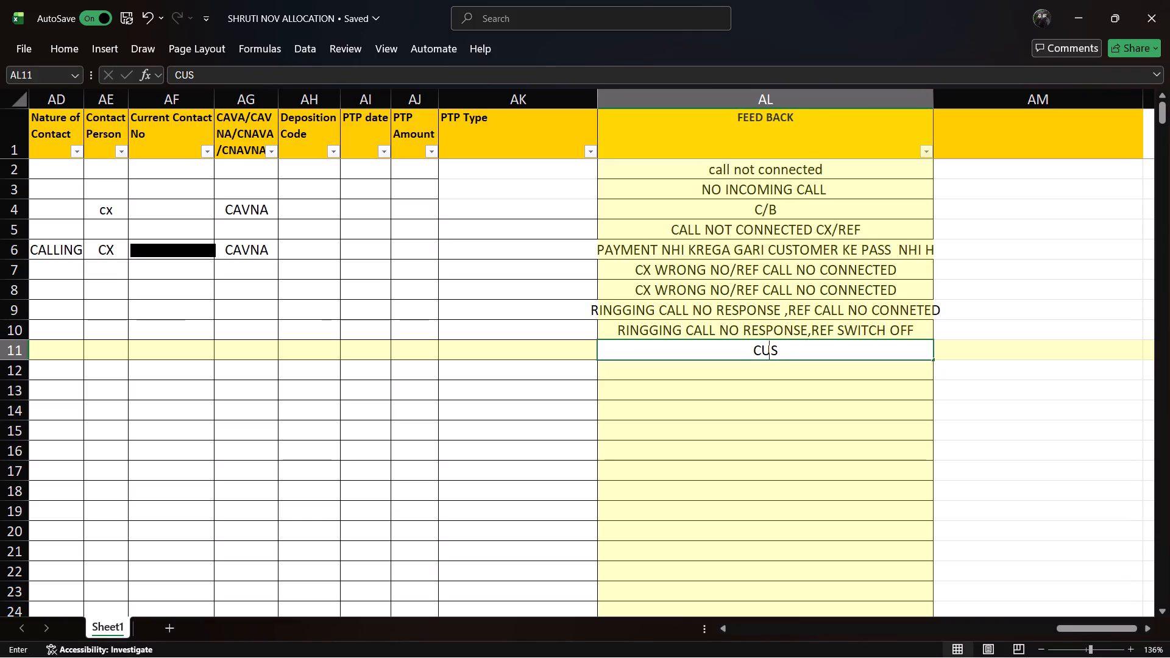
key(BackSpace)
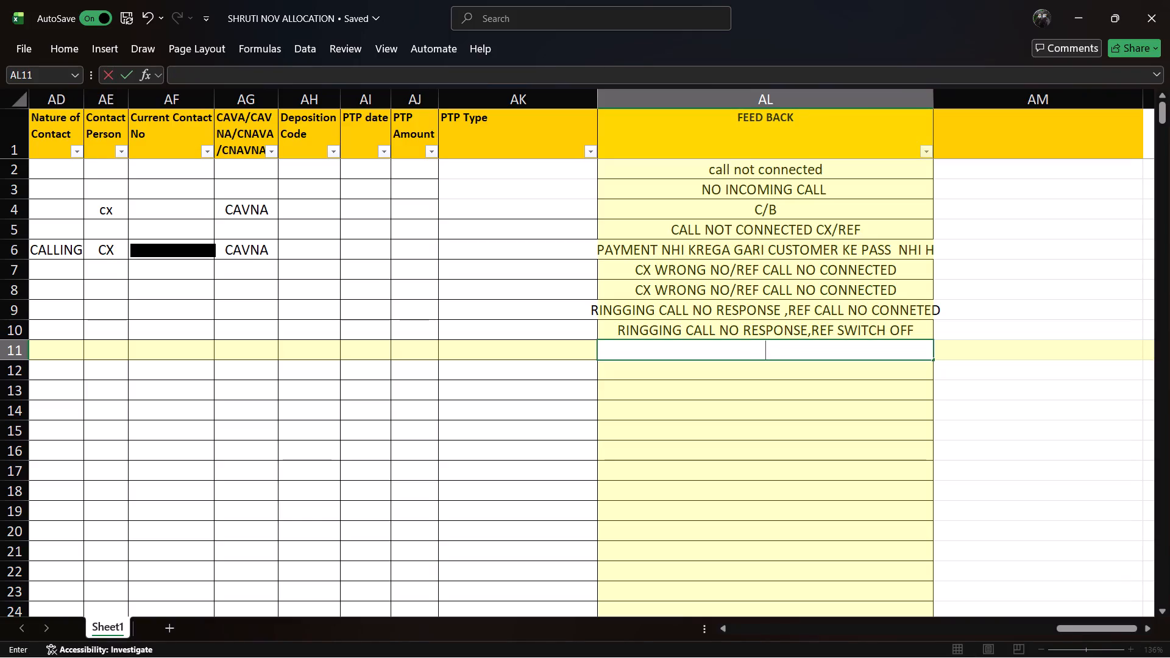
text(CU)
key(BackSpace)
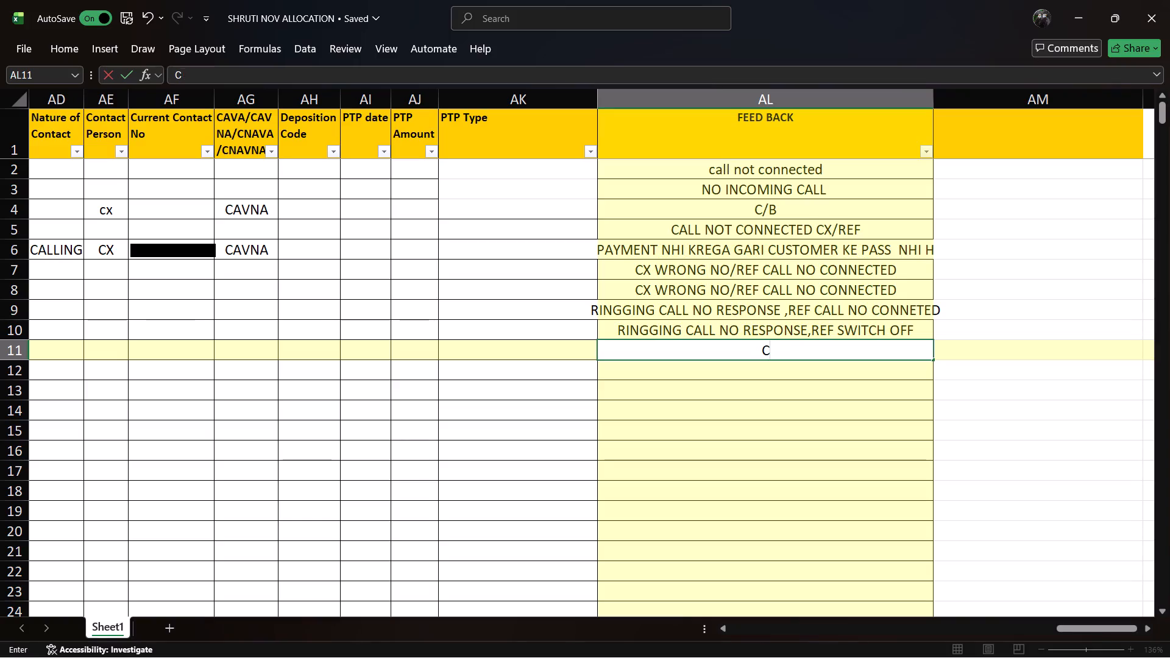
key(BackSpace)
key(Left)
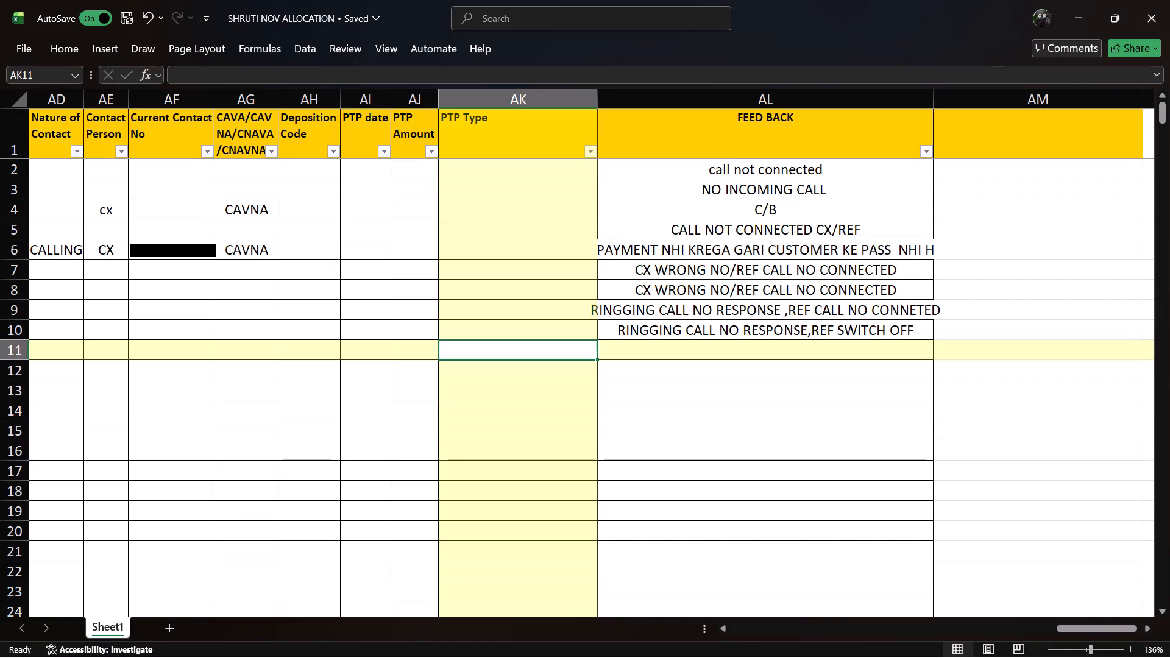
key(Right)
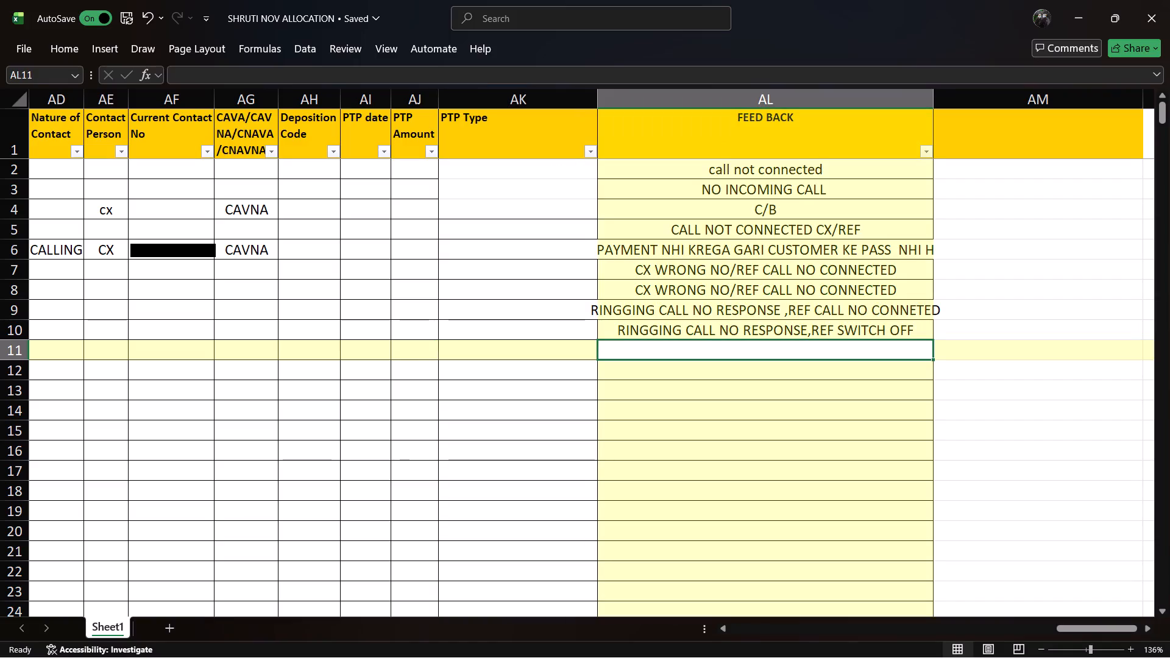
Enter REF as the Contact Person for row 11.
key(Left)
key(Left)
key(Left)
key(Left)
key(Left)
key(Left)
key(Left)
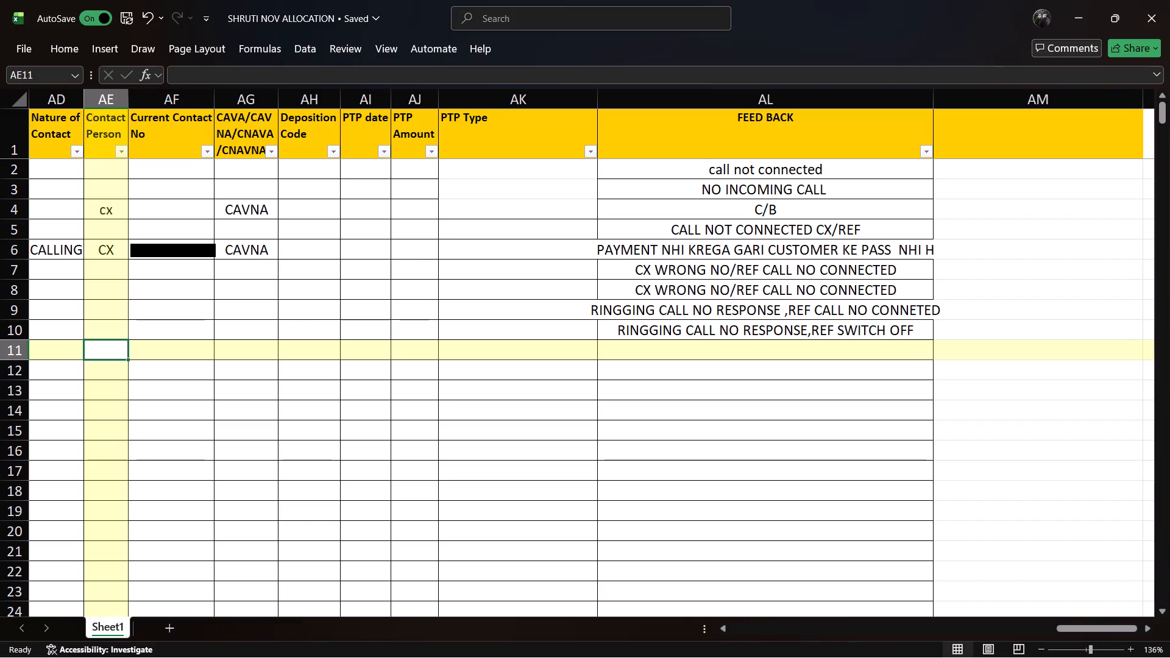
text(RE)
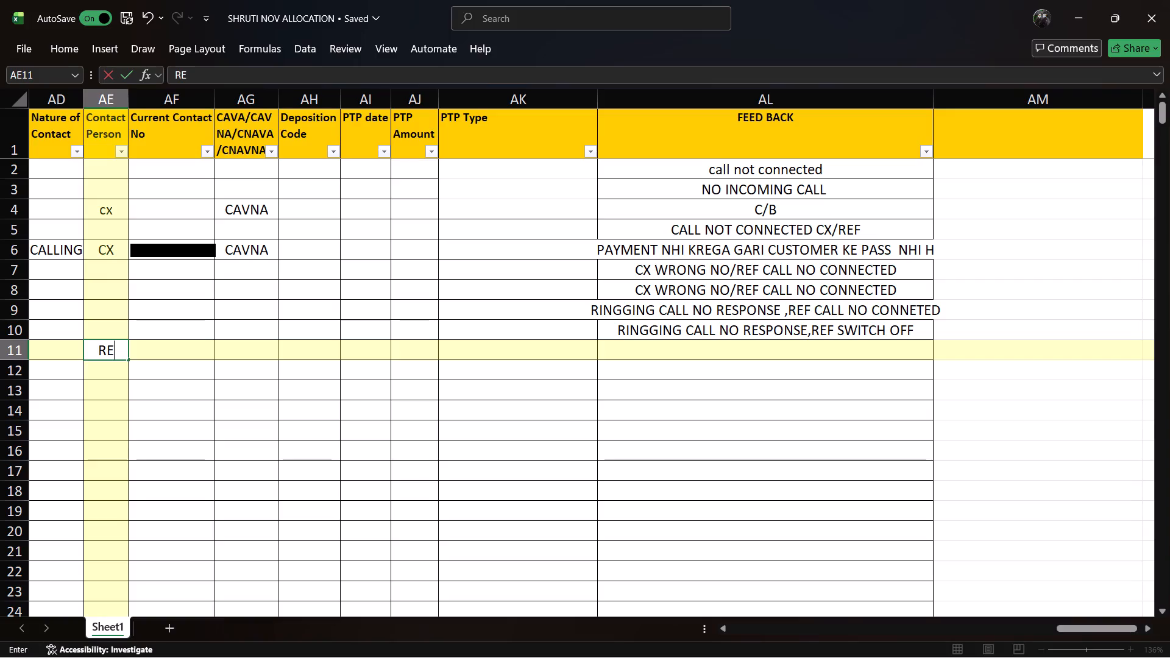
key(f)
key(Right)
Record CALL NO CONNECT as row 11's FEED BACK and save the workbook.
key(Right)
key(Right)
key(Right)
key(Right)
key(Right)
key(Right)
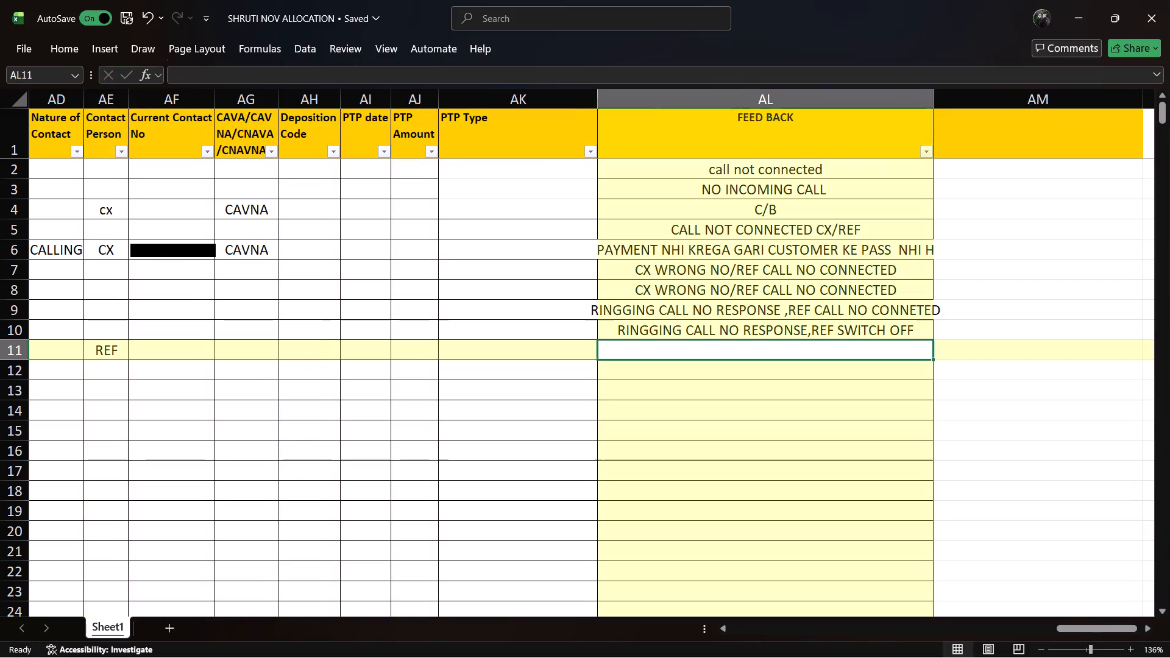
key(Right)
key(Left)
text(CX)
key(space)
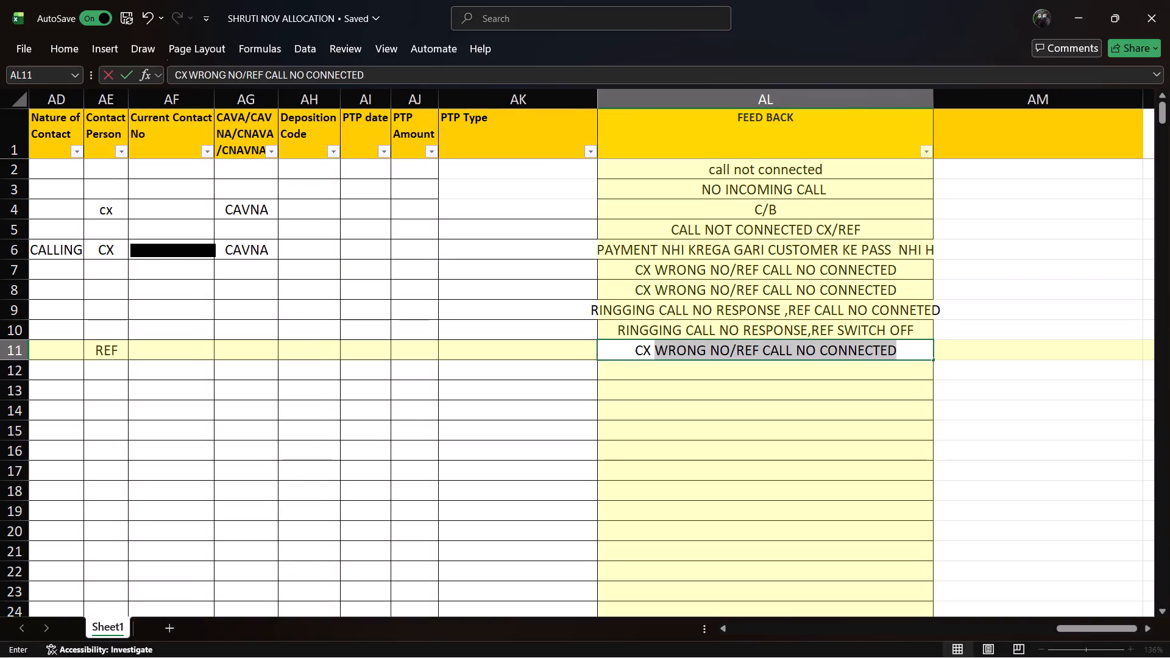
text(N)
text(O)
key(space)
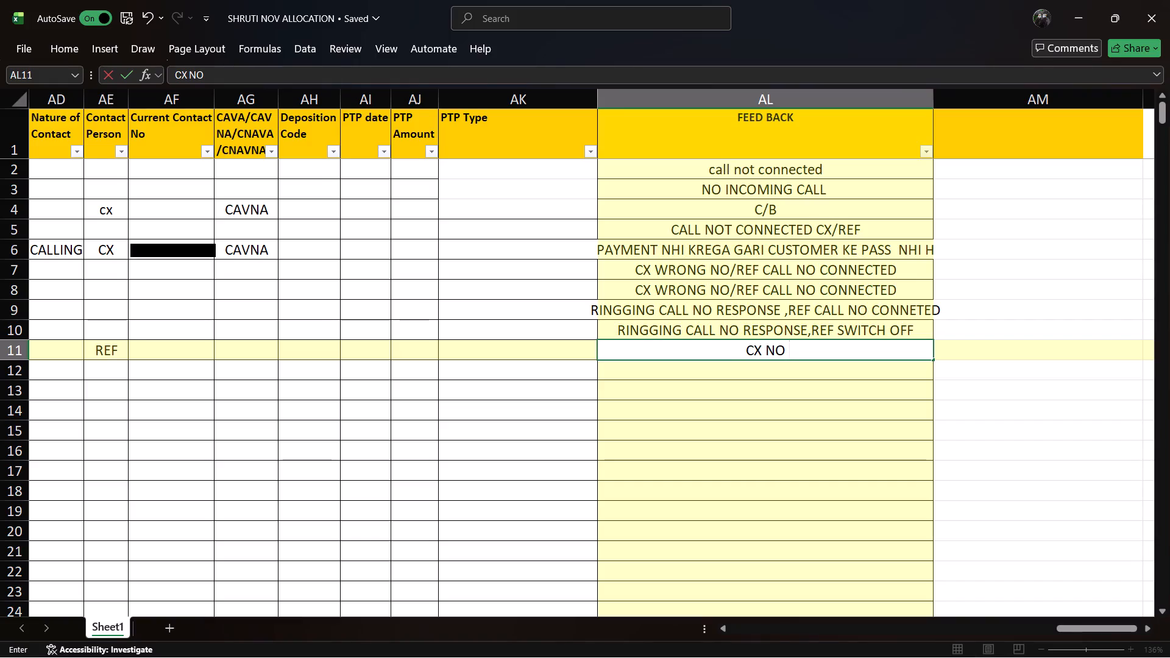
key(BackSpace)
key(BackSpace)
key(BackSpace)
key(BackSpace)
key(BackSpace)
text(ALL NO C)
text(ONN)
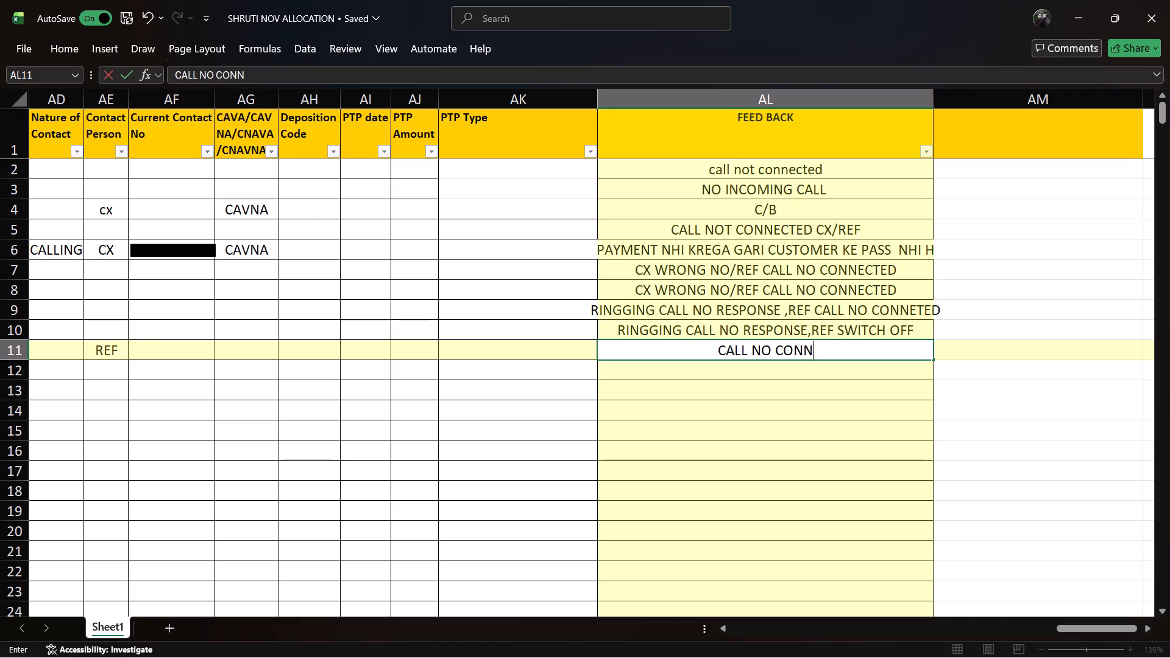
key(e)
key(t)
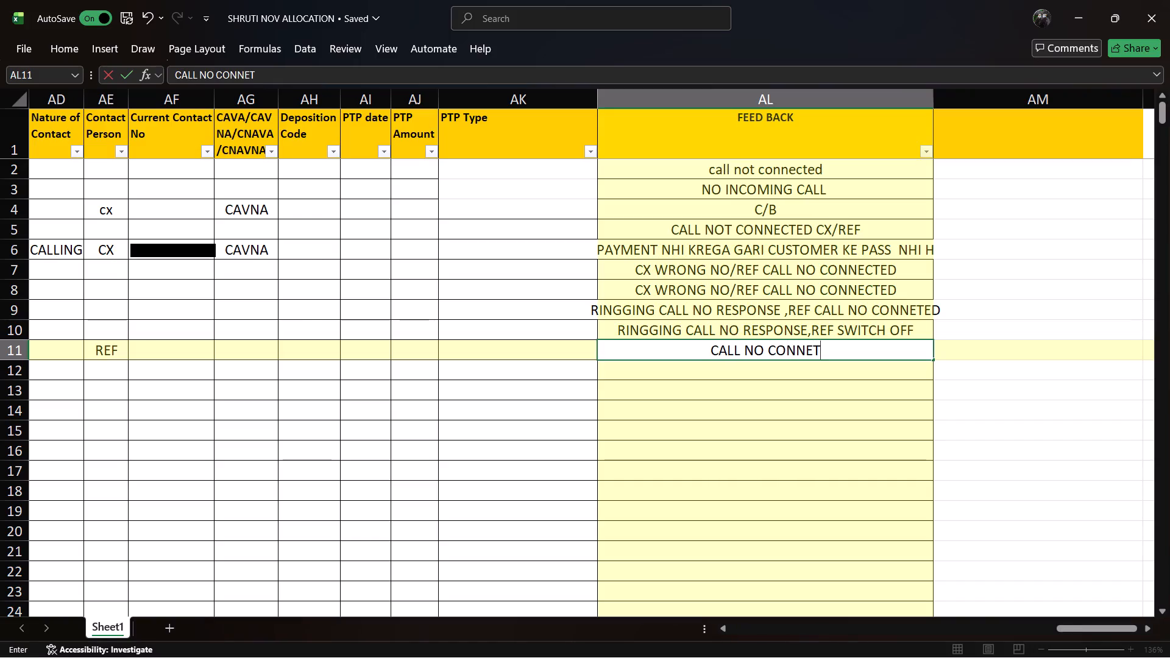
key(e)
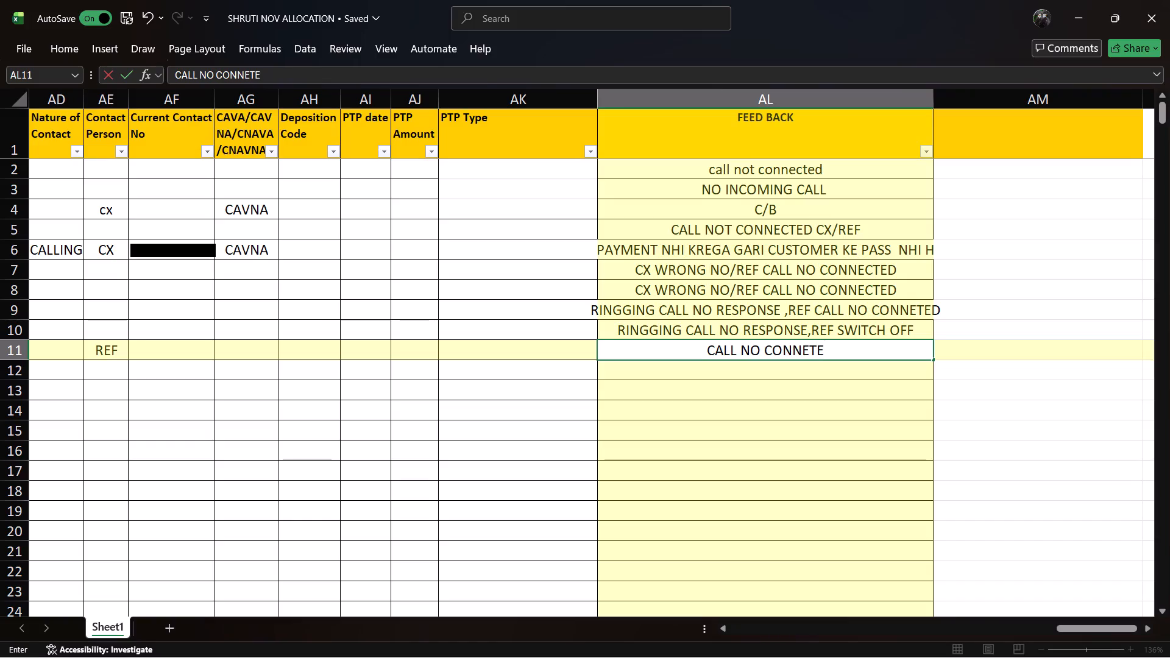
key(BackSpace)
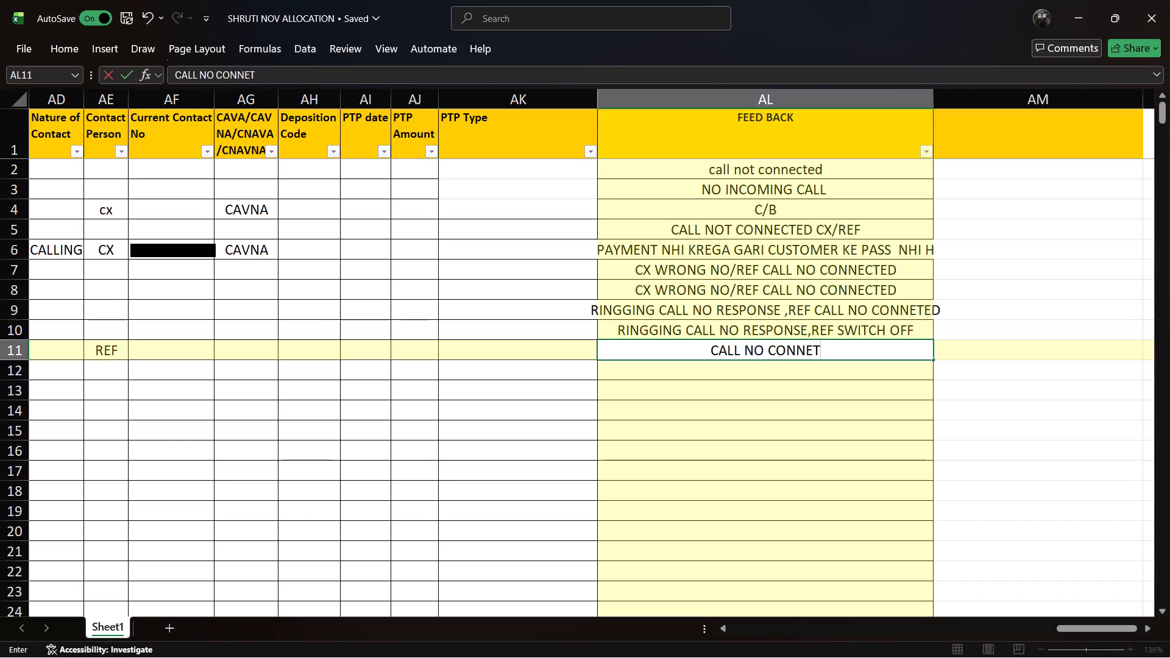
key(BackSpace)
text(CT)
key(Down)
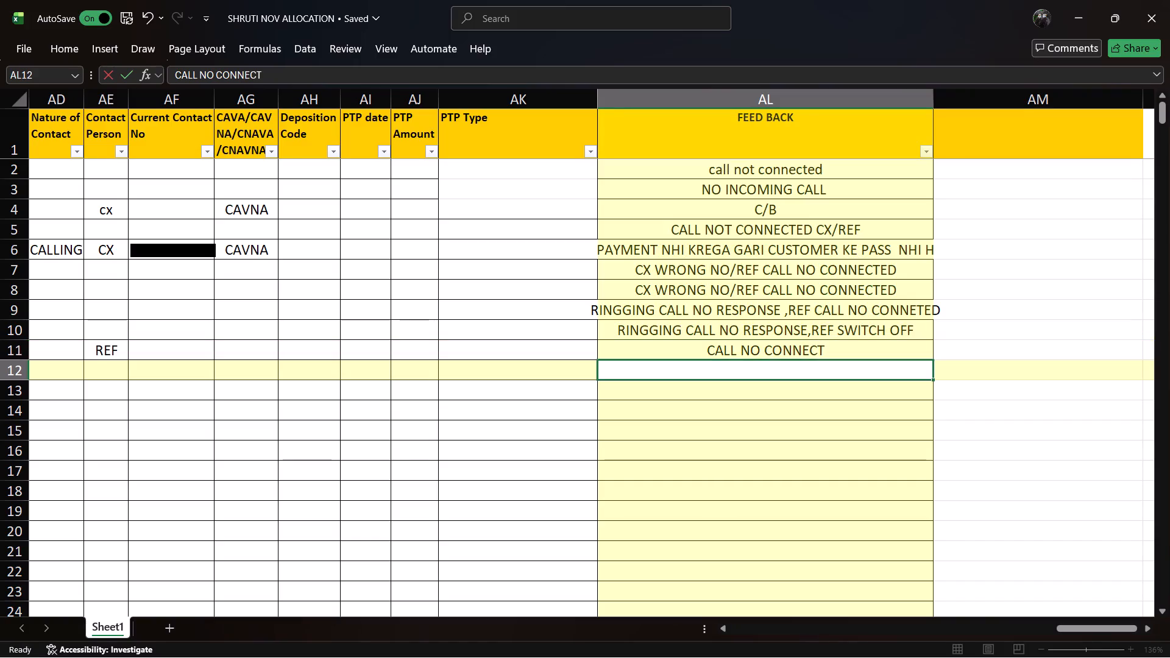
key(ctrl+s)
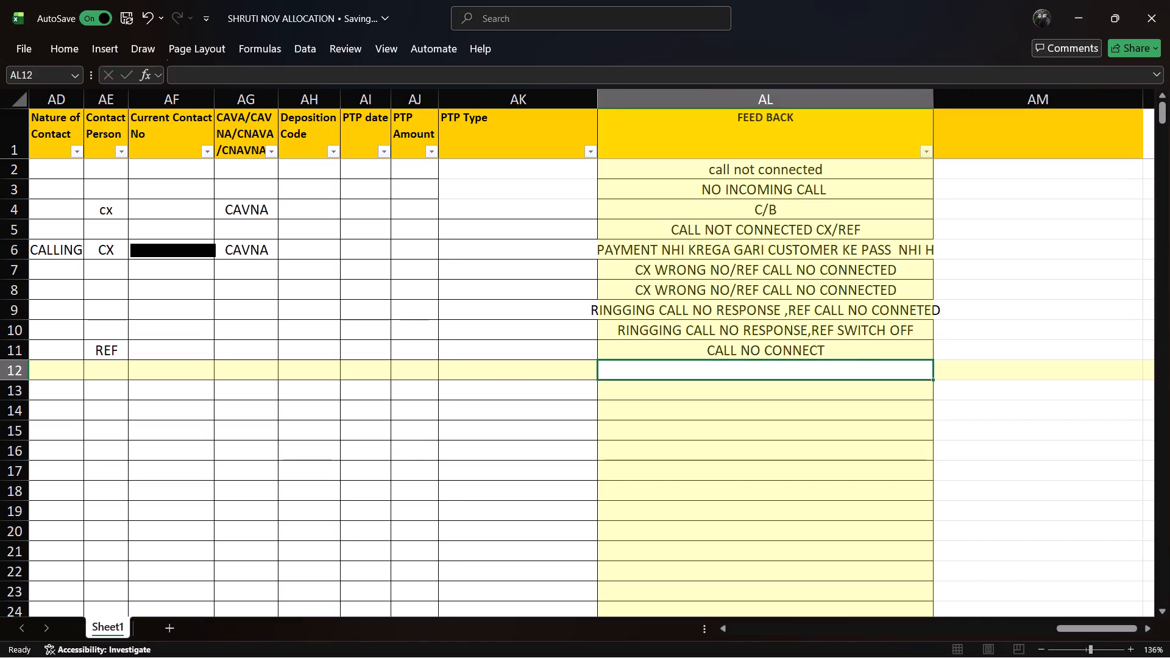
Go back across row 12's record to the customer's name and Mobile Number to check who is called.
key(Left)
key(Left)
key(Left)
key(Left)
key(Left)
key(Left)
key(Left)
key(Left)
key(Left)
key(Left)
key(Left)
key(Left)
key(Left)
key(Left)
key(Left)
key(Left)
key(Left)
key(Left)
key(Left)
key(Left)
key(Left)
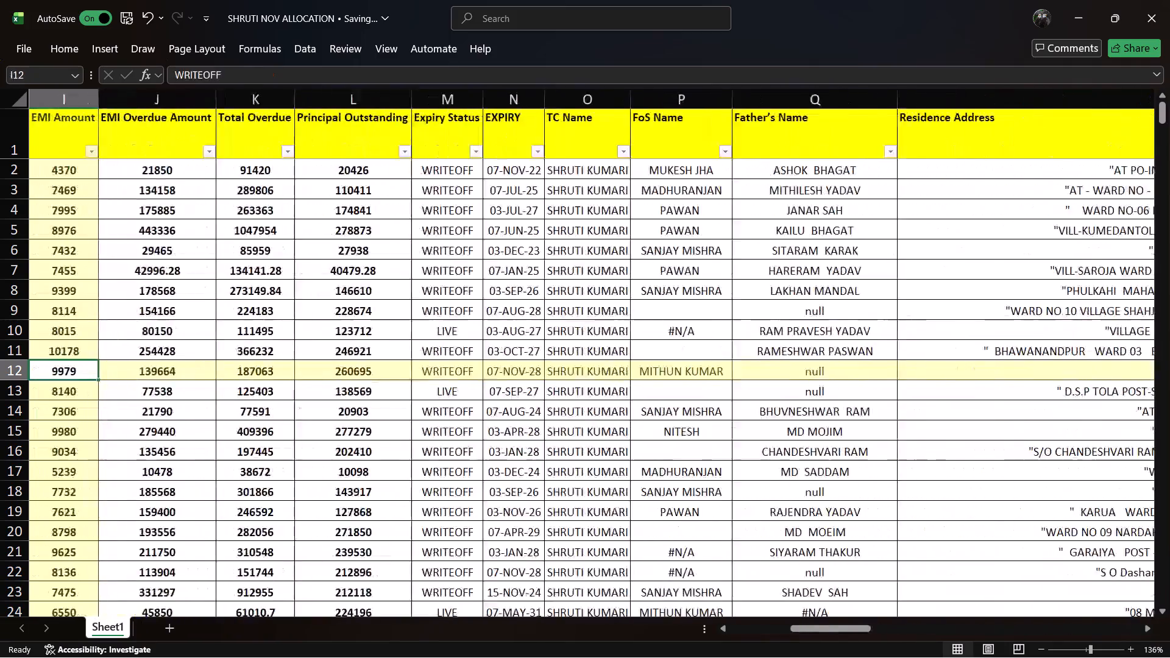
key(Right)
key(Right)
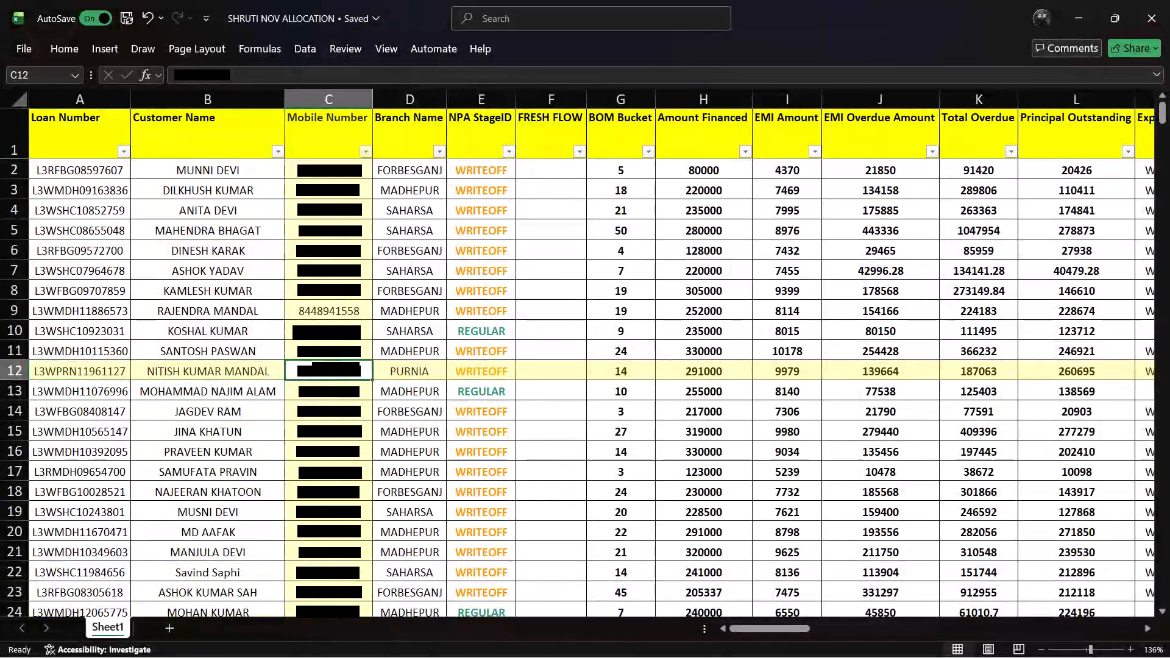
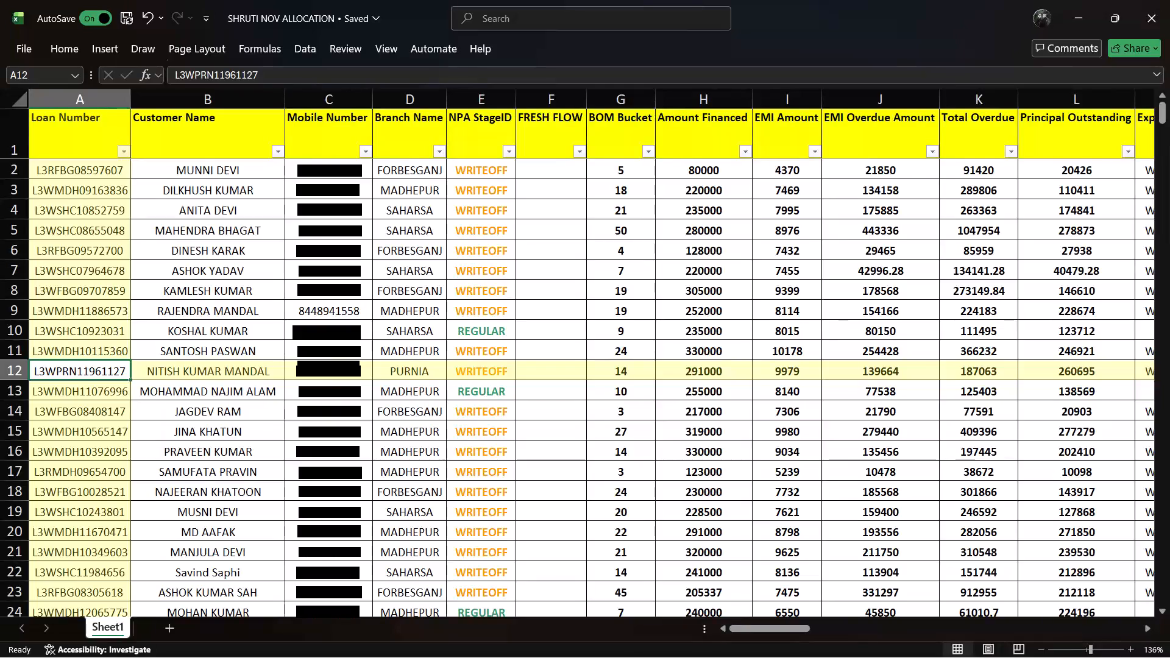
Review row 12's loan record from Loan Number through the branch, NPA stage, bucket, overdue and expiry columns to FoS Name.
key(Right)
key(Right)
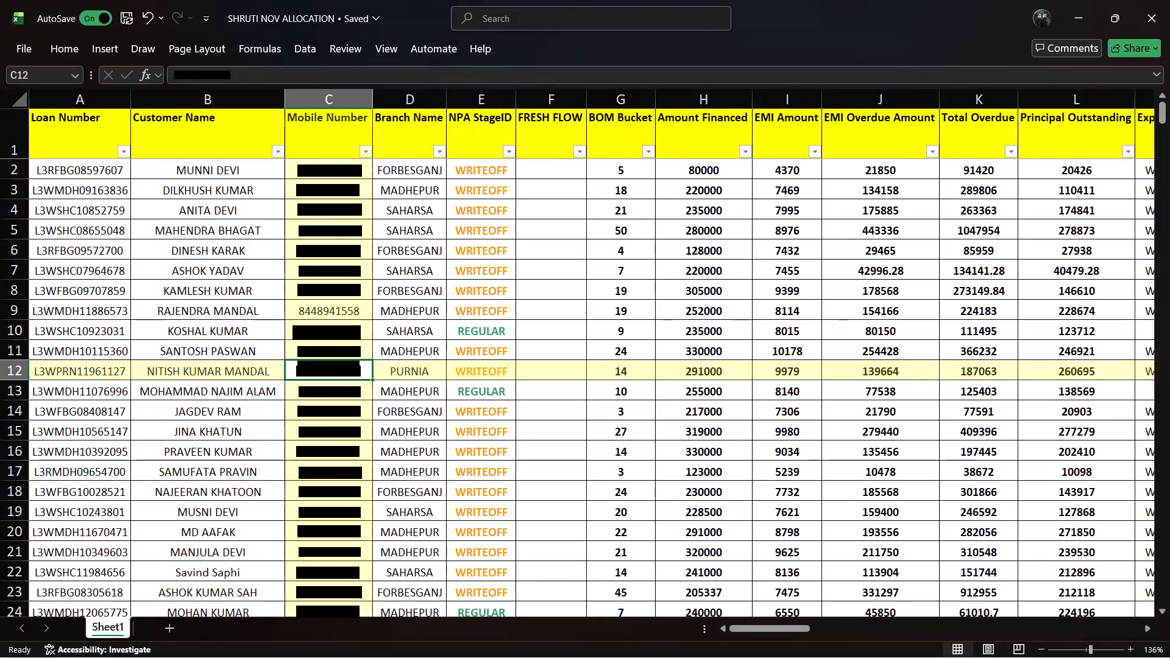
key(Right)
key(Right)
key(Right)
key(Right)
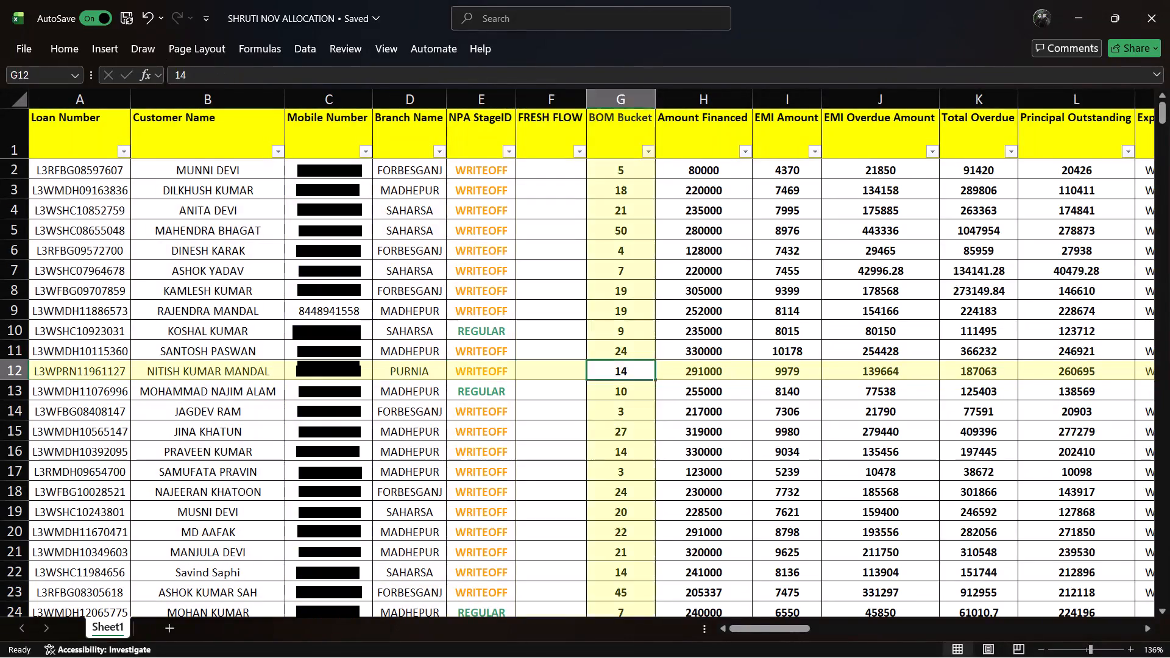
key(Right)
key(Right)
key(Right)
key(Right)
key(Right)
key(Right)
key(Right)
key(Right)
key(Right)
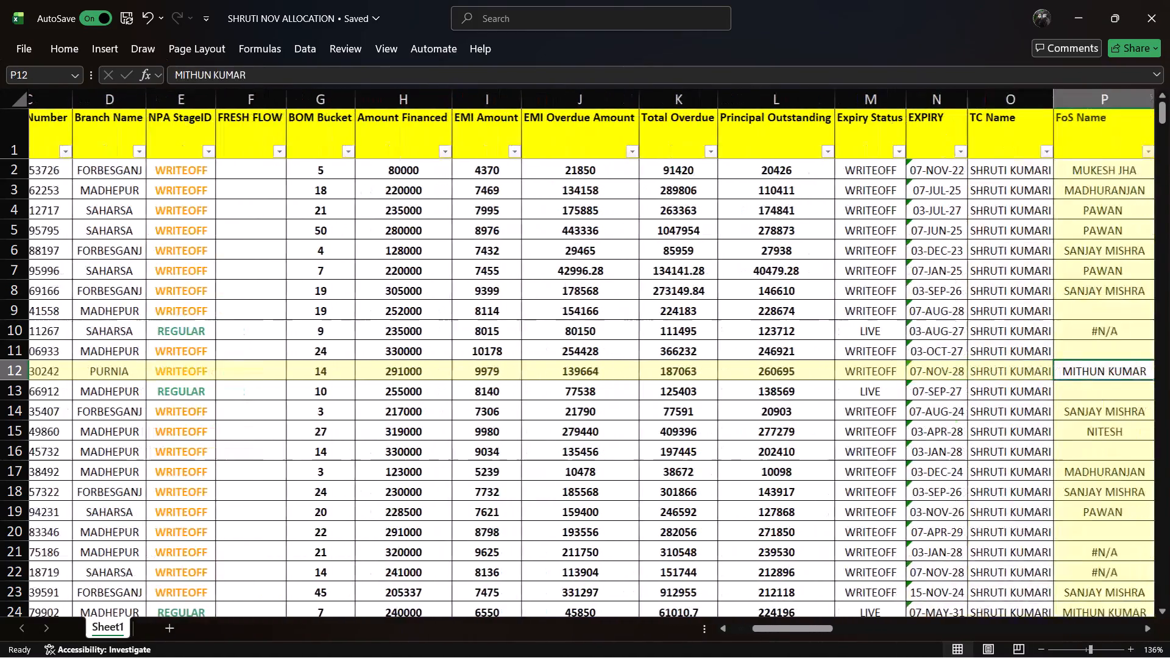
Check row 12's address, vehicle registration, asset, engine, chassis and dealer details through to Ref-1 Name.
key(Right)
key(Right)
key(Right)
key(Right)
key(Right)
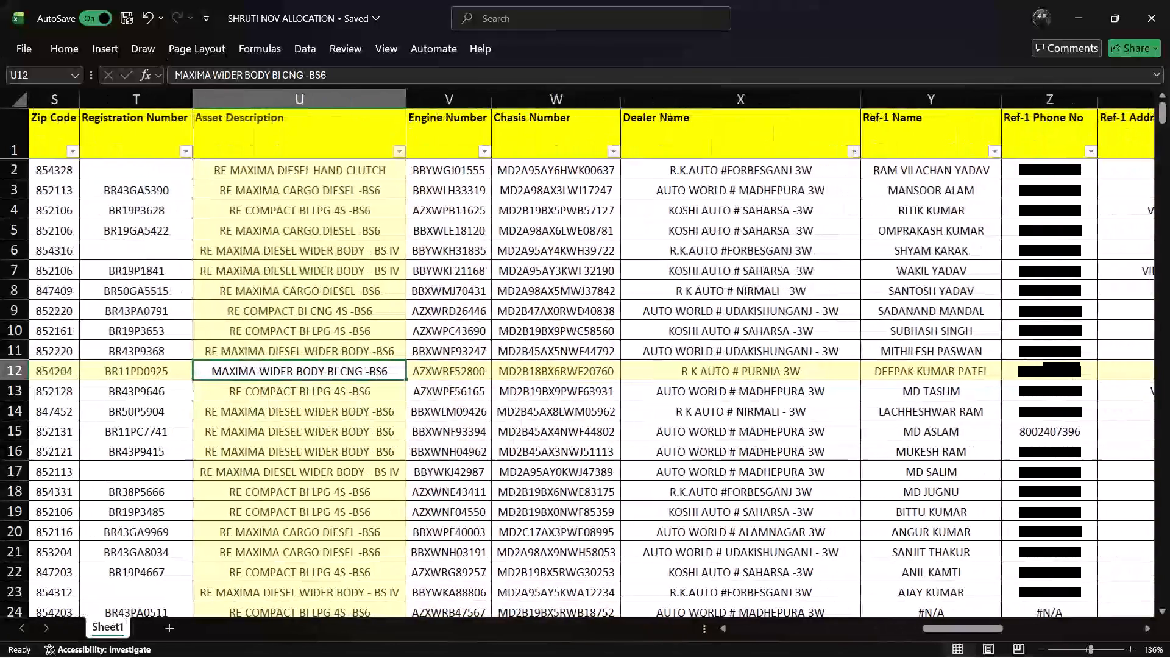
key(Right)
key(Right)
key(Right)
key(Right)
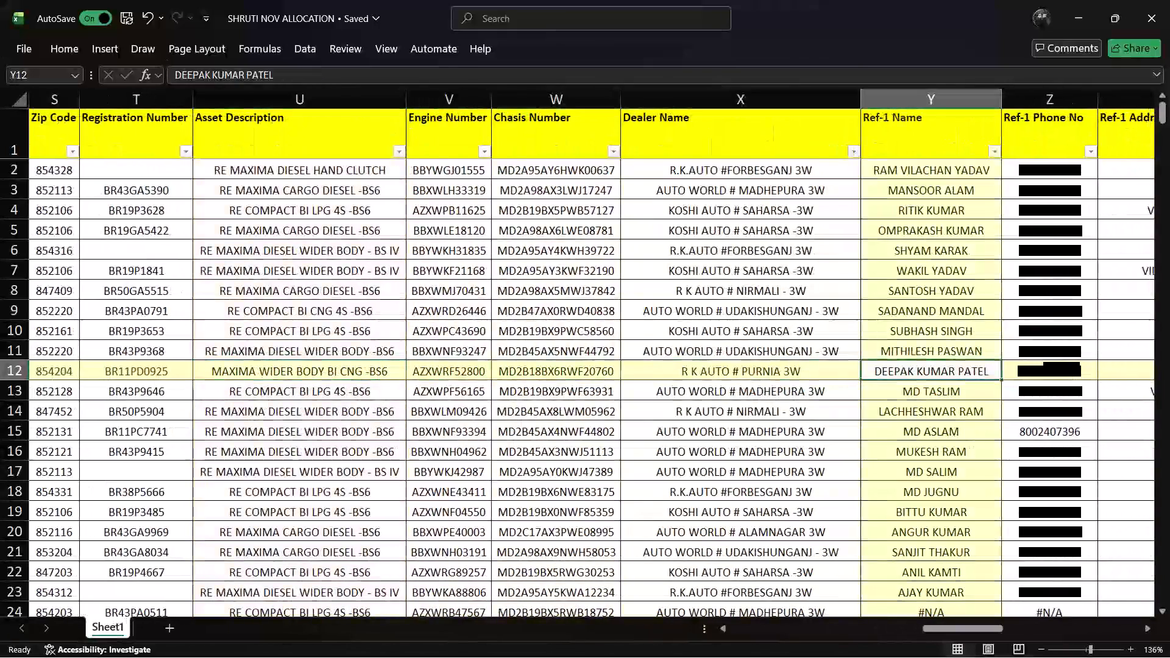
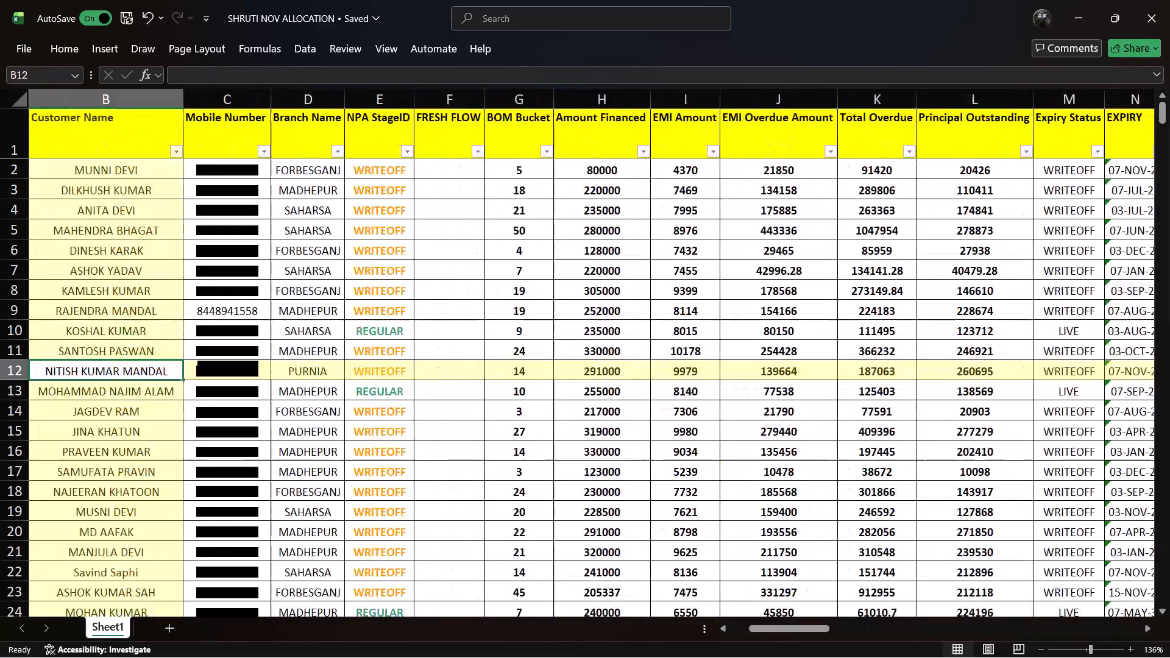
Review row 12's customer, mobile number, branch, NPA stage, bucket, EMI, overdue and expiry details through to Father's Name.
key(Right)
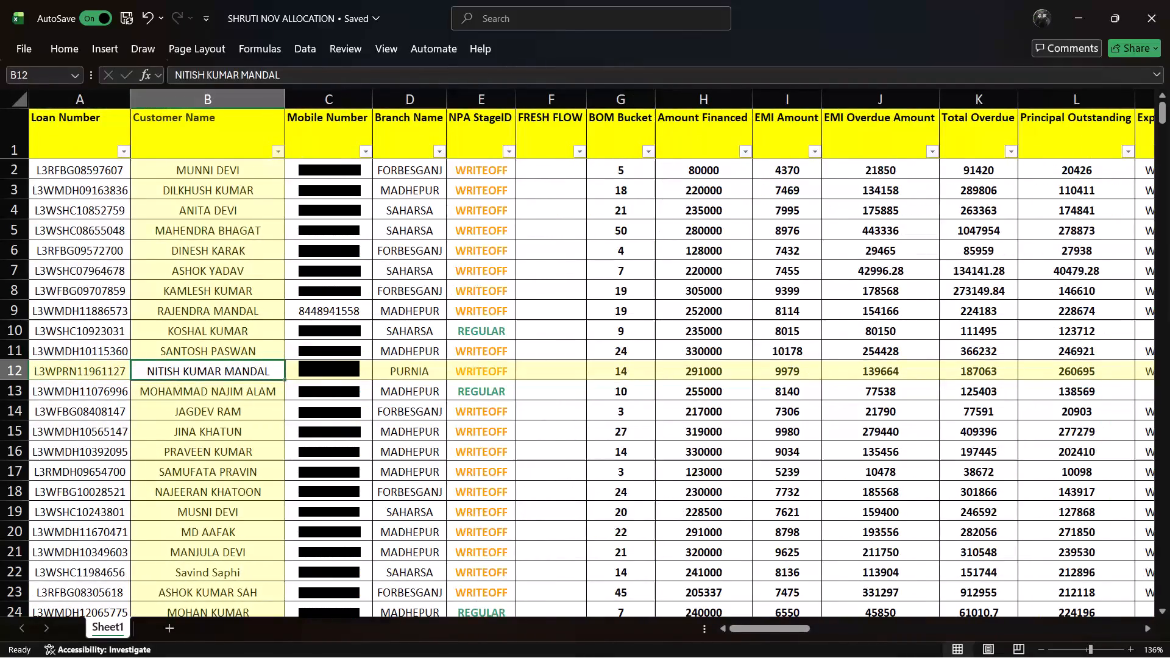
key(Right)
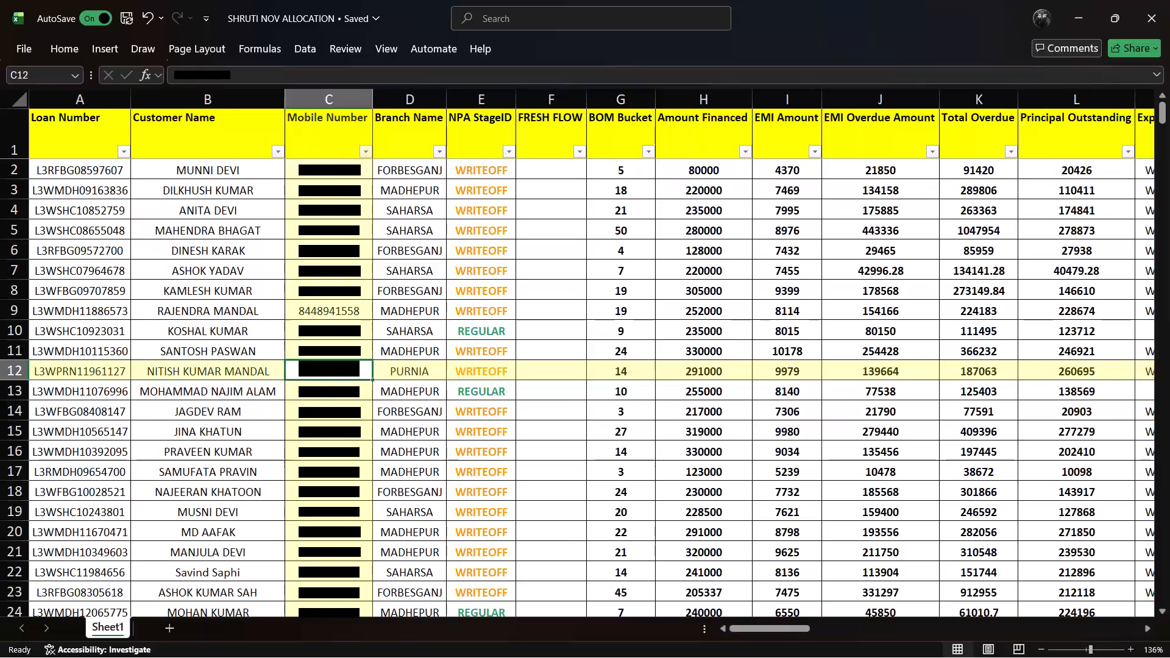
key(Right)
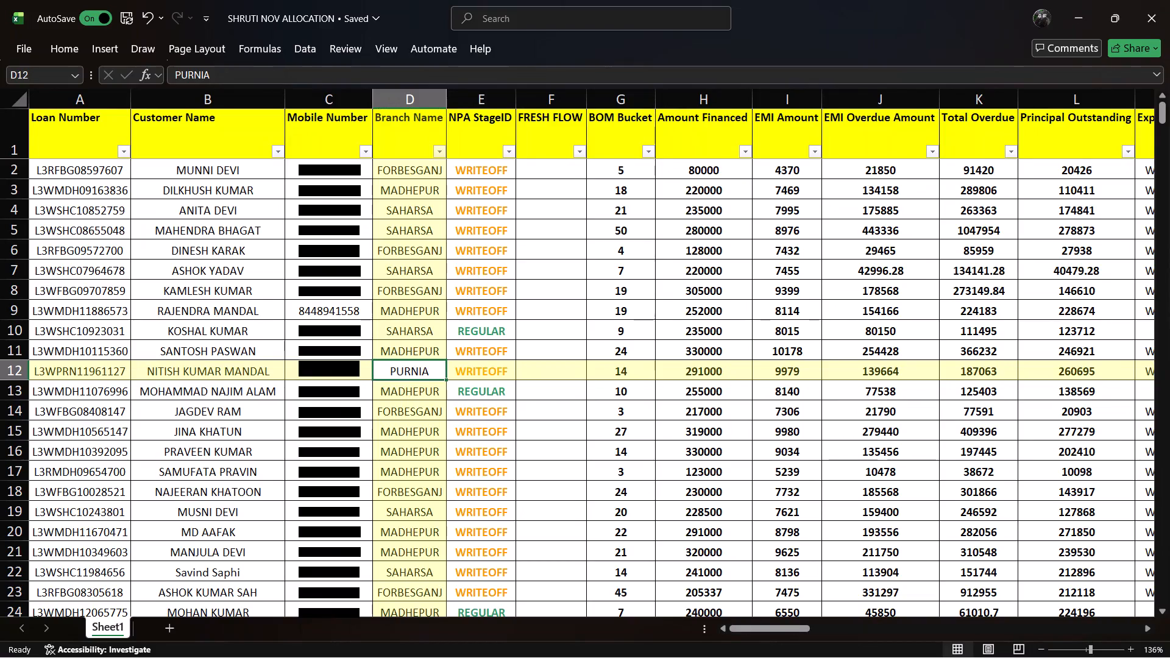
key(Right)
key(Right)
key(Right)
key(Right)
key(Right)
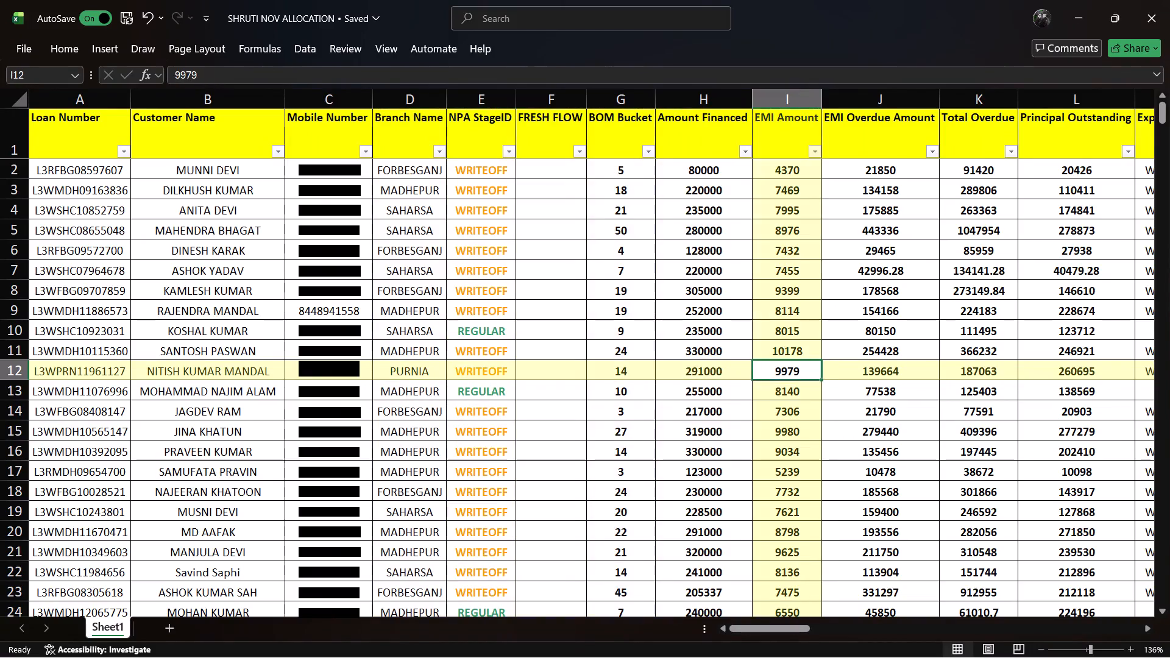
key(Right)
key(Right)
key(Right)
key(Right)
key(Right)
key(Right)
key(Right)
key(Right)
Check row 12's residence address, zip code, registration, engine, chassis and dealer details, ending back at the Asset Description.
key(Right)
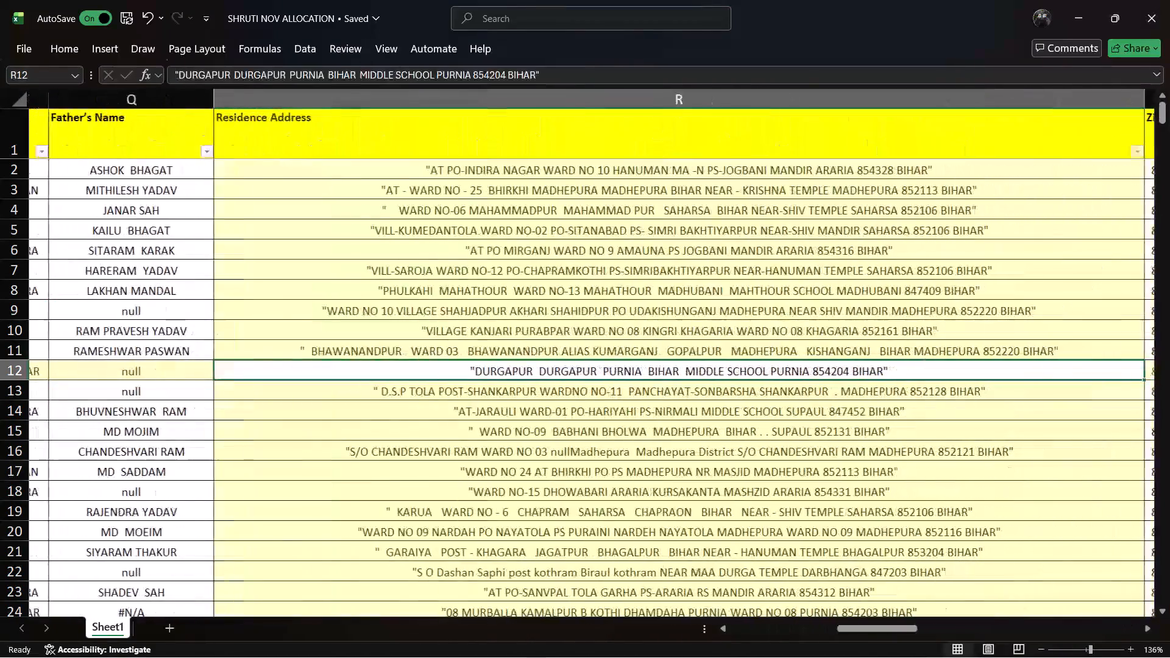
key(Right)
key(Right)
key(Right)
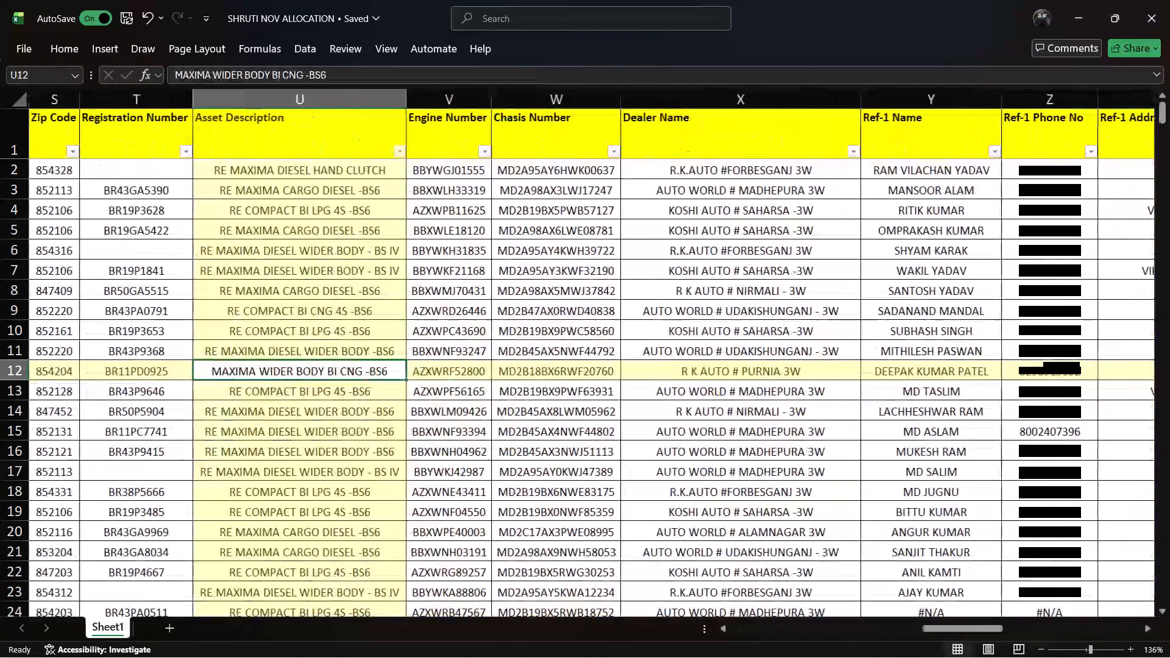
key(Right)
key(Right)
key(Right)
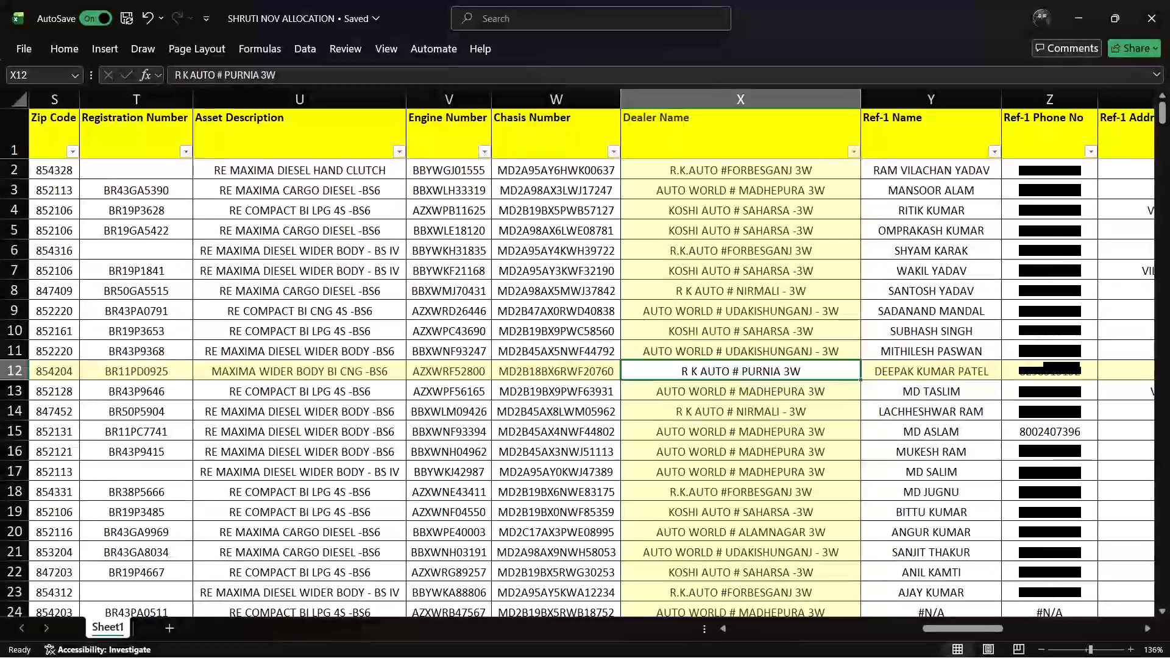
key(Left)
key(Left)
key(Left)
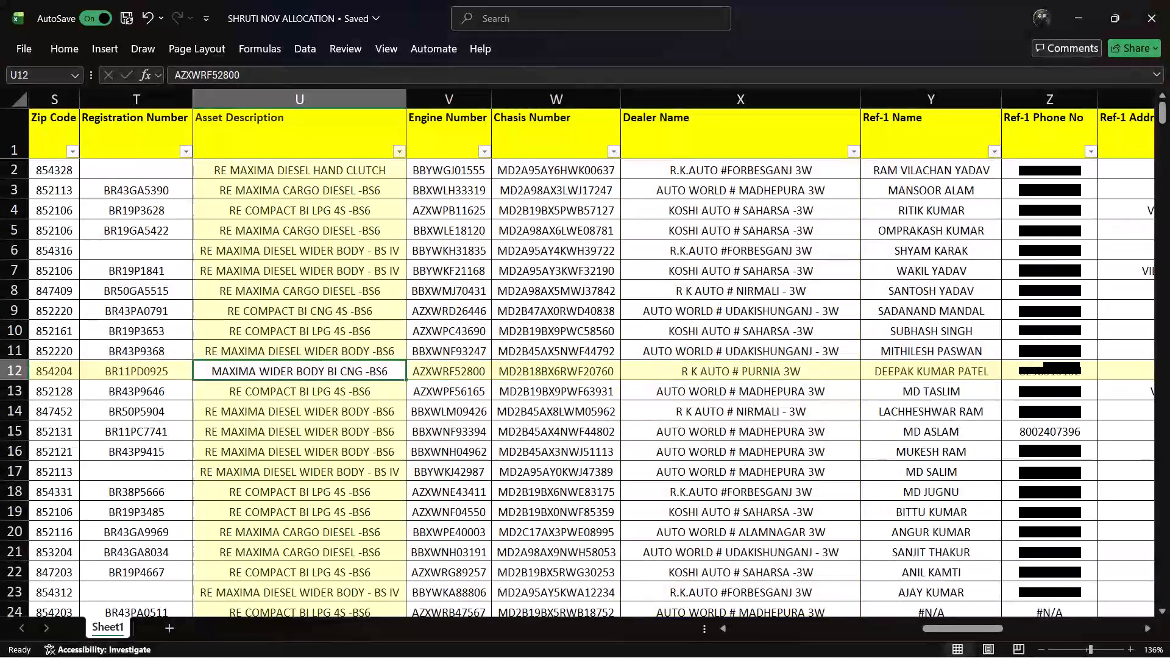
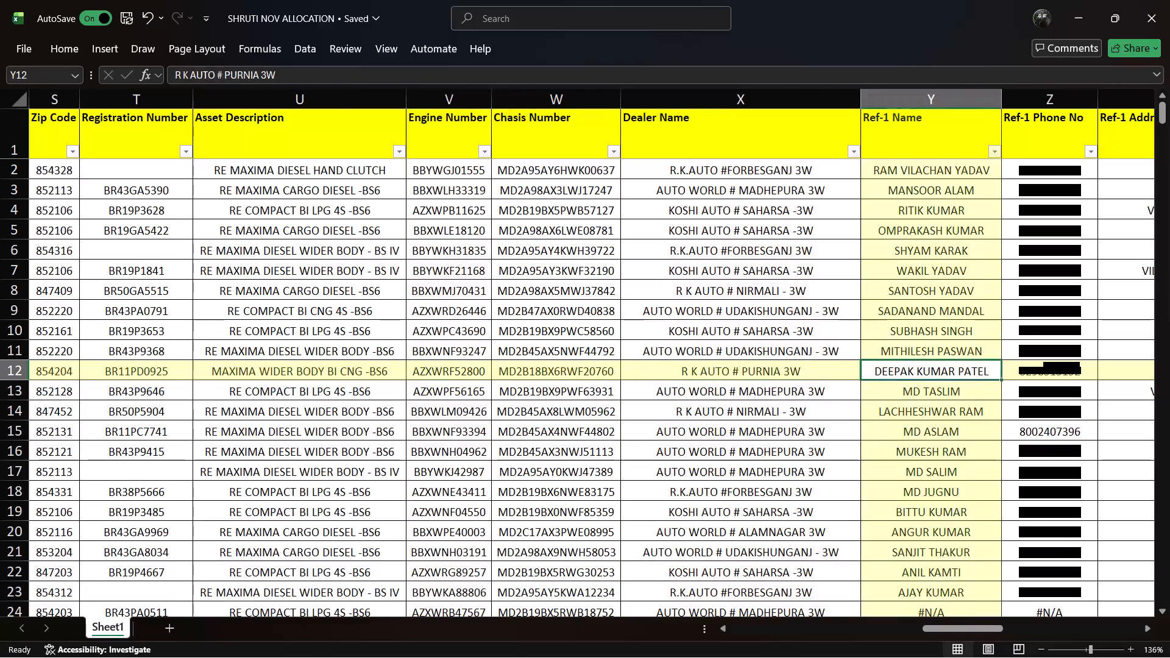
Check row 12's Ref-1 phone number, Ref-1 address and agency name, ending back at the Ref-1 Address.
key(Right)
key(Right)
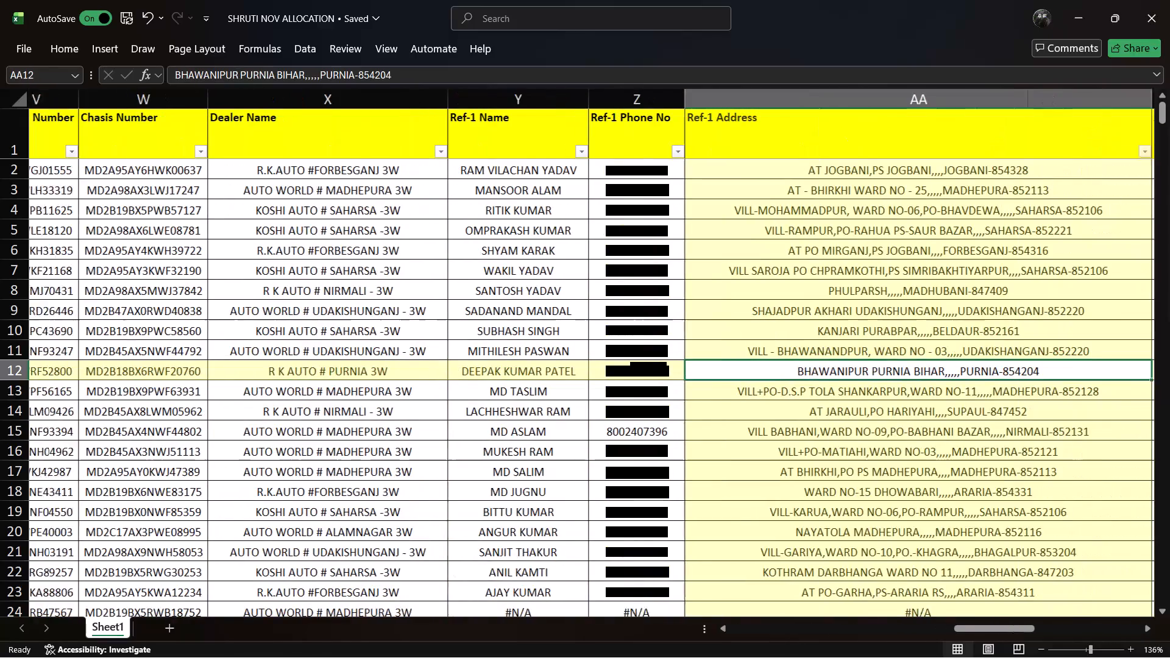
key(Right)
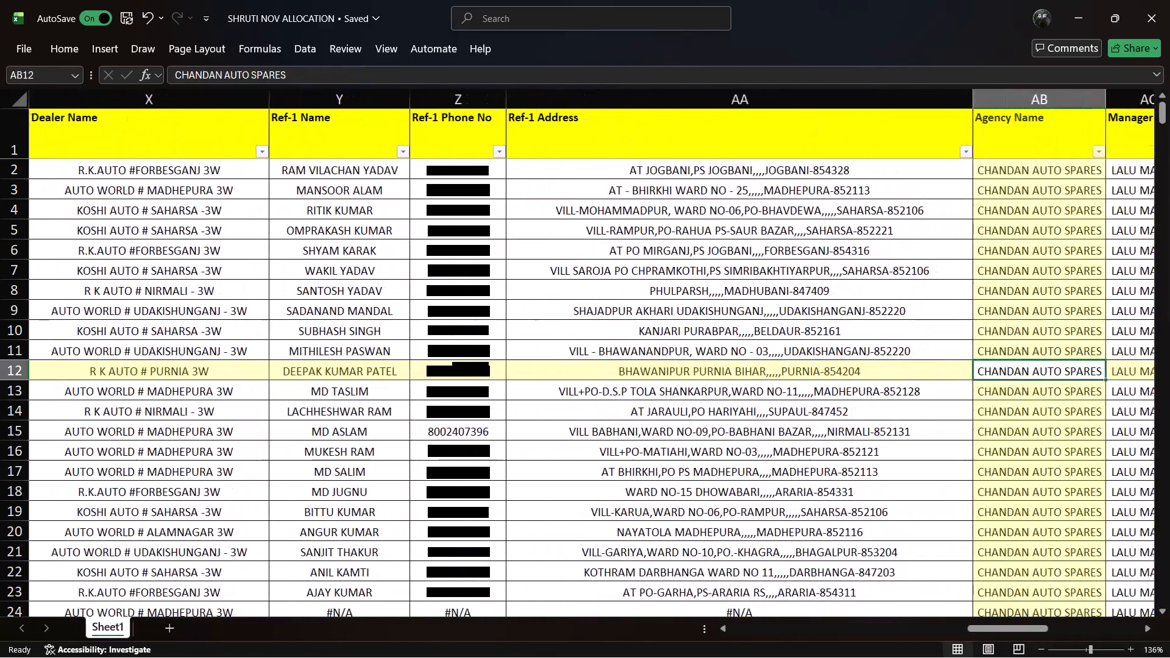
key(Left)
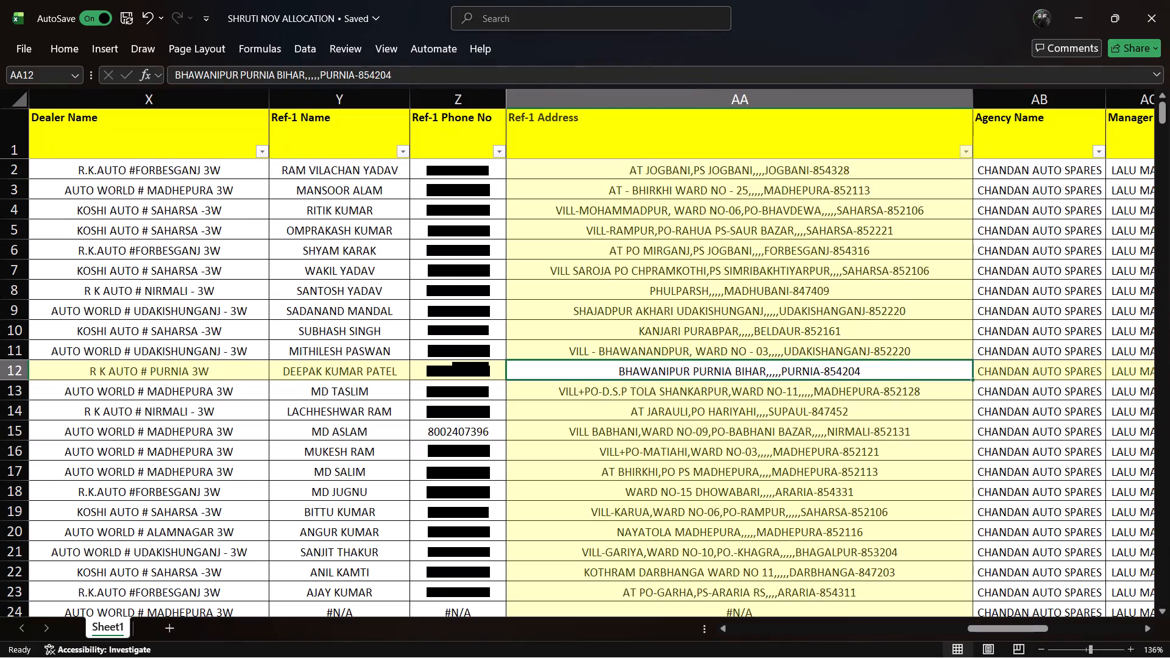
Go back to the start of row 12 and review its branch, loan amounts, expiry and family details through to the Residence Address.
key(Left)
key(Left)
key(Left)
key(Left)
key(Left)
key(Left)
key(Left)
key(Left)
key(Left)
key(Left)
key(Left)
key(Left)
key(Left)
key(Left)
key(Left)
key(Left)
key(Left)
key(Left)
key(Left)
key(Left)
key(Left)
key(Left)
key(Left)
key(Left)
key(Left)
key(Left)
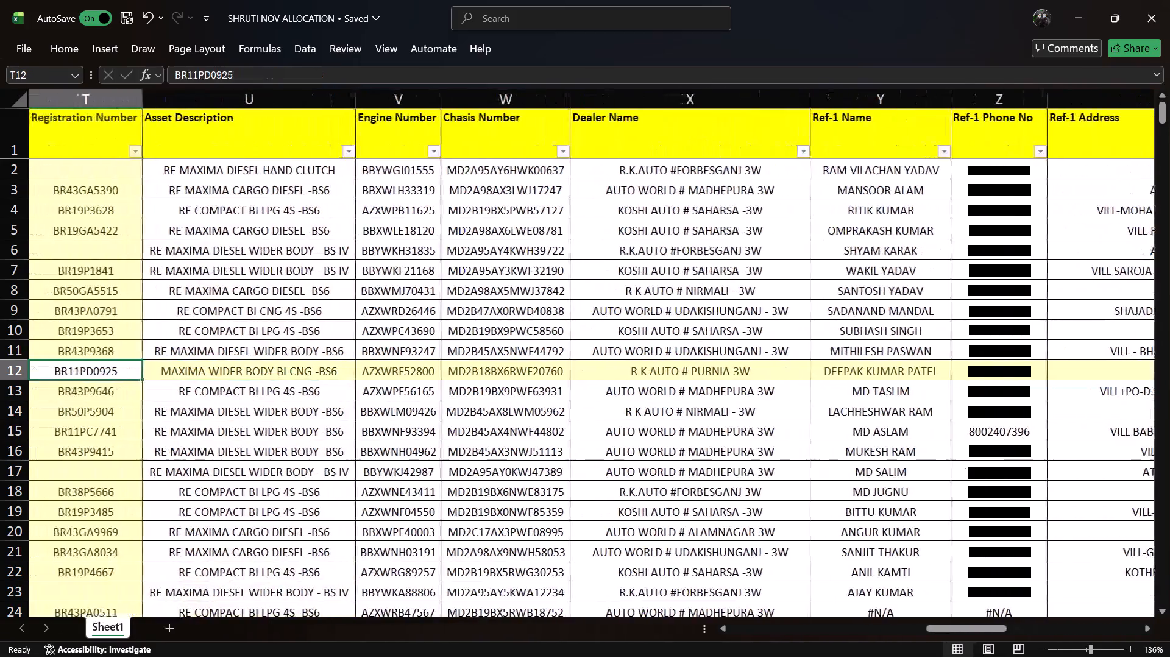
key(Right)
key(Right)
key(Right)
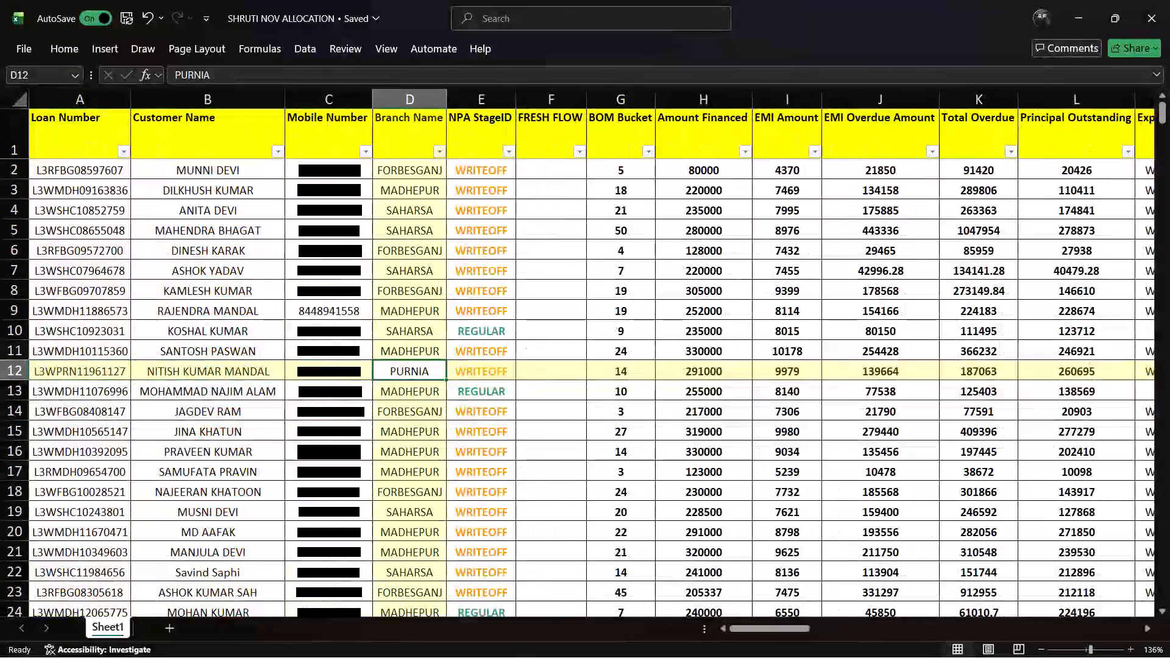
key(Right)
key(Right)
key(Right)
key(Right)
key(Right)
key(Right)
key(Right)
key(Right)
key(Right)
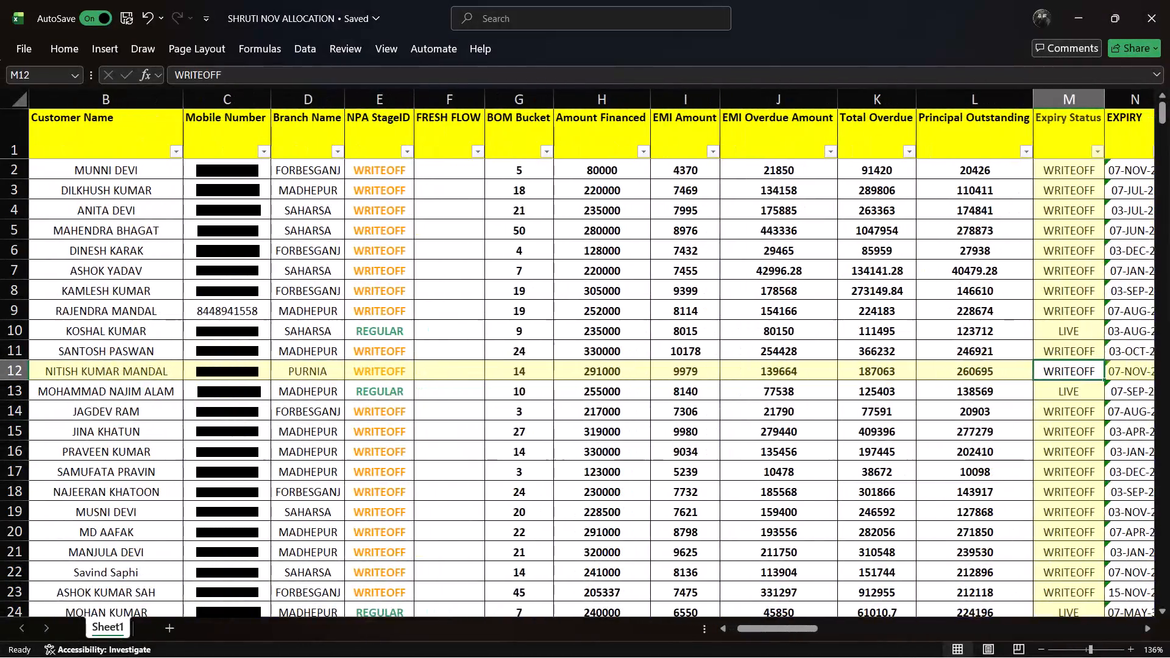
key(Right)
key(Right)
key(Right)
key(Right)
key(Right)
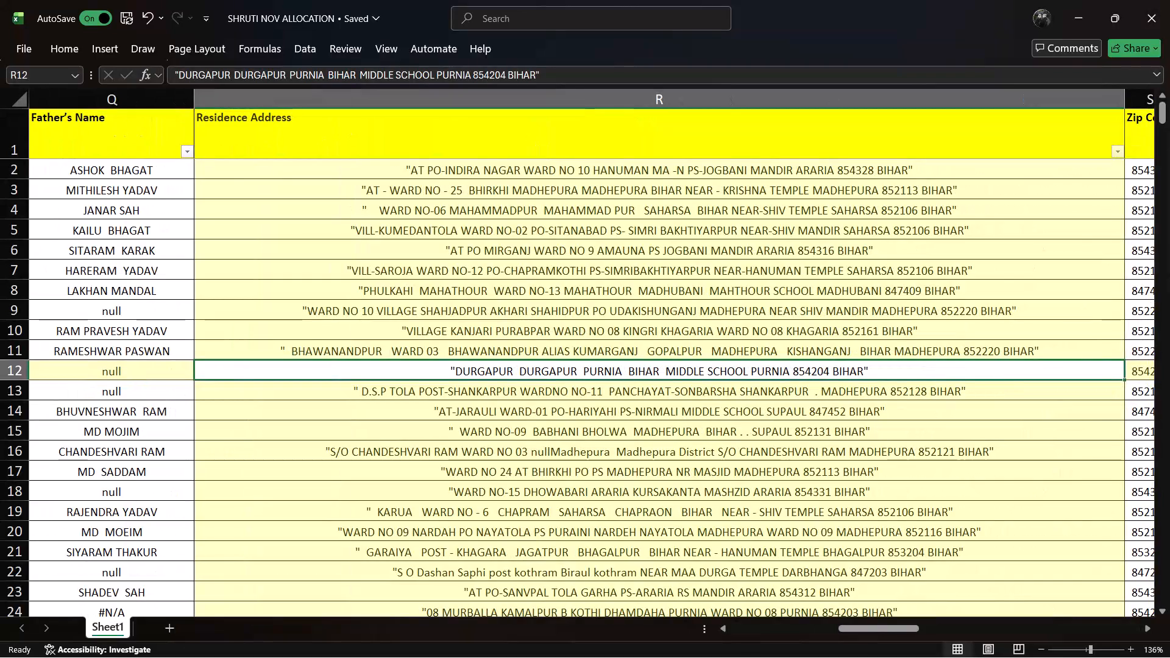
Examine row 12's zip code, vehicle, dealer, reference and agency details, continuing past the Current Contact No column.
key(Right)
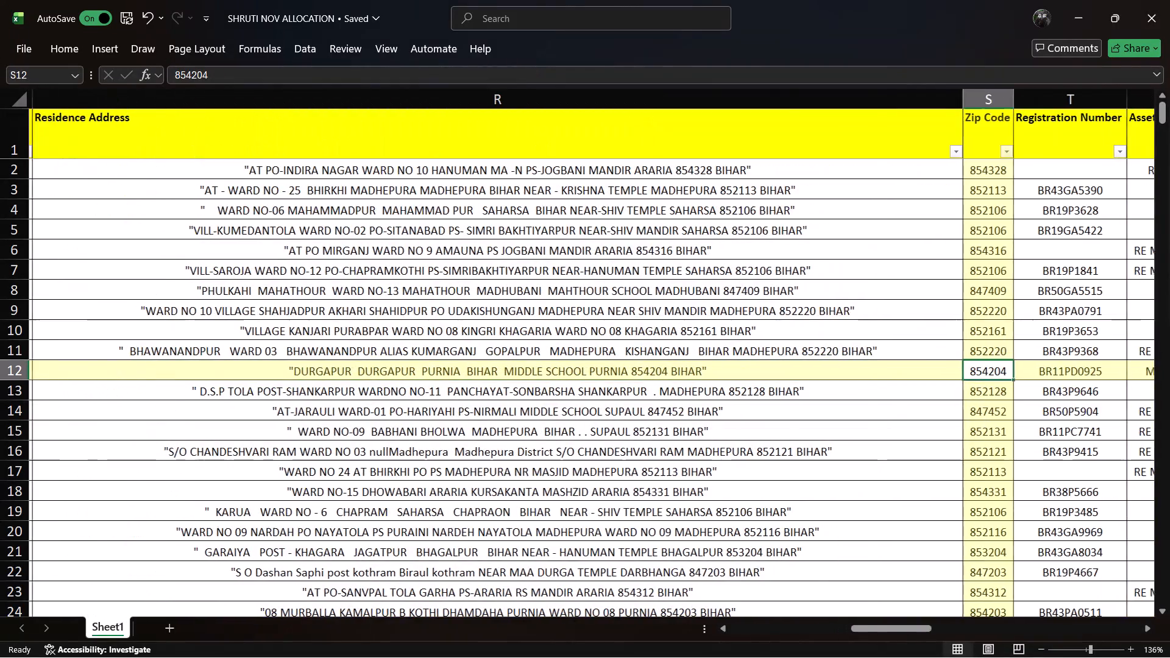
key(Right)
key(Right)
key(Right)
key(Right)
key(Right)
key(Right)
key(Right)
key(Right)
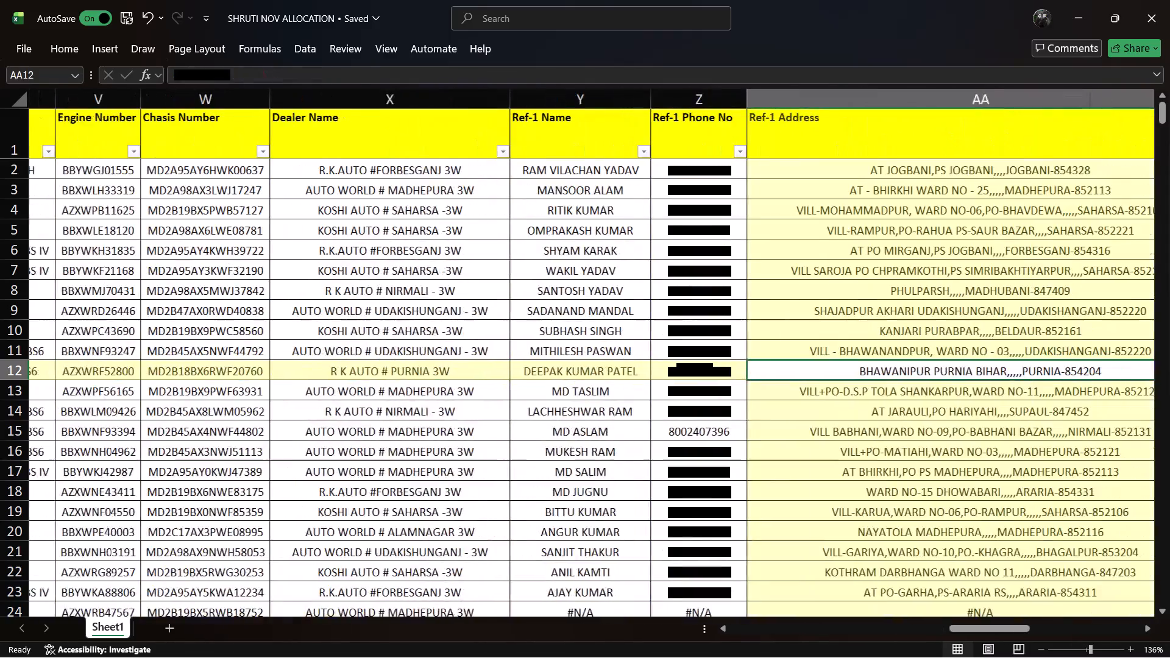
key(Right)
key(Right)
key(Right)
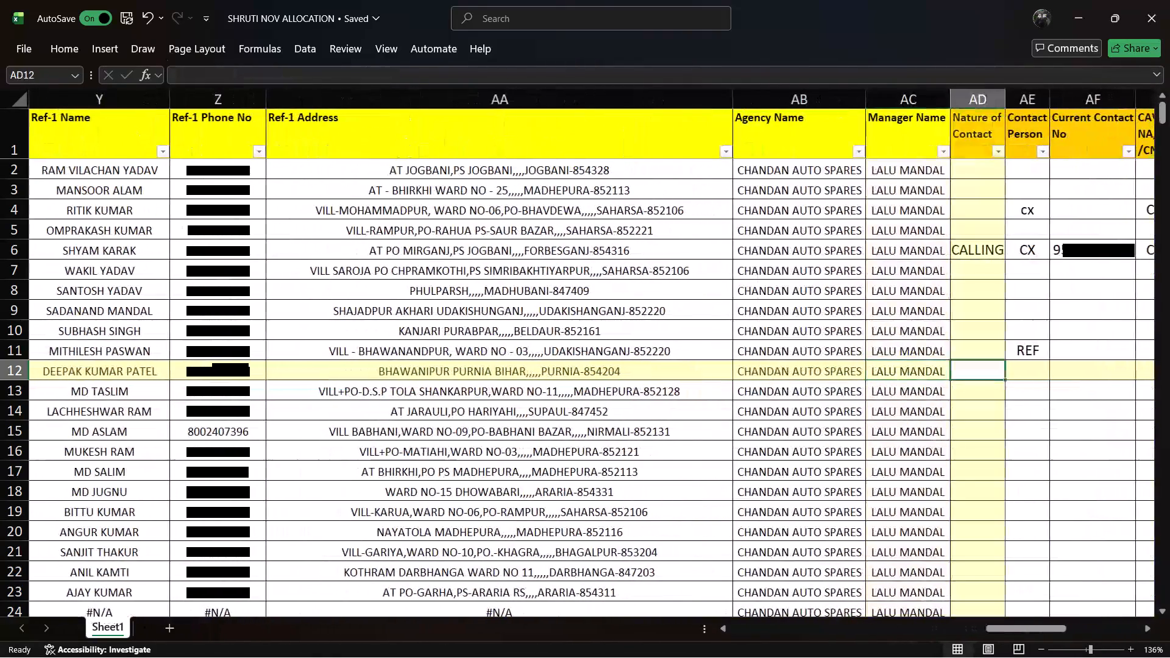
key(Right)
key(Right)
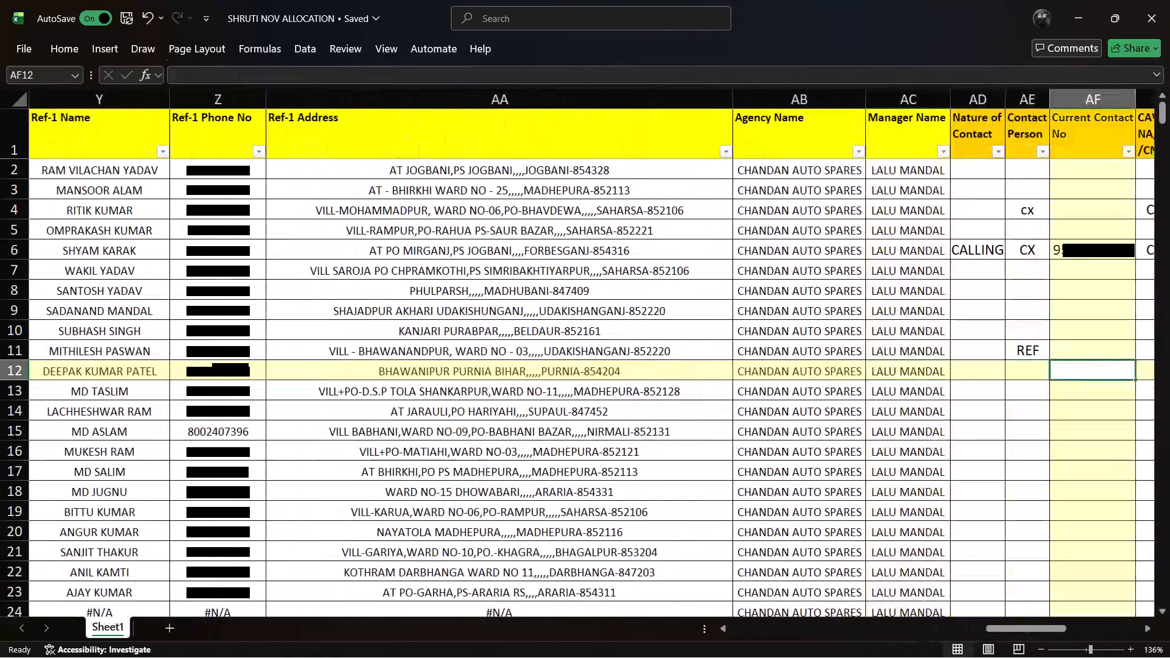
key(Right)
key(Right)
key(Right)
Return to row 12's loan number and check the customer's name and mobile number.
key(Left)
key(Left)
key(Left)
key(Left)
key(Left)
key(Left)
key(Left)
key(Left)
key(Left)
key(Left)
key(Left)
key(Left)
key(Left)
key(Left)
key(Left)
key(Left)
key(Left)
key(Left)
key(Left)
key(Left)
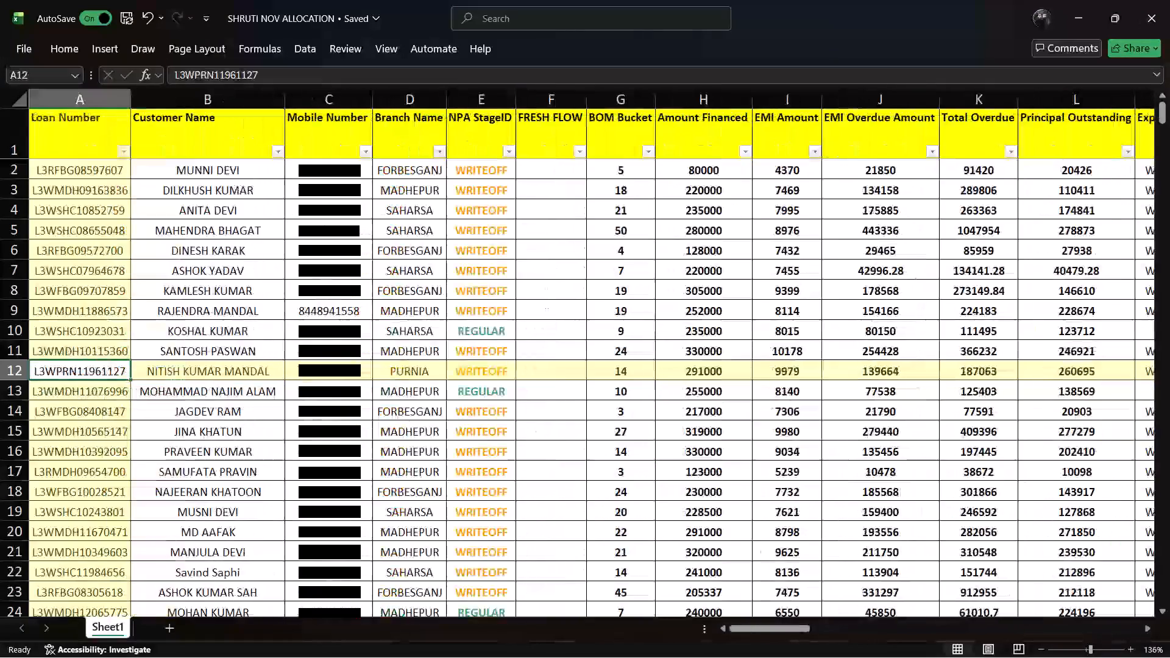
key(Right)
key(Right)
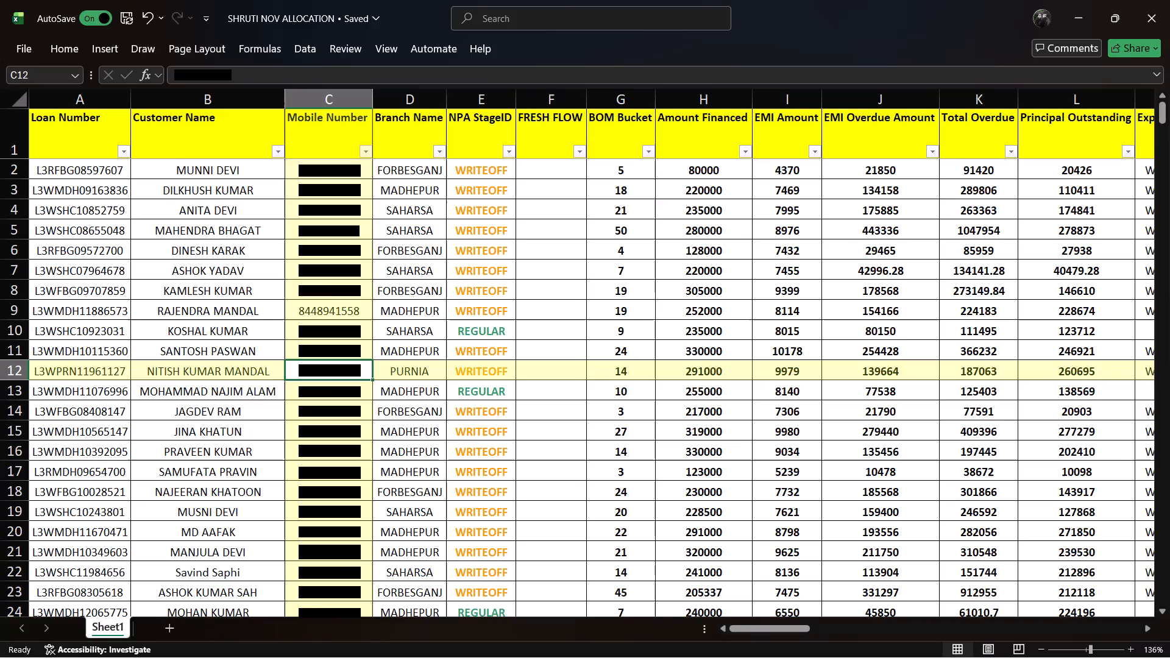
Review row 12's branch, loan, expiry, address, vehicle and dealer details through to the Ref-1 Name.
key(Right)
key(Right)
key(Right)
key(Right)
key(Right)
key(Right)
key(Right)
key(Right)
key(Right)
key(Right)
key(Right)
key(Right)
key(Right)
key(Right)
key(Right)
key(Right)
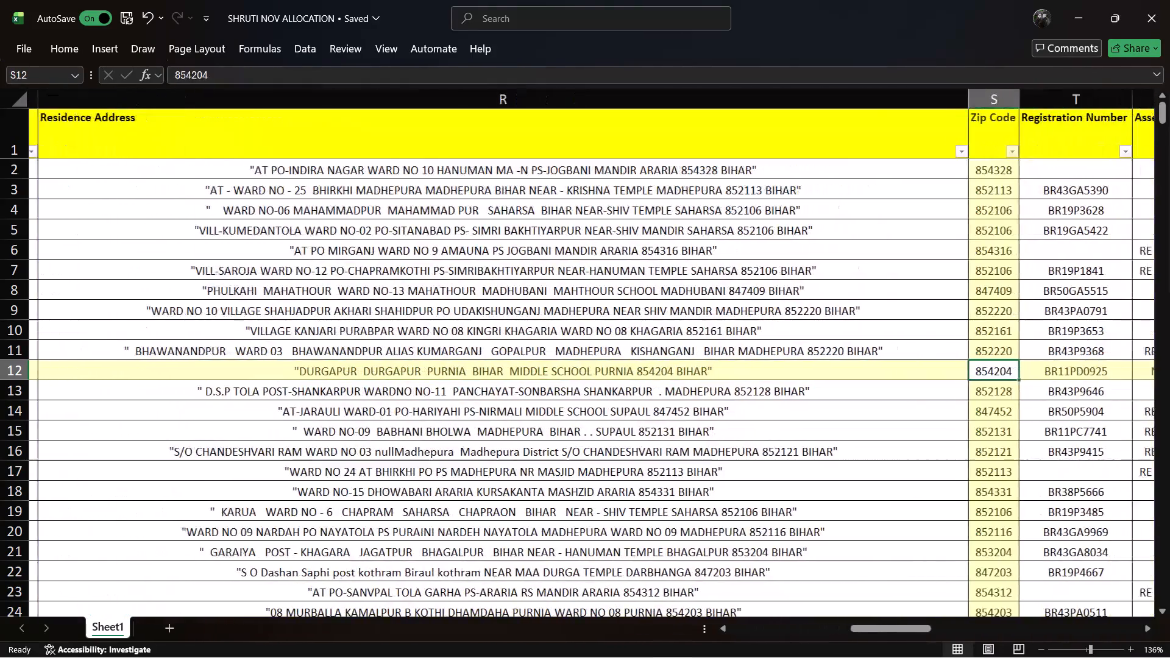
key(Right)
key(Right)
key(Right)
key(Right)
key(Right)
key(Right)
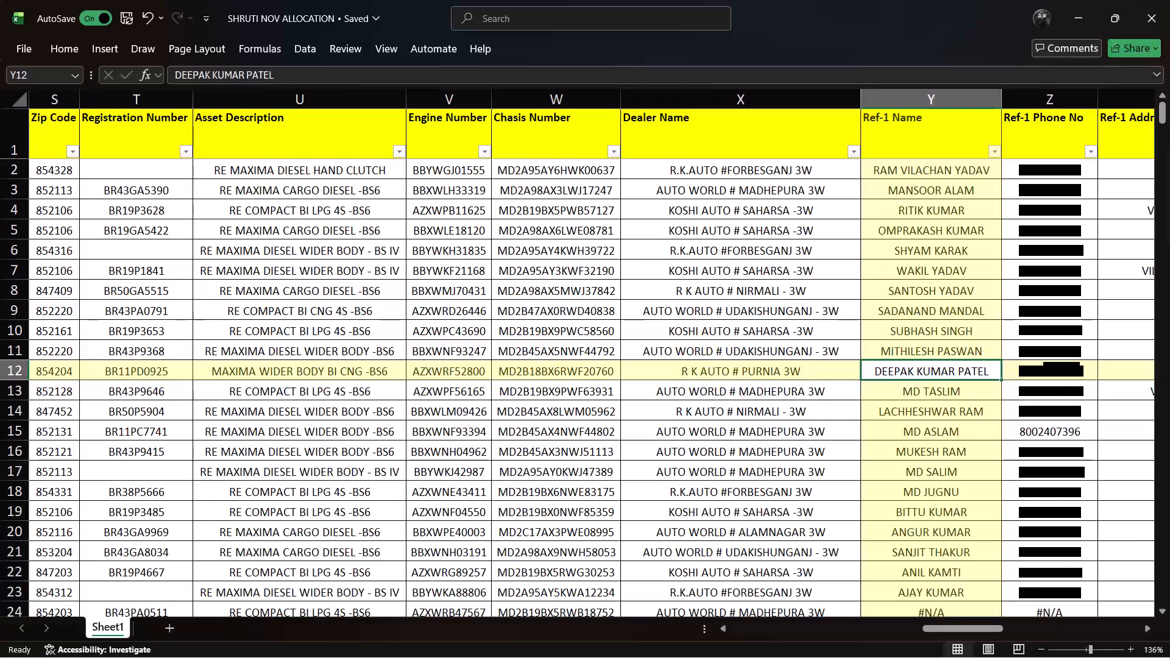
Go back to row 12's loan number and recheck its customer, overdue, expiry, TC and FoS details through to Father's Name.
key(Left)
key(Left)
key(Left)
key(Left)
key(Left)
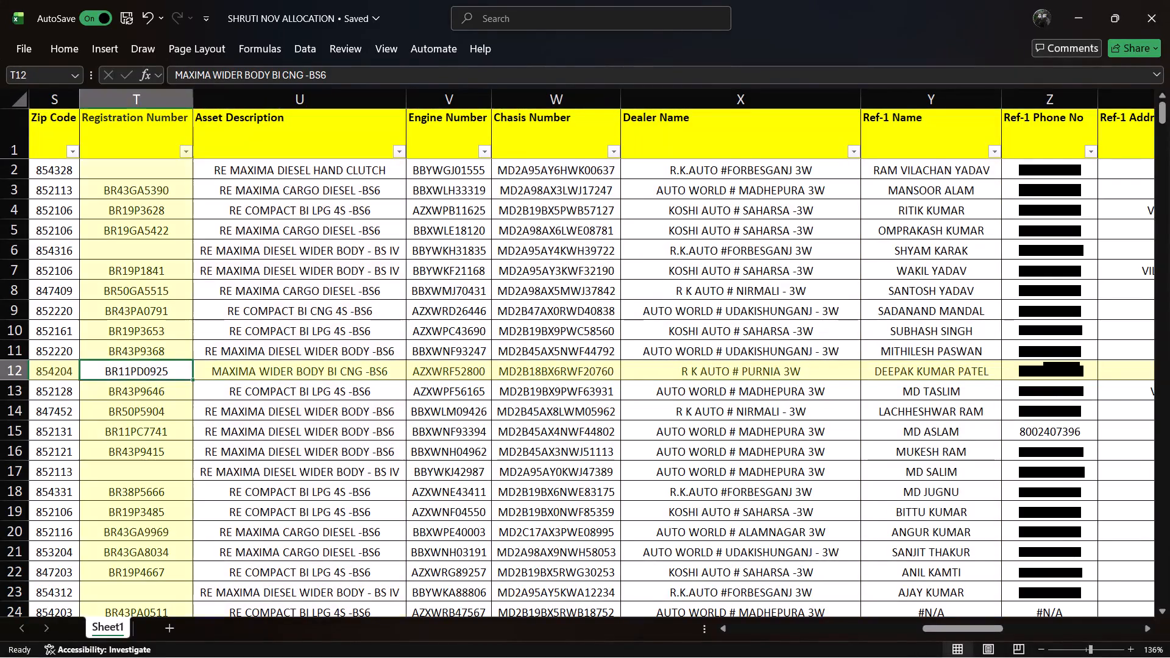
key(Left)
key(Left)
key(Left)
key(Left)
key(Left)
key(Left)
key(Left)
key(Left)
key(Left)
key(Left)
key(Left)
key(Left)
key(Left)
key(Left)
key(Left)
key(Left)
key(Left)
key(Left)
key(Left)
key(Left)
key(Left)
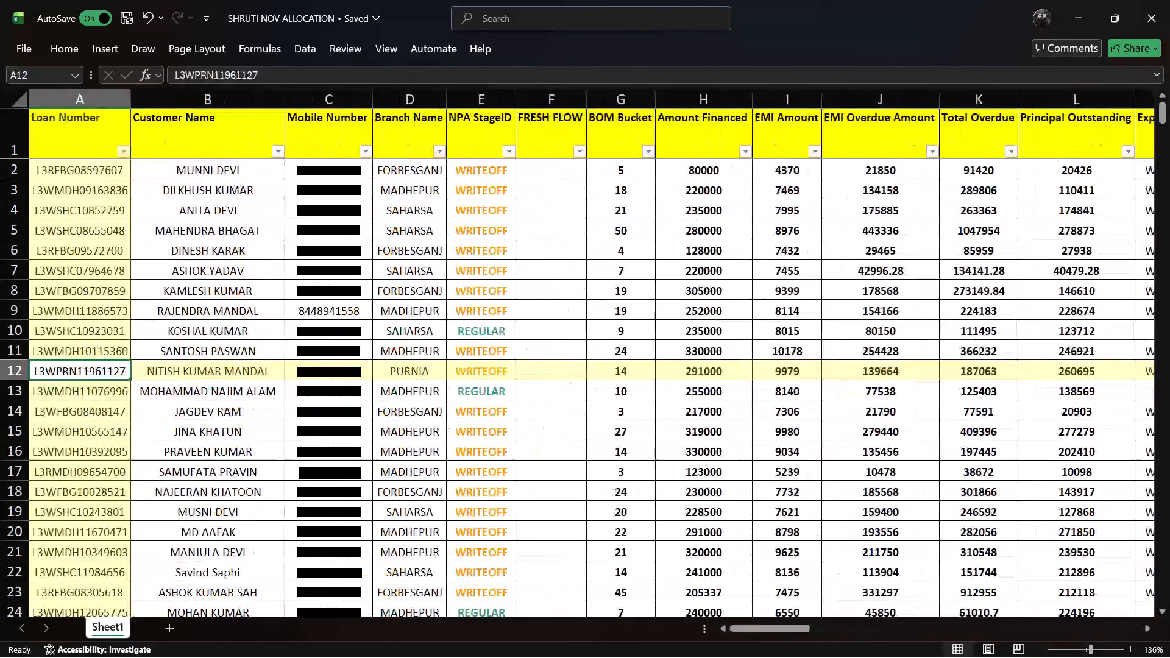
key(Right)
key(Right)
key(Right)
key(Right)
key(Right)
key(Right)
key(Right)
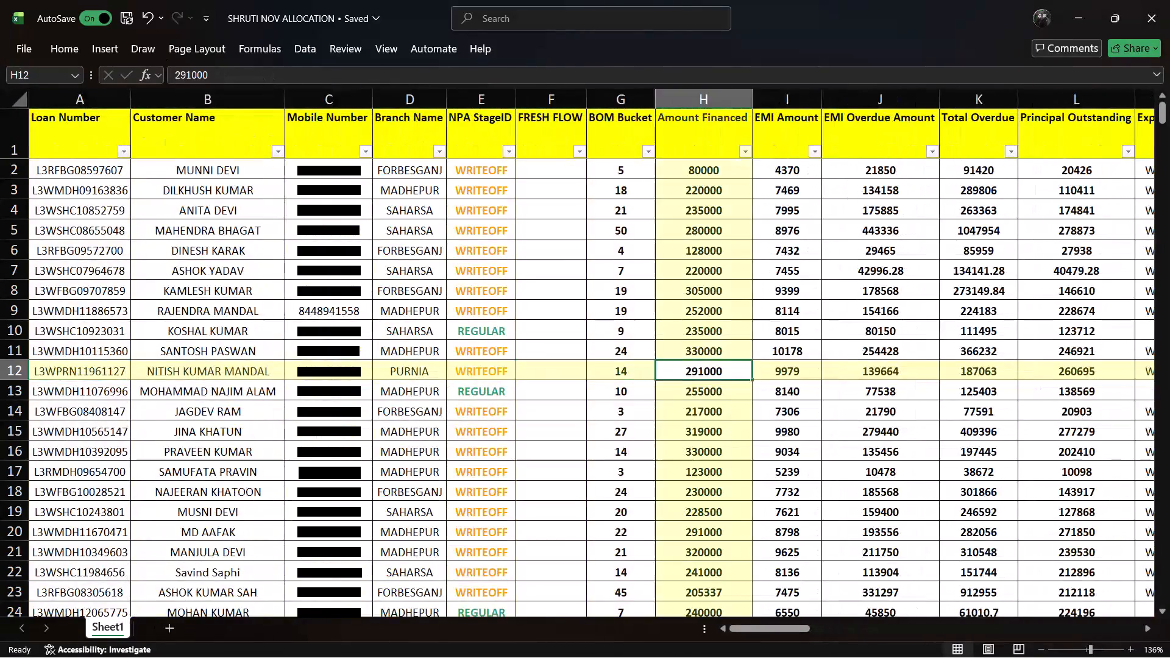
key(Right)
key(Right)
key(Right)
key(Right)
key(Right)
key(Right)
key(Right)
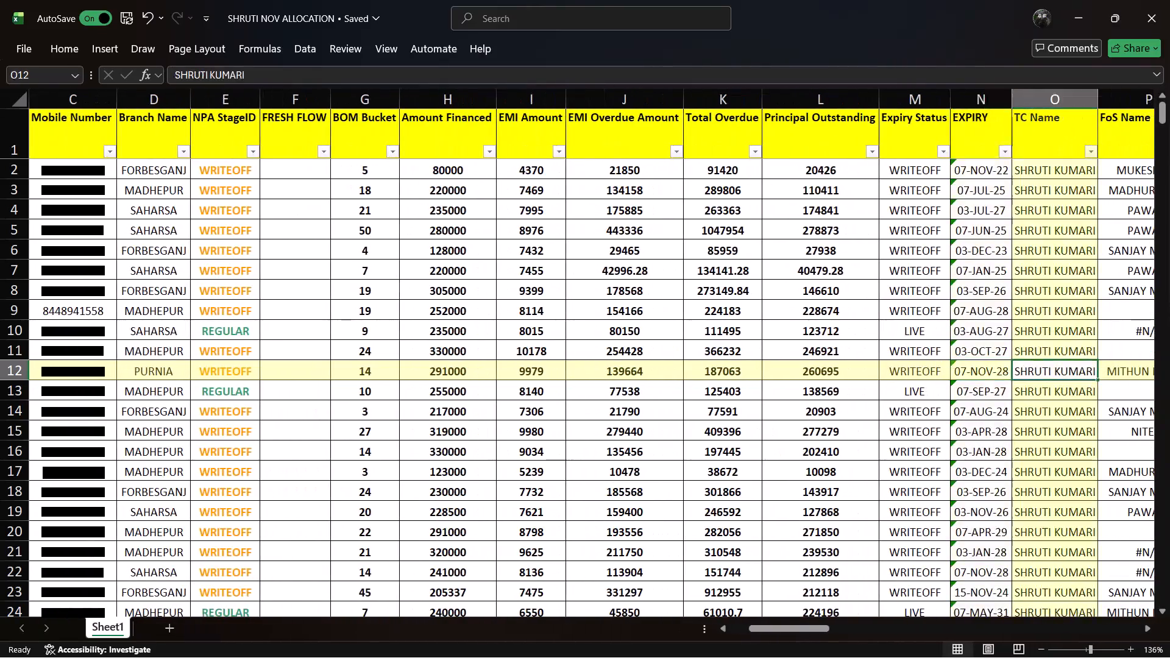
key(Right)
key(Right)
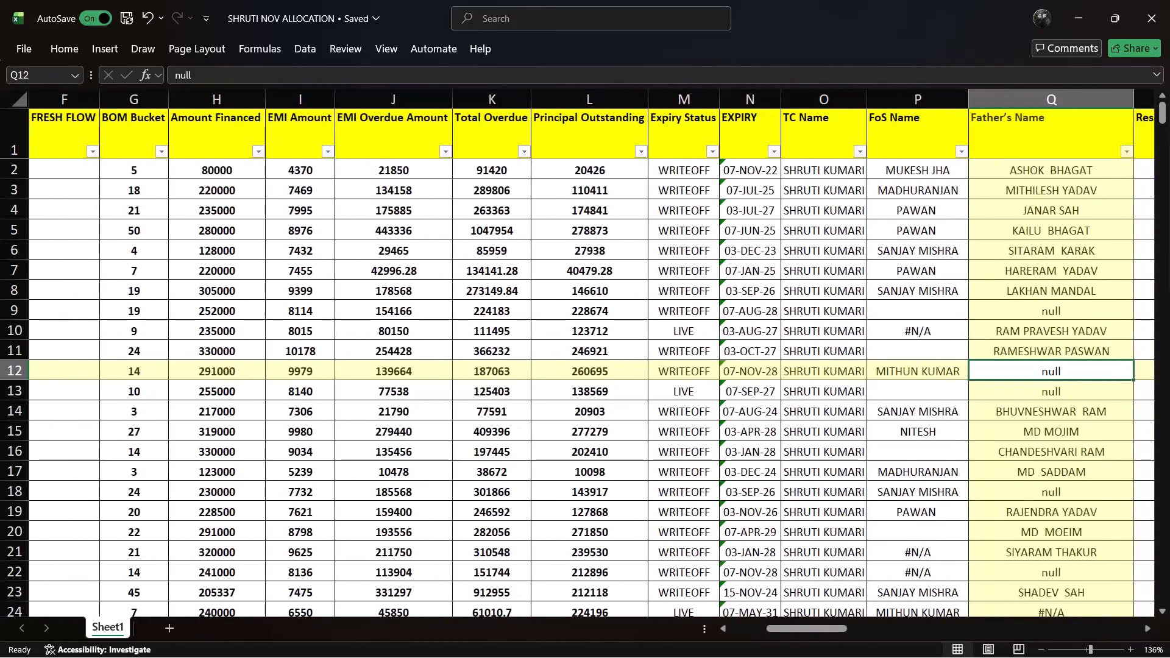
Check row 12's residence address, registration, asset, engine, chassis, dealer and reference details through to the Ref-1 Address.
key(Right)
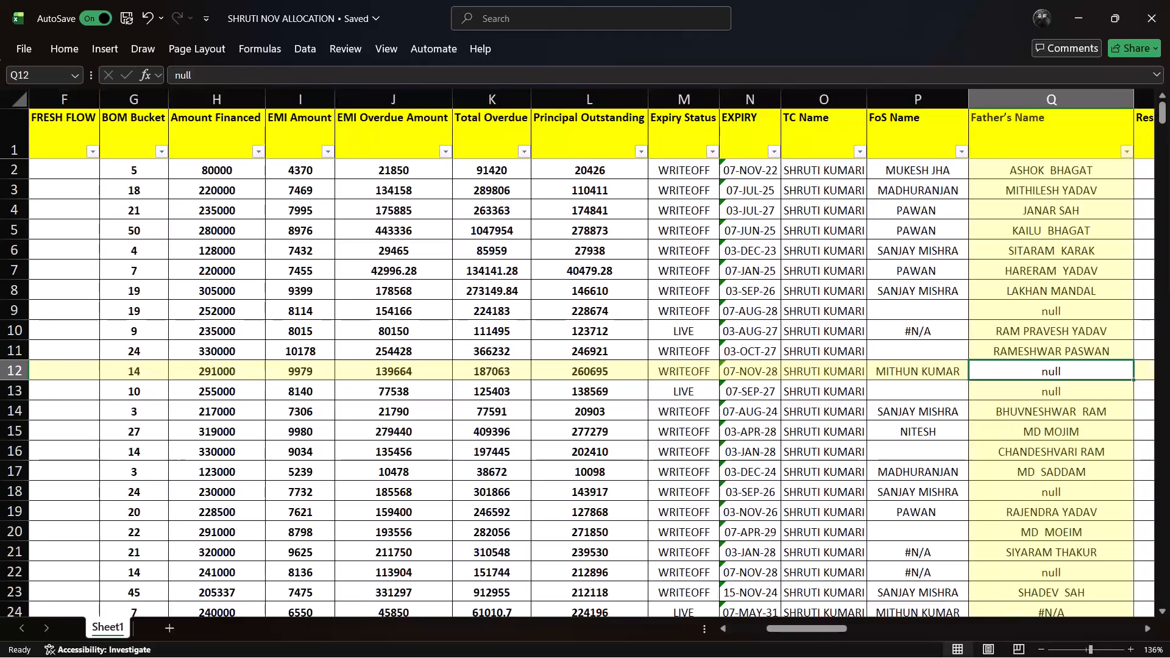
key(Right)
key(Right)
key(Right)
key(Right)
key(Right)
key(Right)
key(Right)
key(Right)
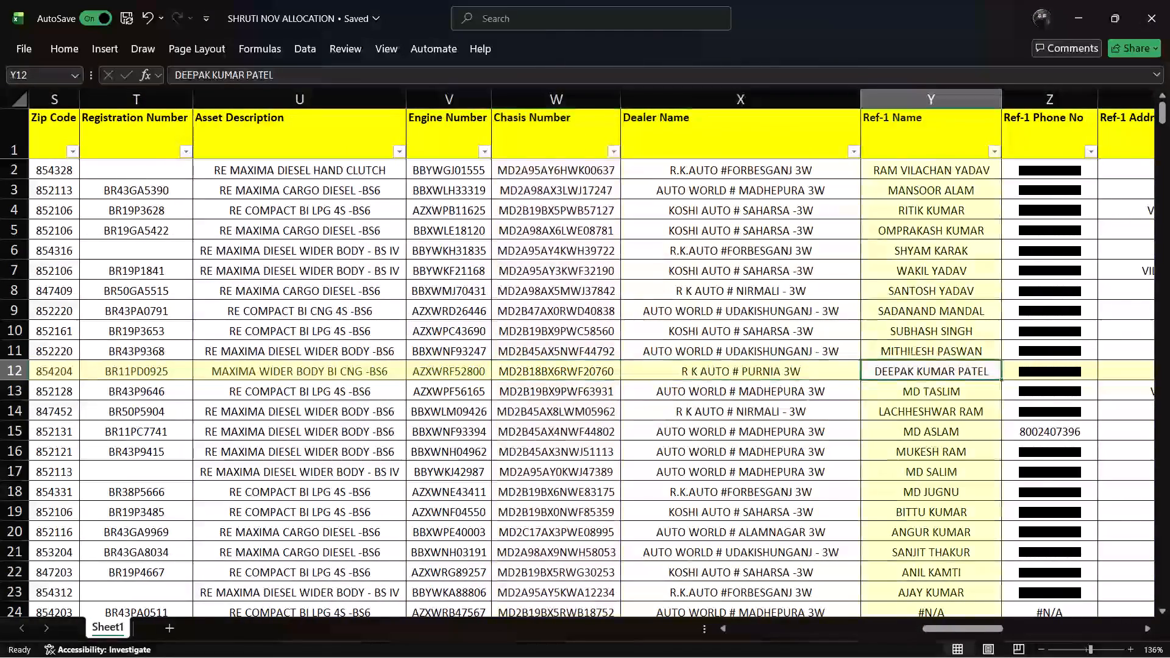
key(Right)
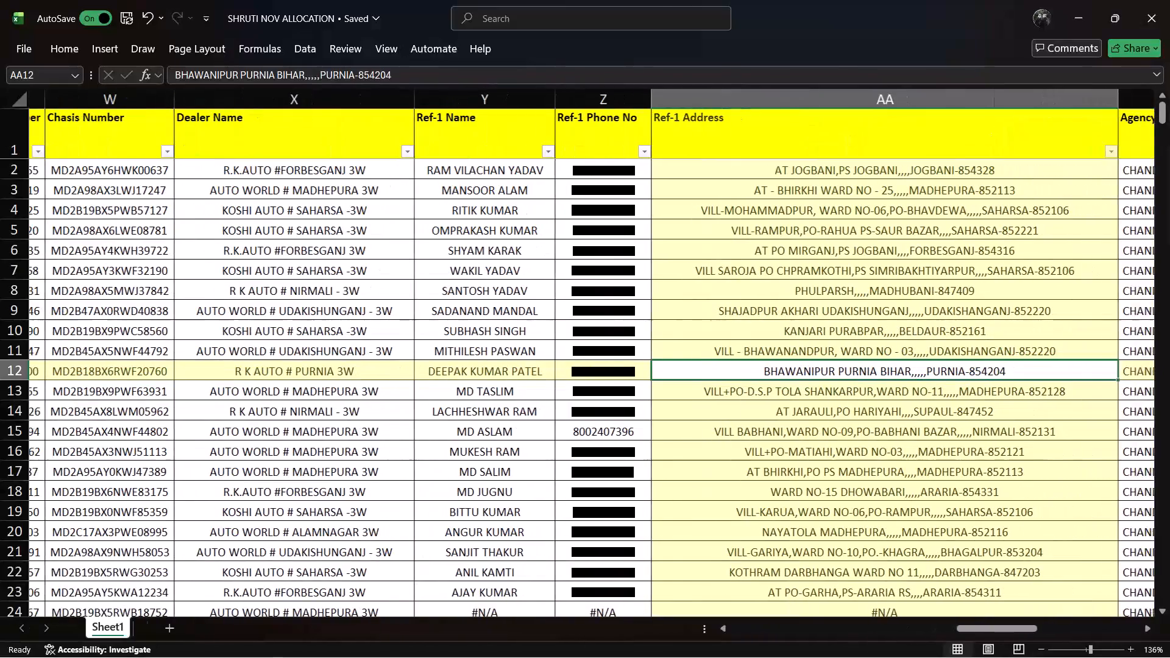
Enter "CX INCOMMING BND ,REF NHI JANTA H CUSTOMER KO" as row 12's feedback and save the workbook.
key(Right)
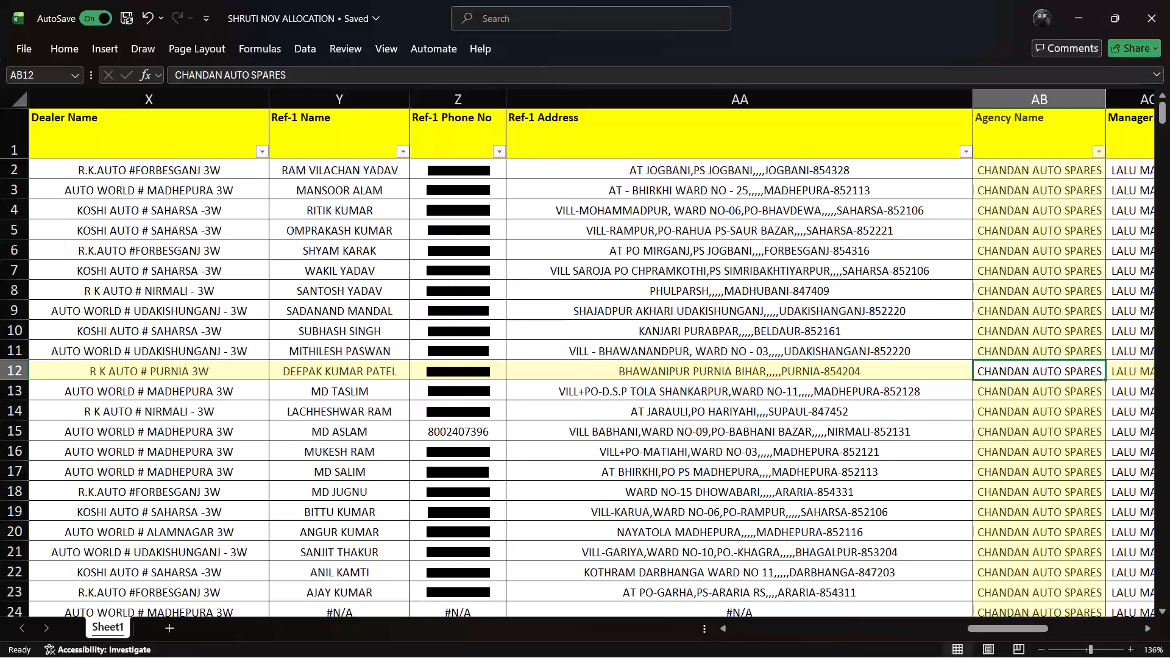
key(Right)
key(Right)
key(Right)
key(Right)
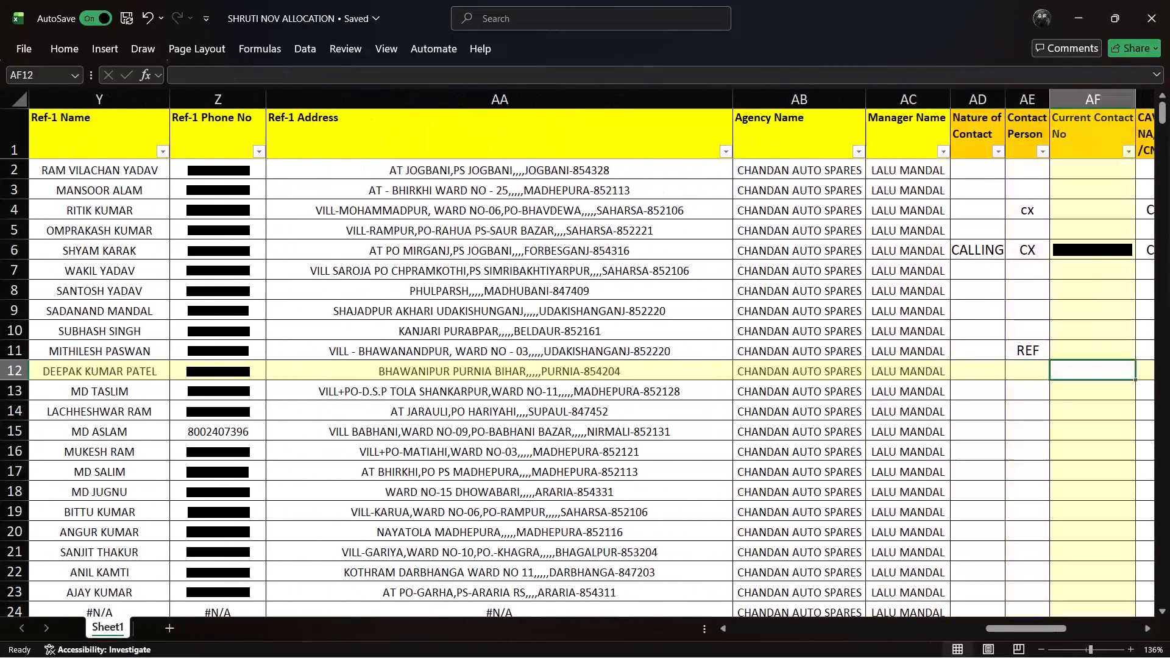
key(Right)
key(Right)
key(Right)
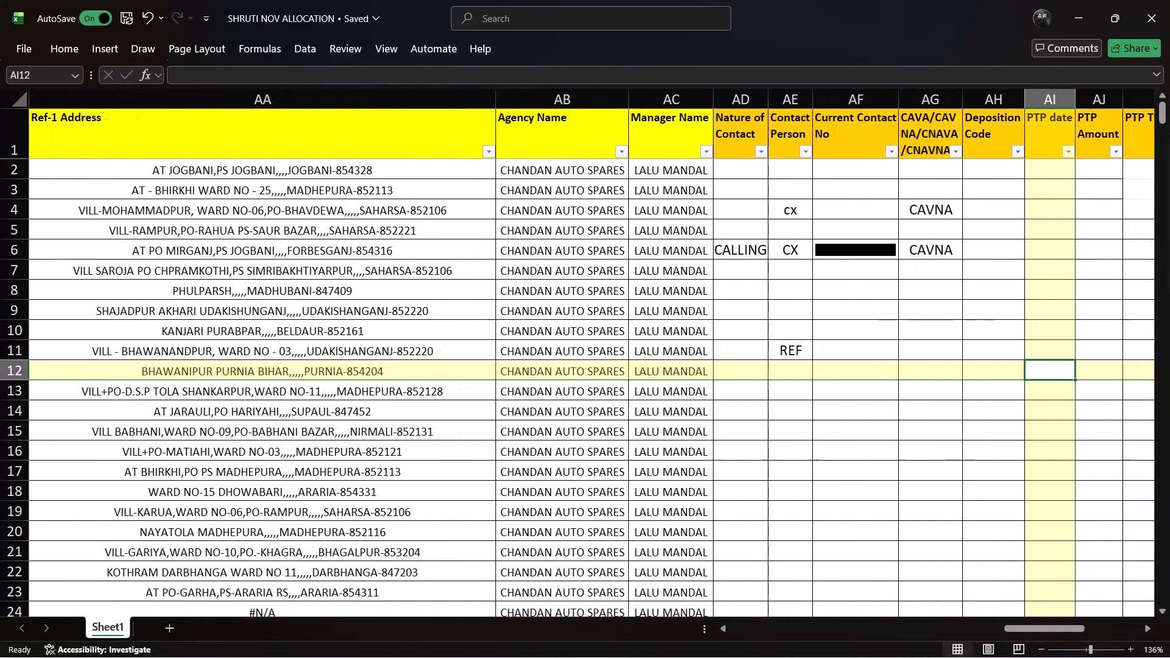
key(Right)
key(Right)
key(Right)
key(Right)
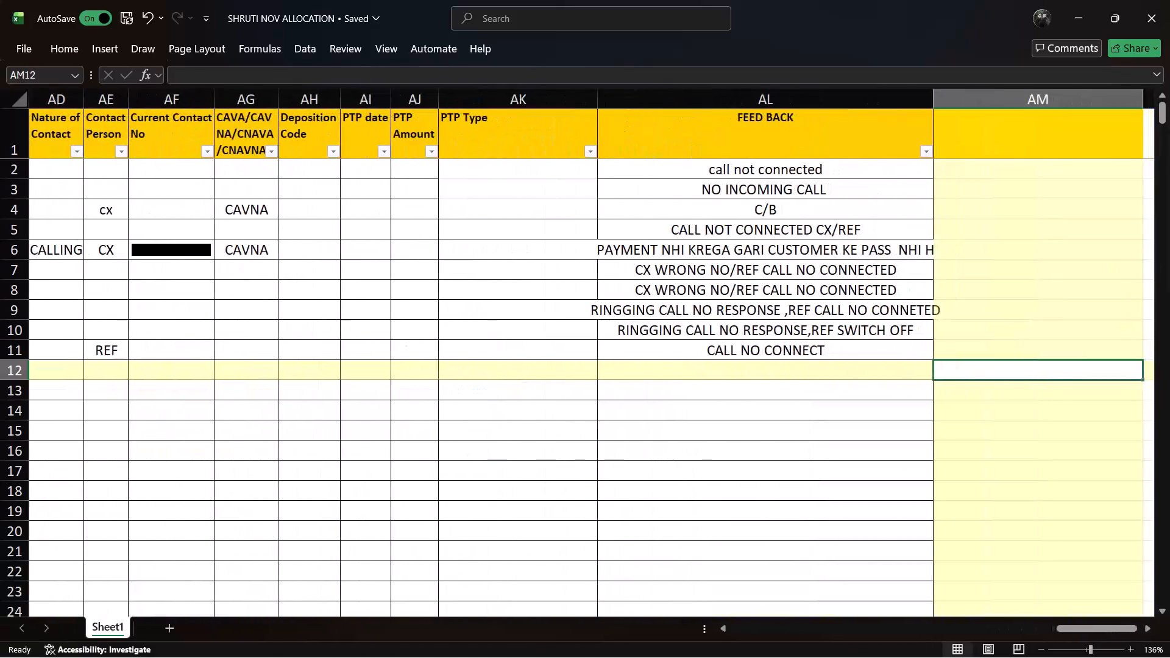
key(Left)
key(Left)
key(Left)
key(Right)
key(Right)
key(Right)
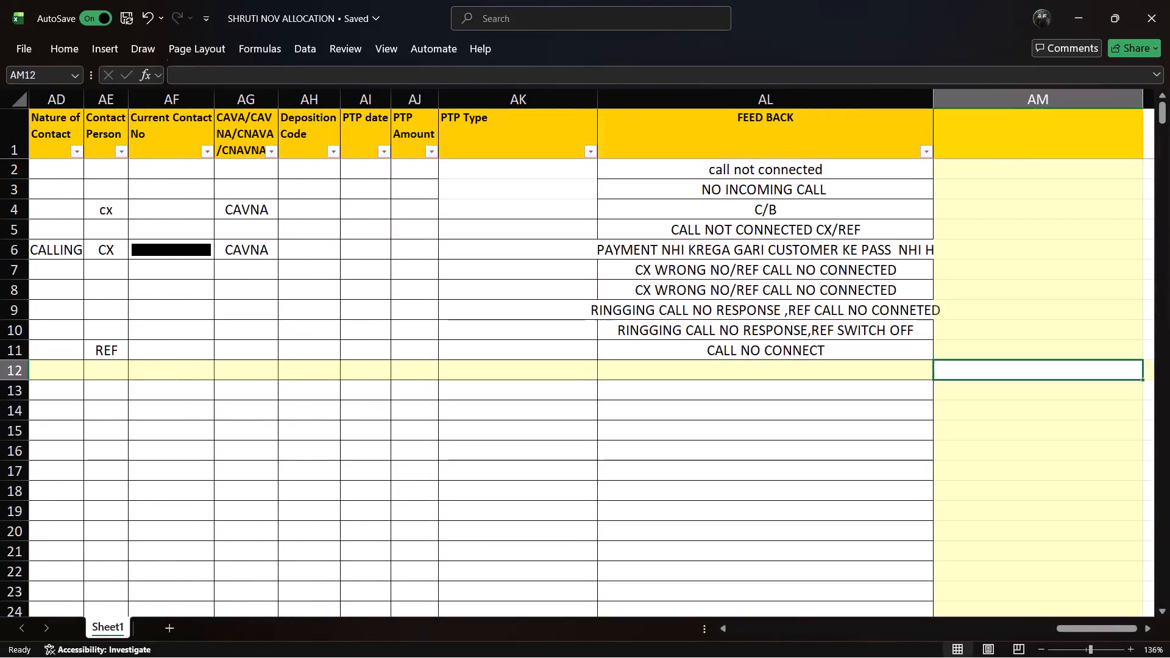
key(Left)
key(Left)
key(Right)
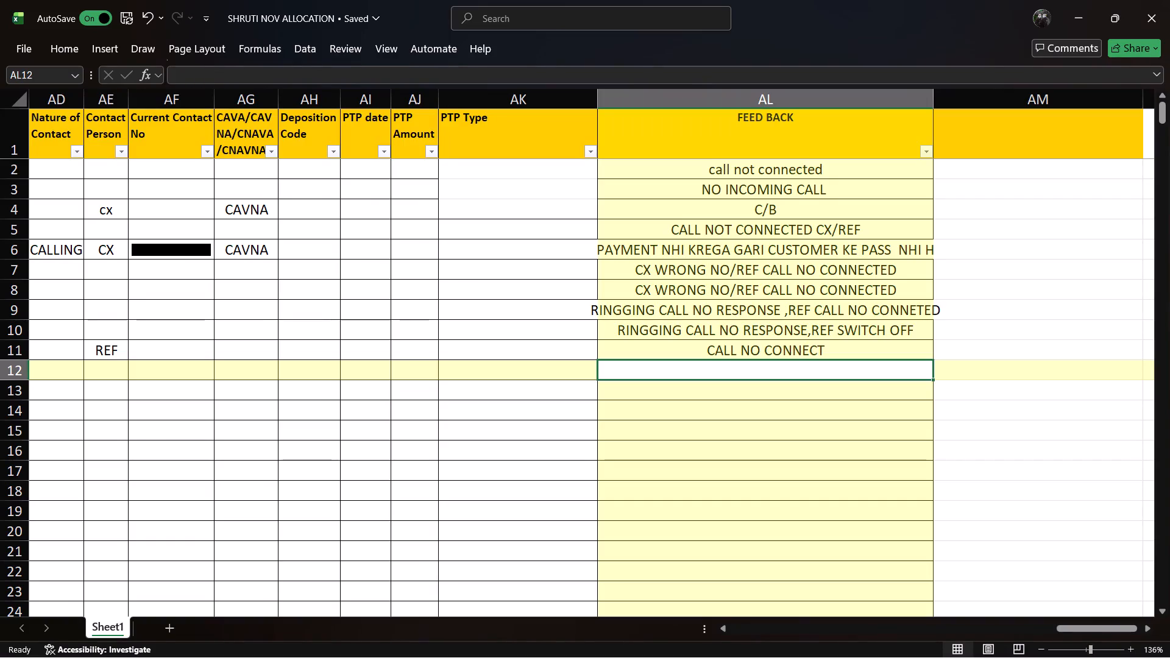
click(649, 376)
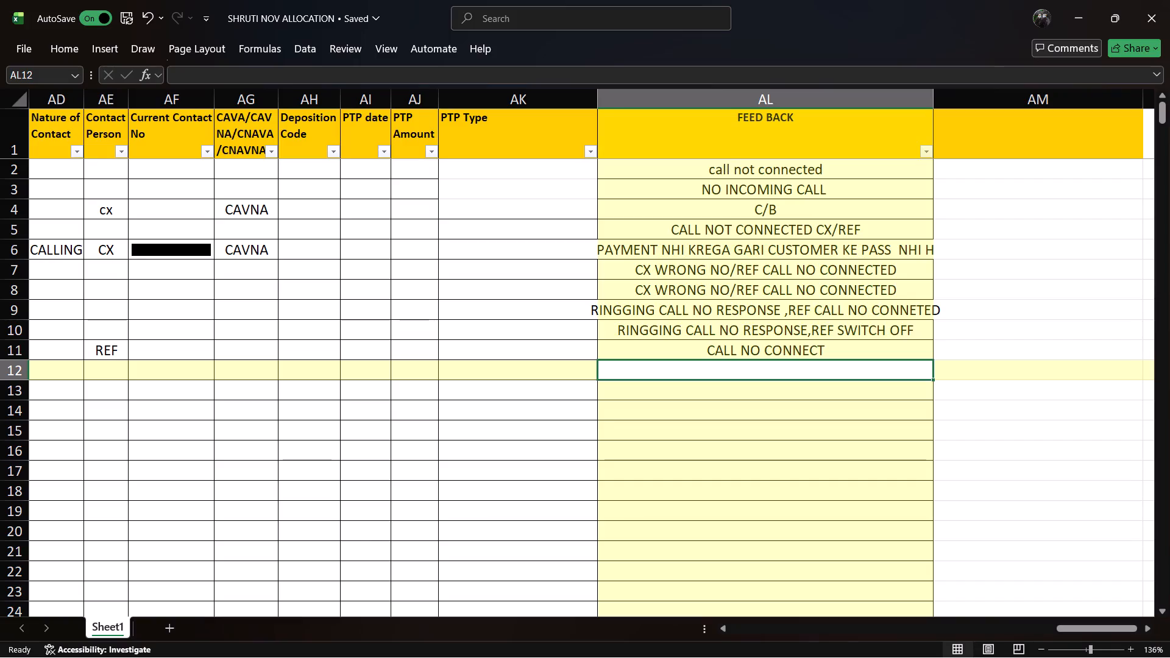
click(626, 369)
text(CX)
key(space)
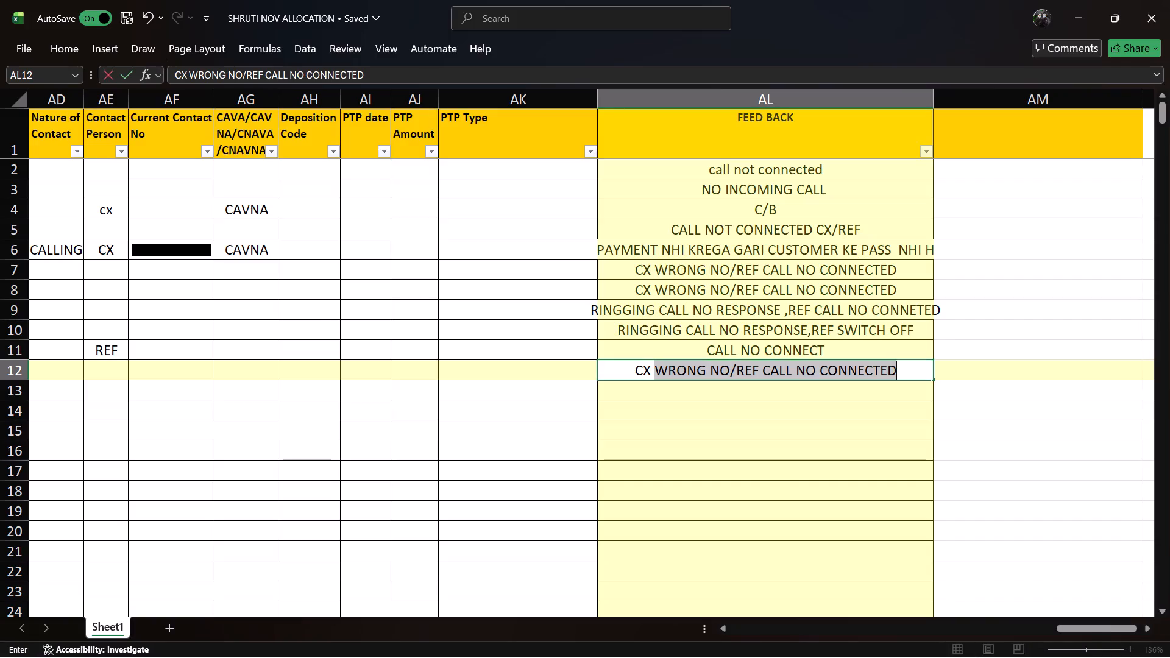
key(i)
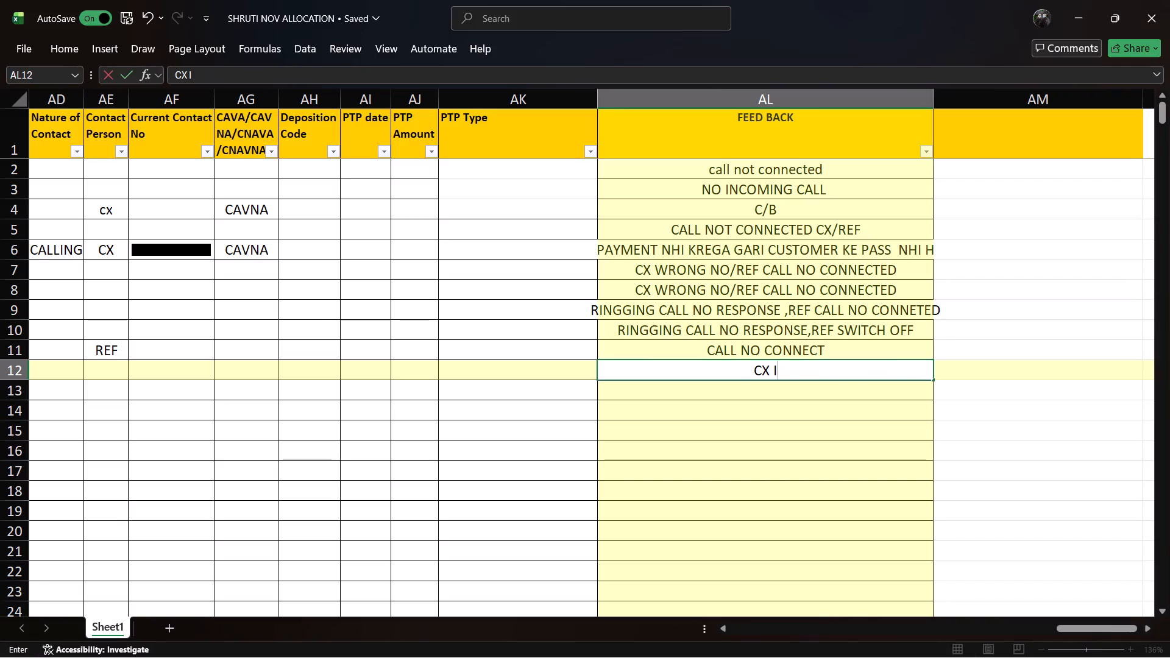
text(NCOMMING)
key(space)
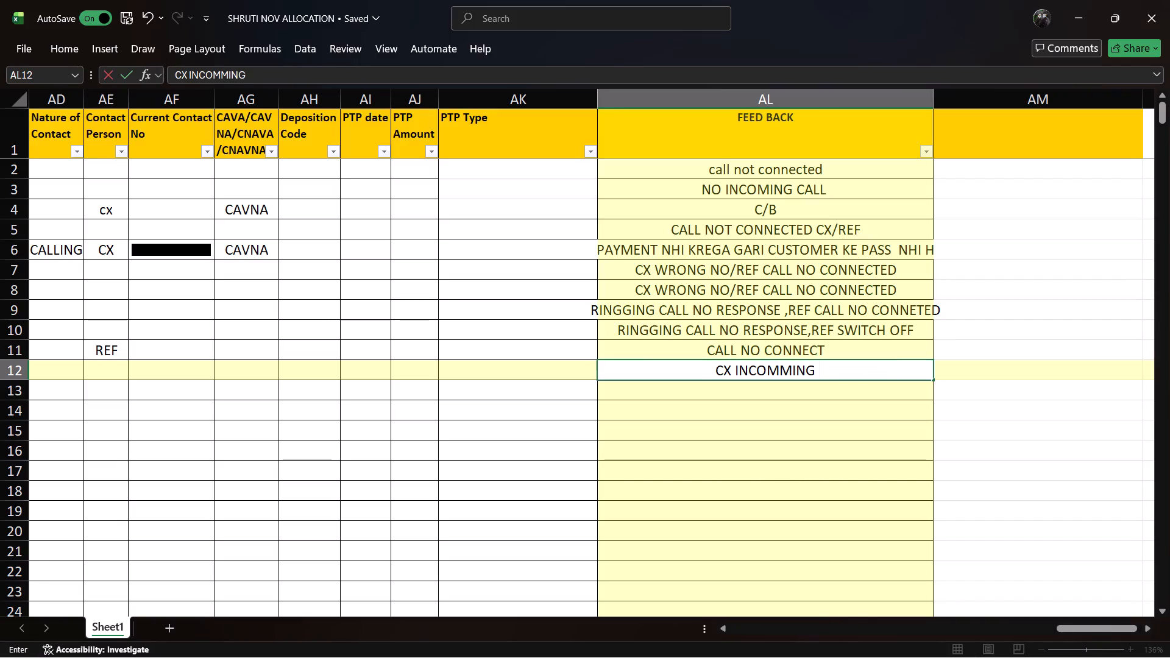
text(BND)
key(space)
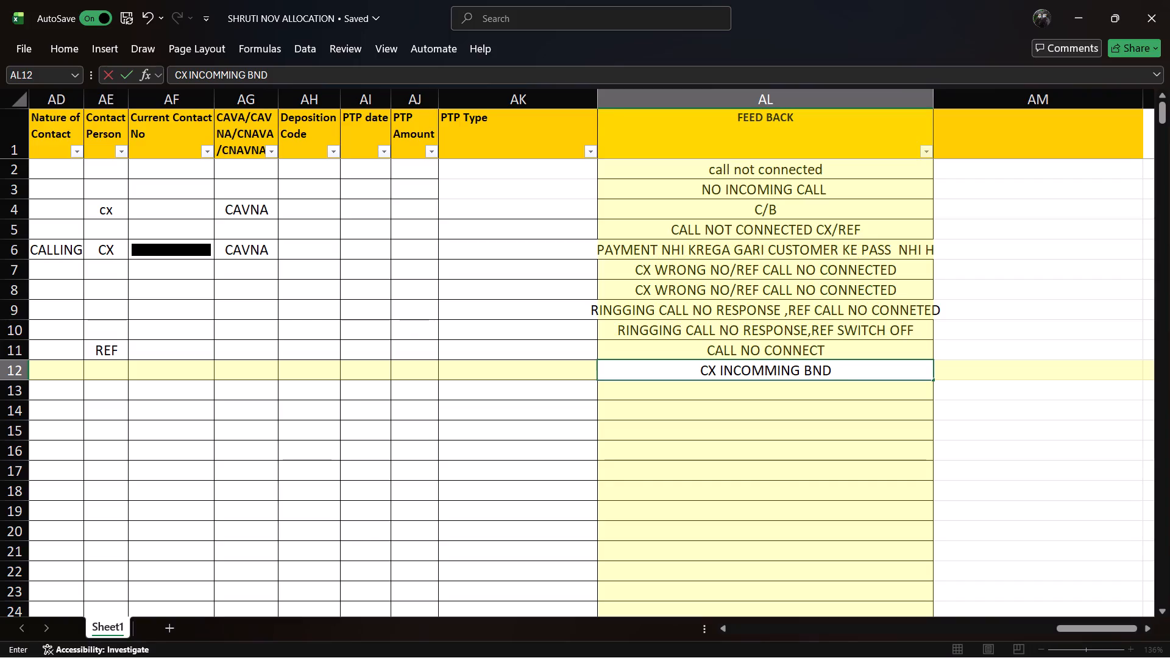
key(comma)
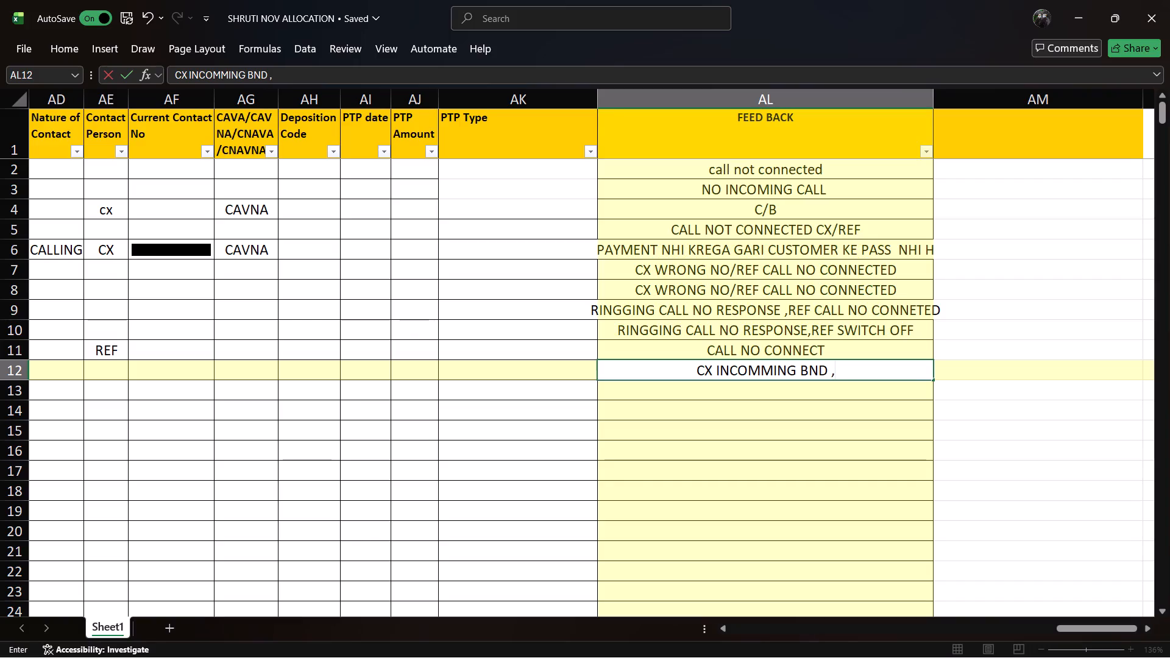
text(REF NHI)
key(space)
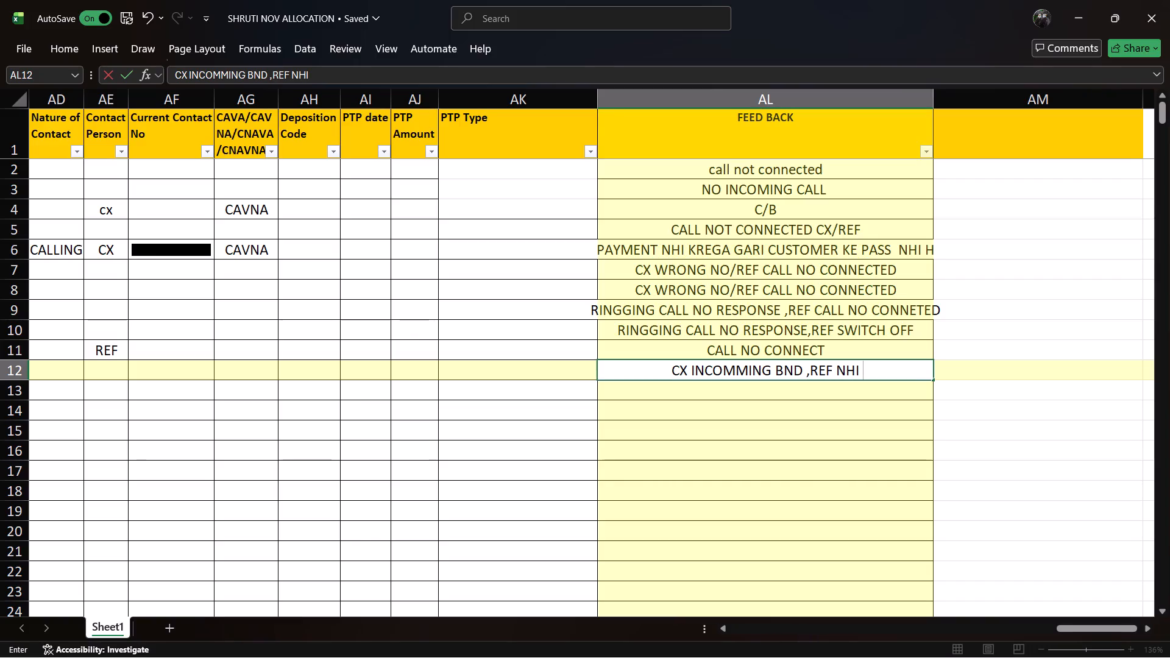
text(JANTA)
key(space)
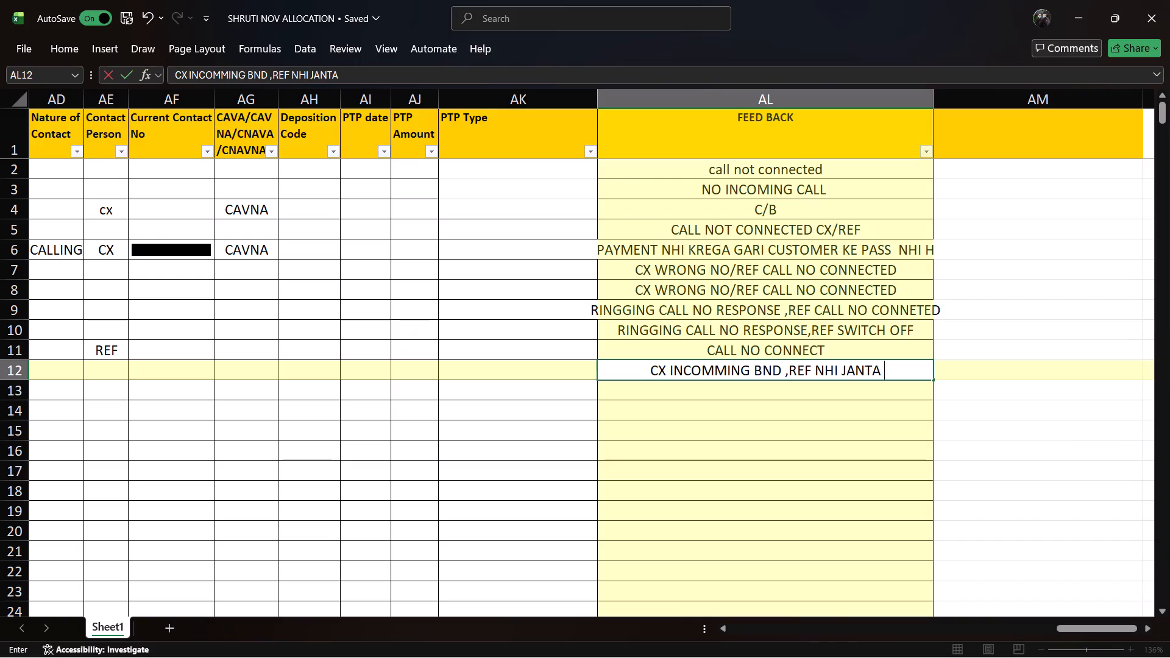
text(H)
key(space)
text(CU)
key(s)
text(TOMER)
key(space)
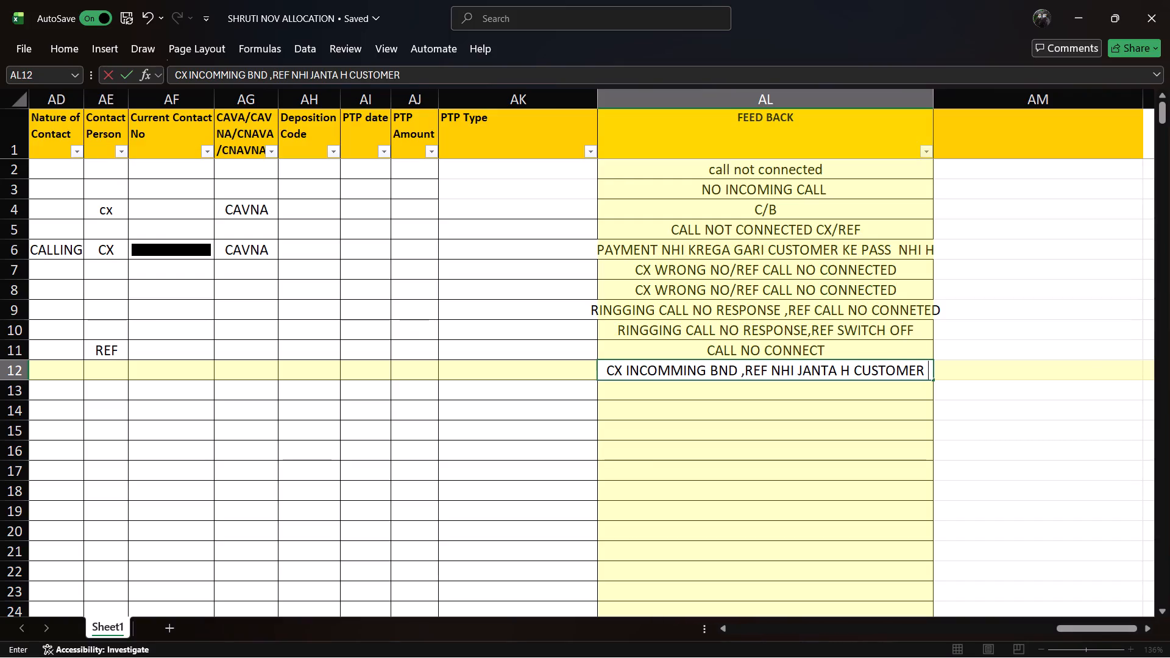
text(KO)
key(ctrl+s)
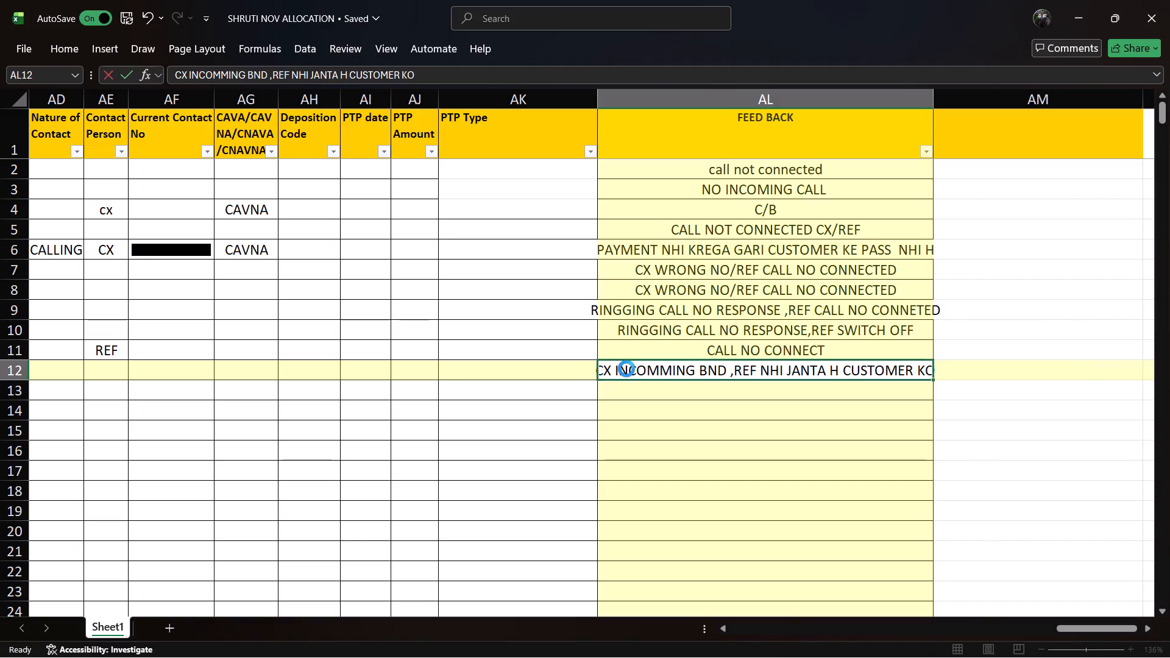
Return to row 12's loan number and recheck the customer's name and mobile number.
key(Left)
key(Left)
key(Left)
key(Left)
key(Left)
key(Left)
key(Left)
key(Left)
key(Left)
key(Left)
key(Left)
key(Left)
key(Left)
key(Left)
key(Left)
key(Left)
key(Left)
key(Left)
key(Left)
key(Left)
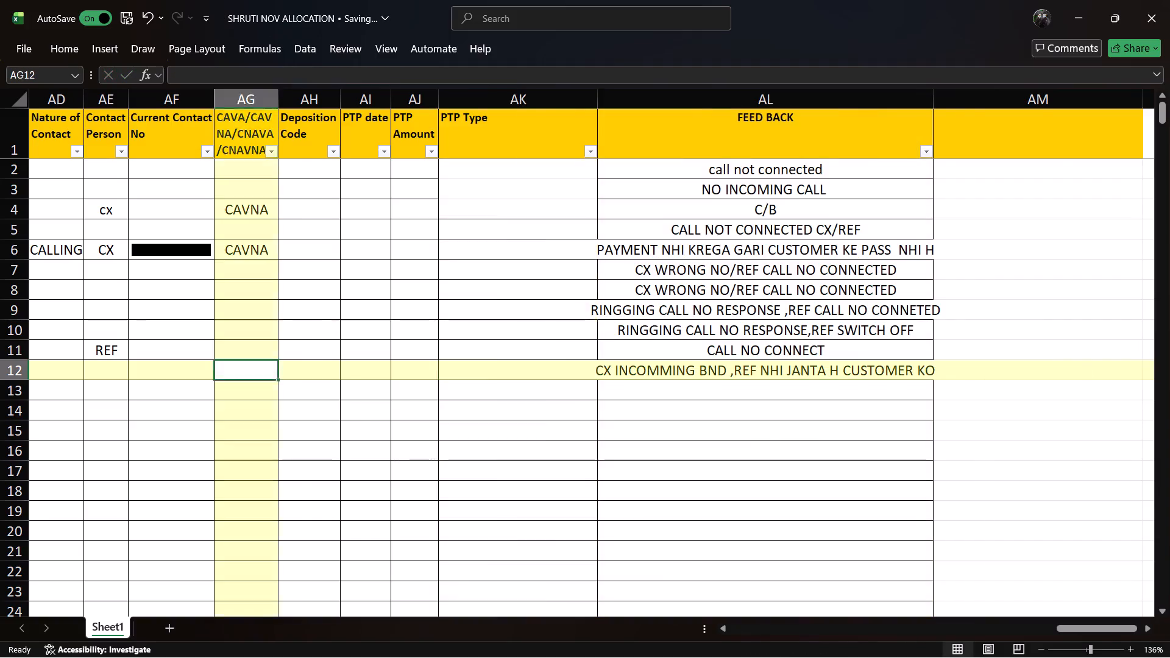
key(Right)
key(Right)
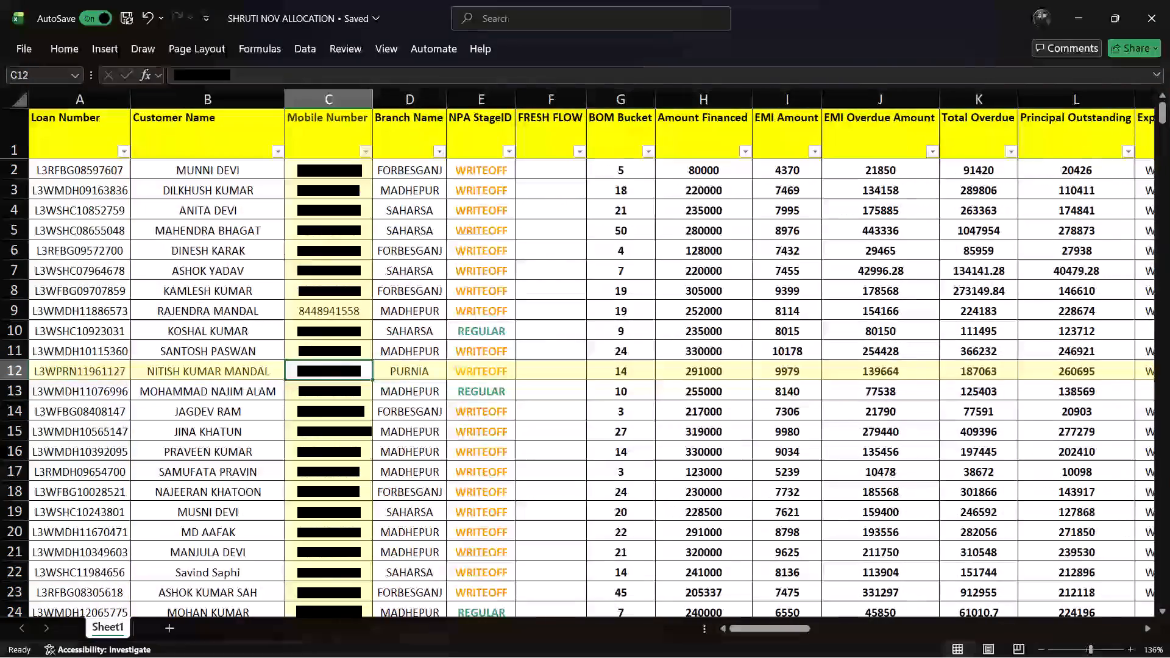
Review row 12's branch, overdue, expiry, residence address and registration details through to the Asset Description.
key(Right)
key(Right)
key(Right)
key(Right)
key(Right)
key(Right)
key(Right)
key(Right)
key(Right)
key(Right)
key(Right)
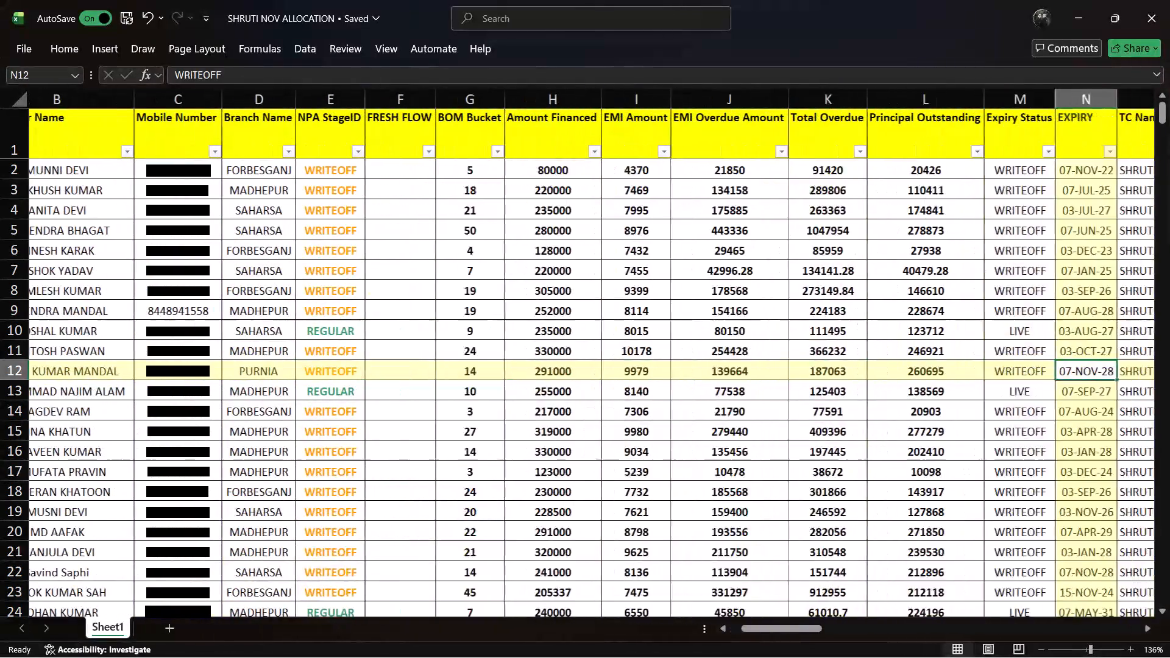
key(Right)
key(Right)
key(Right)
key(Right)
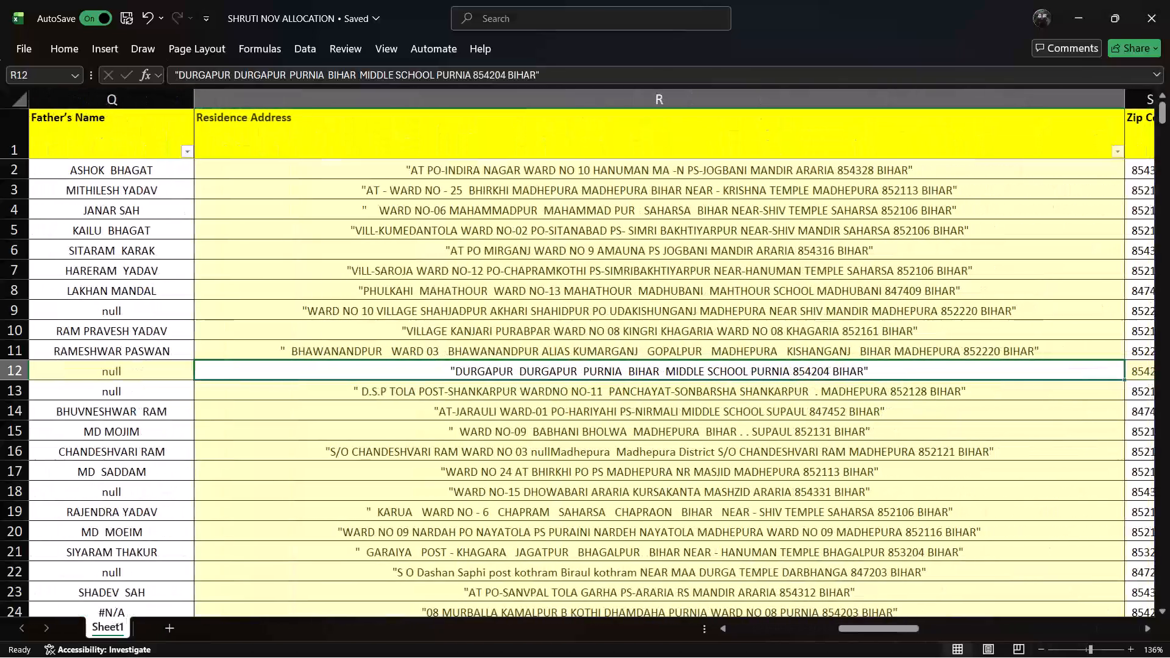
key(Right)
key(Right)
key(Right)
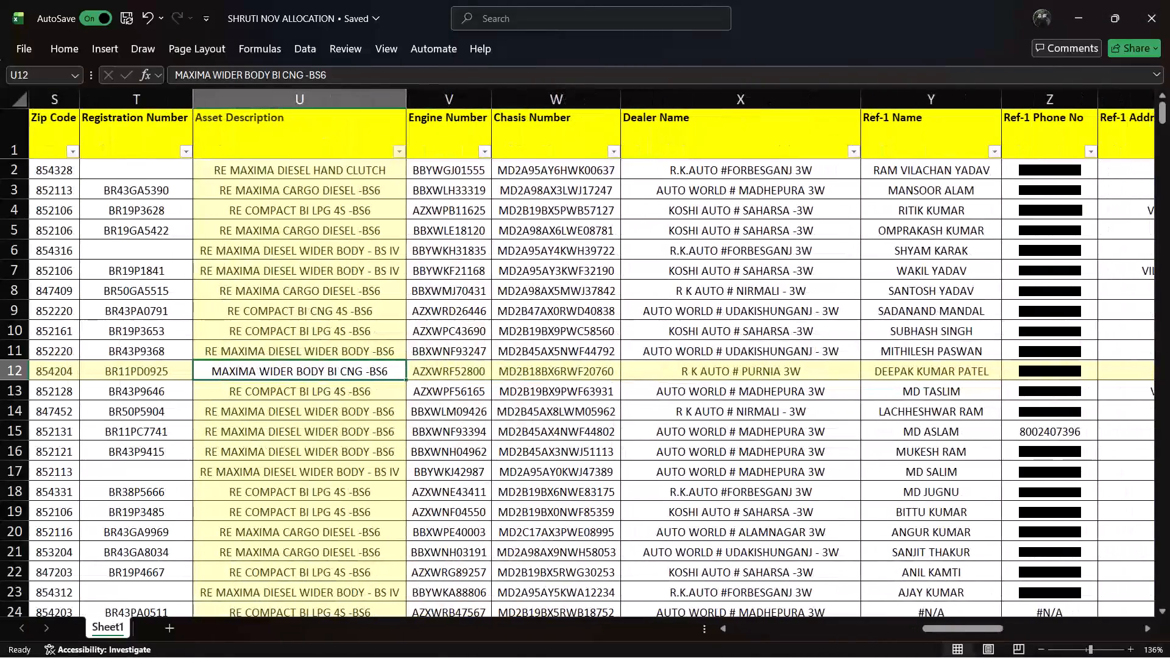
Go to row 13's loan number and check the customer's name and mobile number.
key(Left)
key(Left)
key(Left)
key(Left)
key(Left)
key(Left)
key(Left)
key(Left)
key(Left)
key(Left)
key(Left)
key(Left)
key(Left)
key(Left)
key(Left)
key(Left)
key(Left)
key(Left)
key(Left)
key(Left)
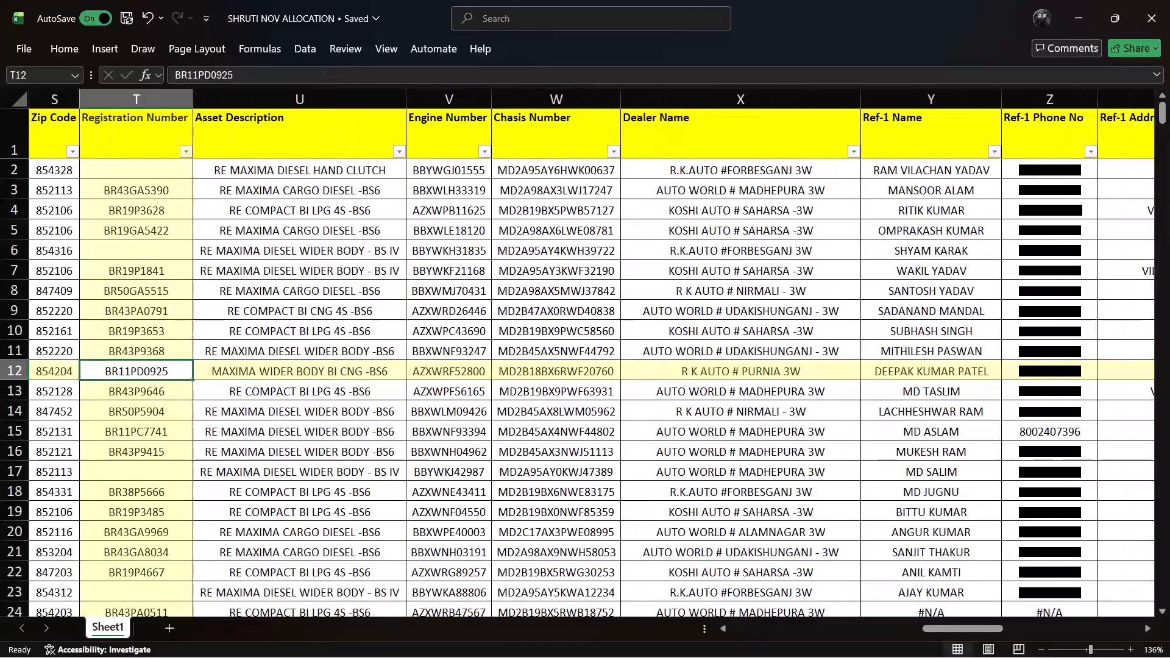
key(Down)
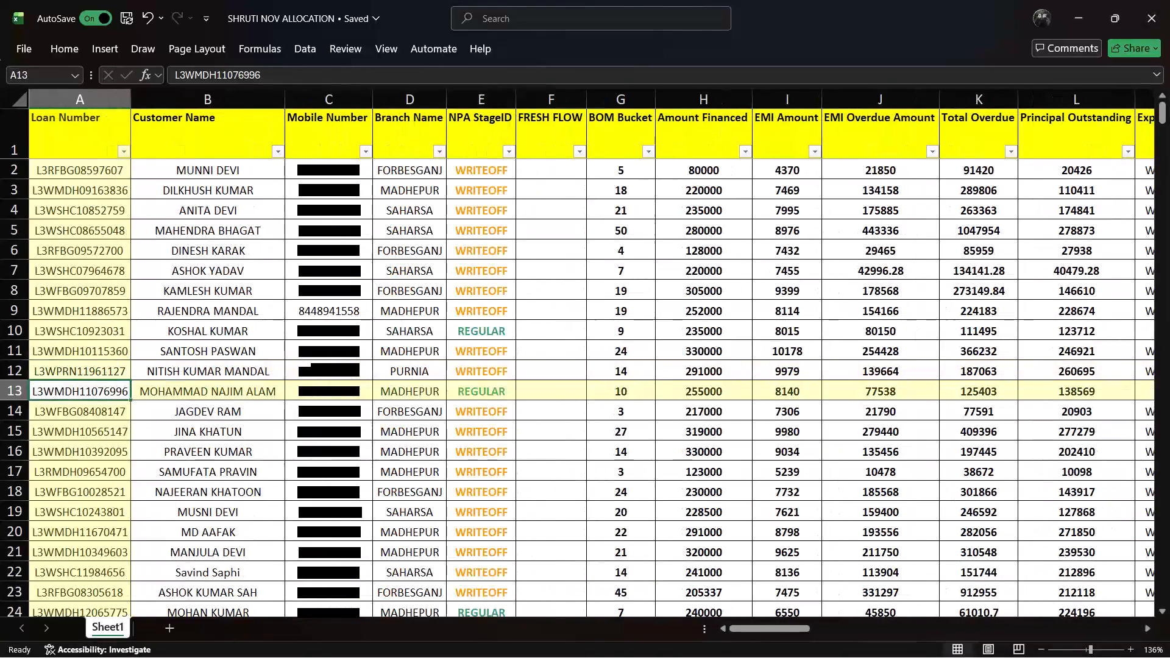
key(Right)
key(Right)
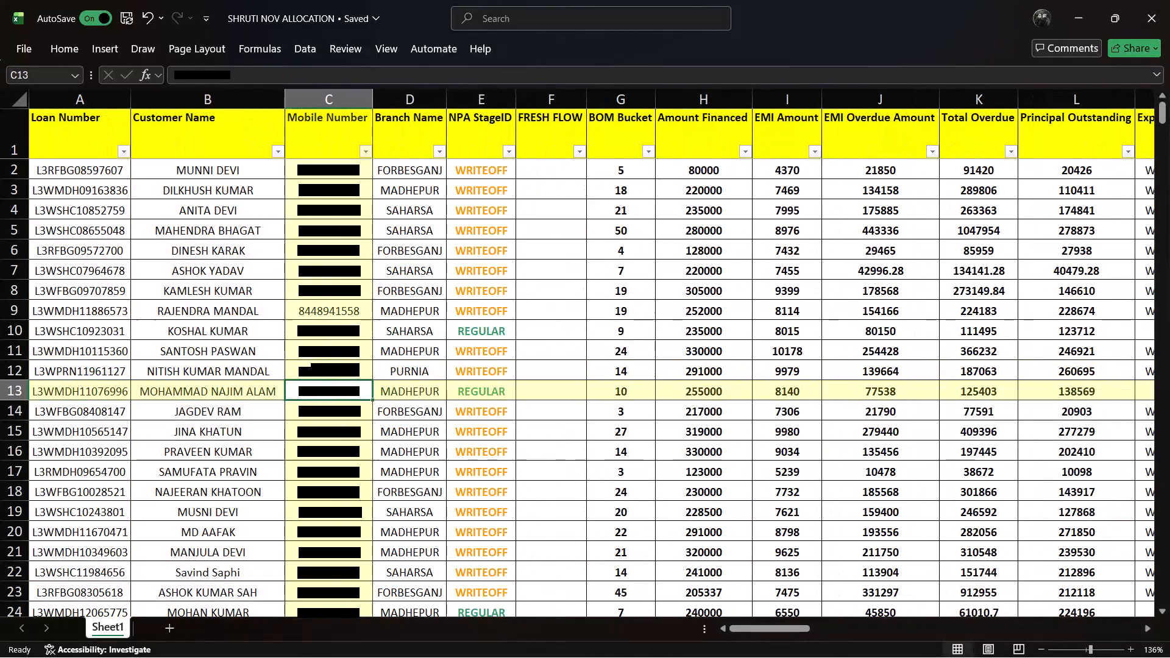
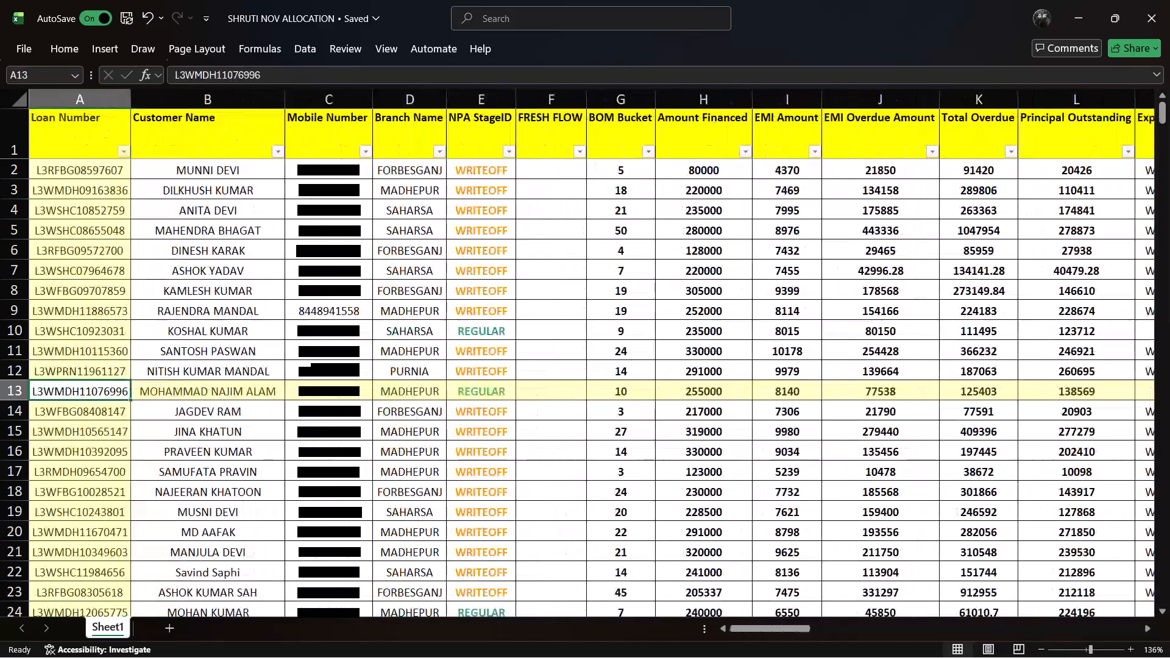
Review row 13's loan details from the customer name through the NPA stage, BOM bucket, financed and EMI amounts to the Total Overdue.
key(Right)
key(Right)
key(Right)
key(Right)
key(Right)
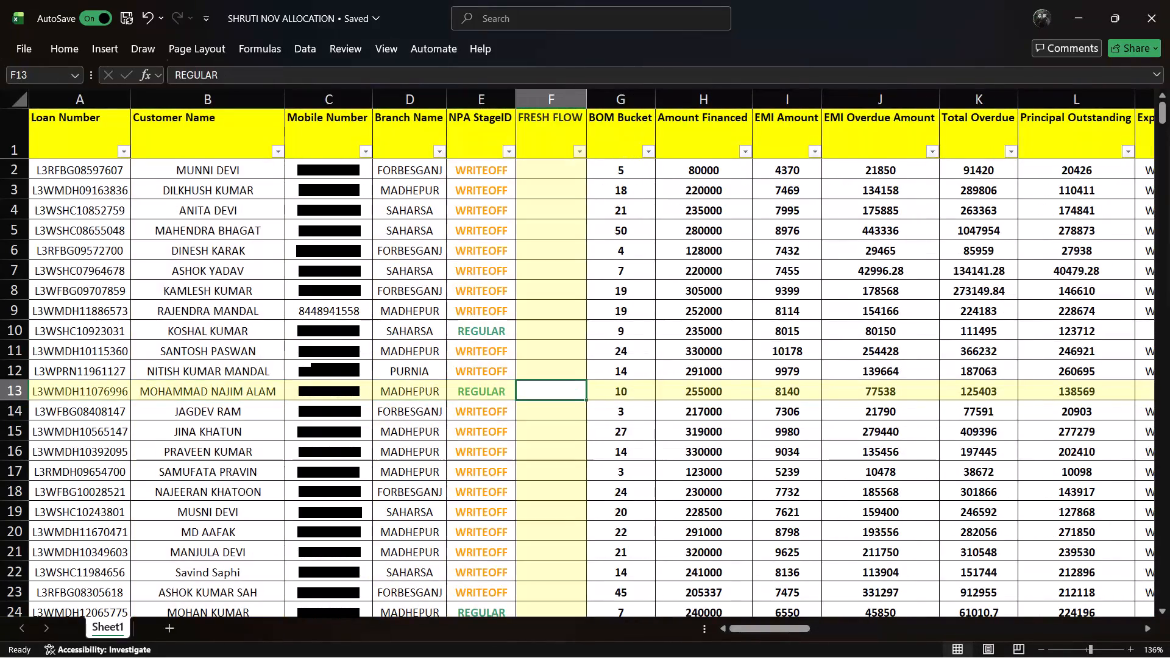
key(Right)
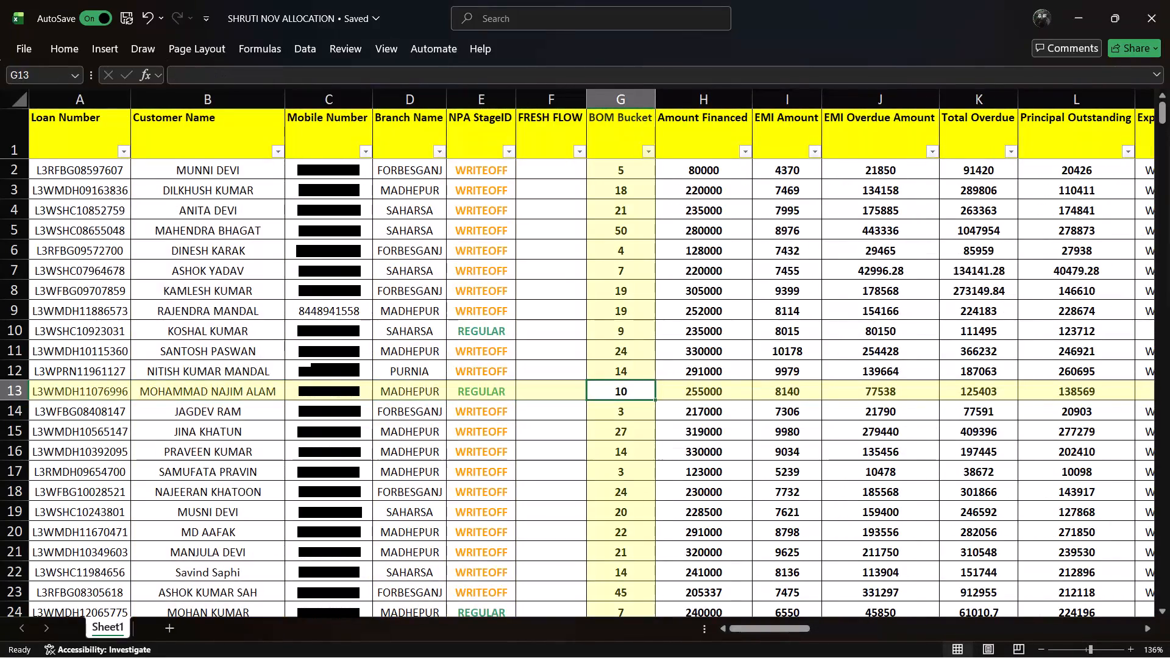
key(Right)
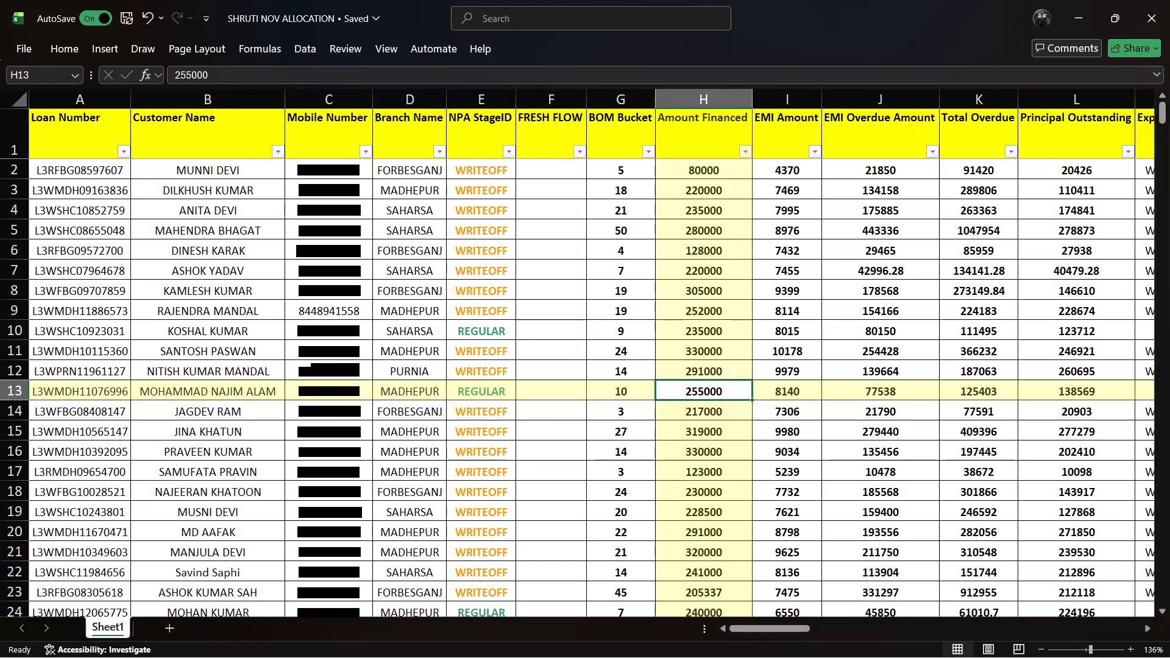
key(Right)
key(Right)
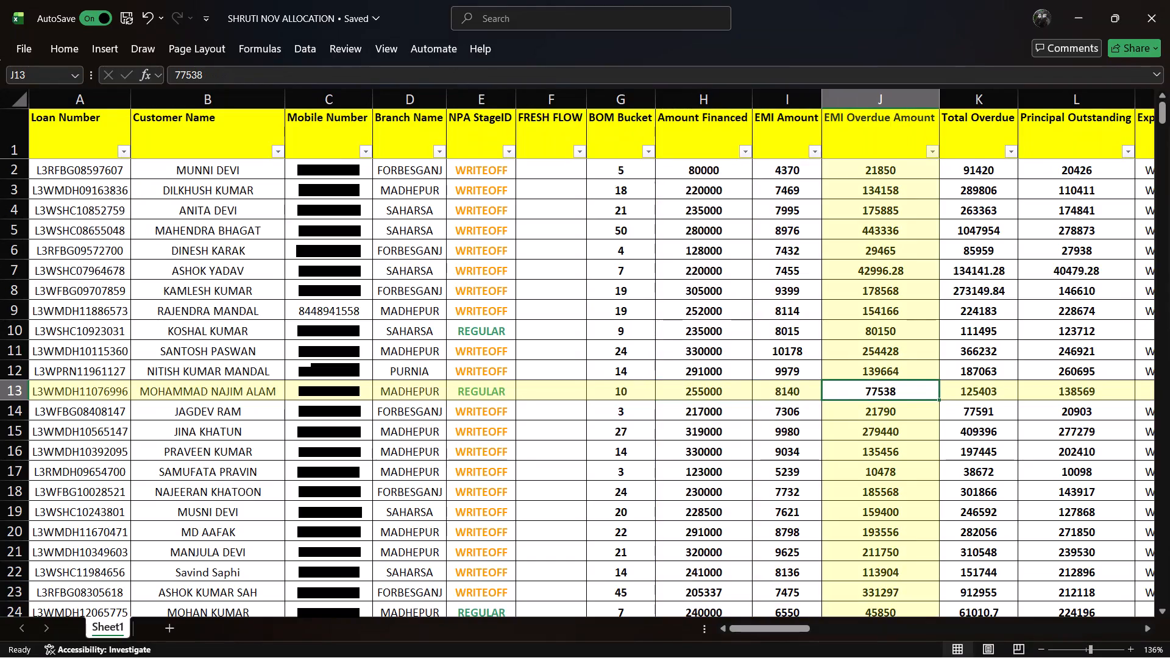
key(Right)
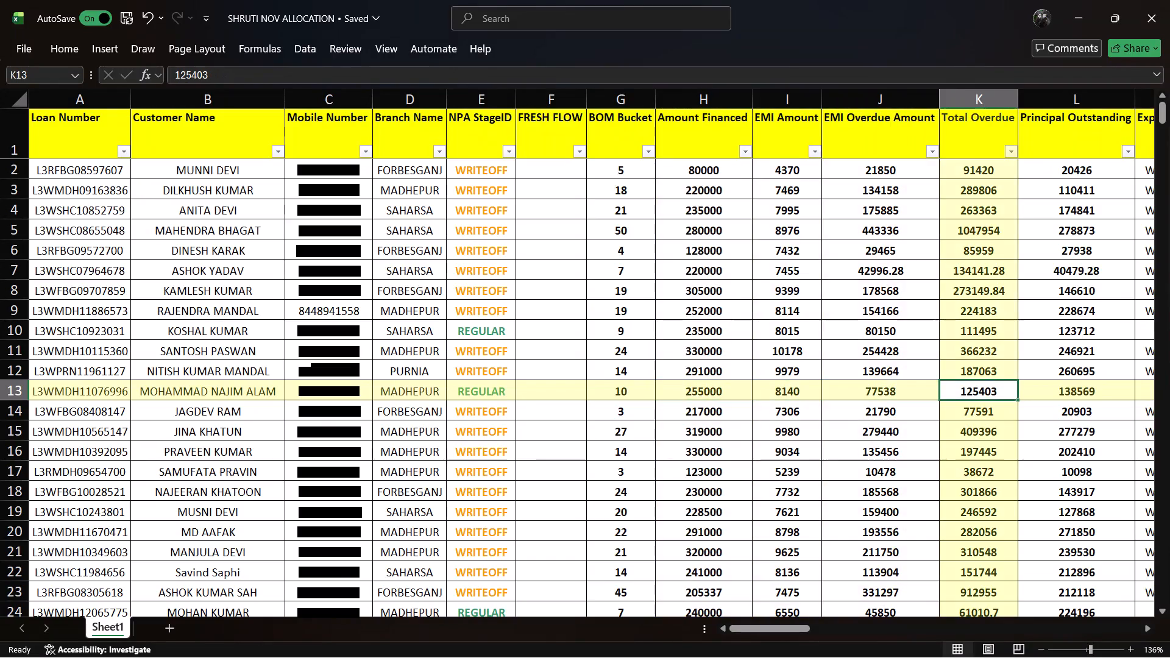
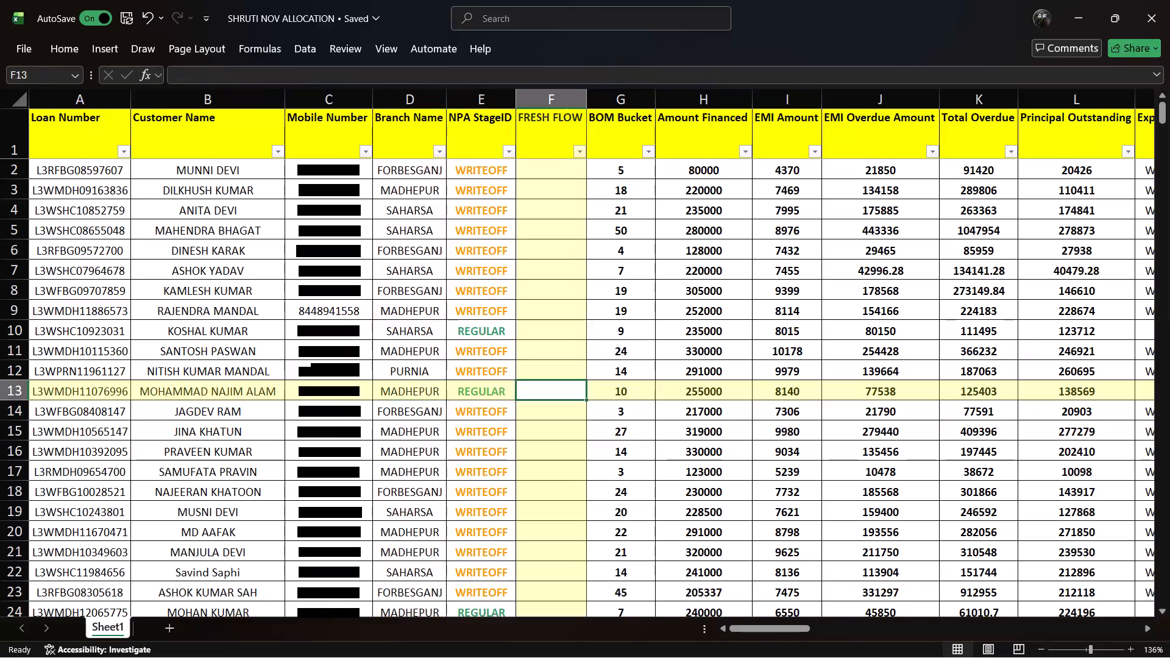
Review row 13's loan details from the BOM bucket through the overdue amounts, principal outstanding, expiry and FoS name to the father's name.
key(Right)
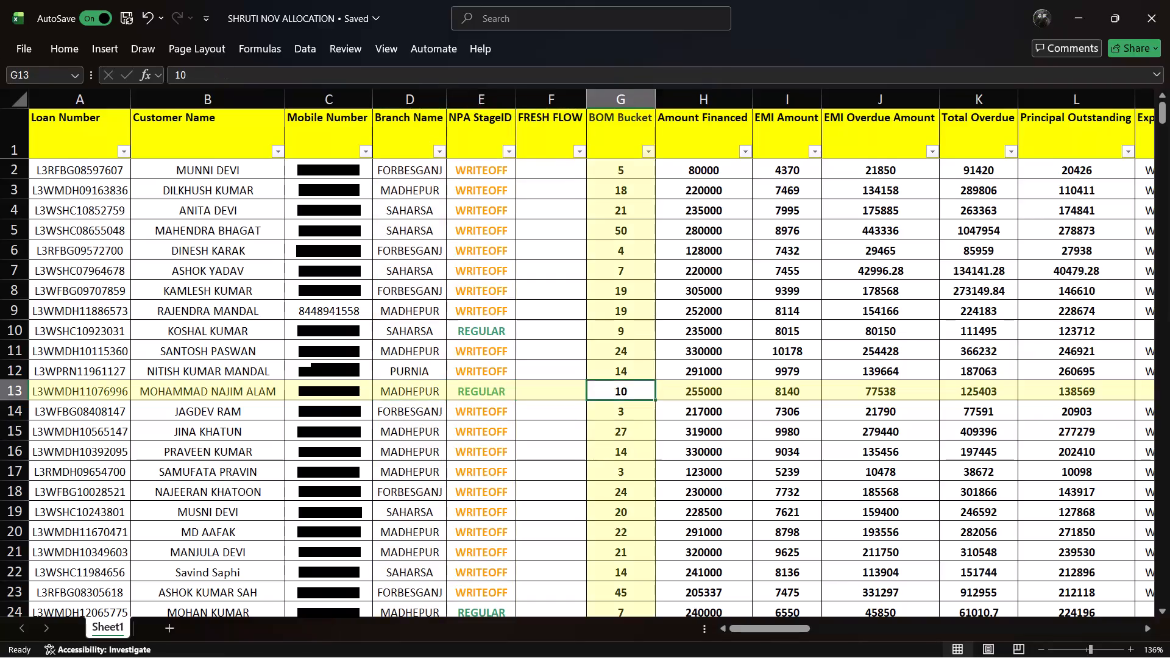
key(Right)
key(Right)
key(Right)
key(Right)
key(Right)
key(Right)
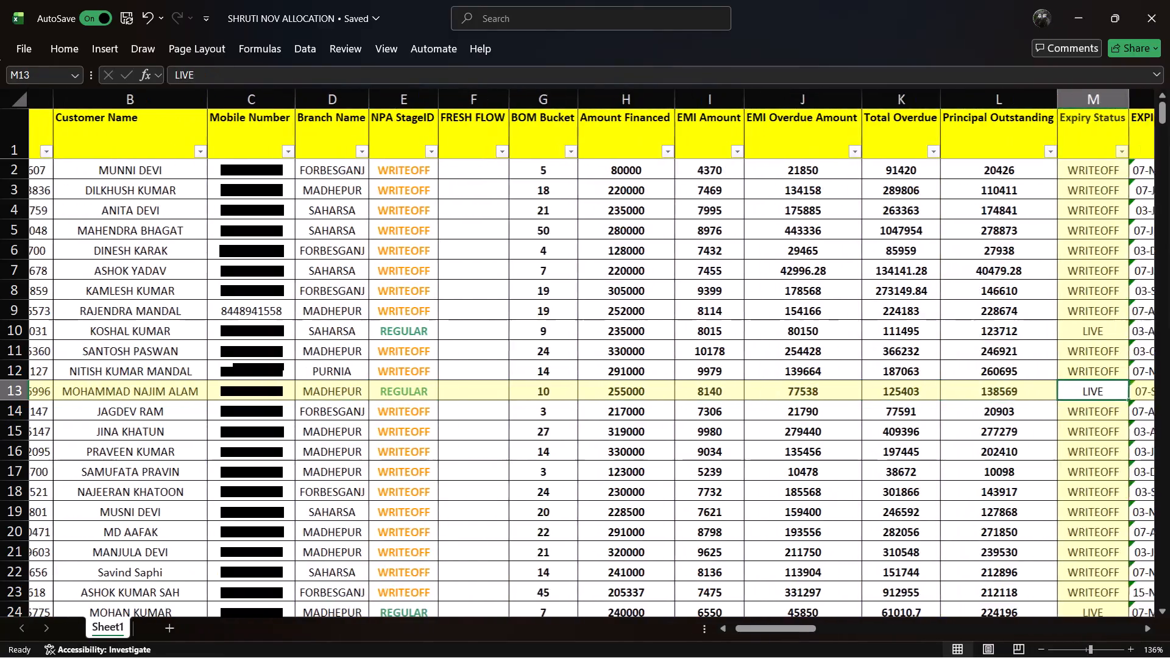
key(Right)
key(Right)
key(Right)
key(Right)
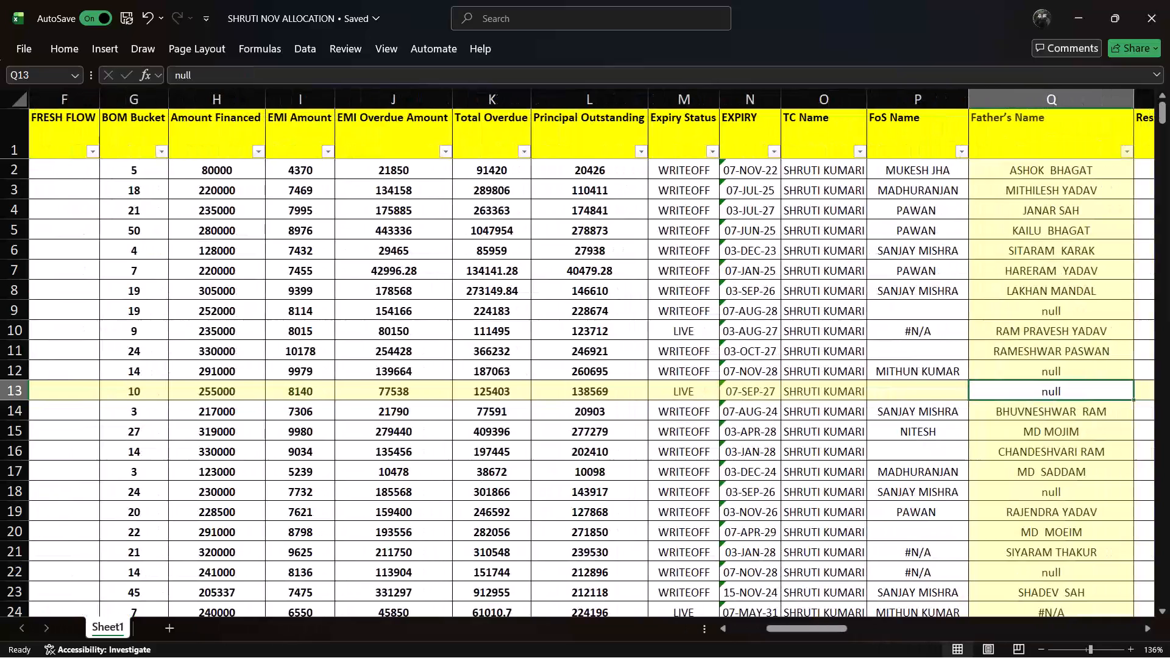
Examine row 13's residence address, vehicle registration, asset, engine and dealer details, continuing through the Ref-1 details to the manager name.
key(Right)
key(Right)
key(Right)
key(Right)
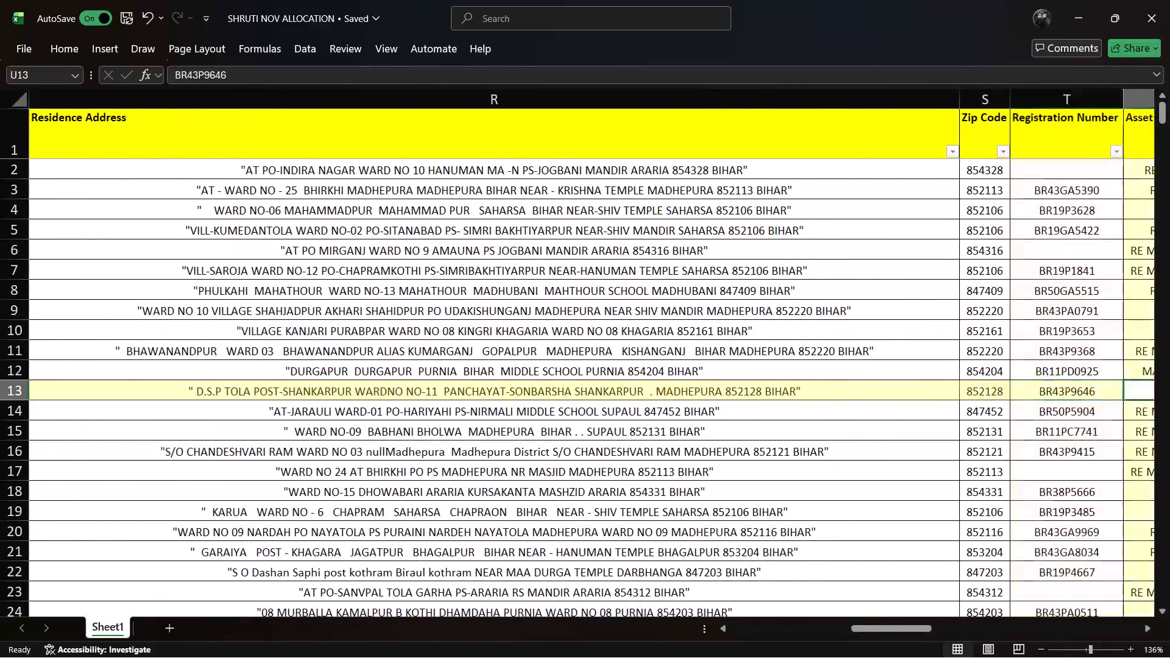
key(Right)
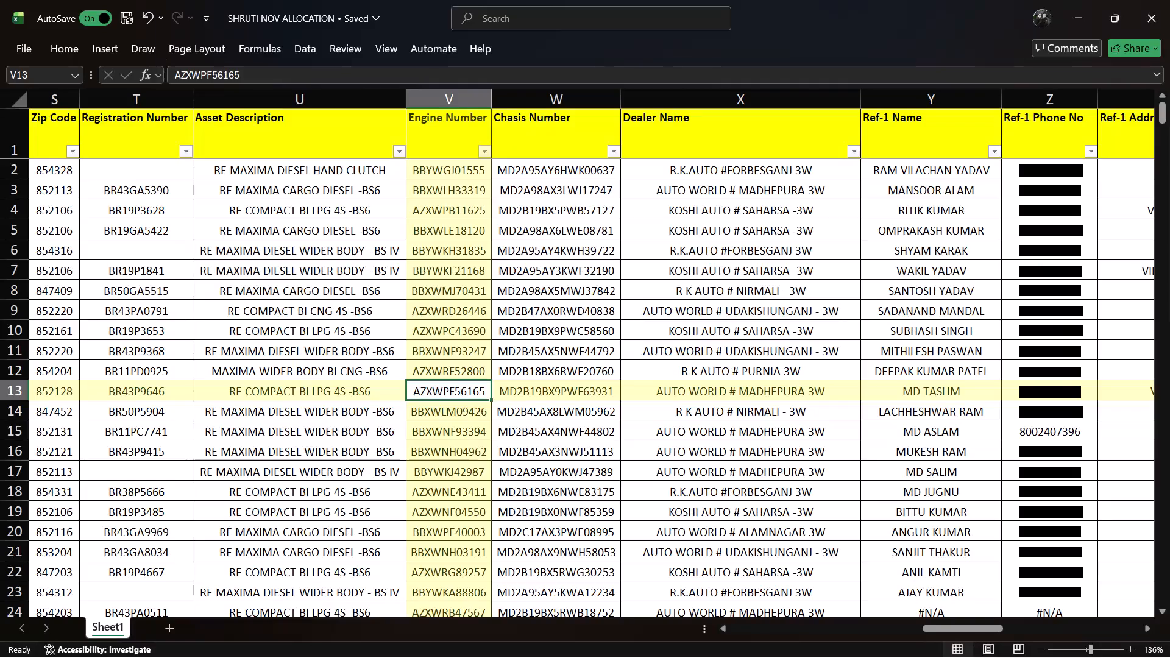
key(Right)
key(Right)
key(Right)
key(Right)
key(Right)
key(Right)
key(Right)
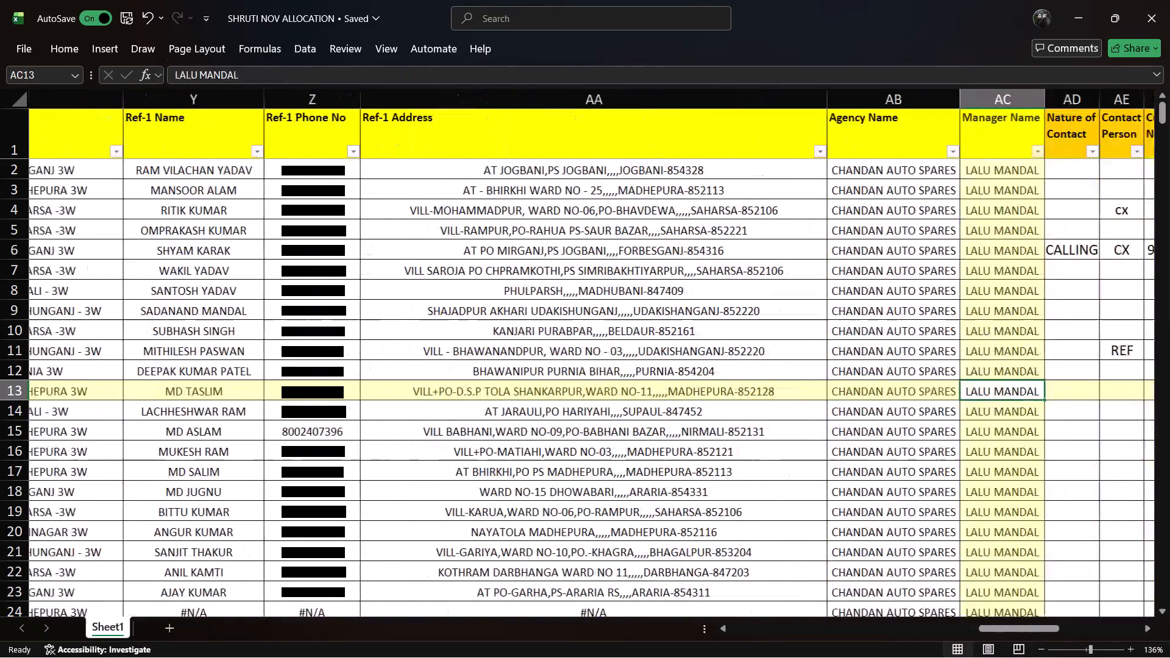
Check row 13's contact, disposition and PTP fields, and the FEED BACK entry in row 12.
key(Right)
key(Right)
key(Right)
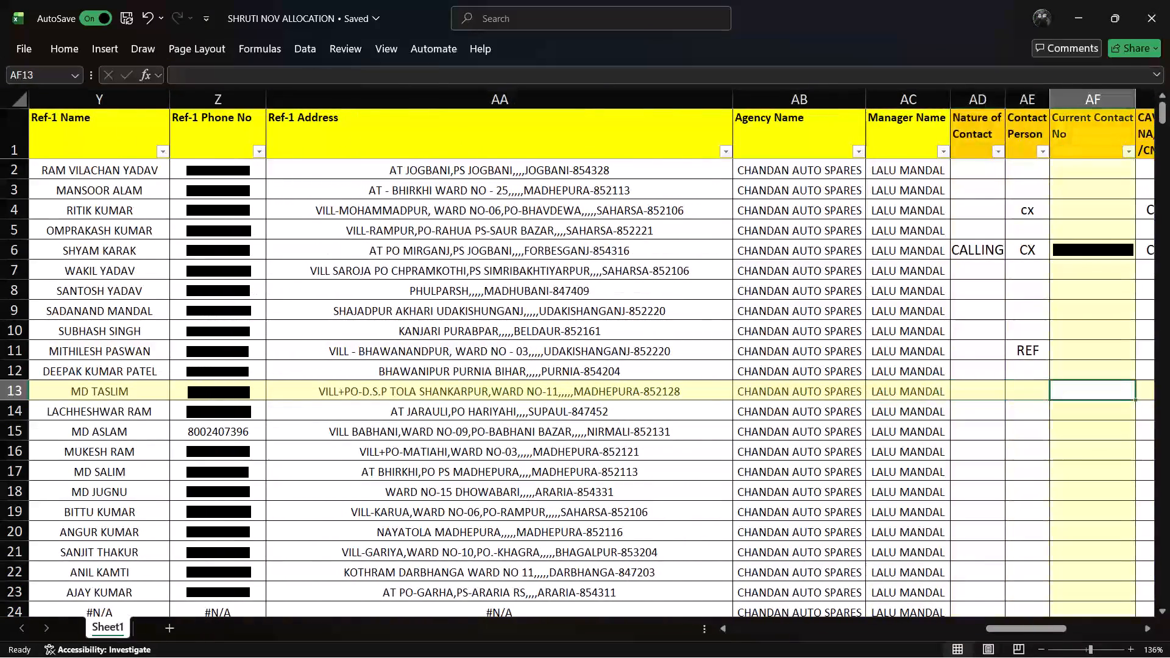
key(Right)
key(Right)
key(Right)
key(Right)
key(Right)
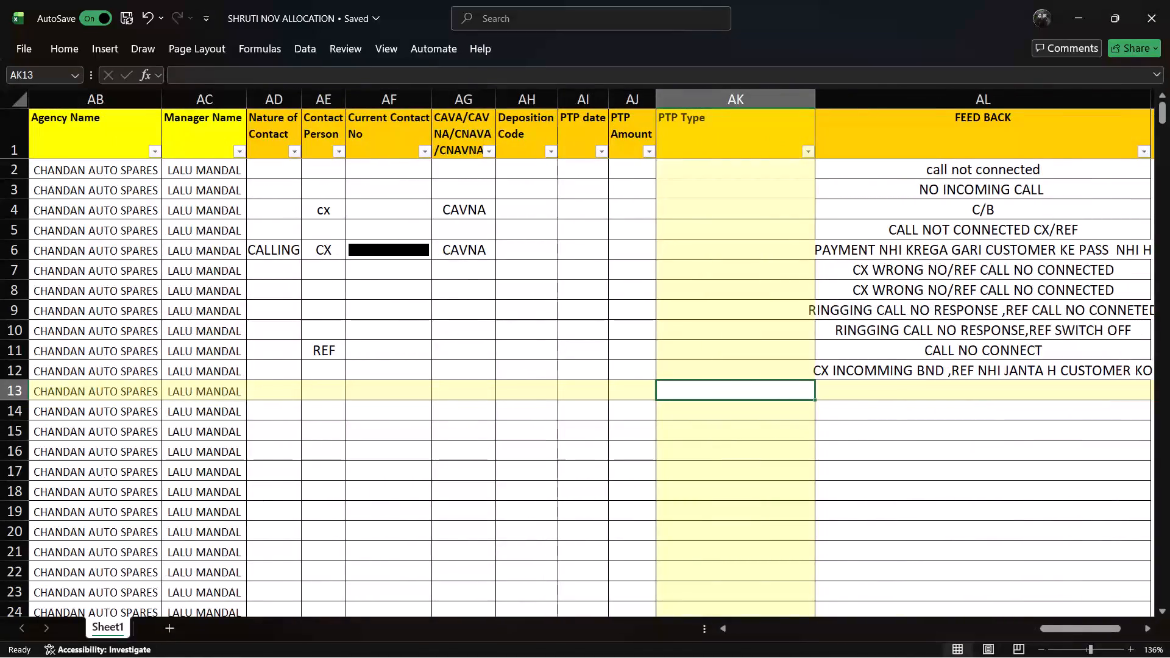
click(870, 369)
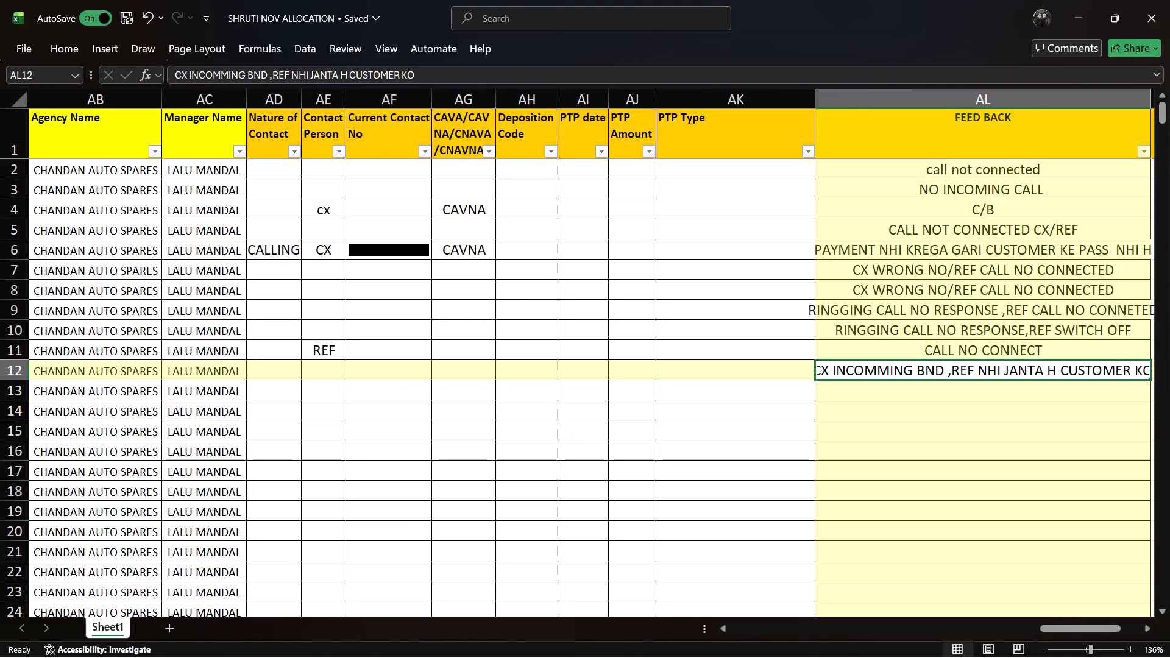
key(Right)
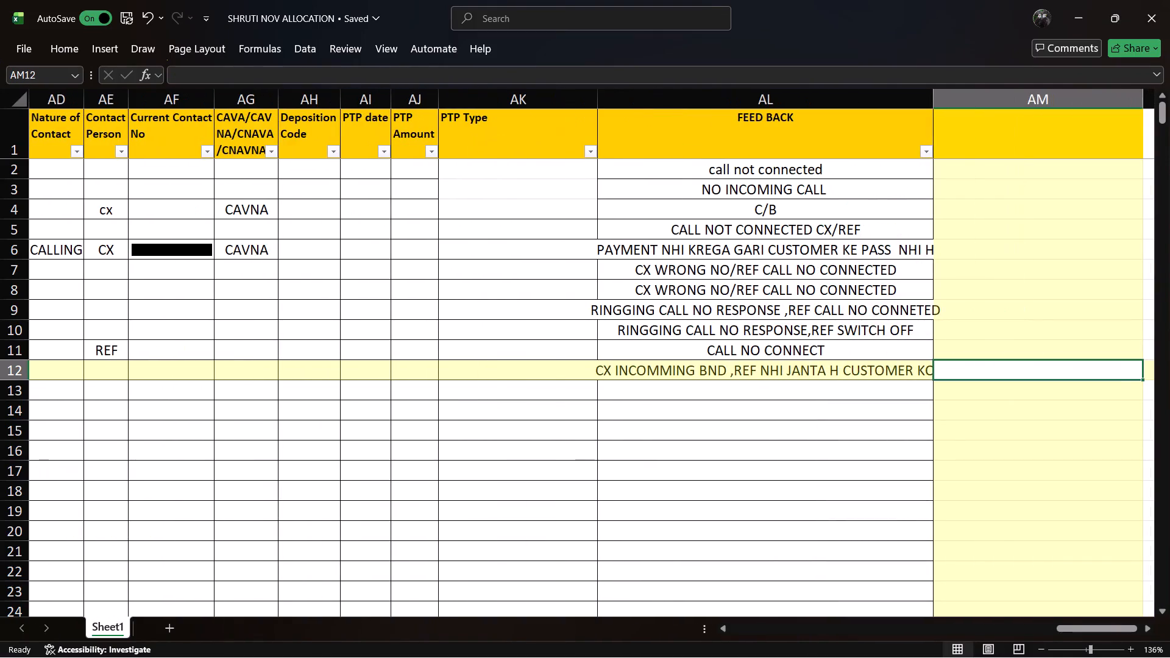
key(Left)
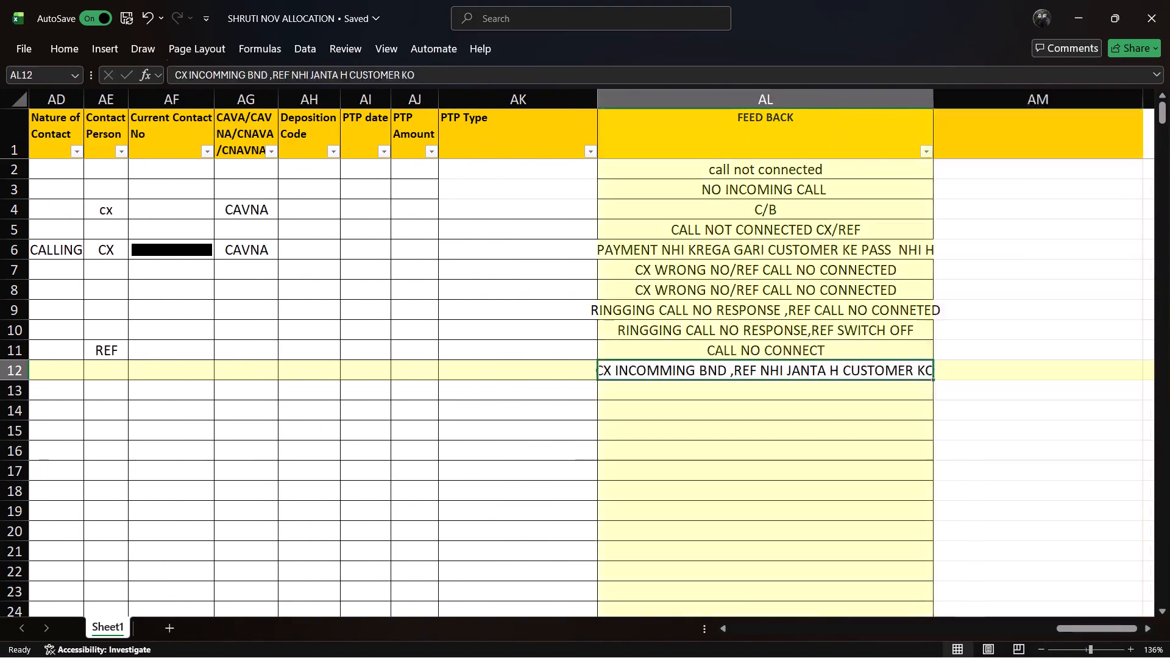